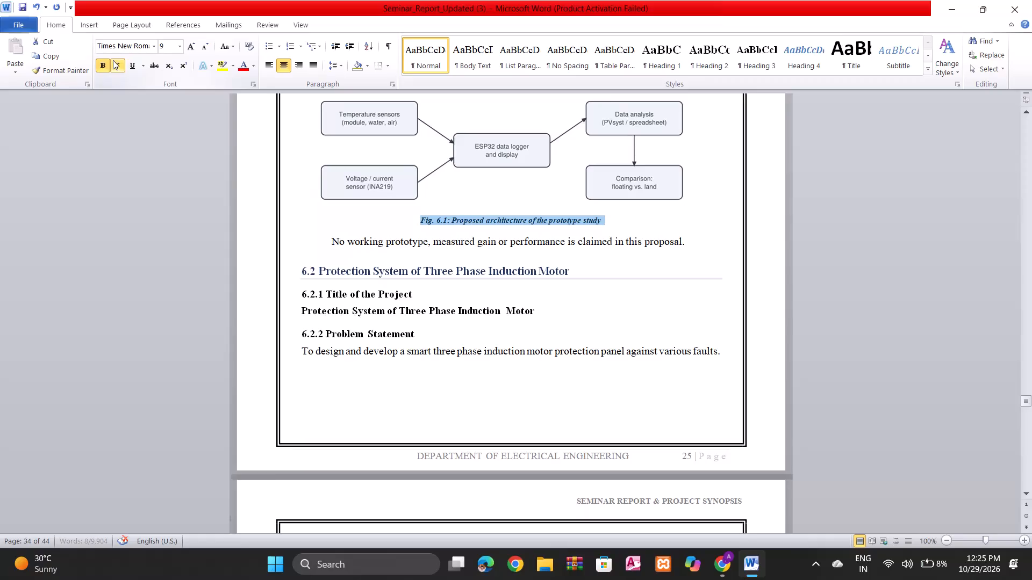
Review the page layout of chapters 6 and 7, covering the problem statement, proposed solution, scope and objectives.
scroll(387, 288, down, 4)
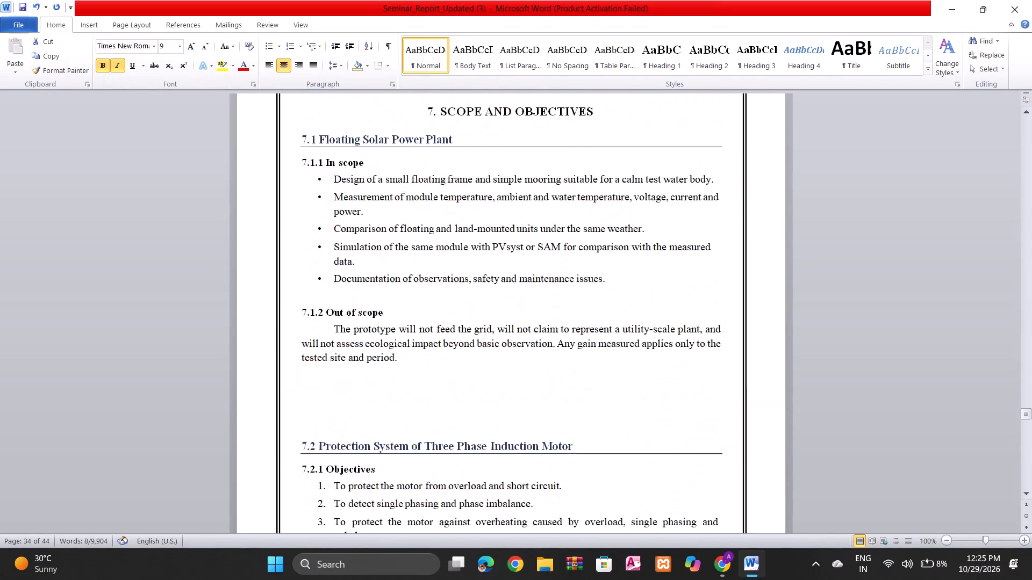
scroll(387, 288, up, 1)
scroll(387, 288, down, 2)
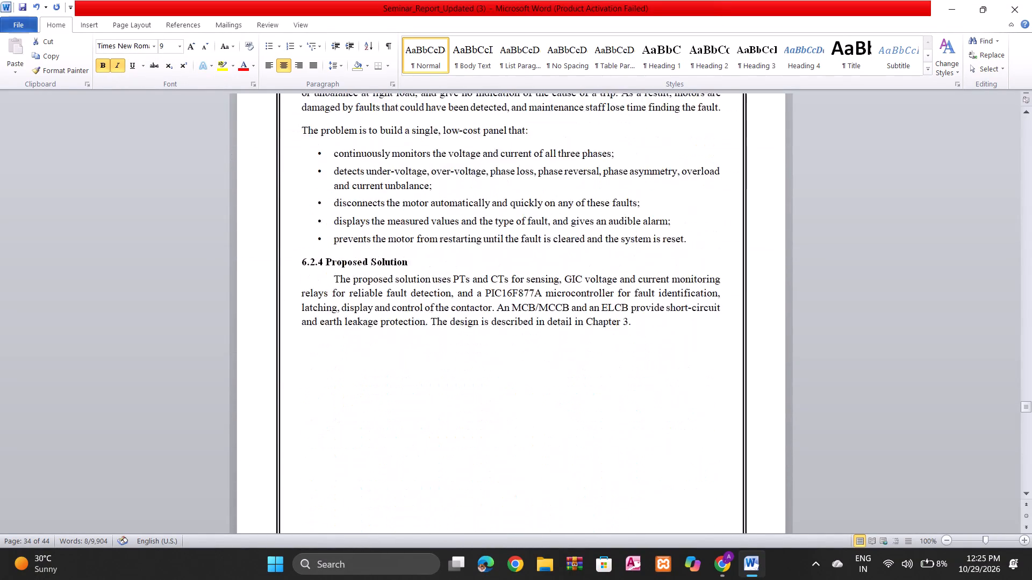
scroll(387, 288, down, 3)
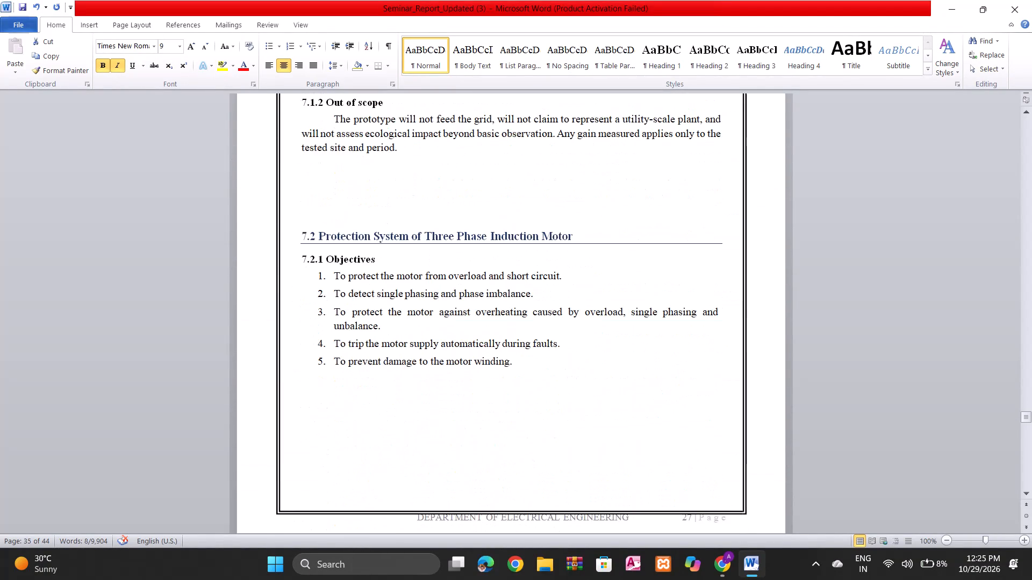
scroll(387, 288, down, 3)
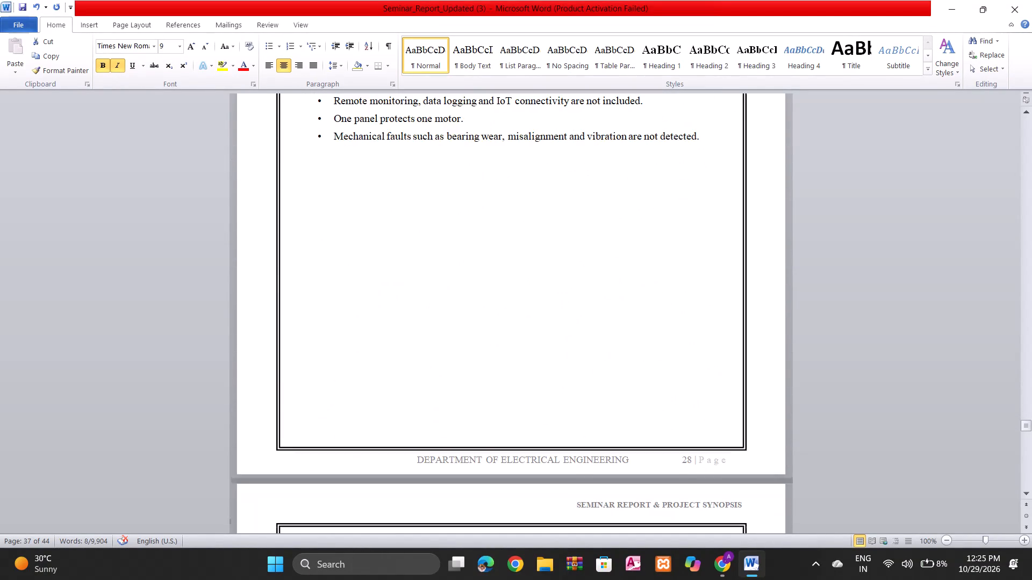
Examine the chapter 8 pages, including the stakeholders table split across pages and the requirements lists.
scroll(387, 288, down, 2)
scroll(387, 288, up, 1)
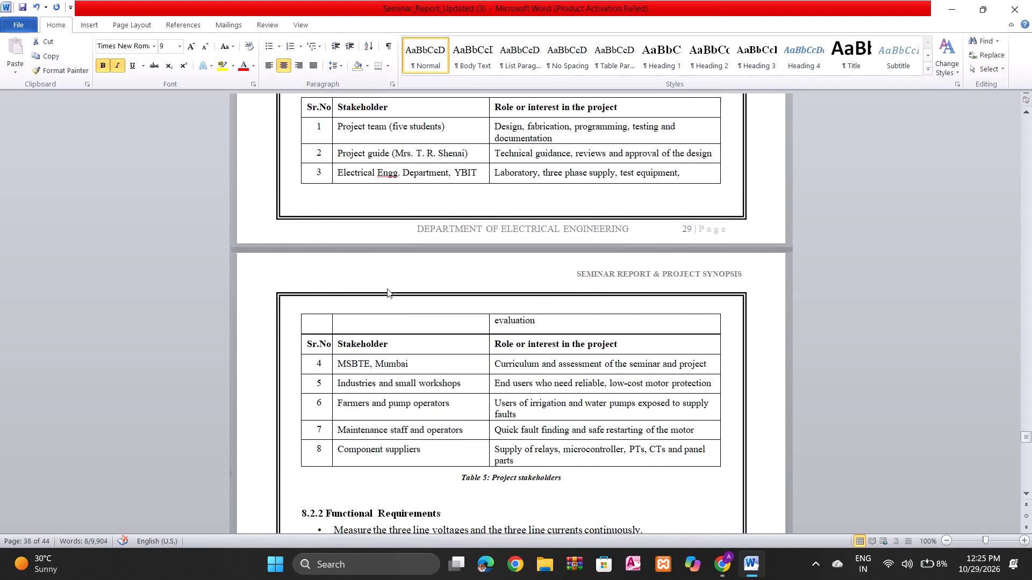
scroll(387, 288, down, 1)
scroll(387, 288, up, 1)
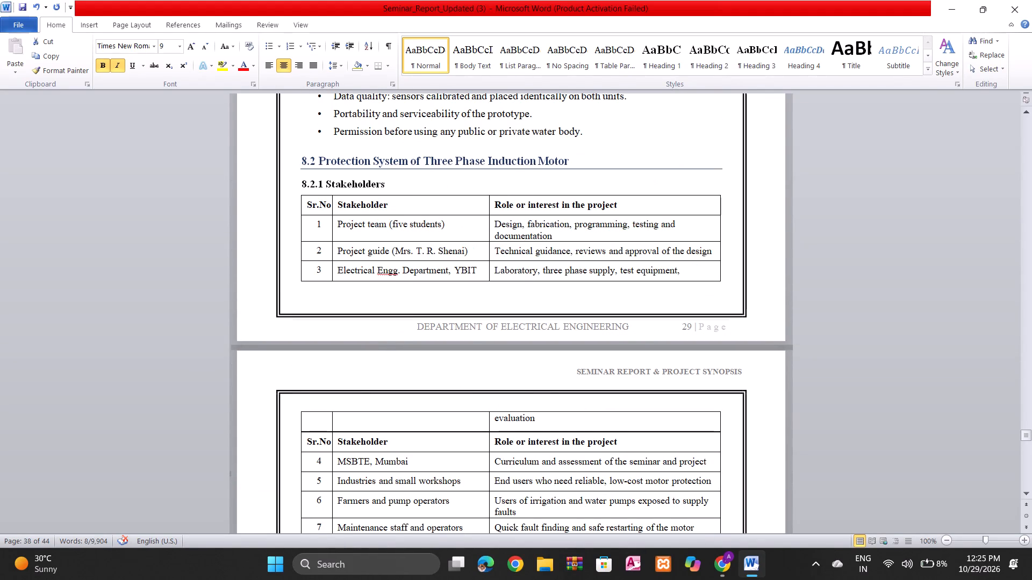
scroll(453, 414, down, 4)
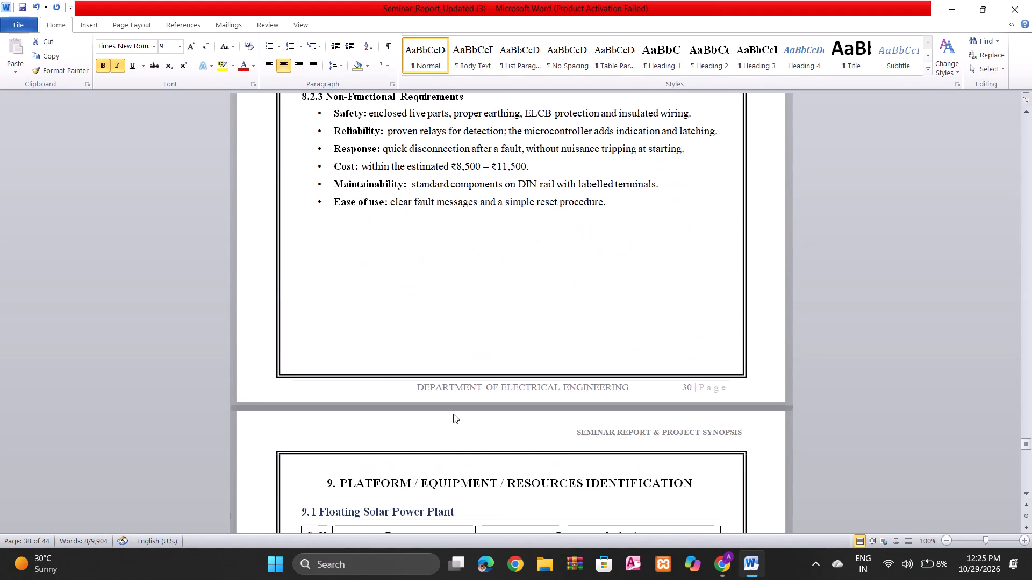
Examine chapter 9's resource, hardware, software and estimated cost tables and how they break across pages.
scroll(453, 414, down, 5)
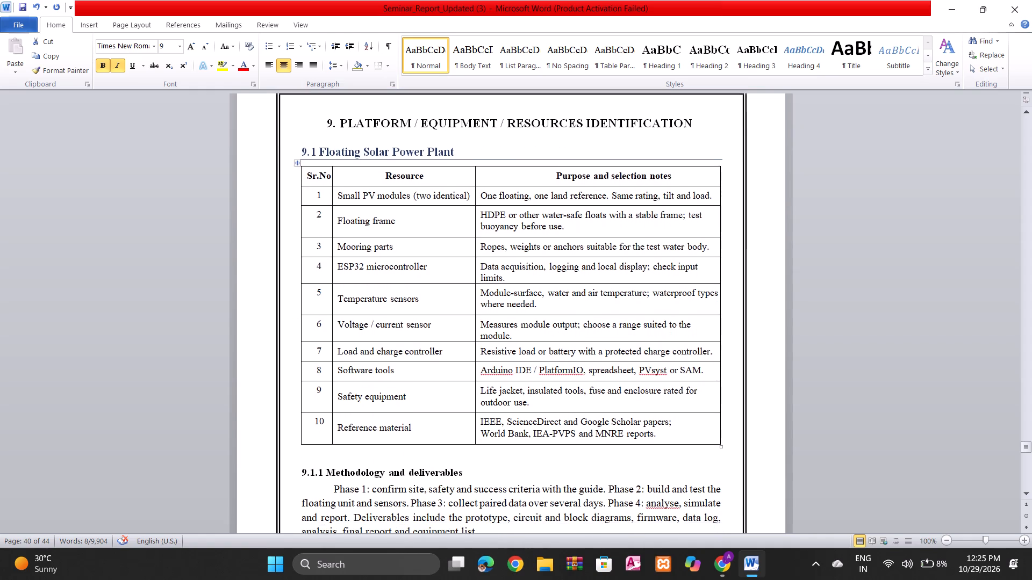
scroll(453, 414, down, 1)
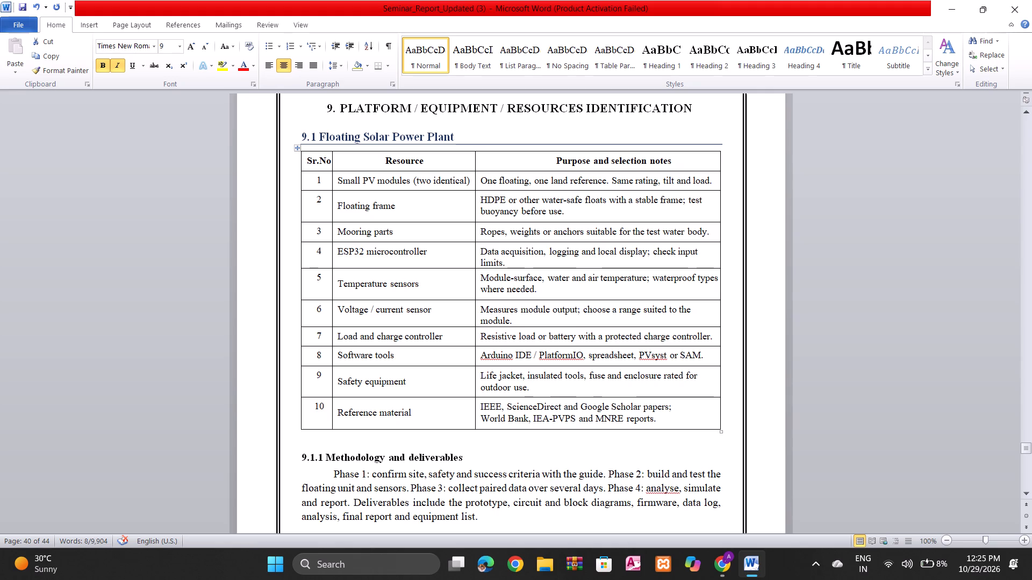
scroll(654, 427, down, 2)
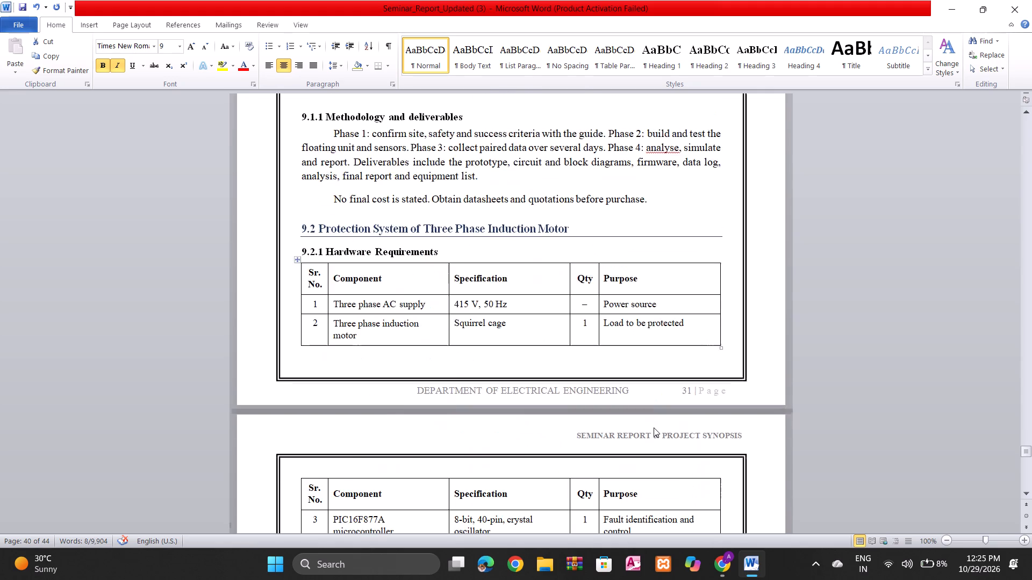
scroll(654, 427, down, 1)
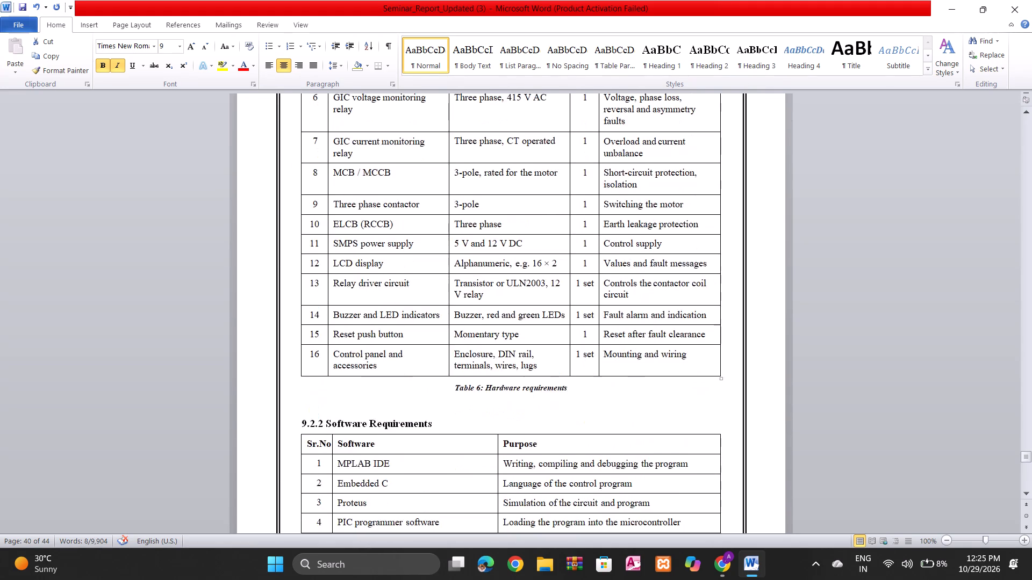
scroll(654, 427, down, 2)
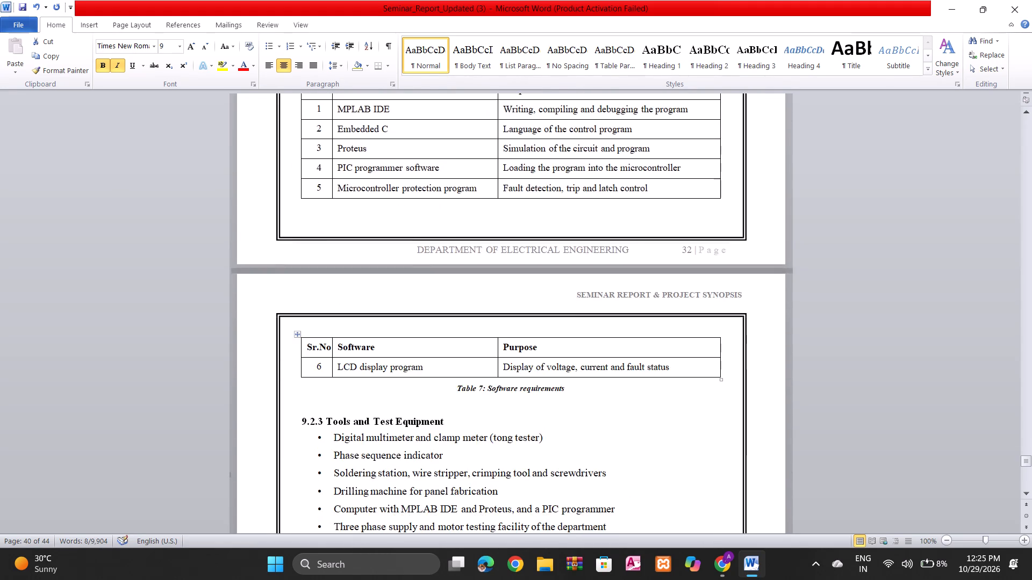
scroll(654, 427, down, 3)
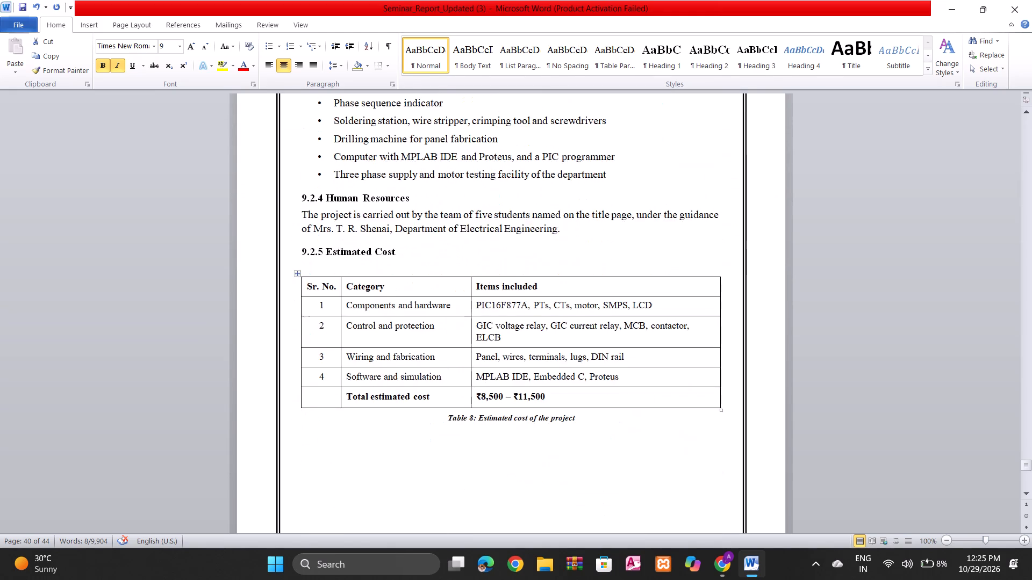
Review the bibliography and references pages at the end of the report, including where the REFERENCES heading sits.
scroll(654, 427, down, 3)
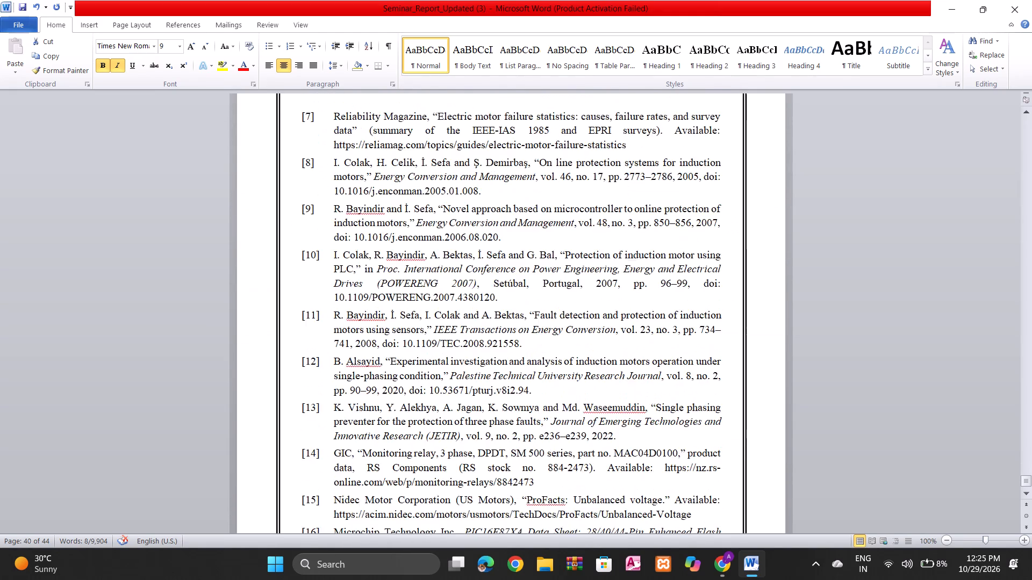
scroll(654, 427, down, 1)
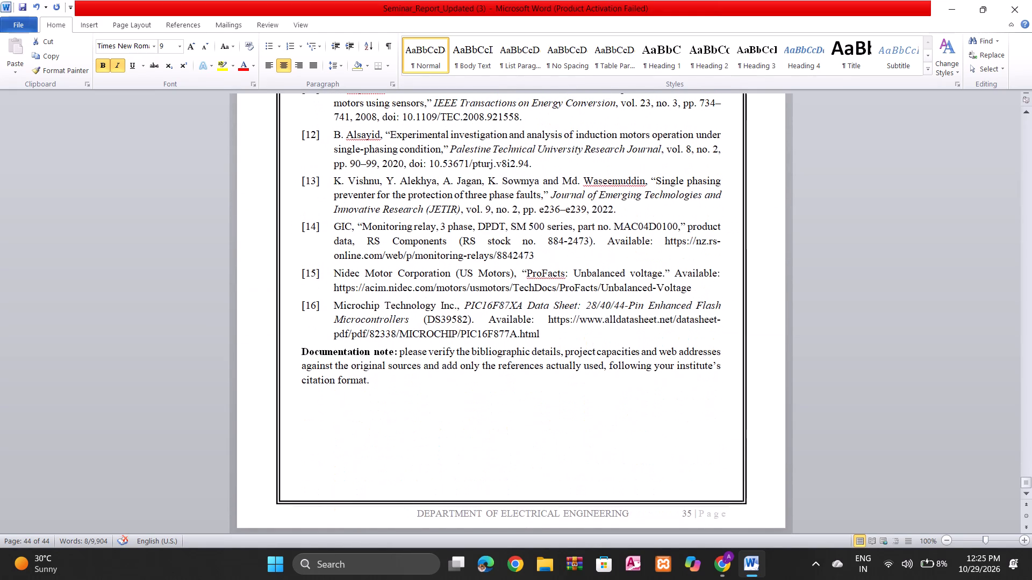
scroll(654, 427, up, 1)
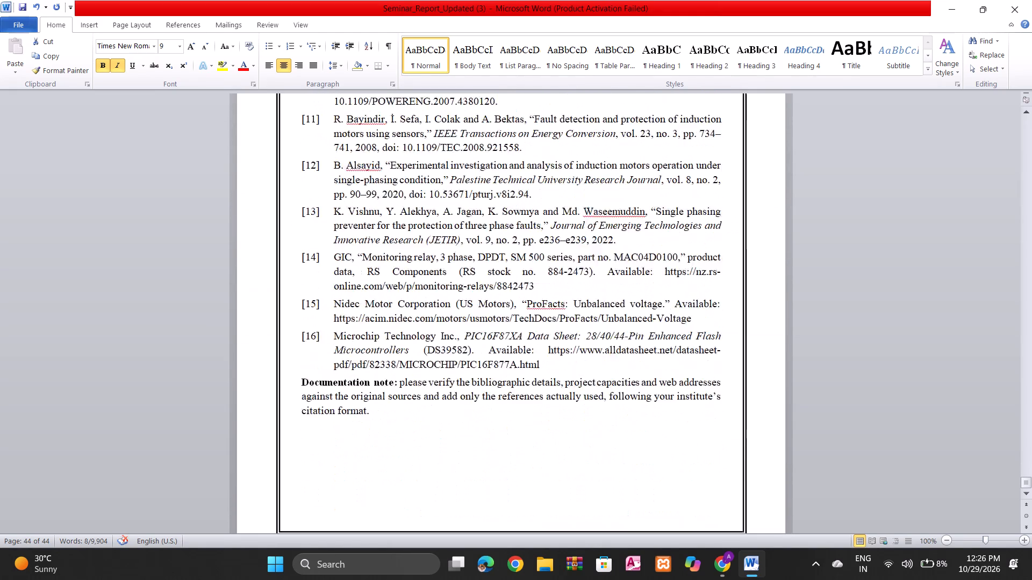
scroll(654, 427, up, 4)
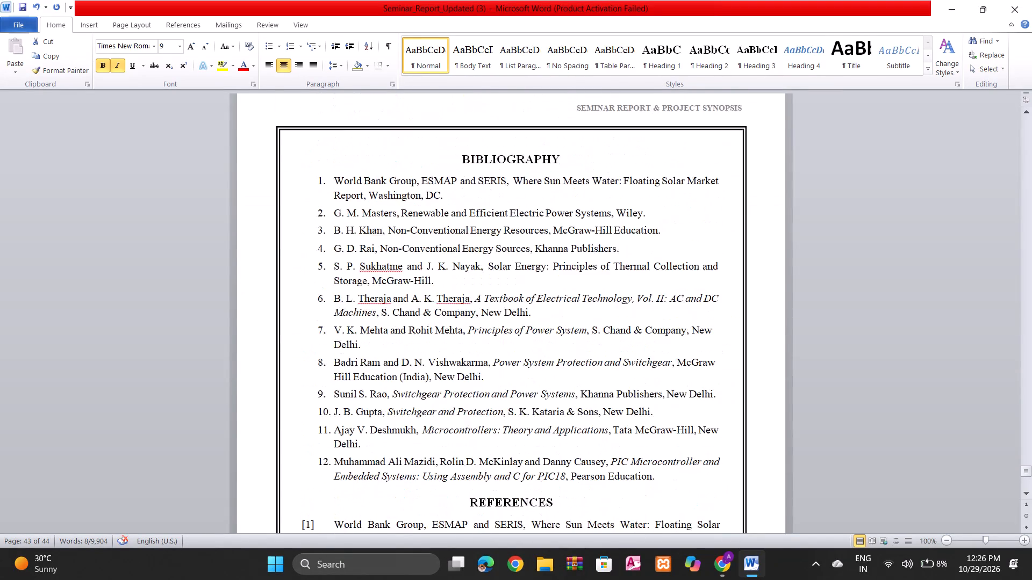
scroll(654, 427, up, 1)
scroll(494, 227, down, 1)
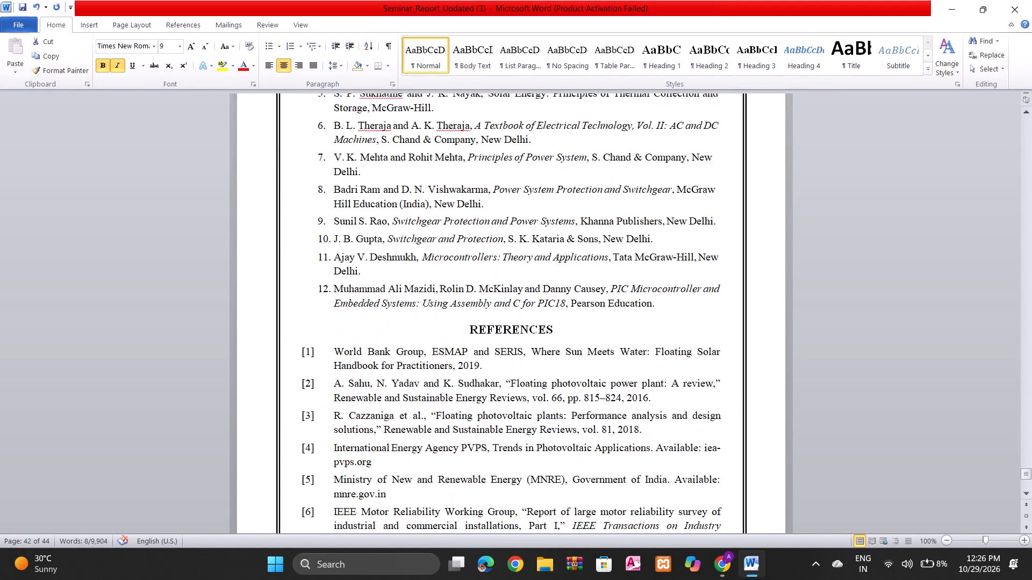
scroll(494, 227, down, 2)
scroll(494, 227, up, 2)
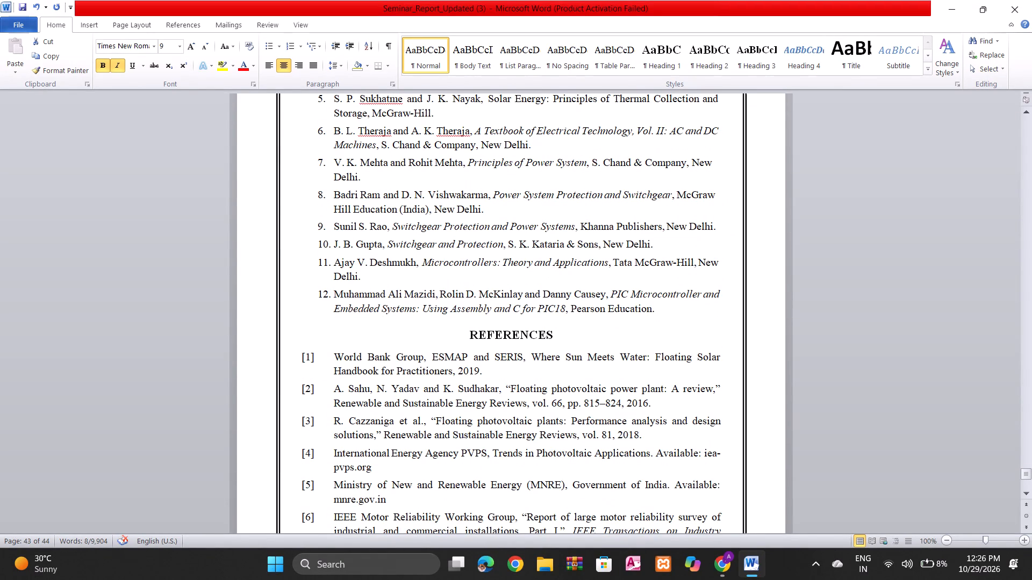
scroll(448, 330, up, 2)
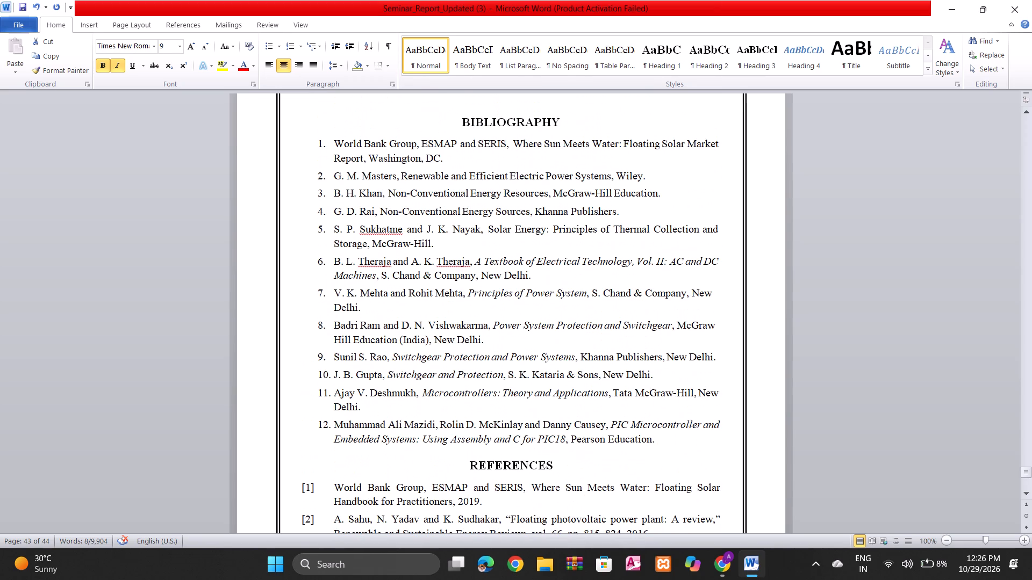
Insert blank lines after bibliography entry 12 to push the REFERENCES heading onto a new page.
click(457, 451)
scroll(457, 451, down, 1)
click(556, 329)
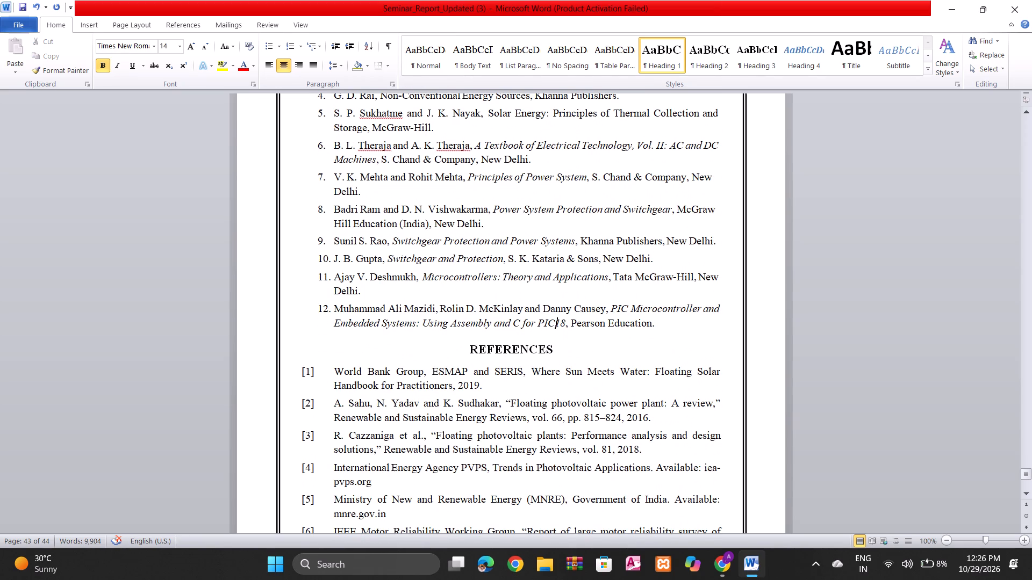
click(565, 343)
click(670, 325)
key(Return)
key(Return)
key(Return)
key(Return)
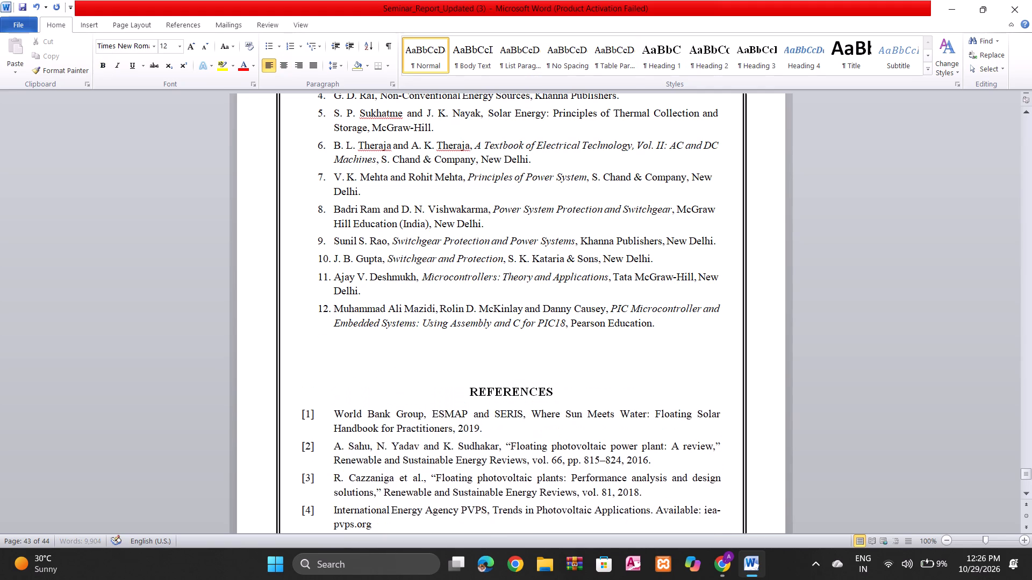
key(Return)
key(Return)
key(Return)
key(Return)
key(Return)
key(Return)
key(Return)
key(Return)
key(Return)
key(Return)
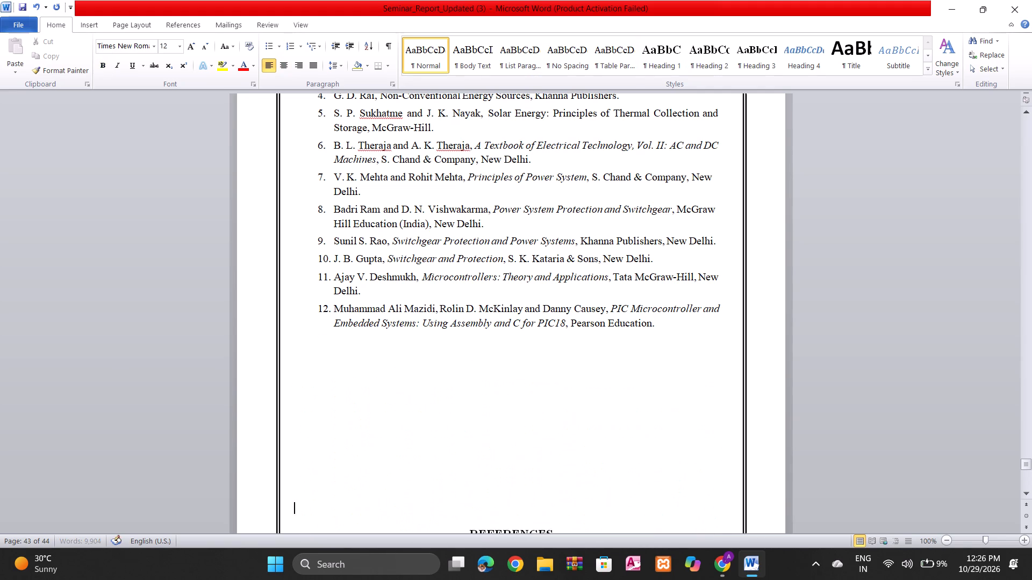
key(Return)
key(Return)
key(Return)
key(Return)
key(Return)
scroll(670, 325, down, 2)
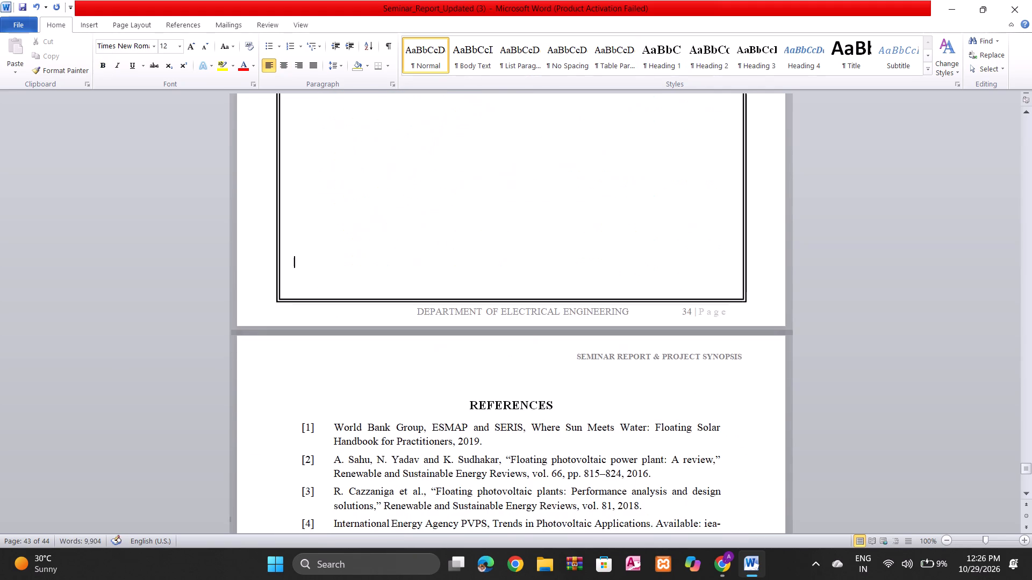
scroll(670, 325, down, 2)
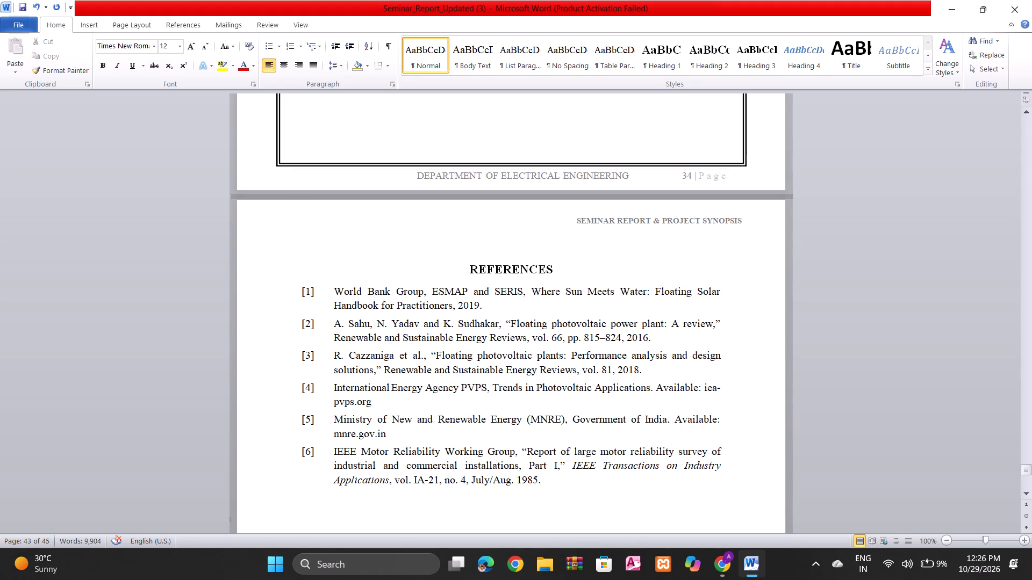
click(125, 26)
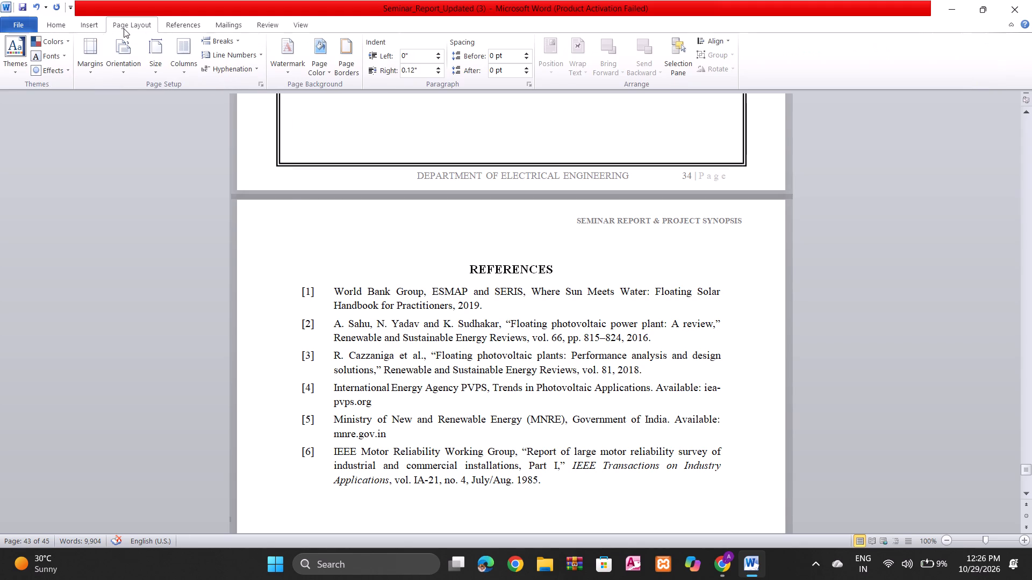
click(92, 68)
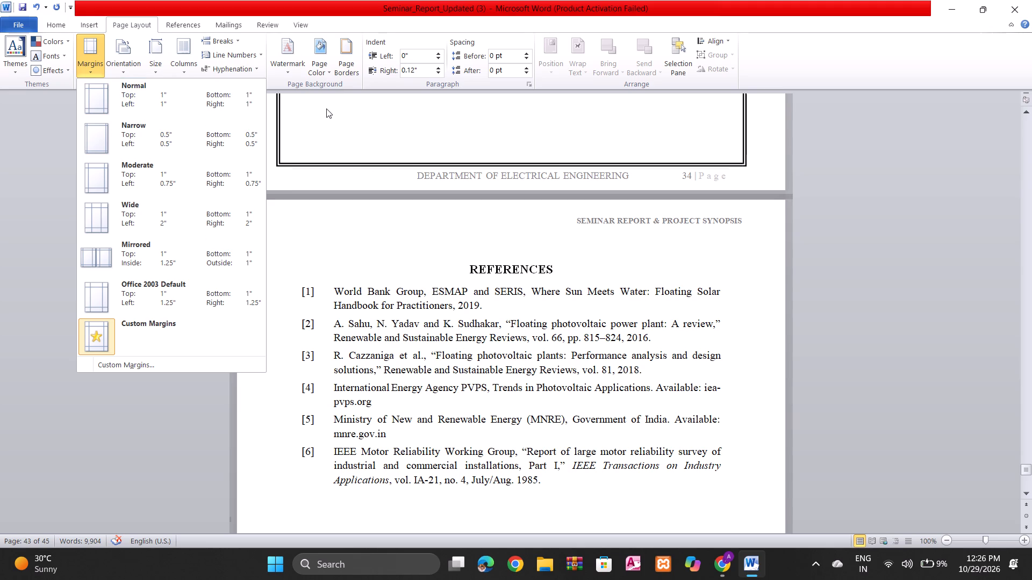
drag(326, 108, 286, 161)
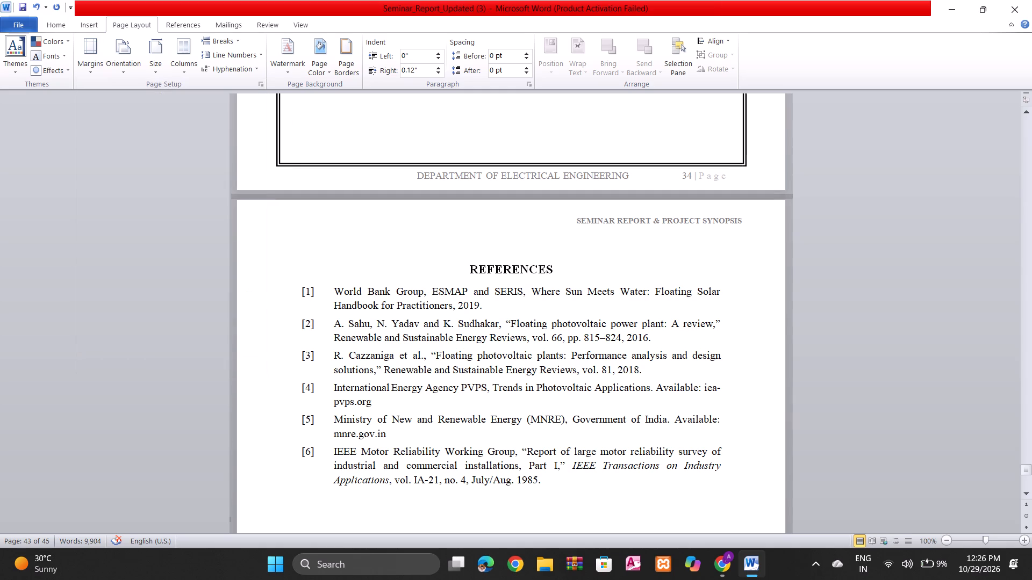
Copy the double-line border frame from the bibliography page and paste it onto the new REFERENCES page.
drag(286, 161, 283, 162)
right_click(283, 162)
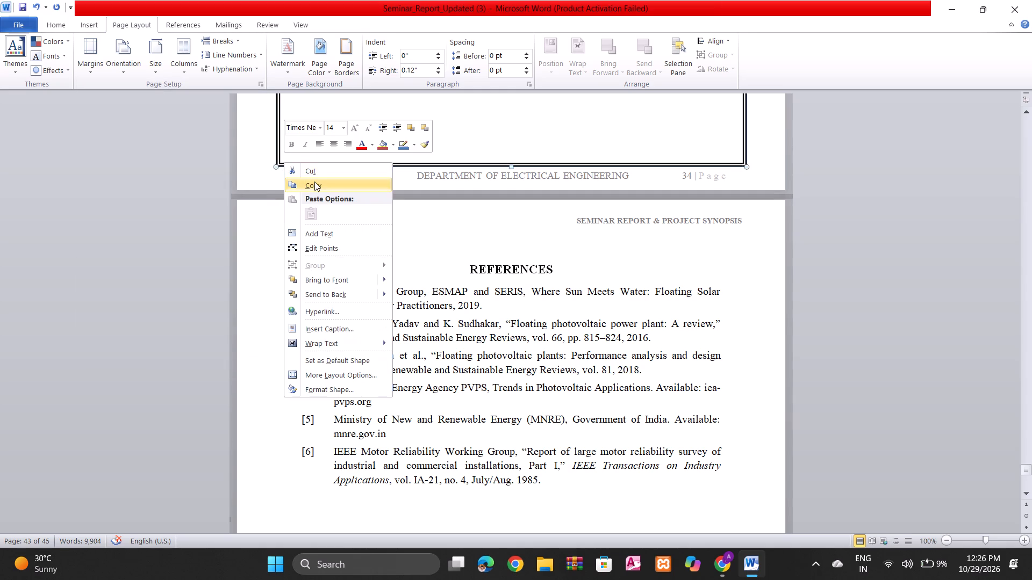
click(314, 182)
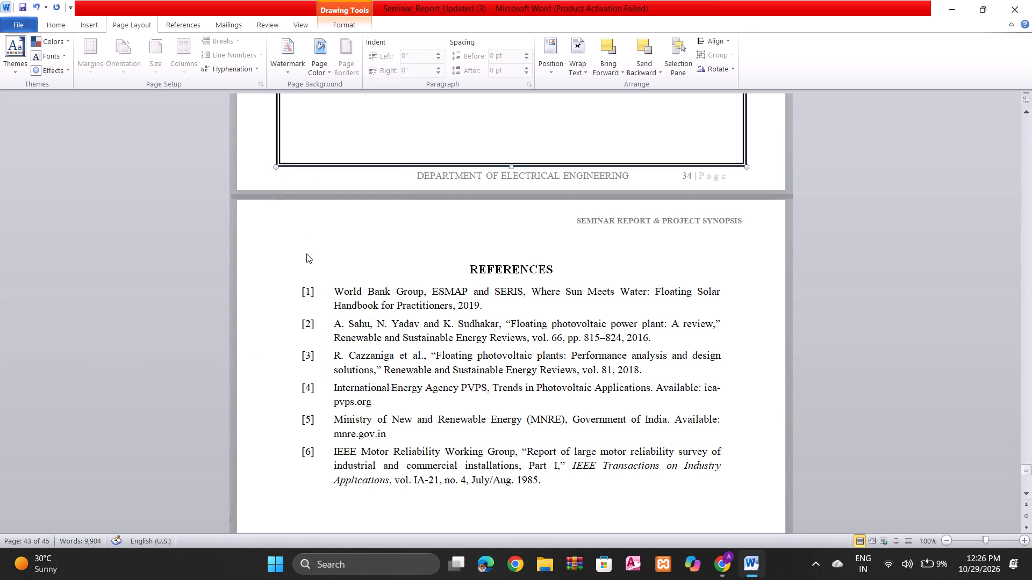
click(306, 253)
drag(306, 253, 385, 263)
click(385, 263)
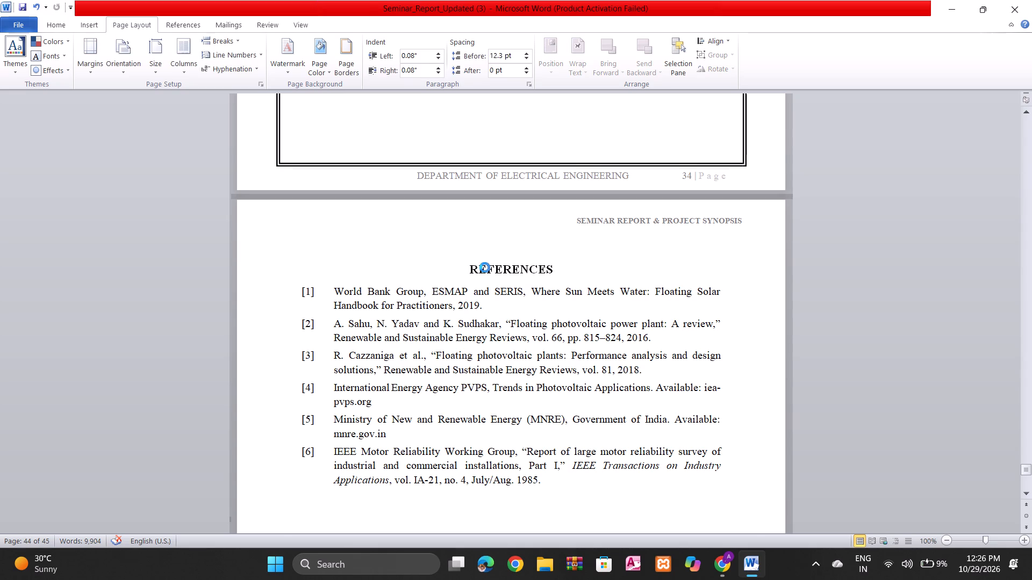
key(ctrl+v)
scroll(578, 334, down, 1)
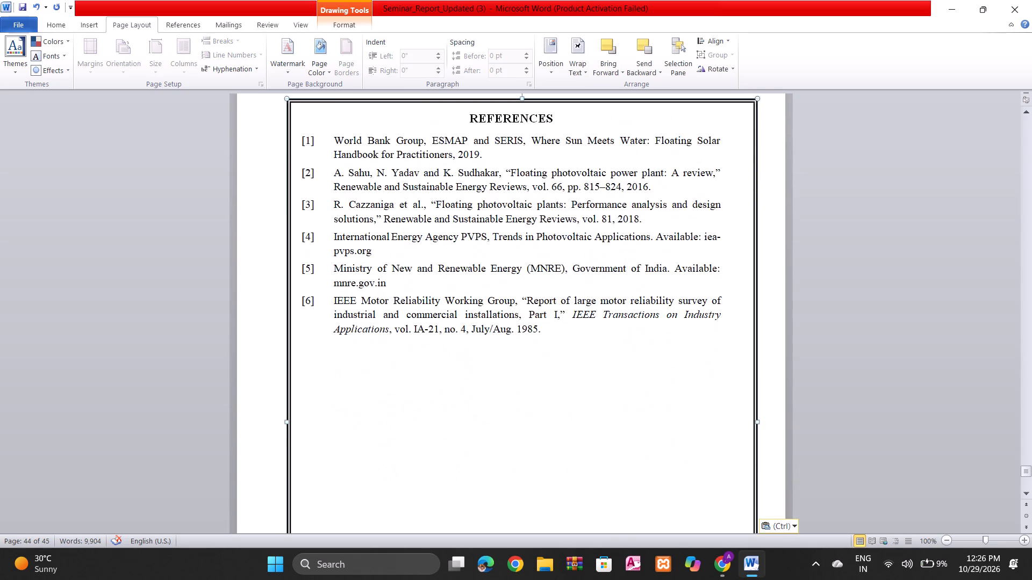
scroll(578, 334, up, 3)
scroll(578, 334, down, 1)
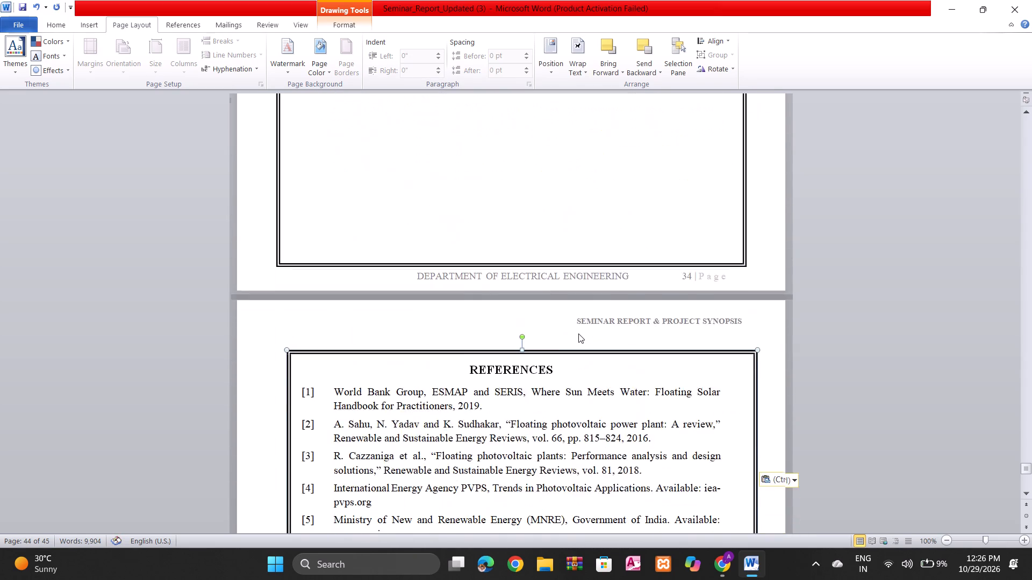
Review the framed REFERENCES pages, checking how the entries split between the two pages and how the frame sits.
scroll(578, 334, down, 3)
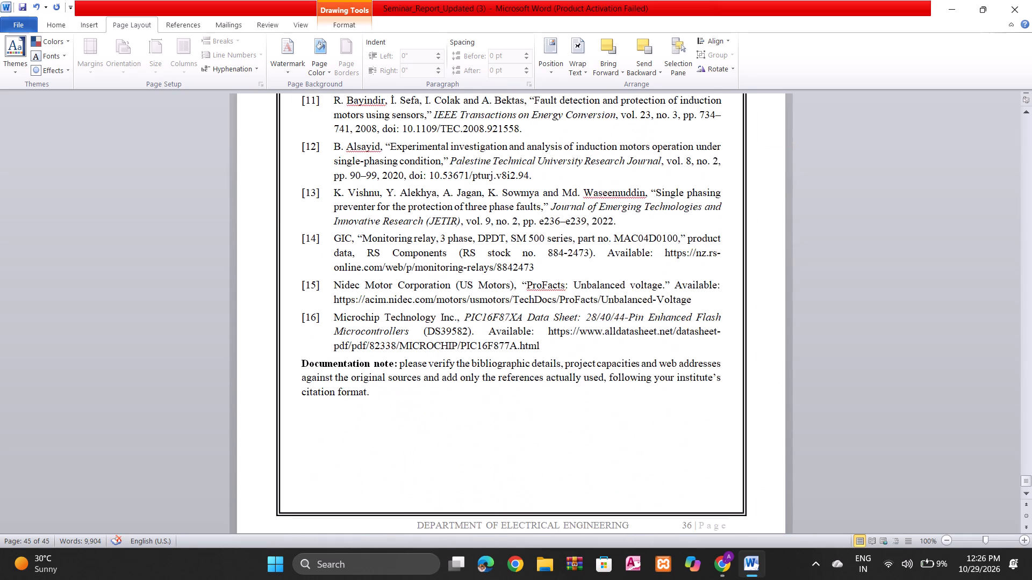
scroll(578, 334, down, 1)
scroll(641, 463, up, 1)
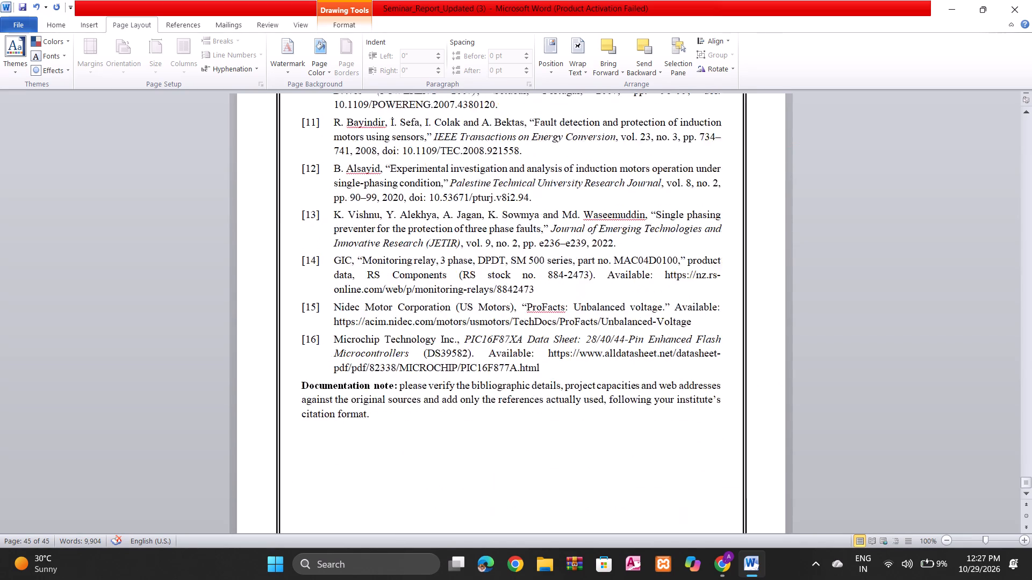
scroll(641, 463, up, 3)
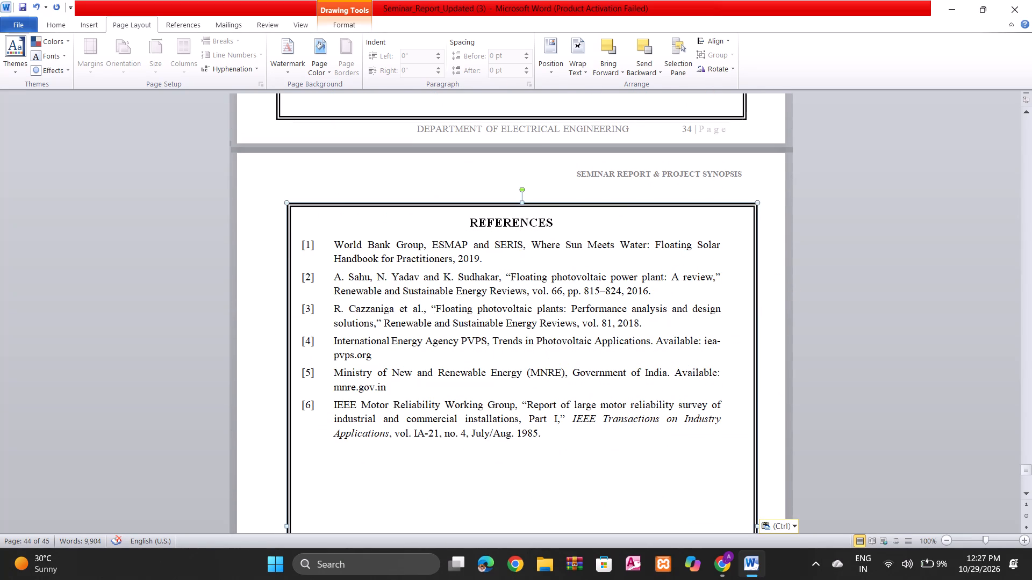
scroll(557, 519, down, 1)
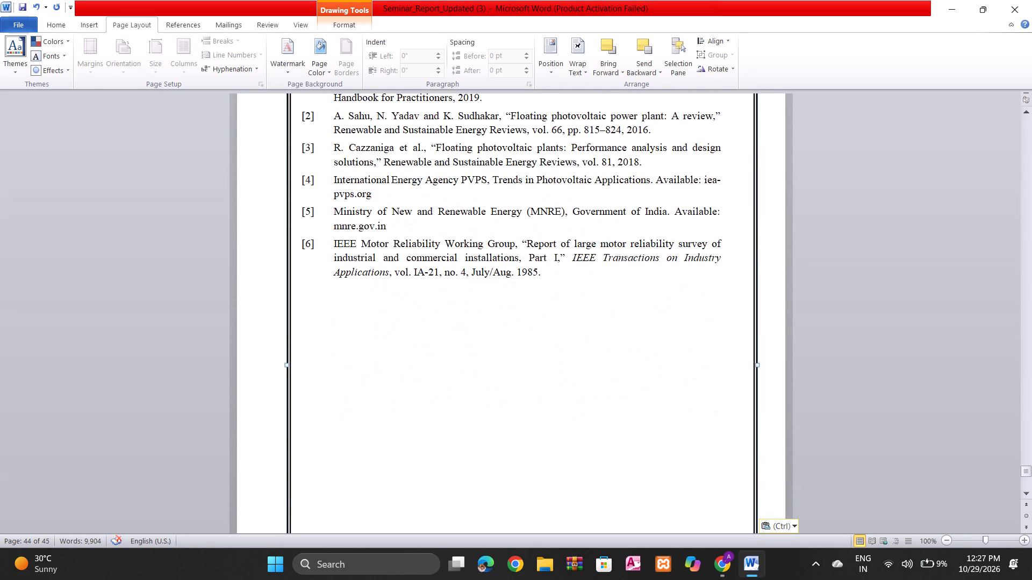
scroll(441, 415, down, 3)
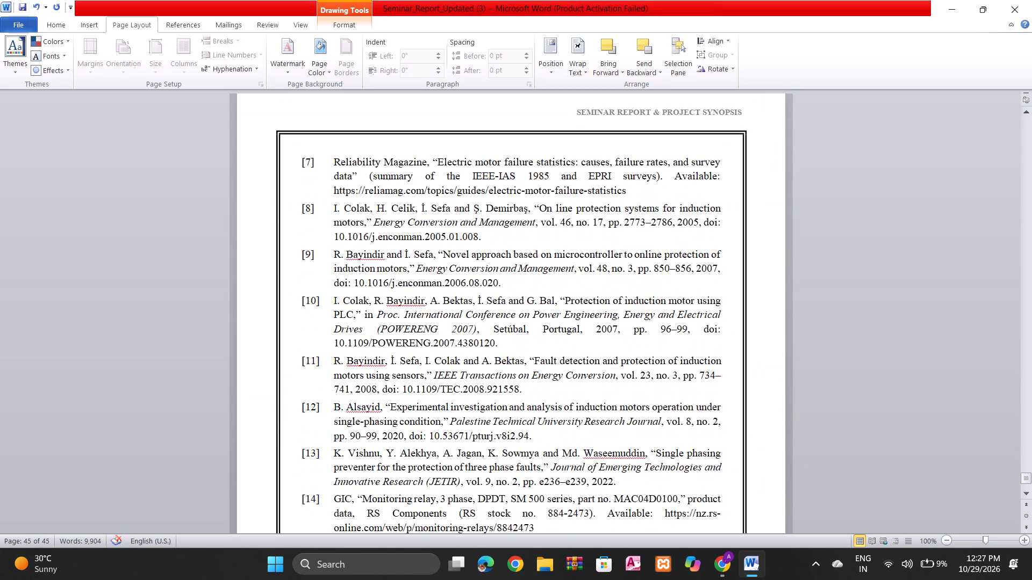
Try to pull the Reliability Magazine reference up under entry 6 by removing its list number and the break before it.
click(301, 157)
click(300, 159)
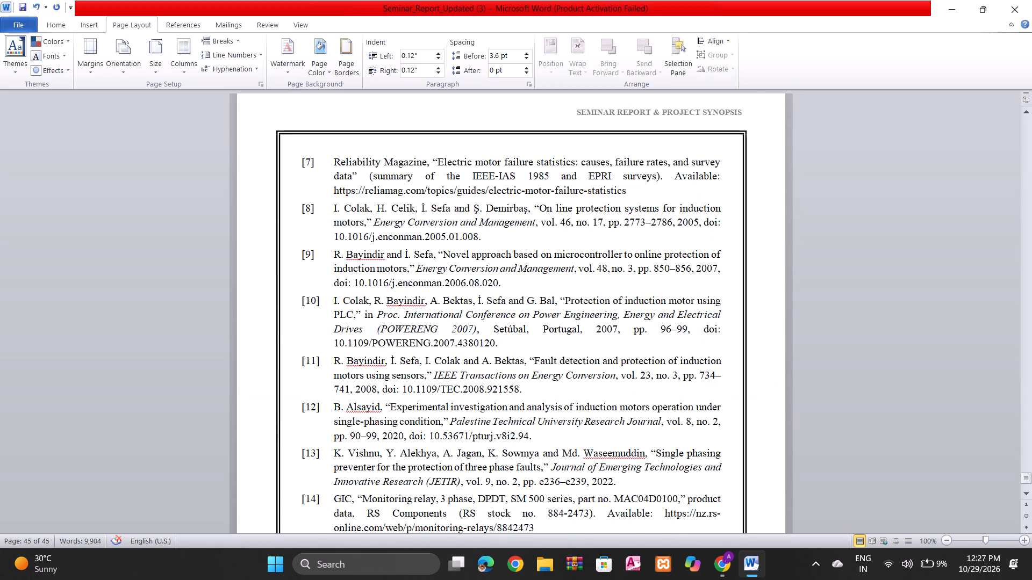
scroll(300, 159, up, 3)
scroll(350, 476, down, 1)
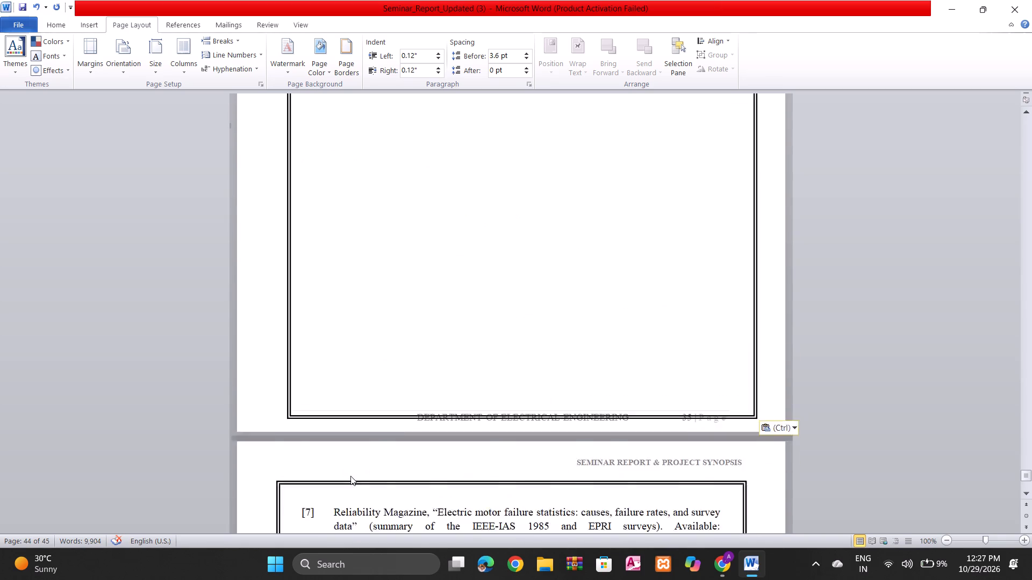
scroll(350, 476, down, 1)
click(319, 379)
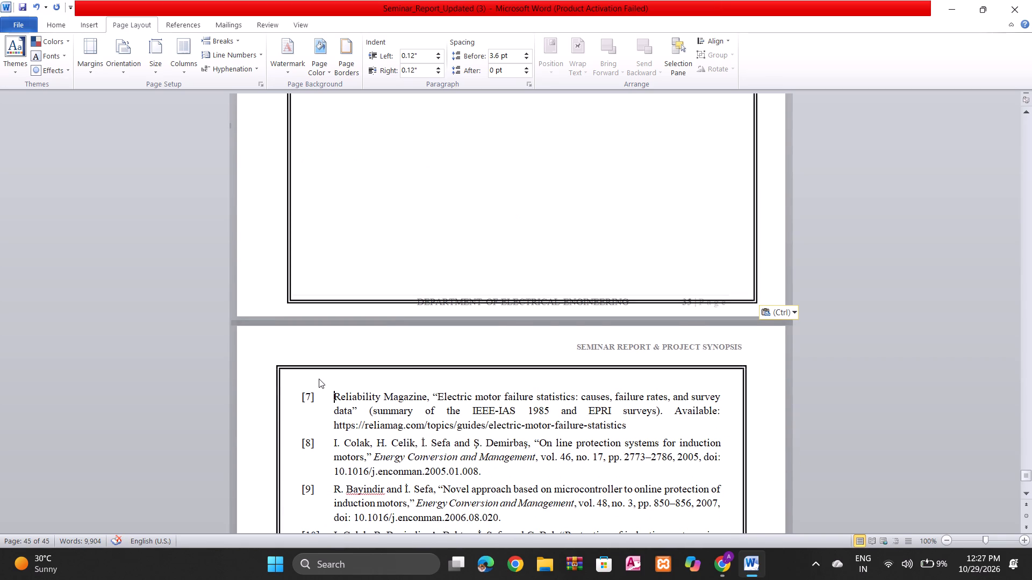
drag(318, 379, 299, 389)
click(429, 257)
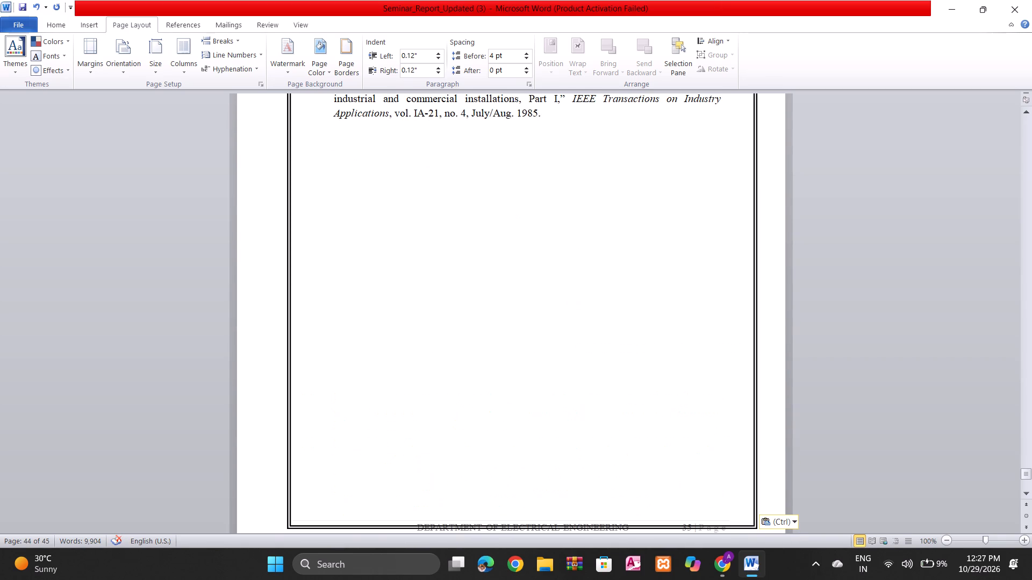
scroll(324, 446, down, 3)
click(288, 417)
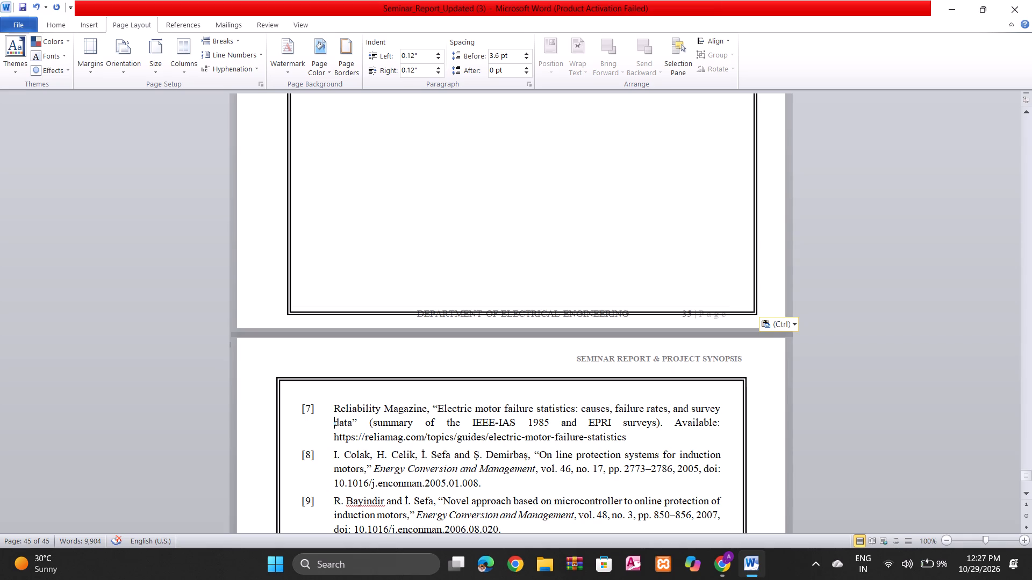
click(328, 407)
key(BackSpace)
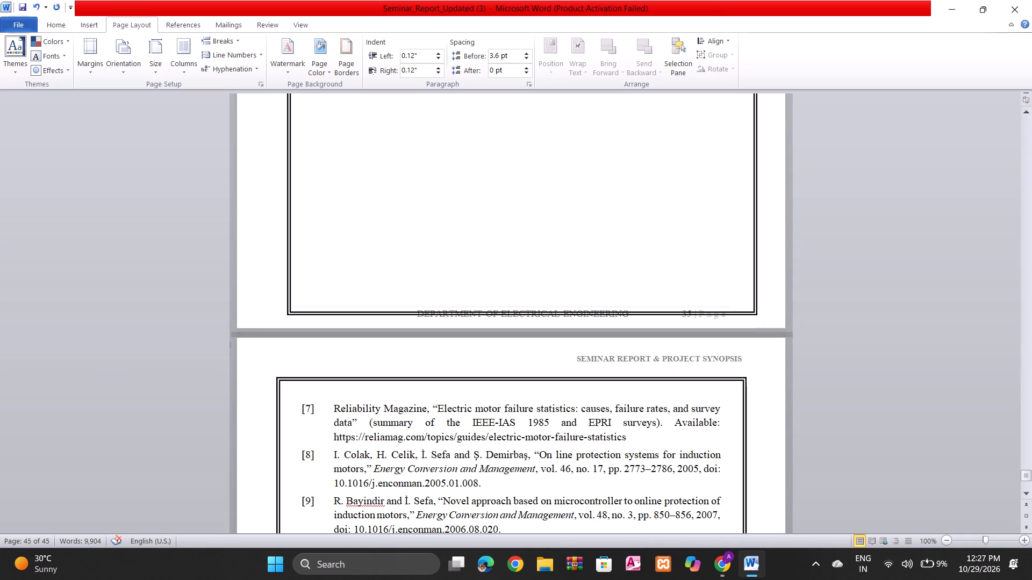
key(BackSpace)
key(BackSpace)
key(BackSpace)
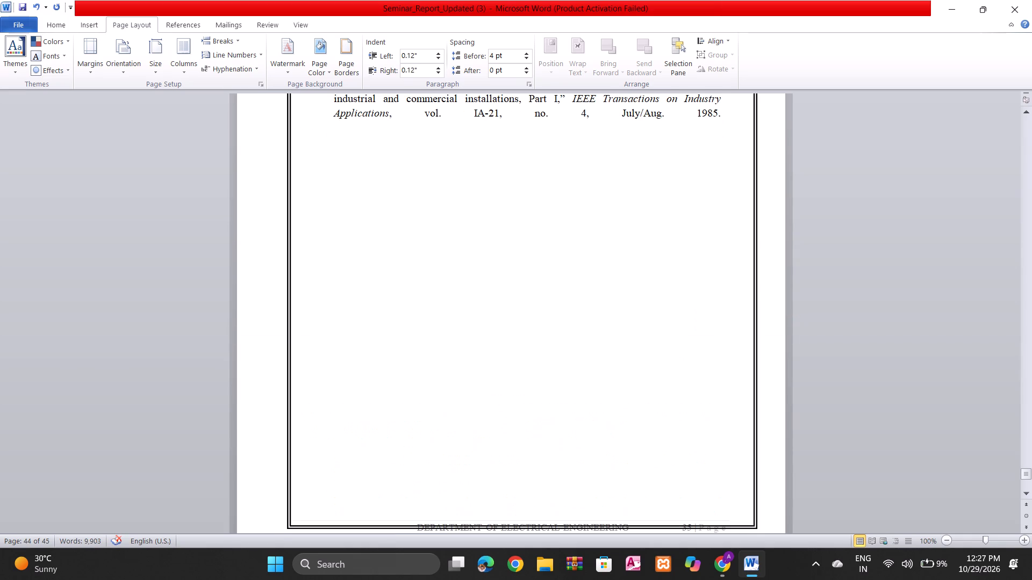
Copy reference entries 7 to 14 from the last page and start a new numbered entry after "1985" in entry 6.
scroll(328, 407, up, 1)
scroll(328, 407, down, 3)
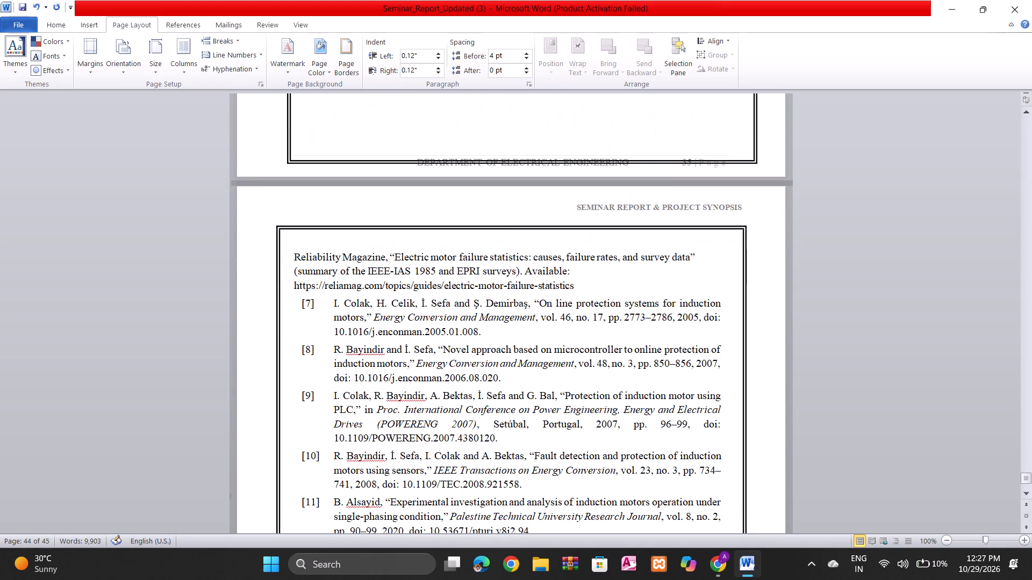
drag(327, 304, 548, 530)
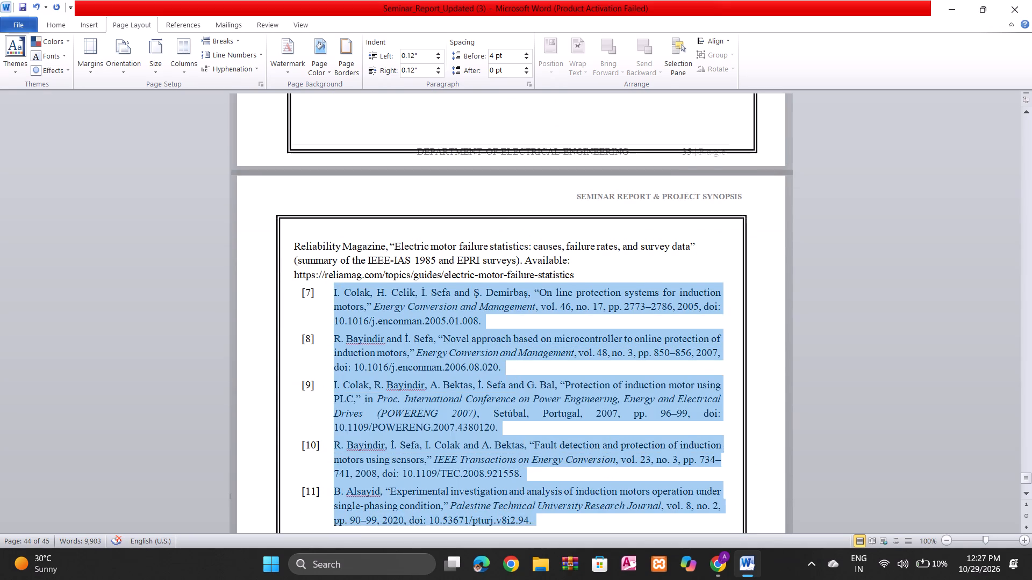
drag(548, 530, 685, 514)
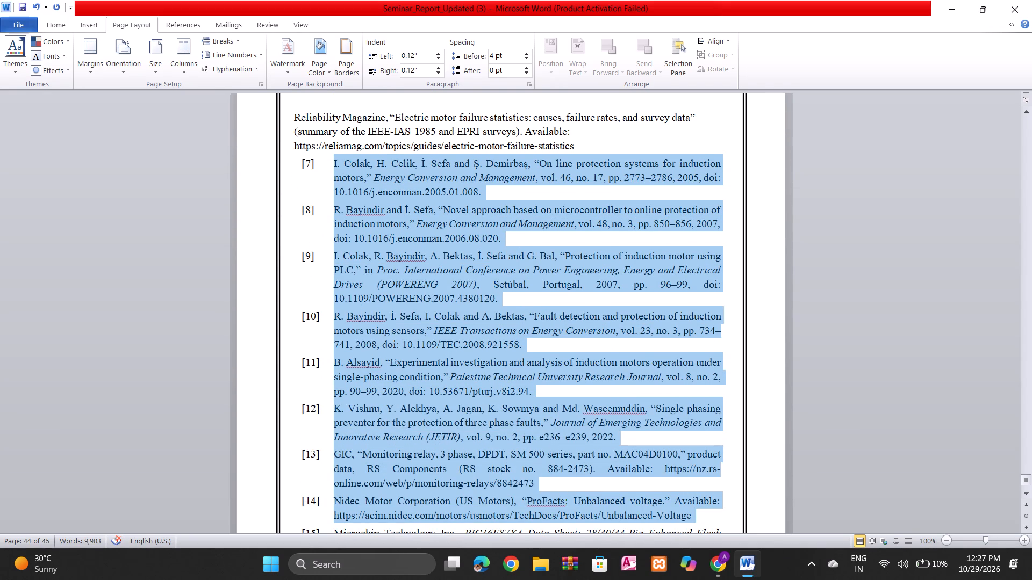
drag(685, 514, 698, 514)
key(ctrl+c)
scroll(698, 514, up, 1)
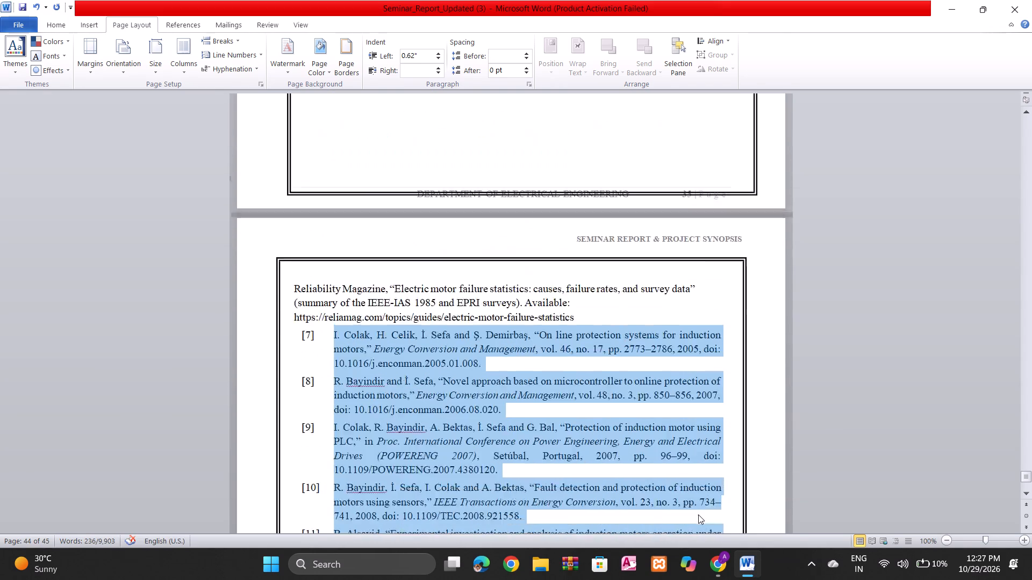
scroll(698, 514, up, 2)
scroll(693, 579, up, 1)
scroll(663, 484, up, 1)
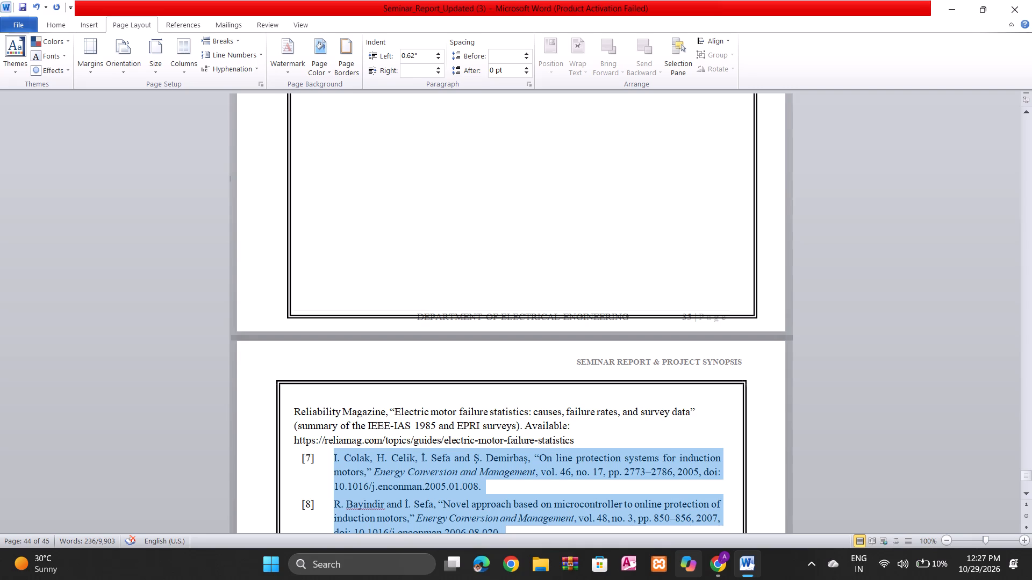
scroll(663, 484, up, 1)
scroll(622, 333, up, 1)
click(605, 244)
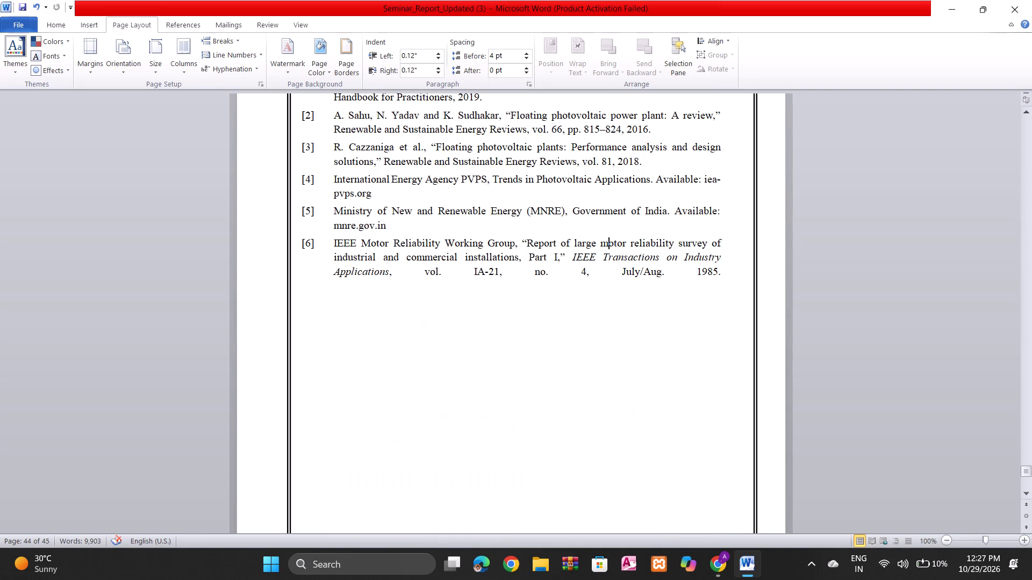
click(718, 271)
key(Return)
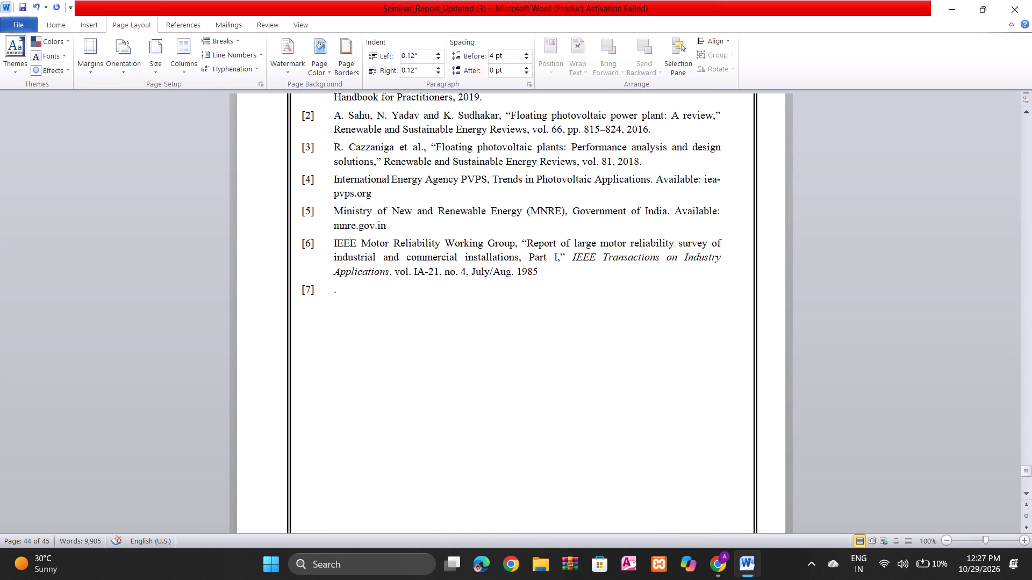
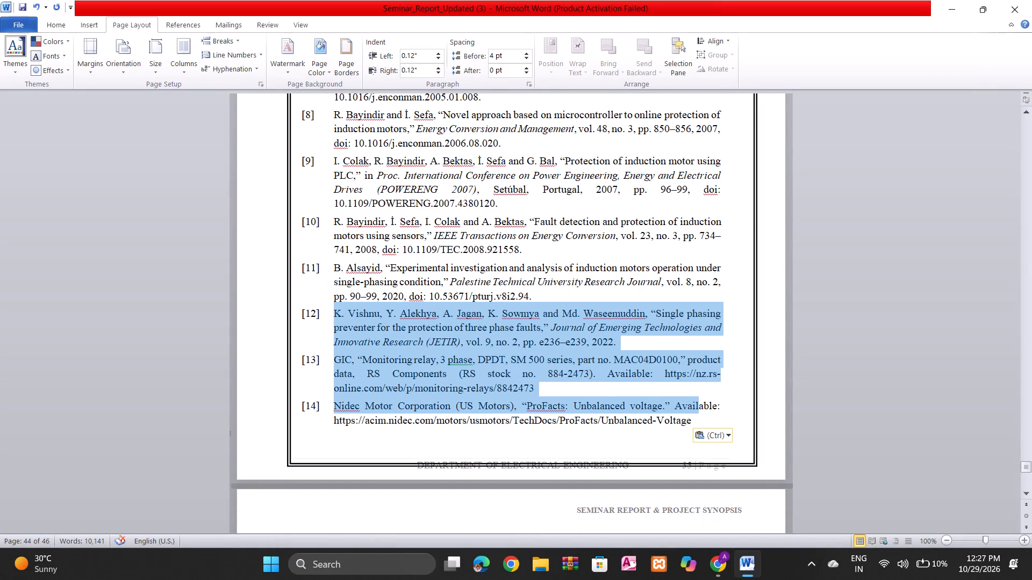
Delete the selected text of pasted reference entries 12 to 14 at the end of the first framed references page.
key(BackSpace)
ctrl+scroll(700, 419, down, 2)
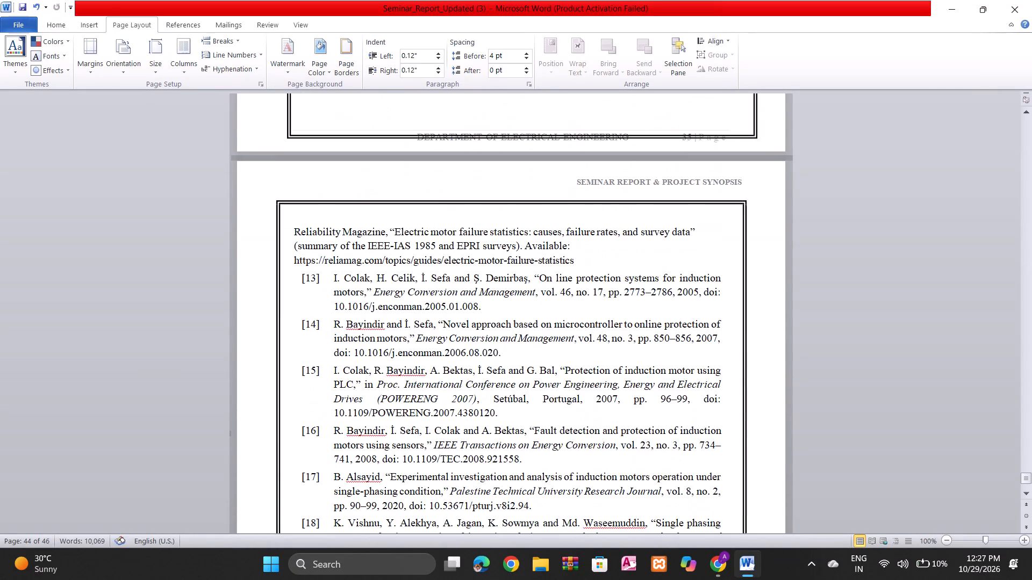
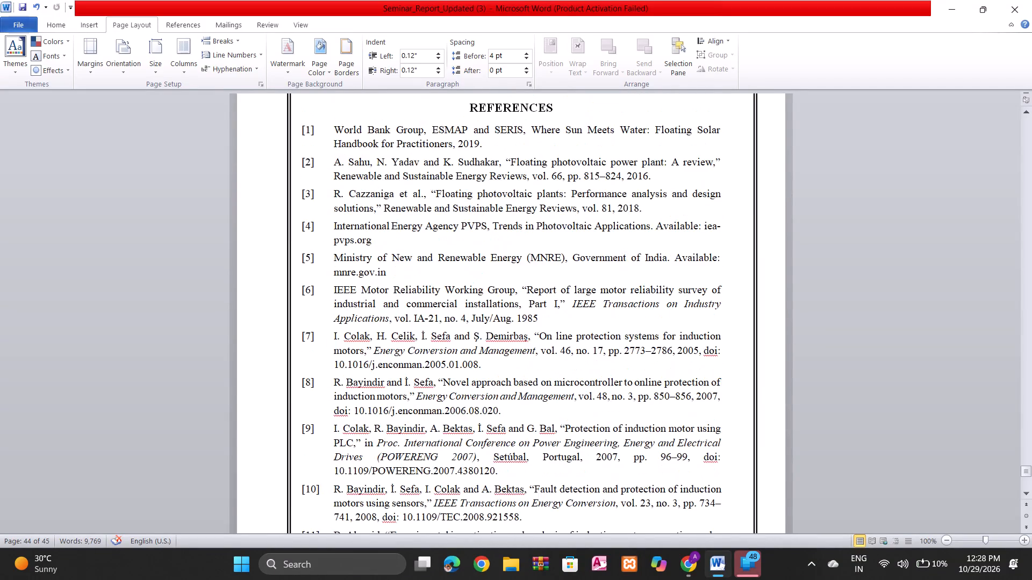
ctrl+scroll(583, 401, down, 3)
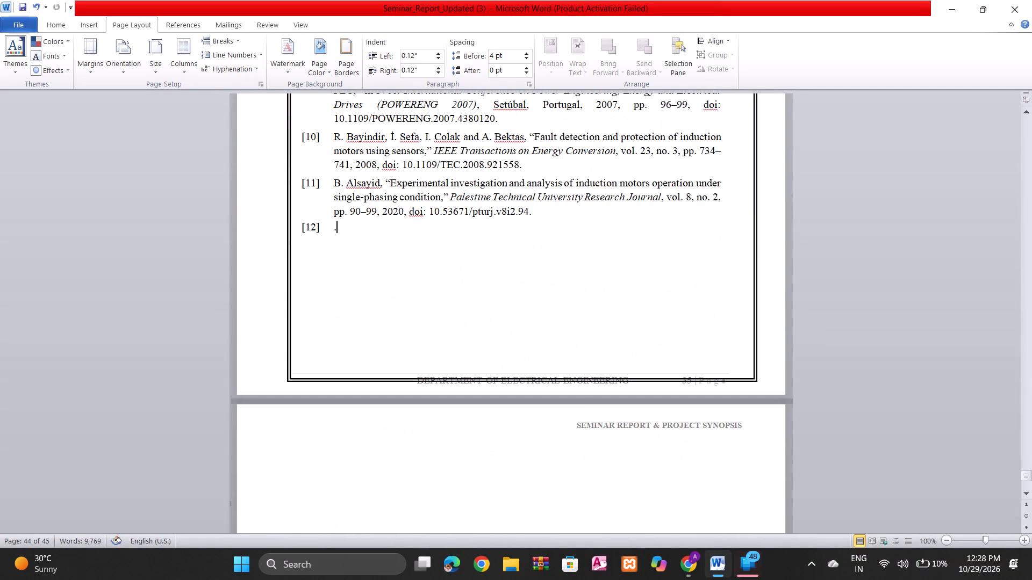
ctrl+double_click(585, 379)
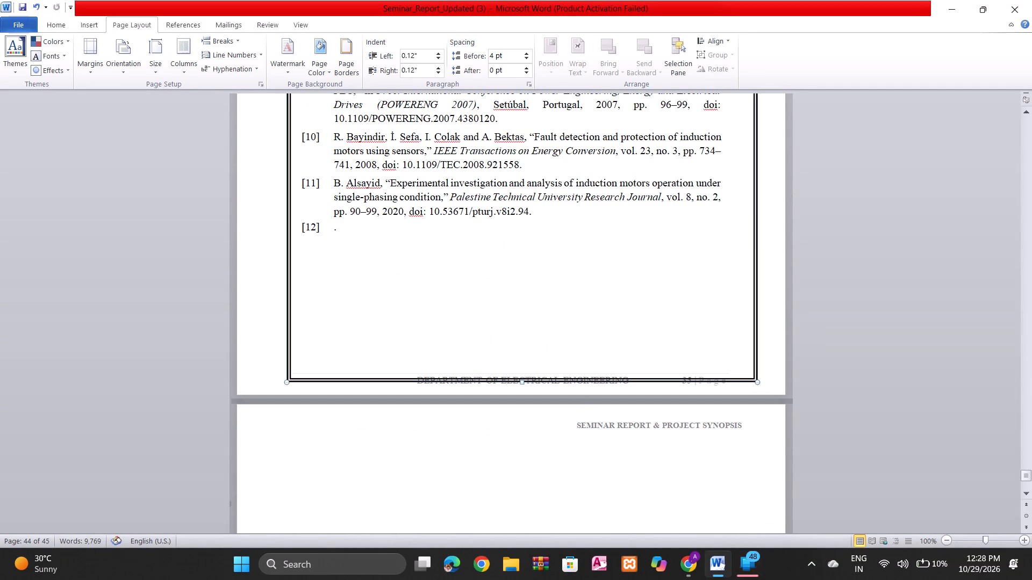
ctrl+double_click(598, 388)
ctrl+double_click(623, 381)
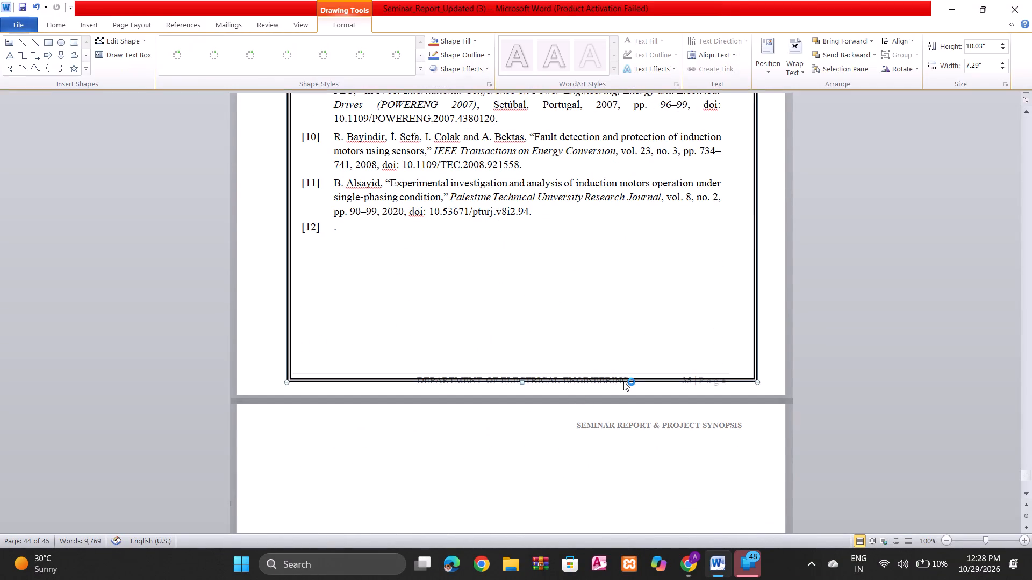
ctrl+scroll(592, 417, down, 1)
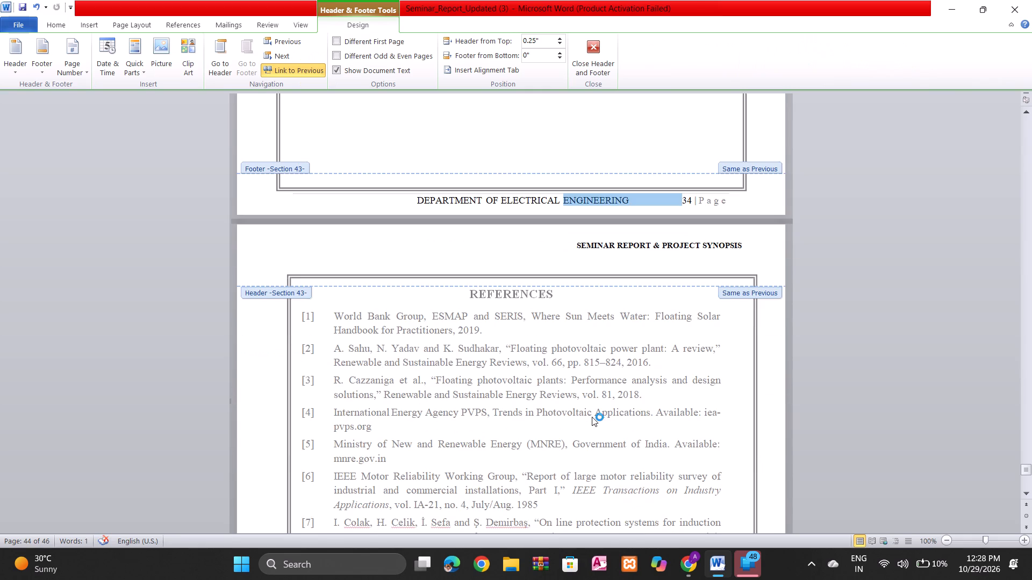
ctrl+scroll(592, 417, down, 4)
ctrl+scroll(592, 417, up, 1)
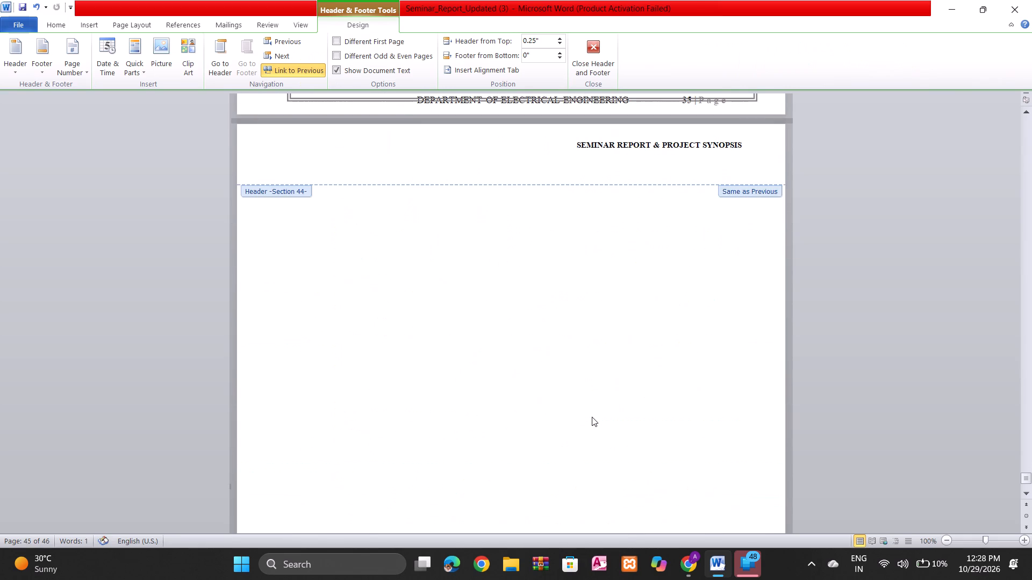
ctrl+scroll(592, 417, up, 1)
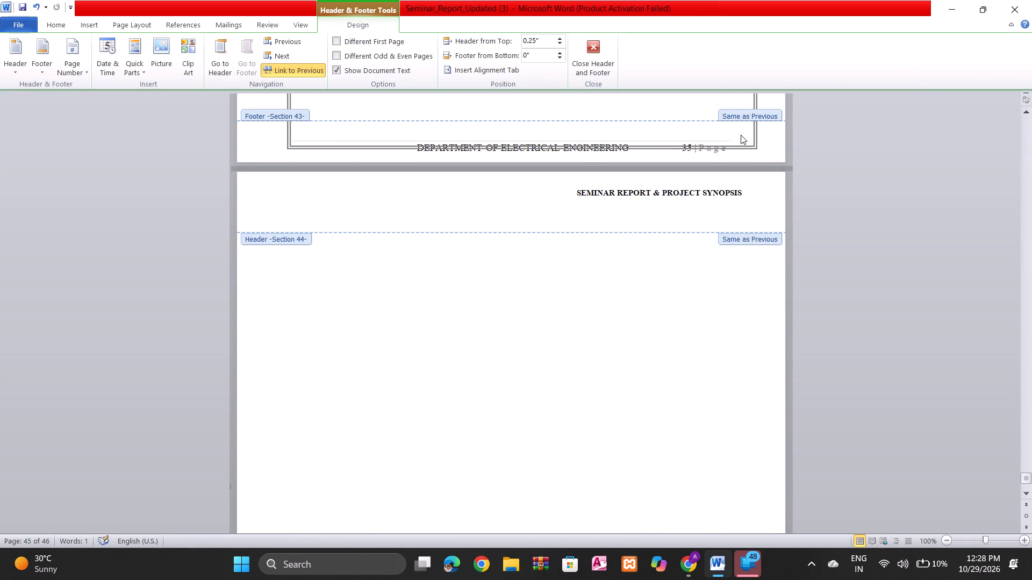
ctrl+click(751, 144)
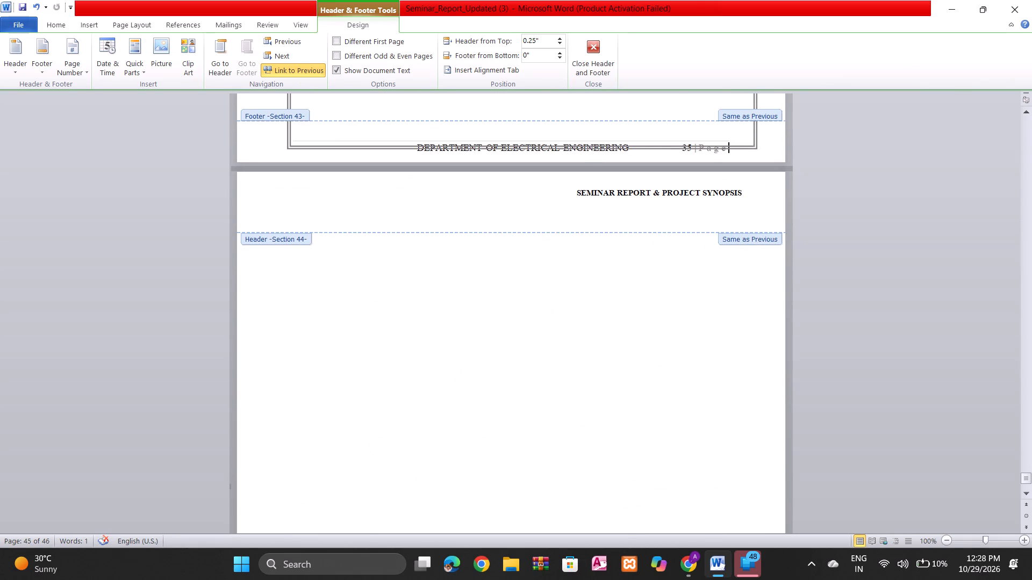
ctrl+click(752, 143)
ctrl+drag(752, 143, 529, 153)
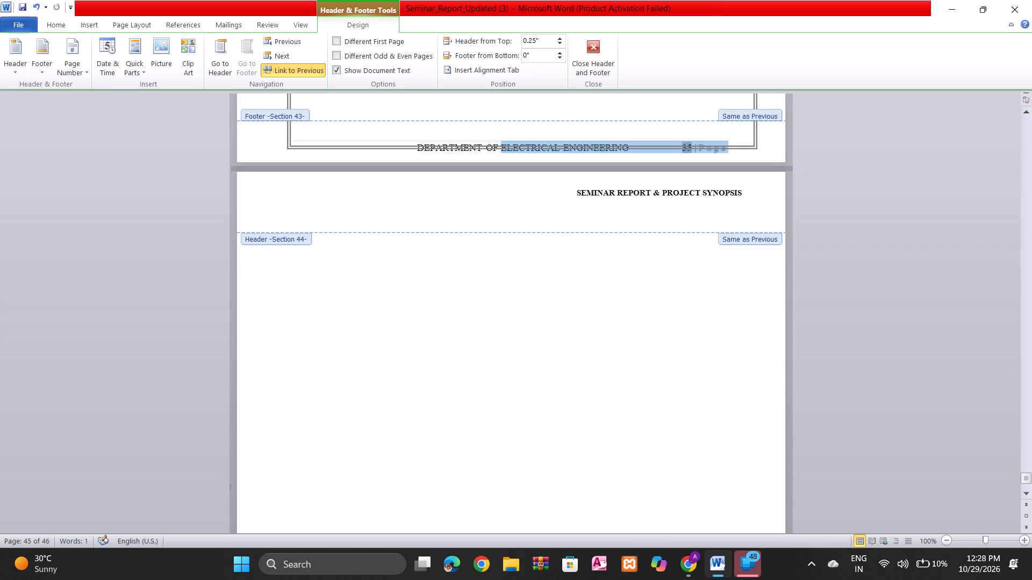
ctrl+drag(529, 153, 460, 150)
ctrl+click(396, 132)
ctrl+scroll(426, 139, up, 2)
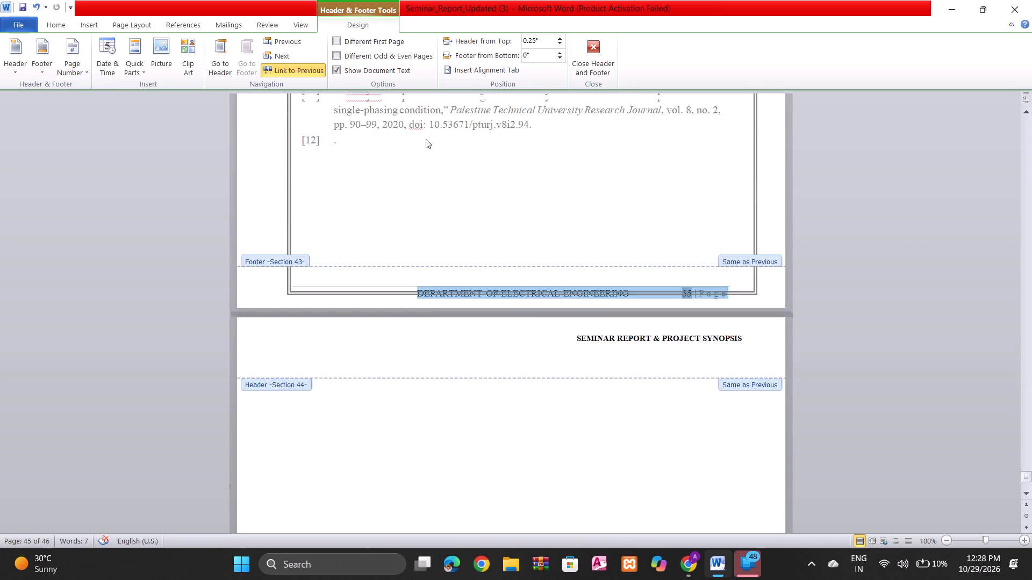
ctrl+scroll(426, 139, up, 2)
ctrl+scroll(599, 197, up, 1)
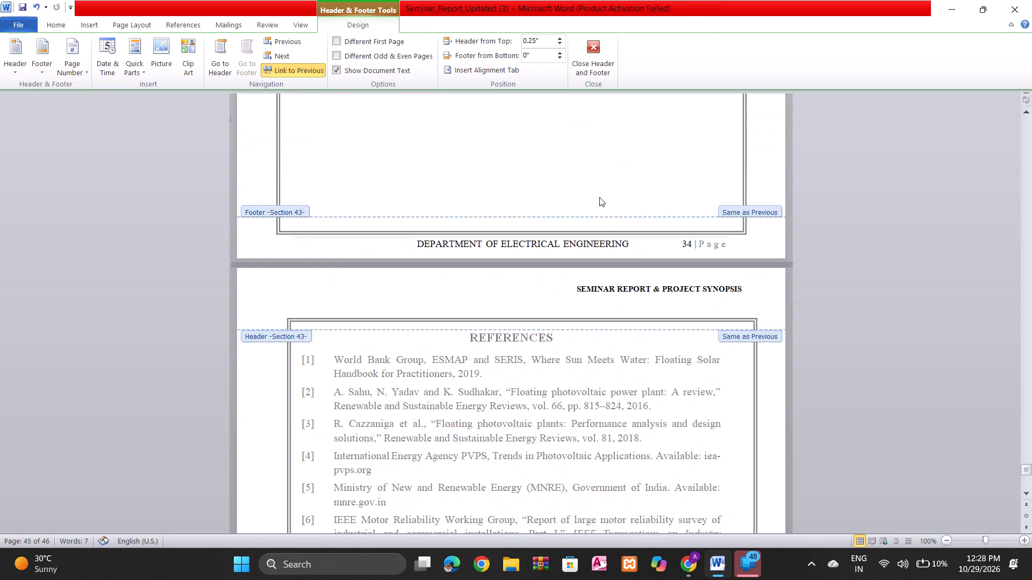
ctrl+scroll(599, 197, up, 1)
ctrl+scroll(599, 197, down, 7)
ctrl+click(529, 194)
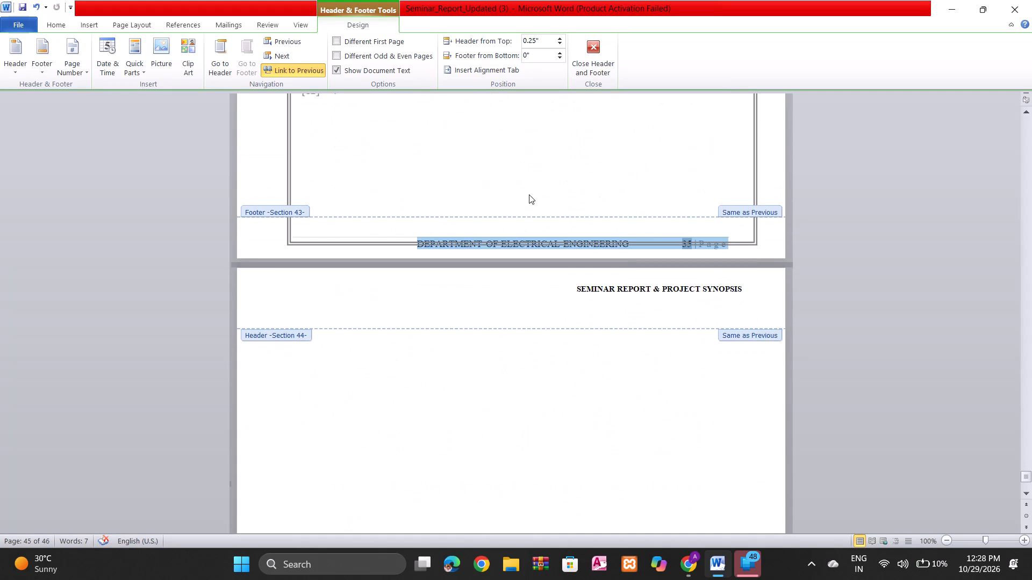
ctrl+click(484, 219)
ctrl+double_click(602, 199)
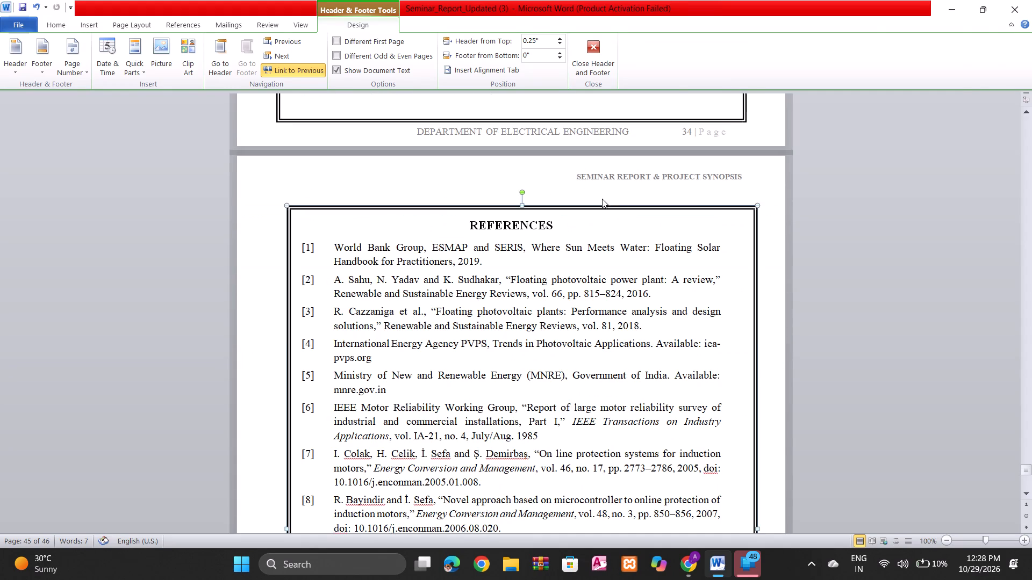
Shorten the References page's double-line frame so that its lower edge sits just above the footer text.
ctrl+scroll(700, 202, down, 3)
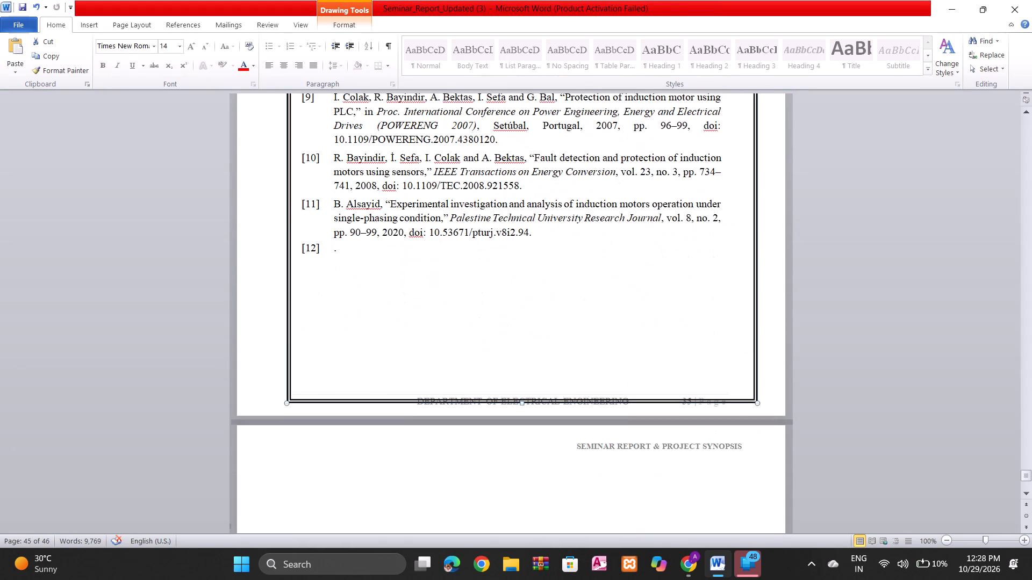
ctrl+drag(755, 402, 754, 397)
ctrl+drag(754, 397, 756, 384)
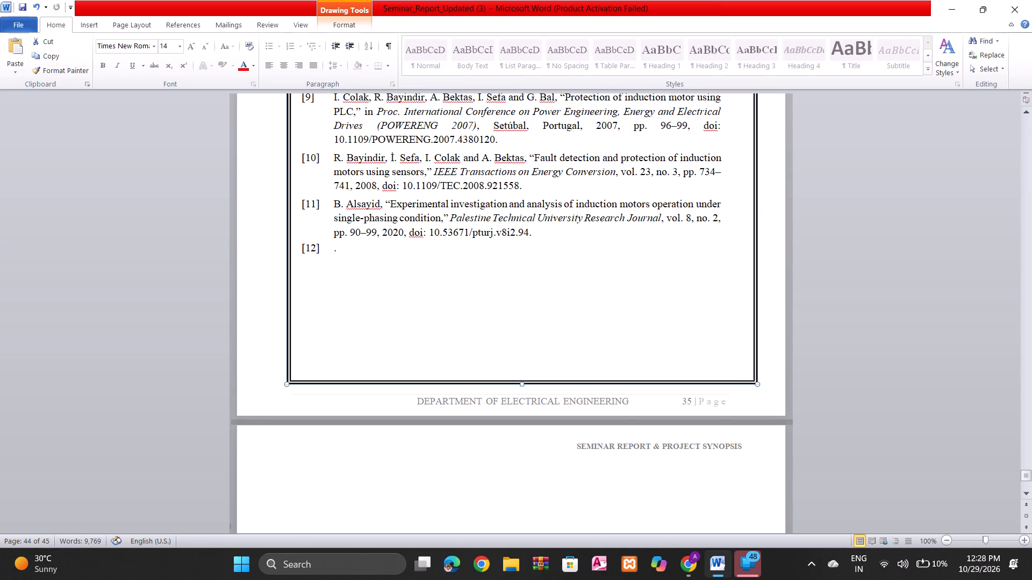
ctrl+click(759, 394)
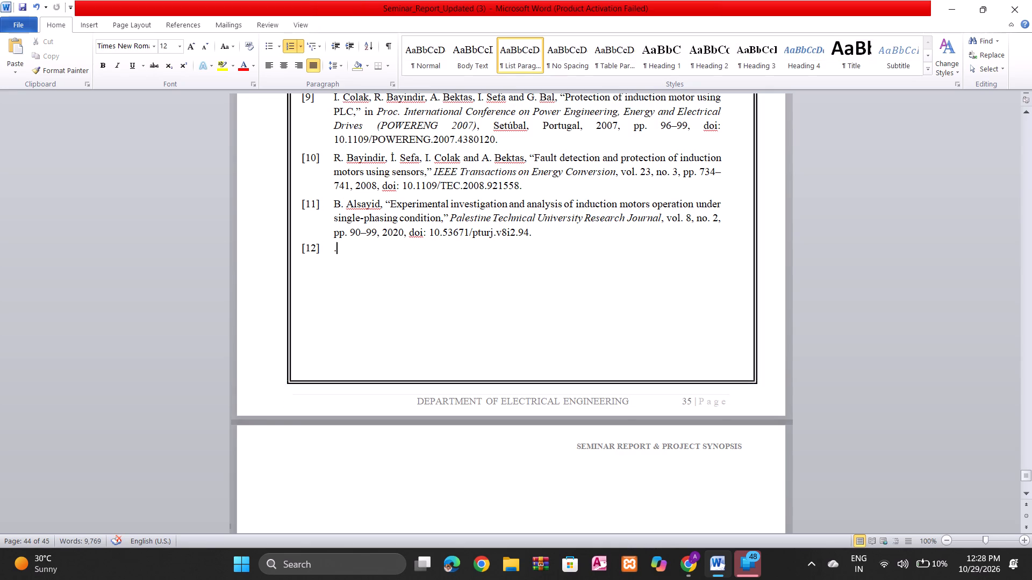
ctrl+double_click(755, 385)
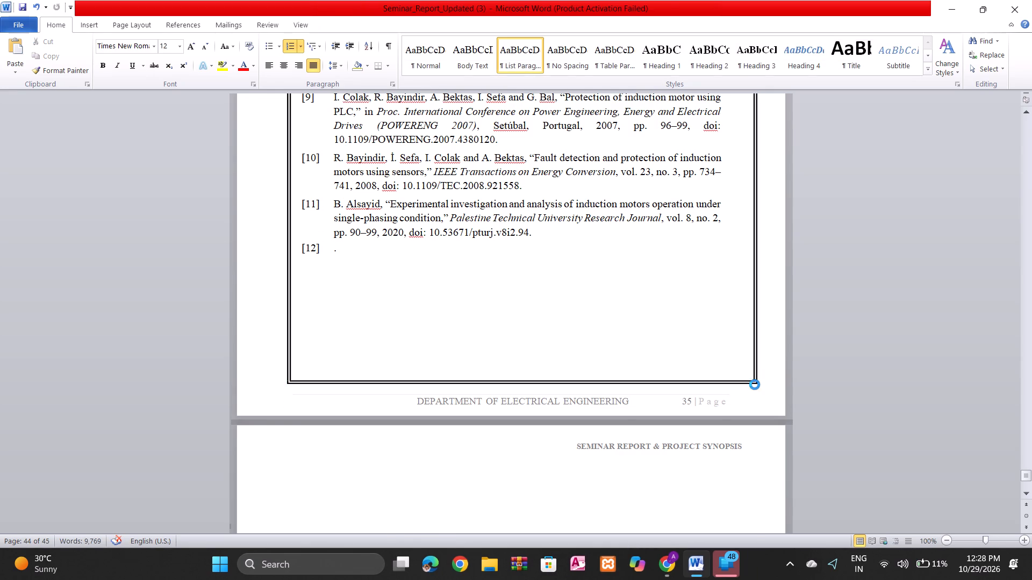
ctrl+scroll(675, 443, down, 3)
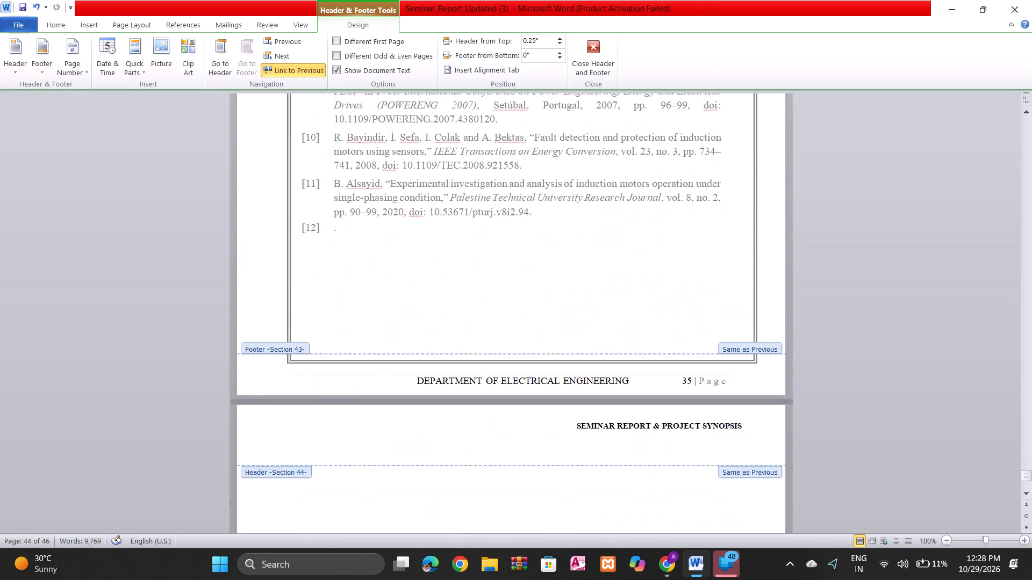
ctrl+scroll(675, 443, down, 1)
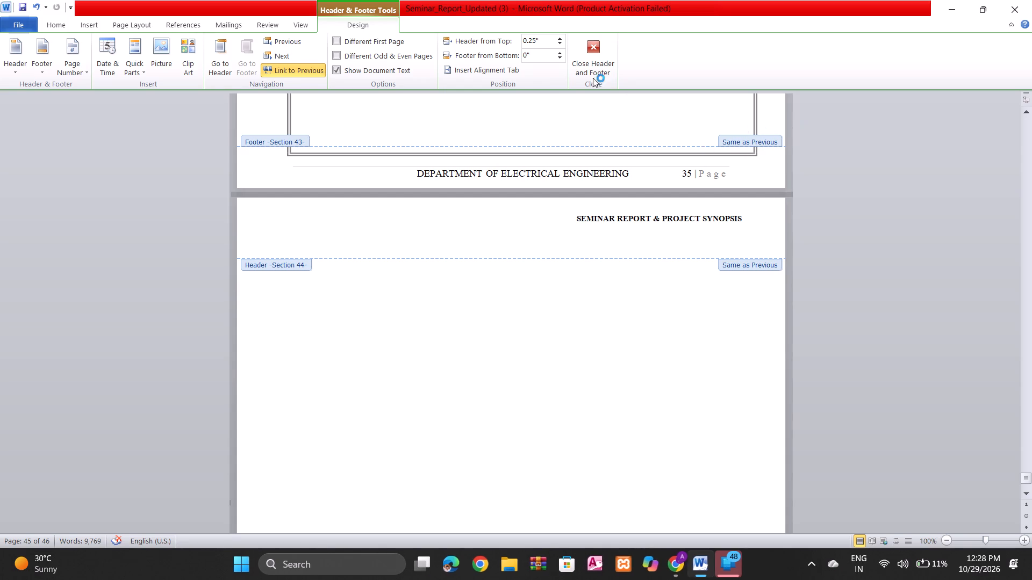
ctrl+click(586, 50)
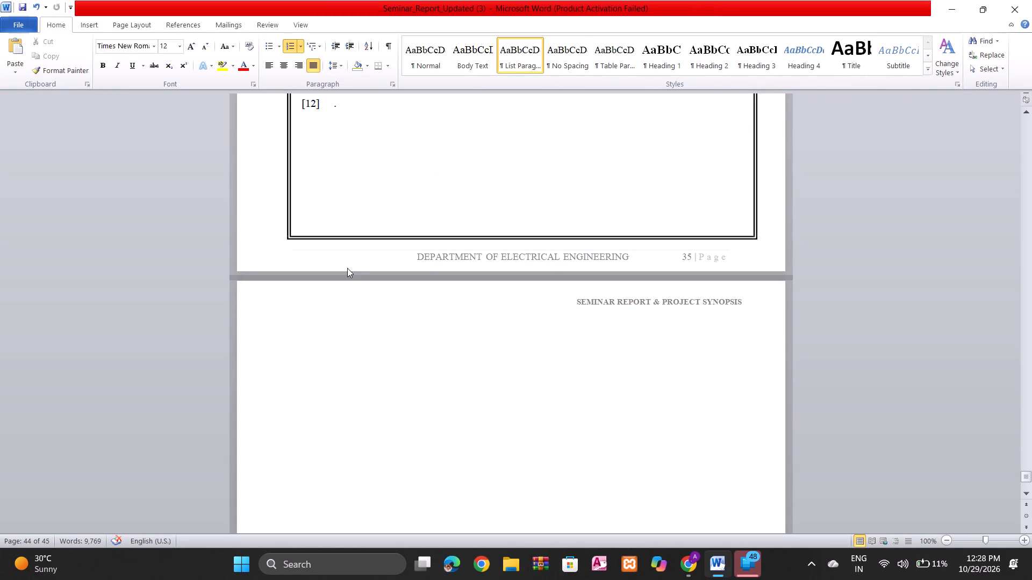
Delete the leftover entry [12], which holds only a full stop, from the end of the references list.
ctrl+click(377, 169)
key(BackSpace)
Review the layout of the Bibliography and References pages, including their frames, entries and footers.
ctrl+scroll(614, 223, up, 2)
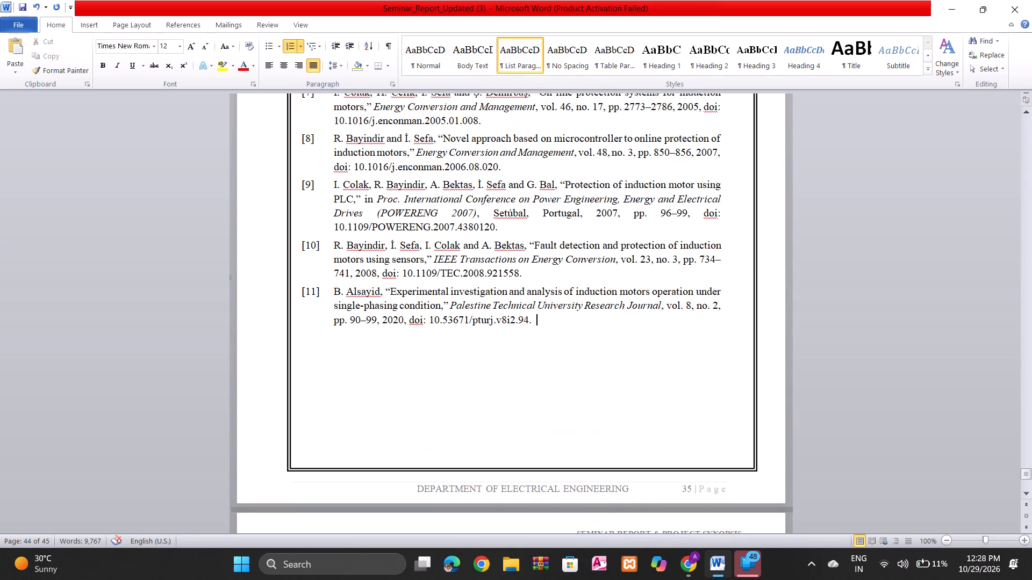
ctrl+scroll(614, 223, up, 3)
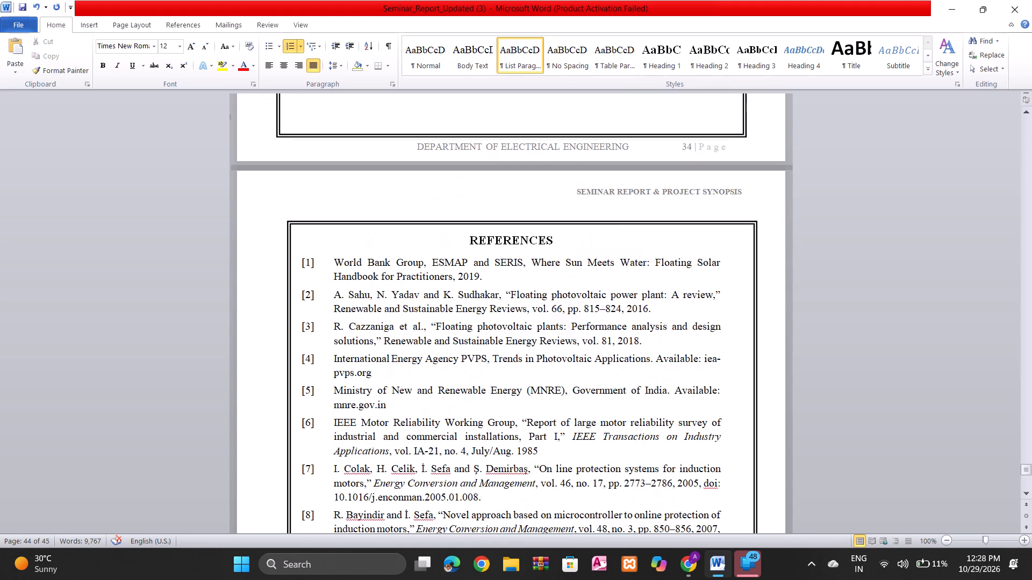
ctrl+scroll(614, 223, up, 2)
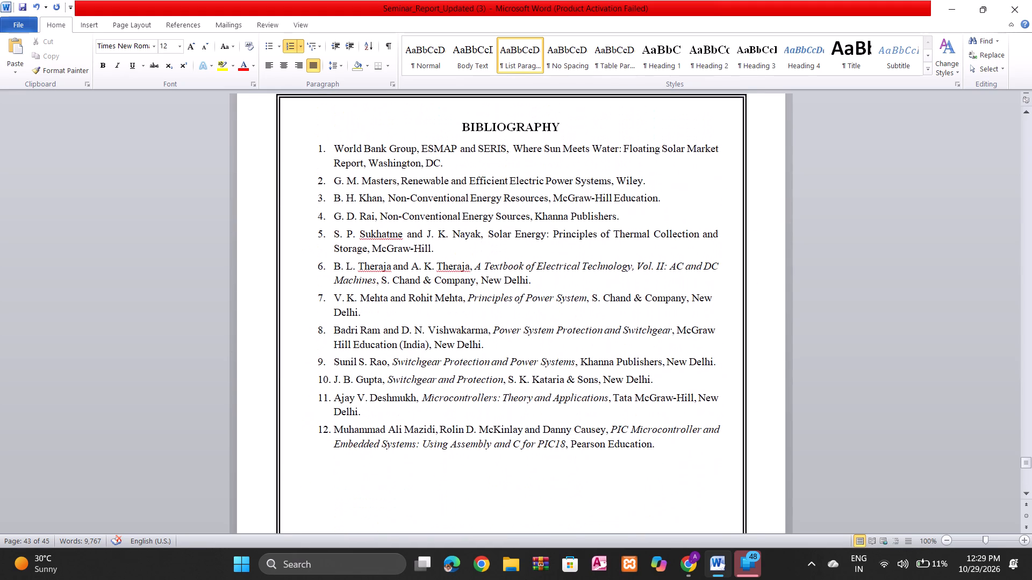
ctrl+scroll(614, 223, down, 4)
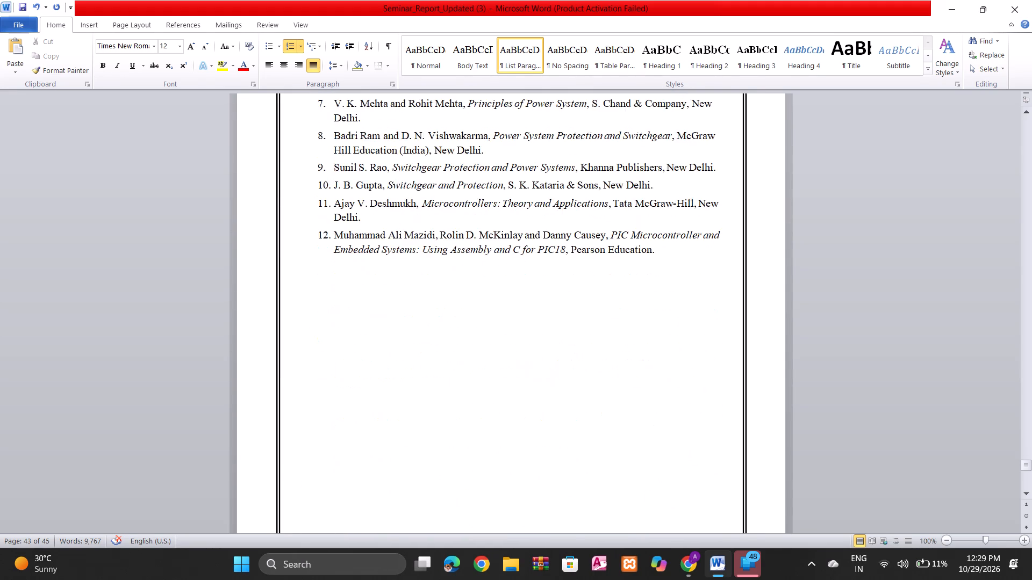
ctrl+scroll(614, 223, down, 6)
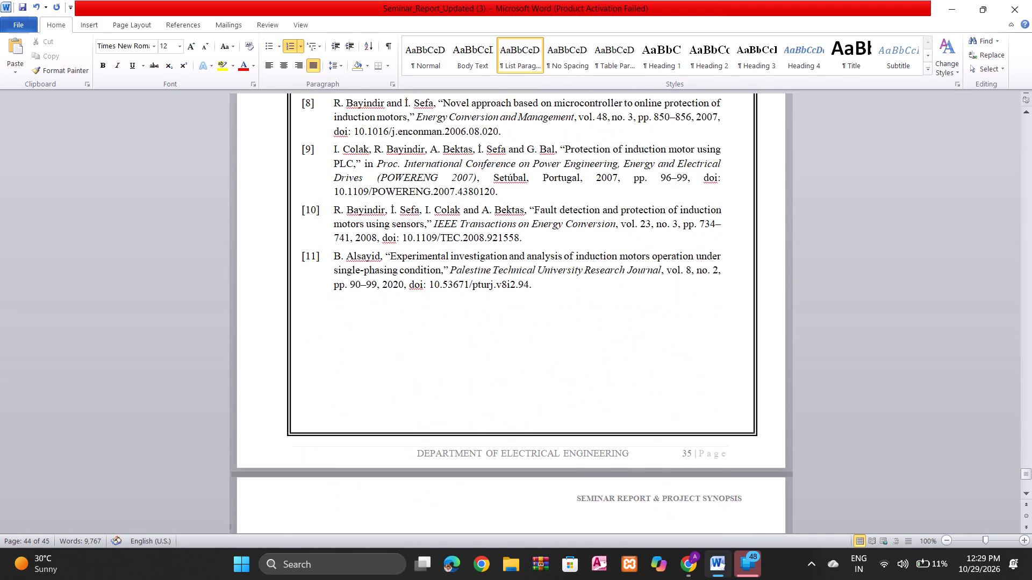
ctrl+scroll(614, 223, down, 1)
ctrl+scroll(614, 223, up, 2)
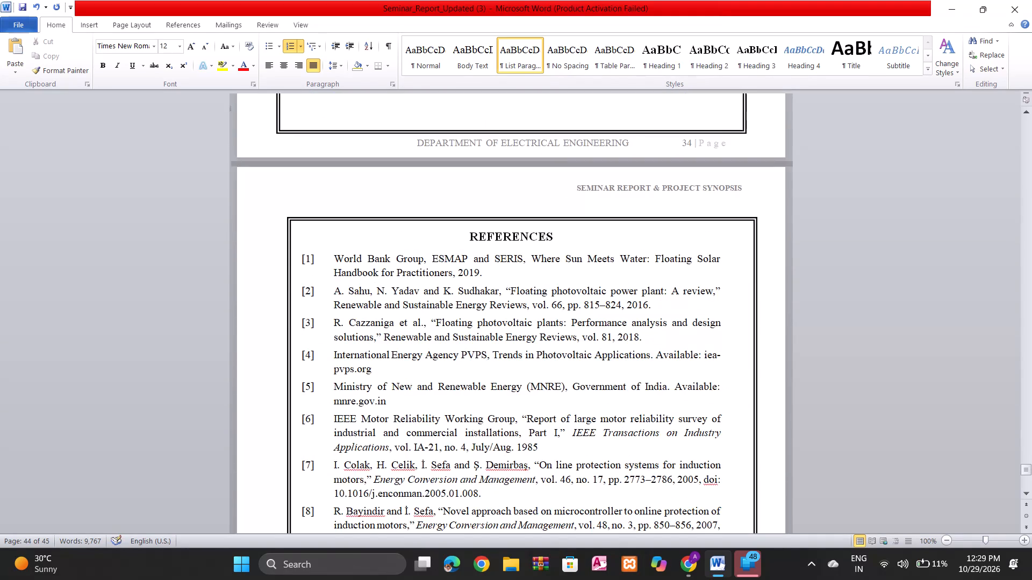
Set the page number of the References row in the table of contents to 35.
ctrl+scroll(614, 223, up, 20)
ctrl+scroll(614, 223, up, 20)
ctrl+scroll(614, 223, up, 20)
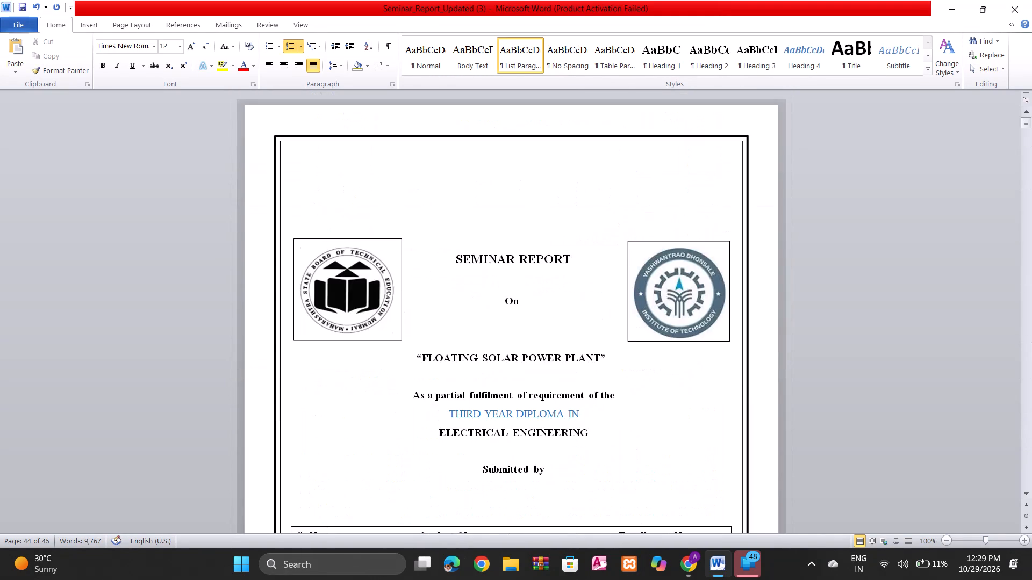
ctrl+scroll(614, 223, down, 5)
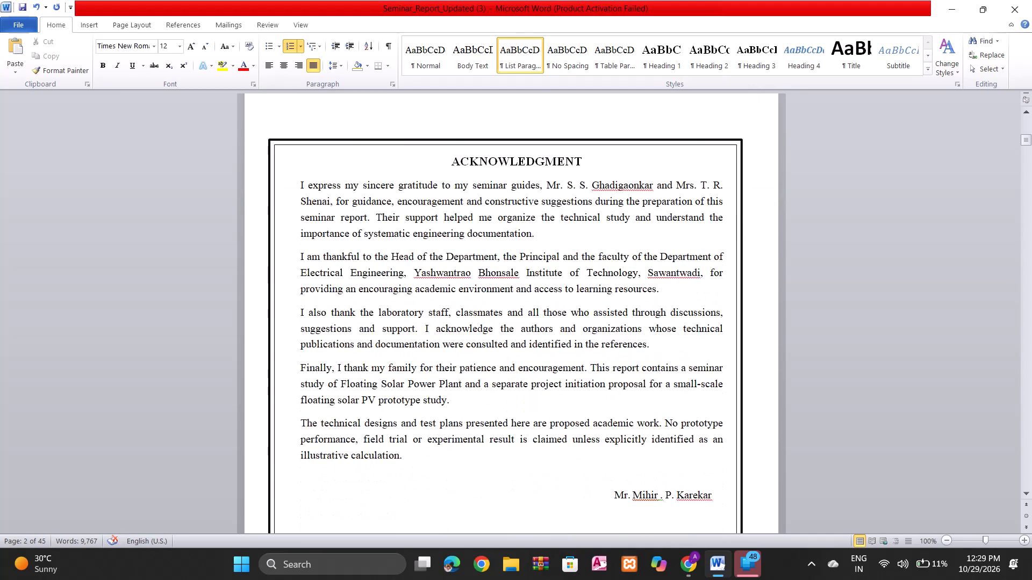
ctrl+scroll(614, 223, down, 1)
ctrl+scroll(614, 223, down, 20)
ctrl+scroll(614, 223, down, 2)
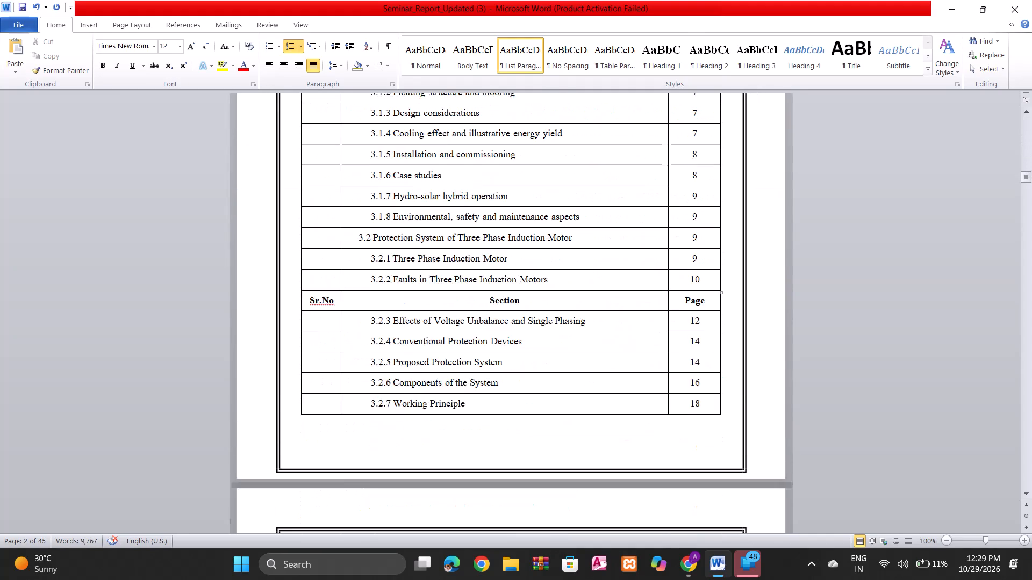
ctrl+scroll(614, 223, down, 4)
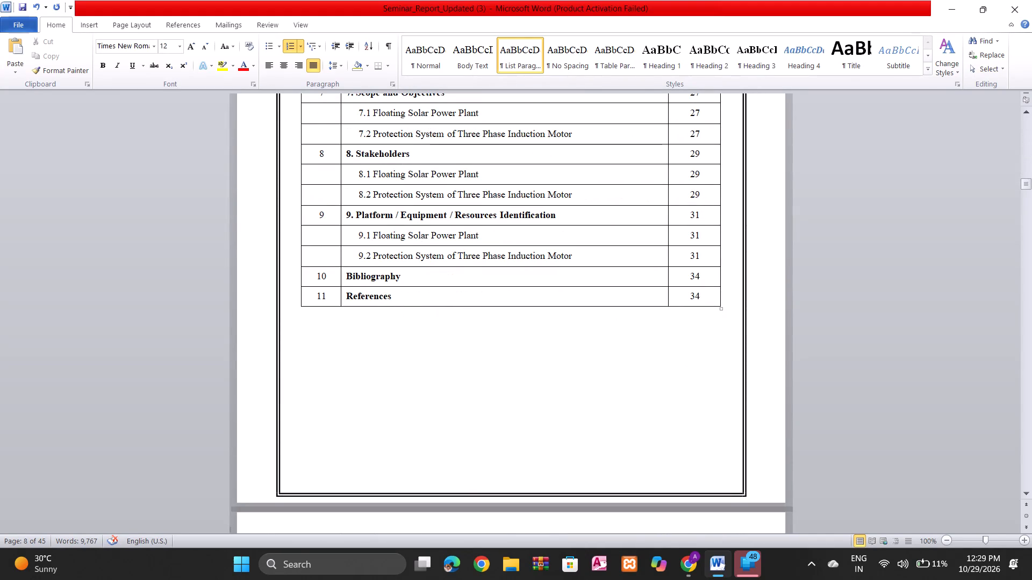
ctrl+click(706, 279)
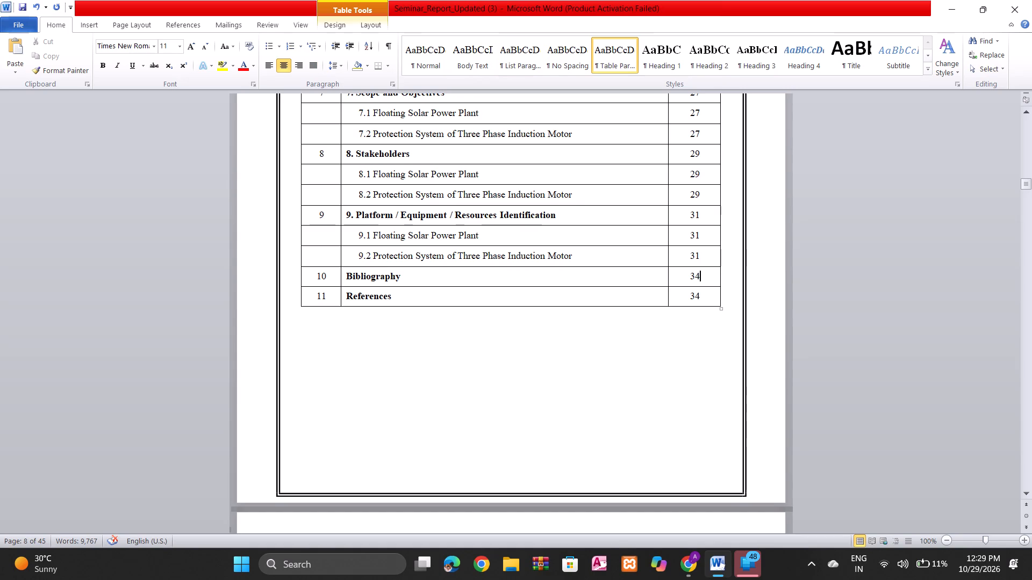
ctrl+click(703, 302)
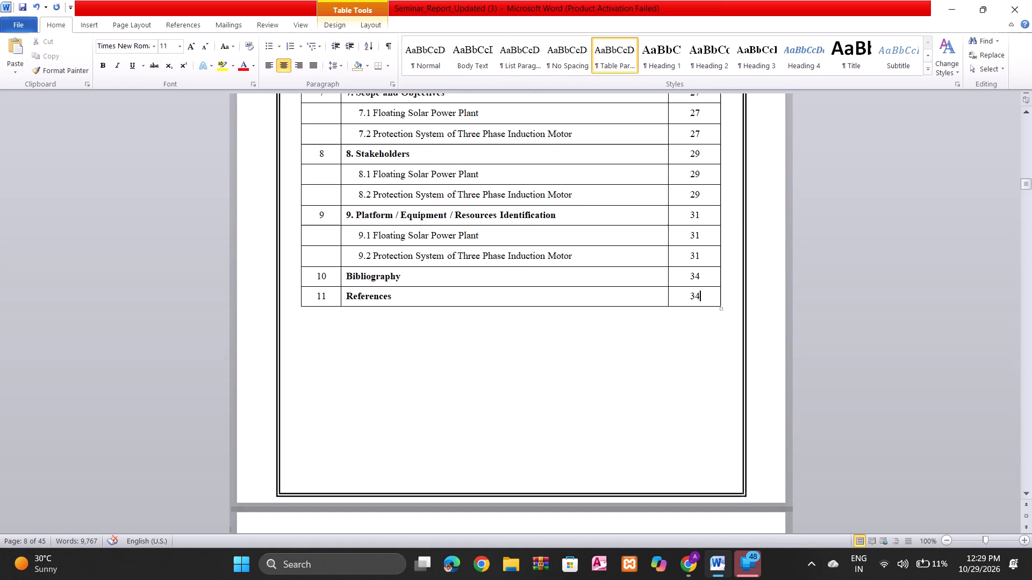
key(BackSpace)
key(5)
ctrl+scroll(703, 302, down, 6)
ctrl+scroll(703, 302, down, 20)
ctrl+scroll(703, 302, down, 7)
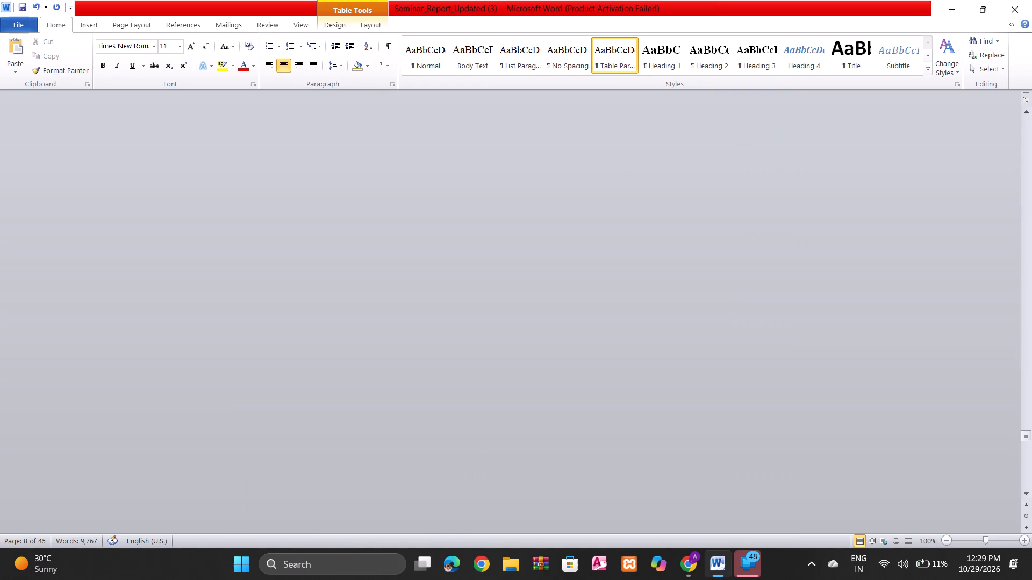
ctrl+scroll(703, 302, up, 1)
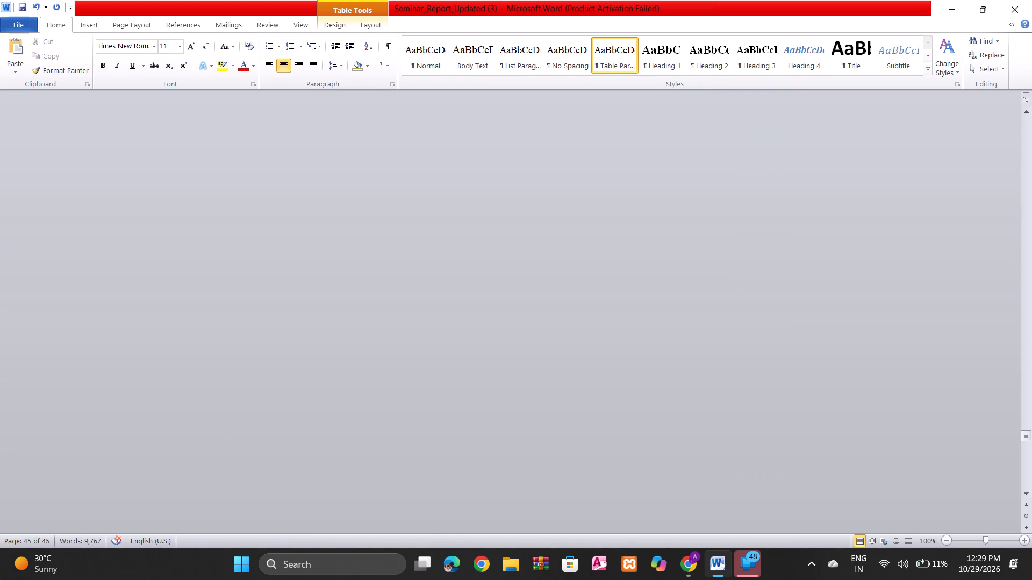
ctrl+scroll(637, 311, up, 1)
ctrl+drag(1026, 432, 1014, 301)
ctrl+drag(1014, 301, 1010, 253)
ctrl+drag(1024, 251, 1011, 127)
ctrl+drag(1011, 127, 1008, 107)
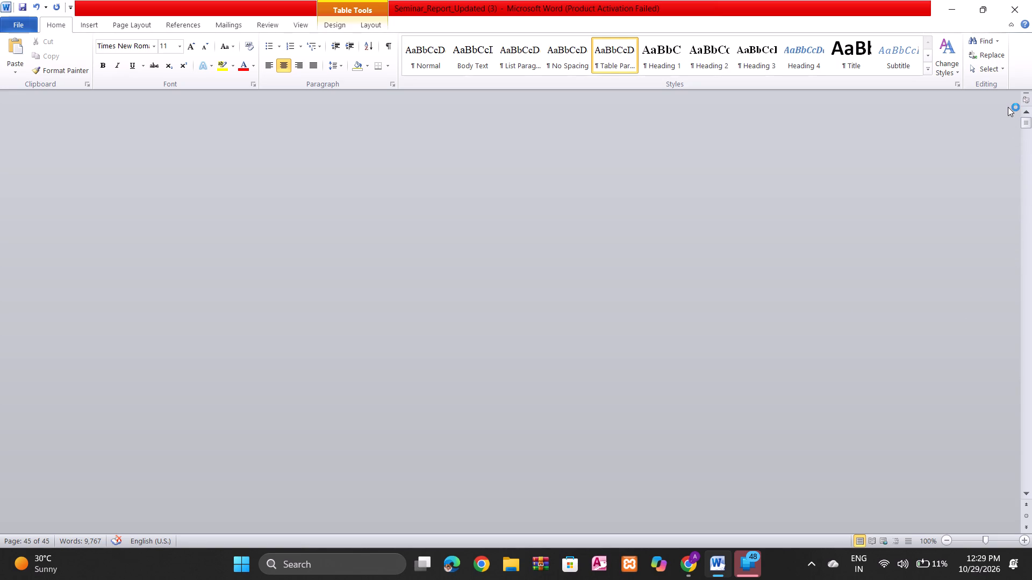
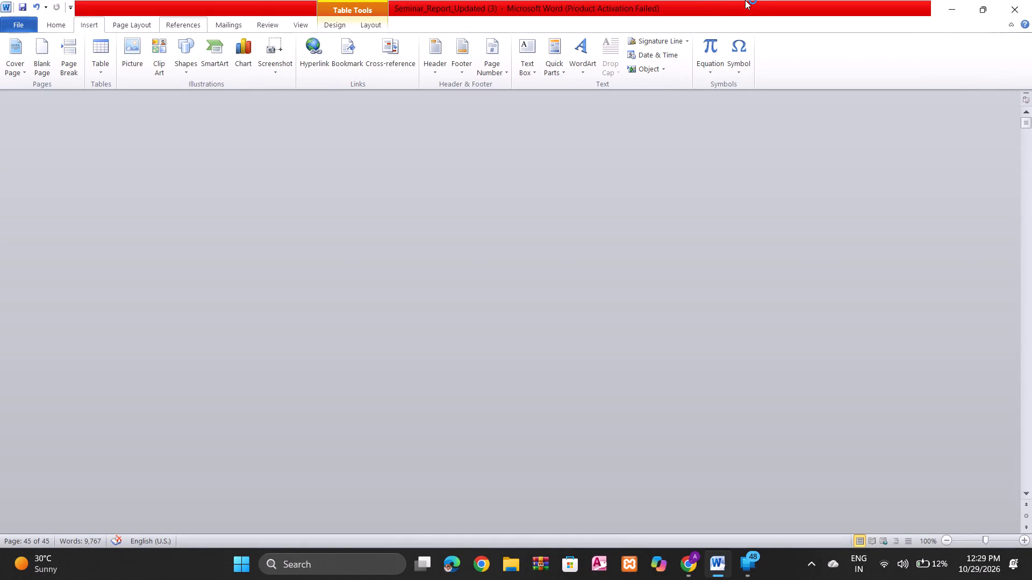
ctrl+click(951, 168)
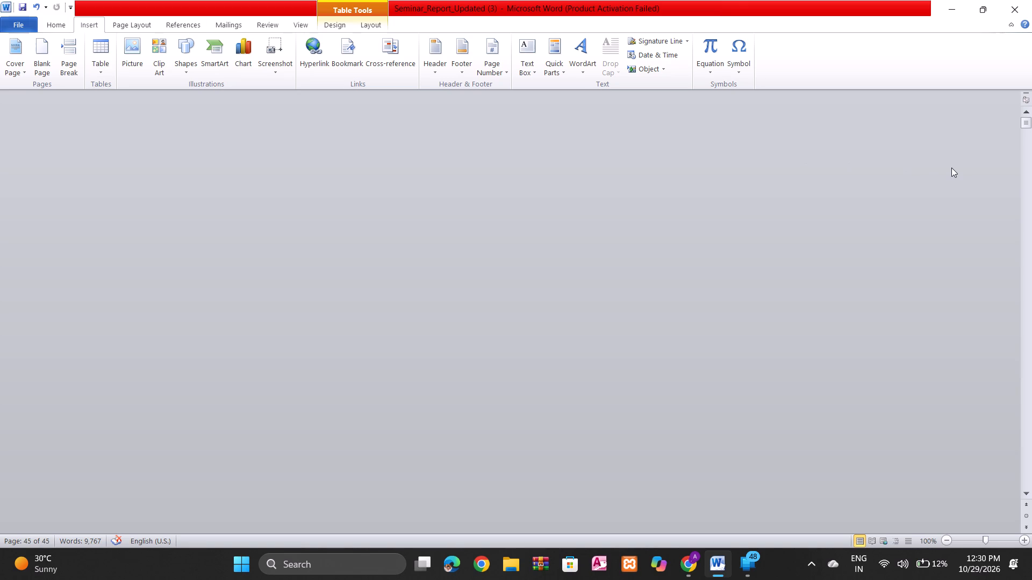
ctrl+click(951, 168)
Close the Seminar_Report_Updated (3) document.
ctrl+click(1023, 13)
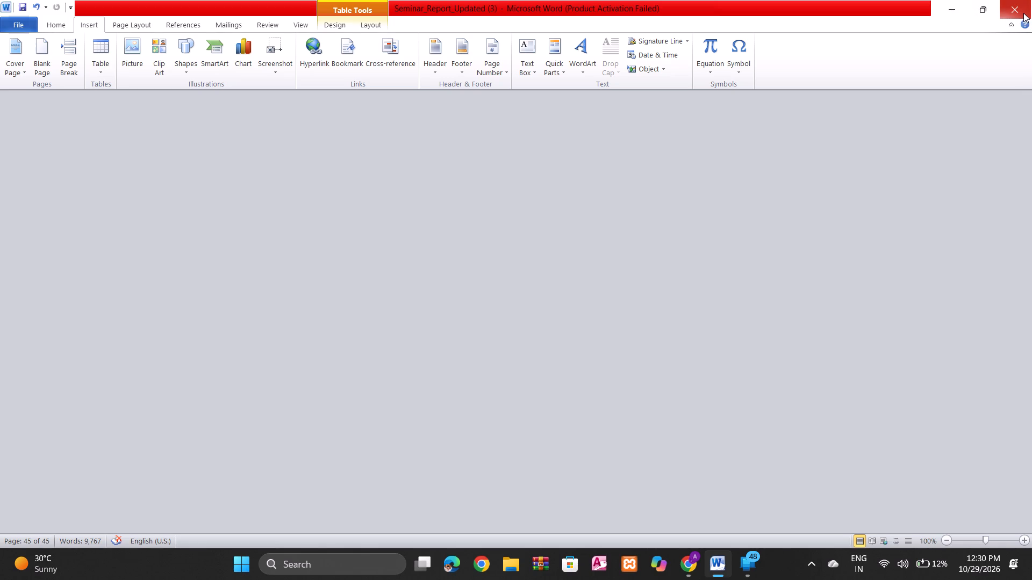
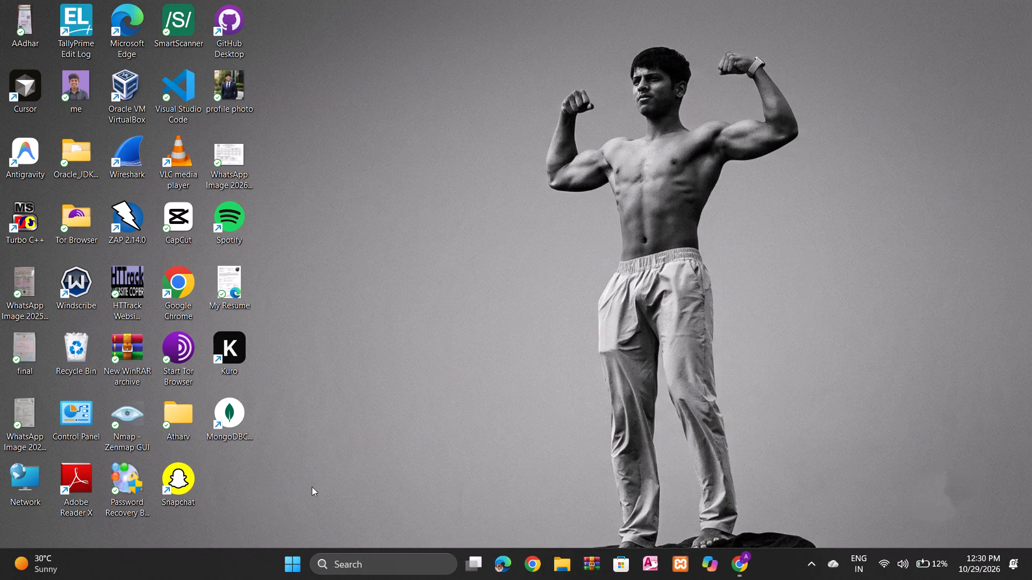
Find and launch Microsoft Word 2010.
ctrl+click(374, 569)
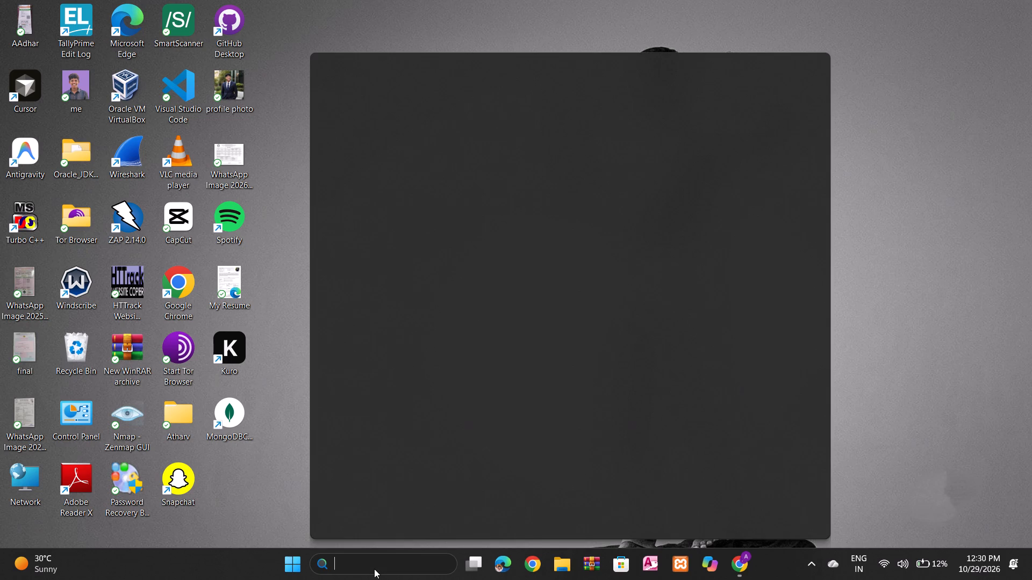
key(w)
key(o)
key(r)
key(d)
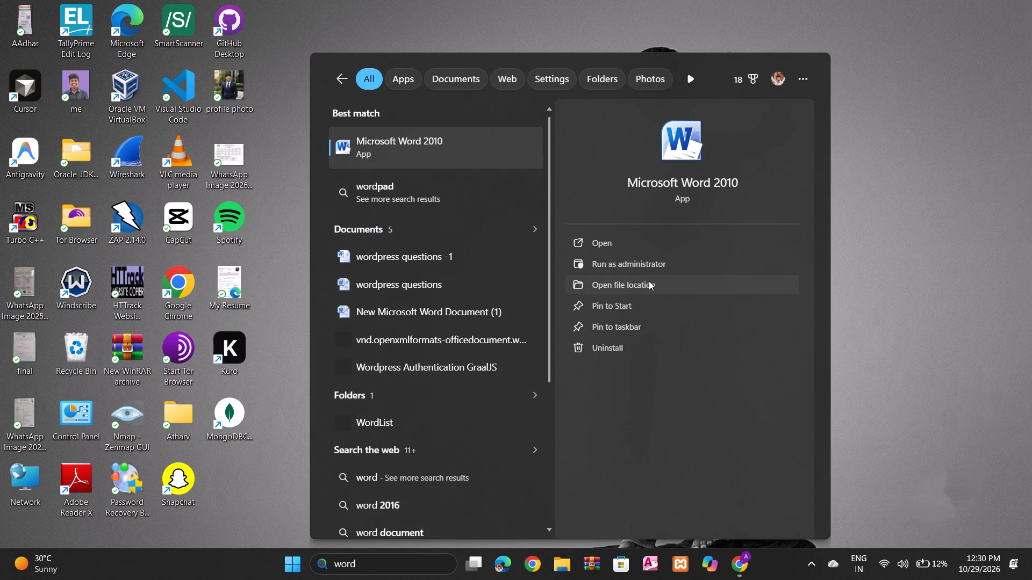
ctrl+click(621, 248)
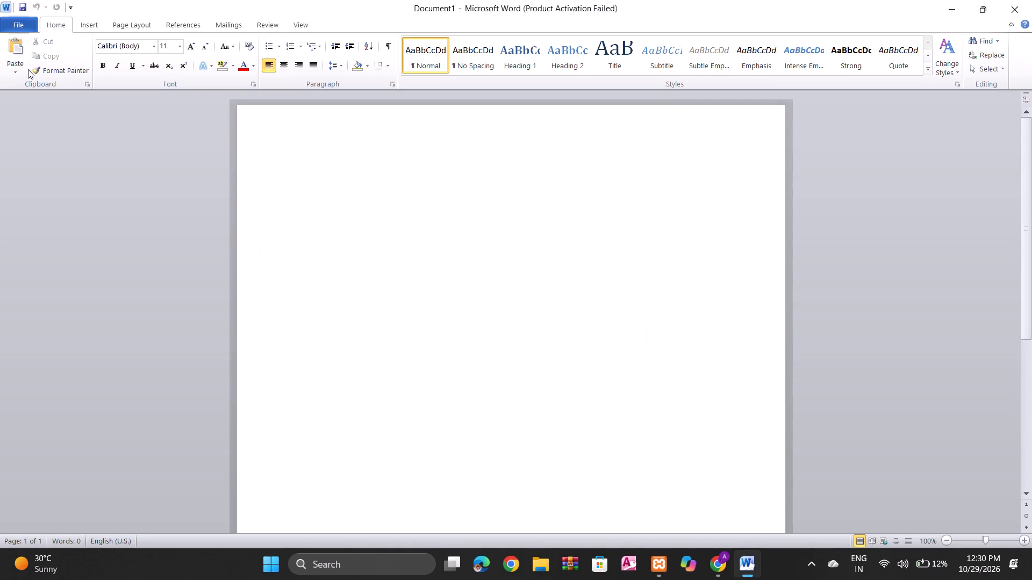
Reopen the recent document Seminar_Report_Updated (3) and dismiss the Office activation wizard.
ctrl+click(32, 24)
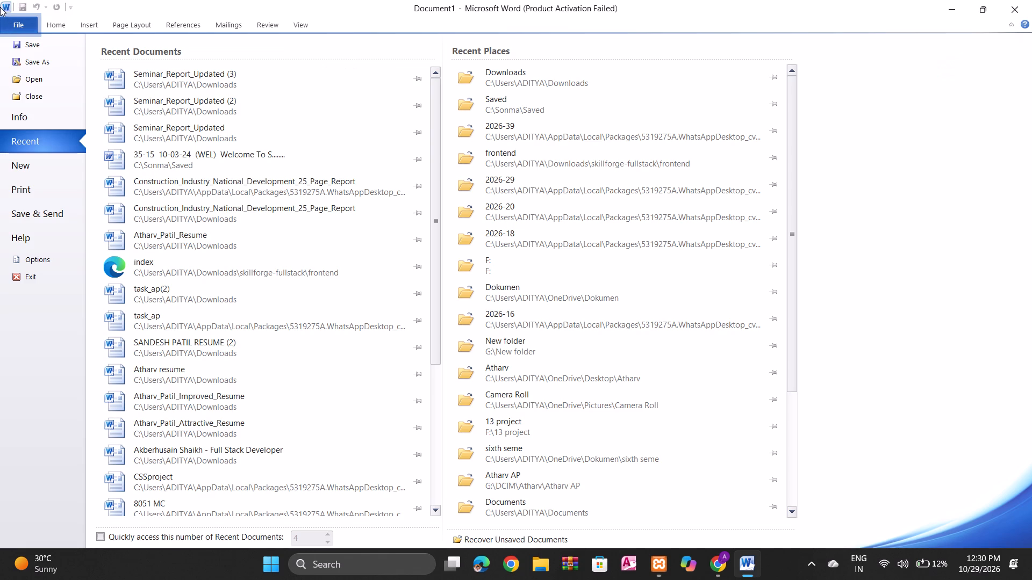
ctrl+click(173, 81)
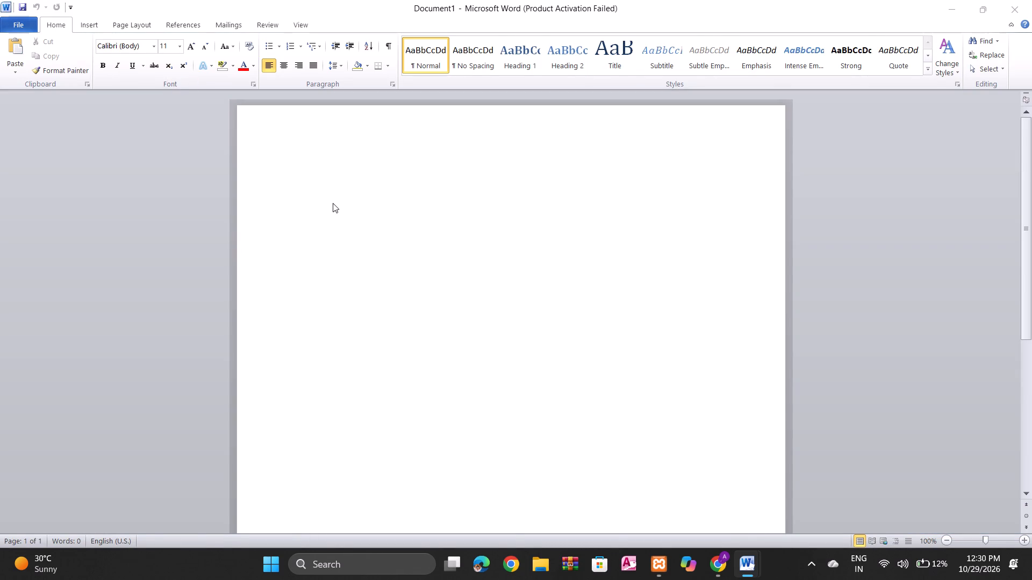
ctrl+scroll(333, 203, down, 1)
ctrl+scroll(524, 299, down, 2)
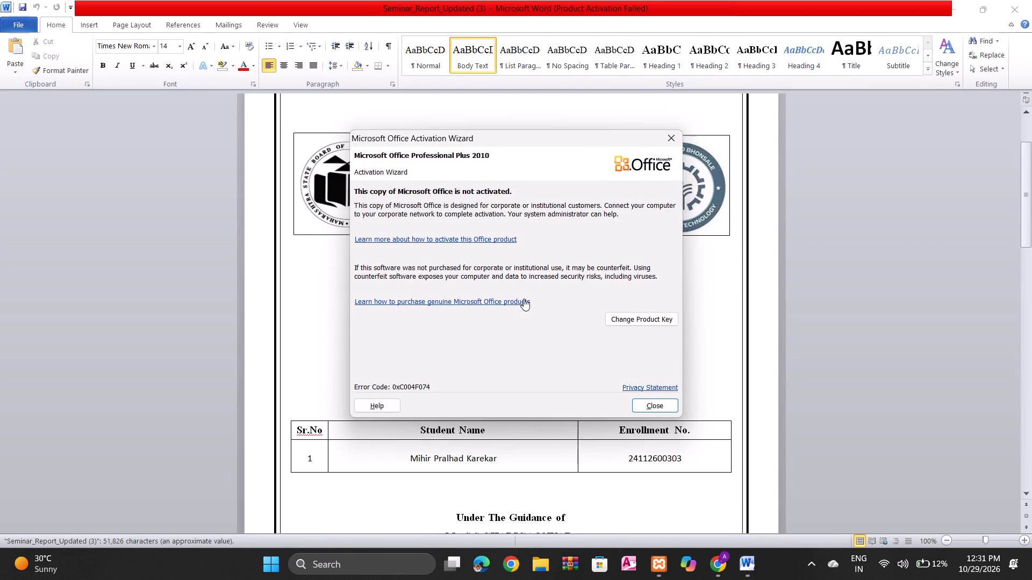
ctrl+click(665, 409)
Look through the report's front matter, from the cover and abstract to the index and list of figures.
ctrl+scroll(665, 409, down, 3)
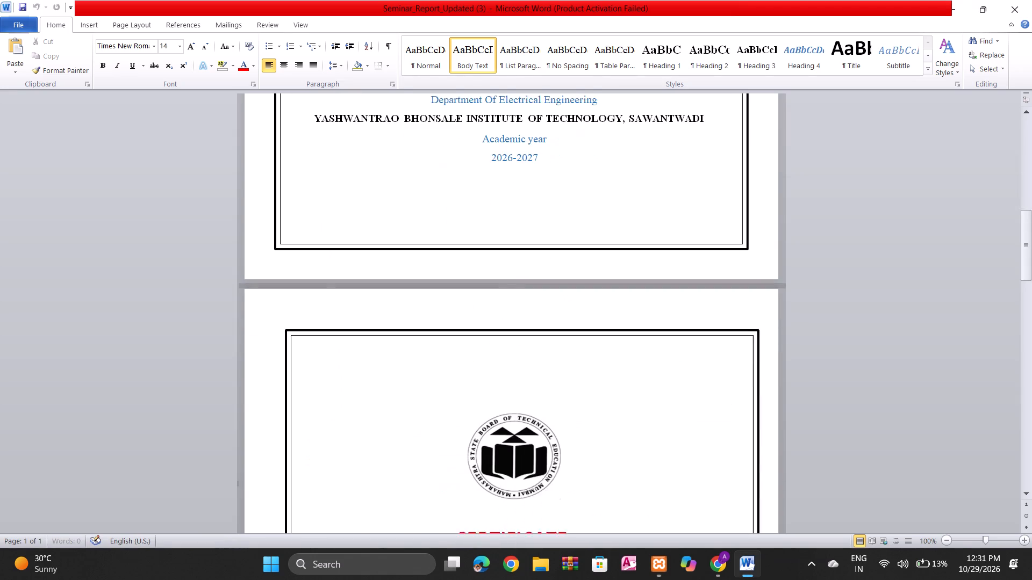
ctrl+scroll(665, 409, down, 17)
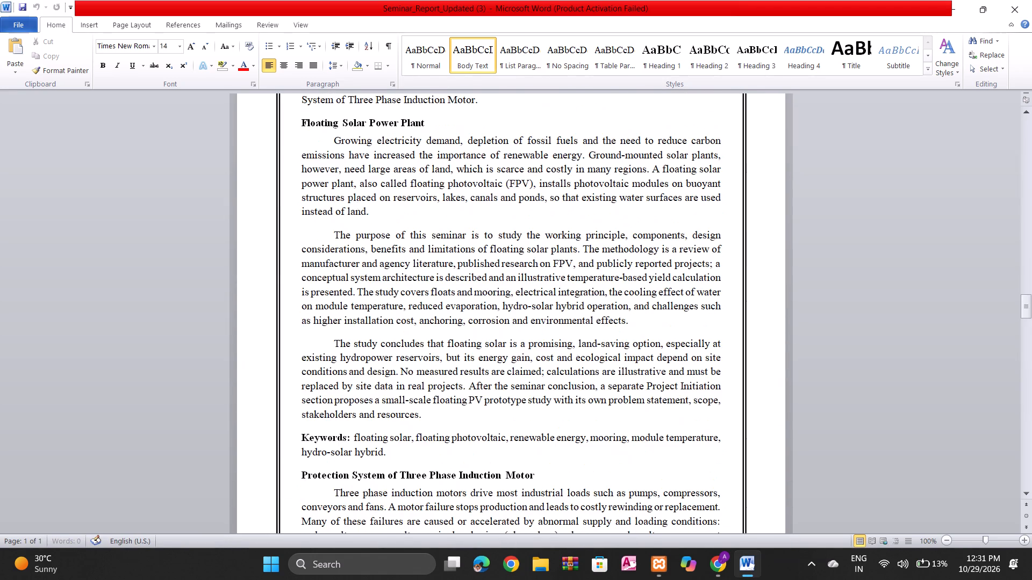
ctrl+scroll(665, 409, down, 1)
ctrl+right_click(665, 409)
ctrl+scroll(665, 409, down, 2)
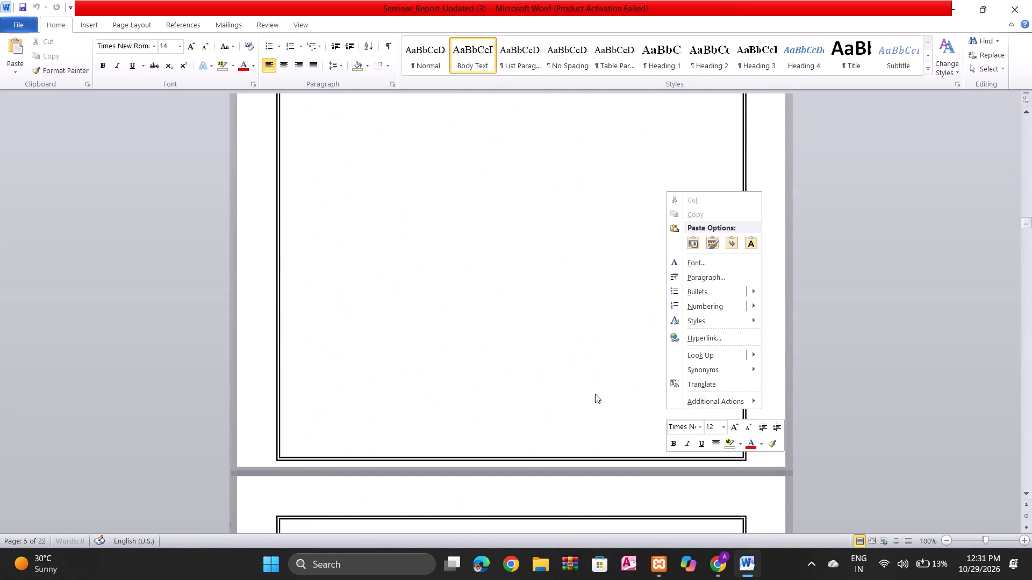
ctrl+click(595, 394)
ctrl+scroll(595, 394, down, 4)
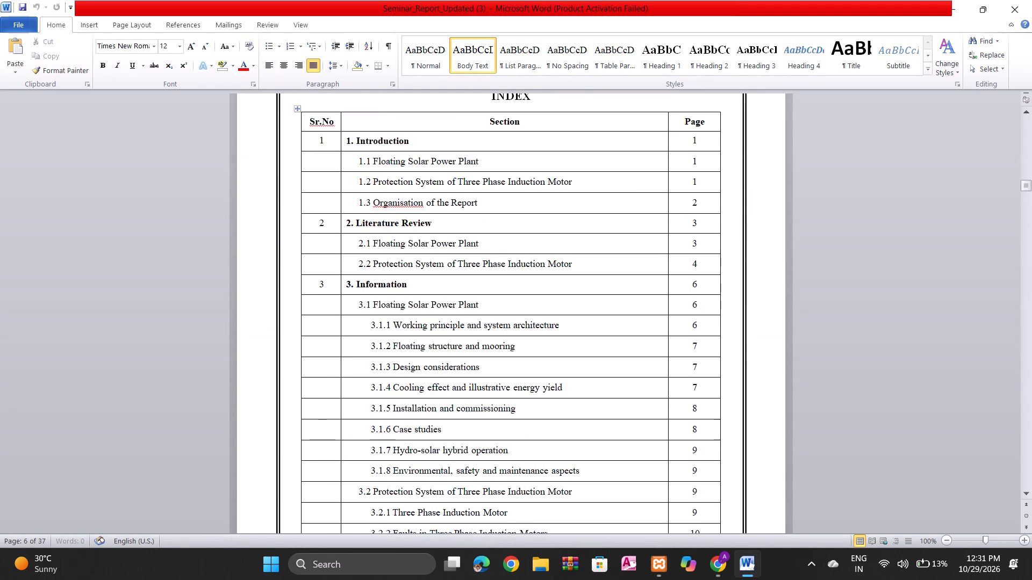
ctrl+scroll(595, 394, down, 2)
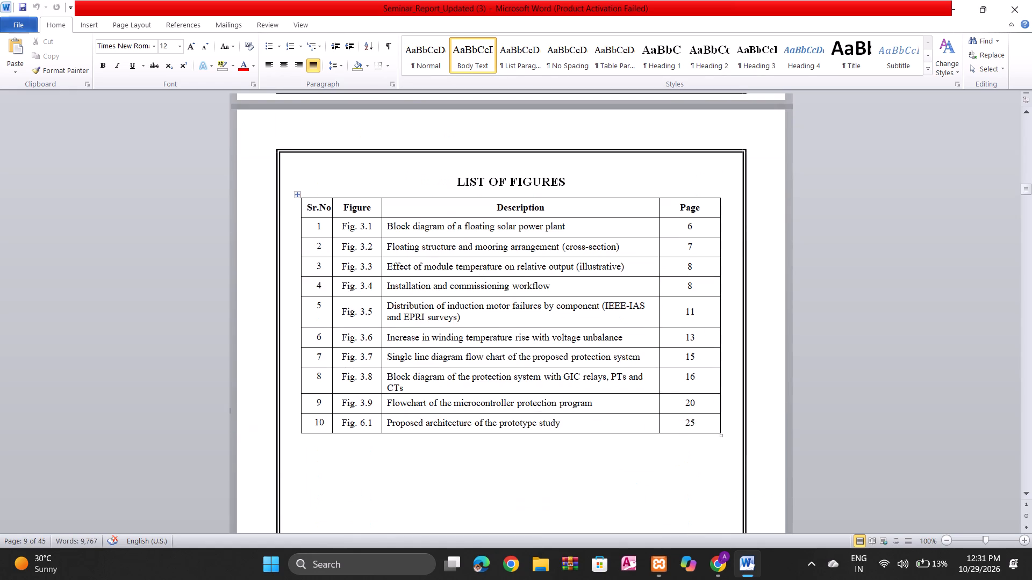
ctrl+scroll(595, 394, up, 3)
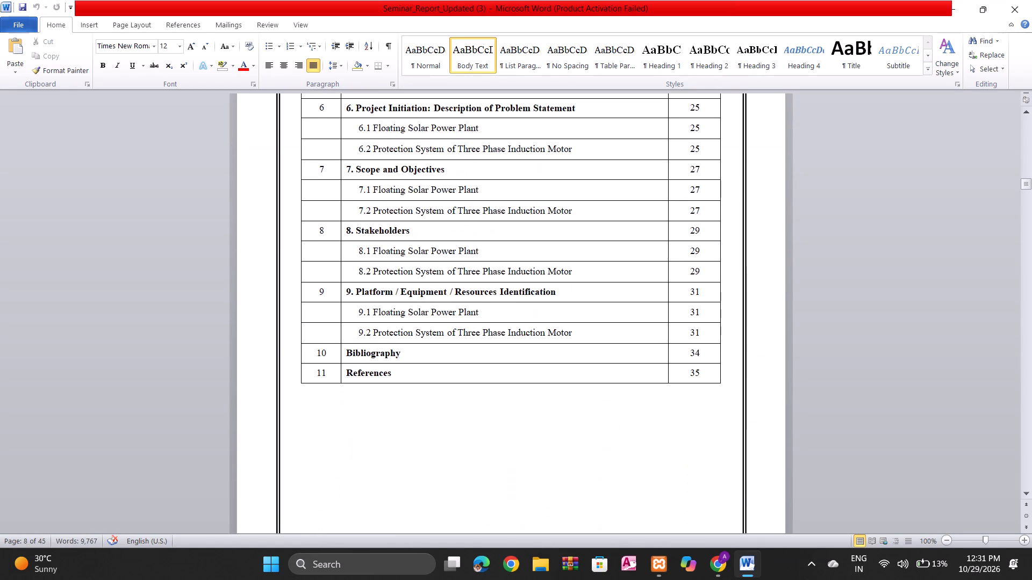
In section 2.2.1 Motor Failure Surveys, delete citation [7] with its closing full stop, and citation [6] with the space before it.
ctrl+scroll(687, 427, down, 5)
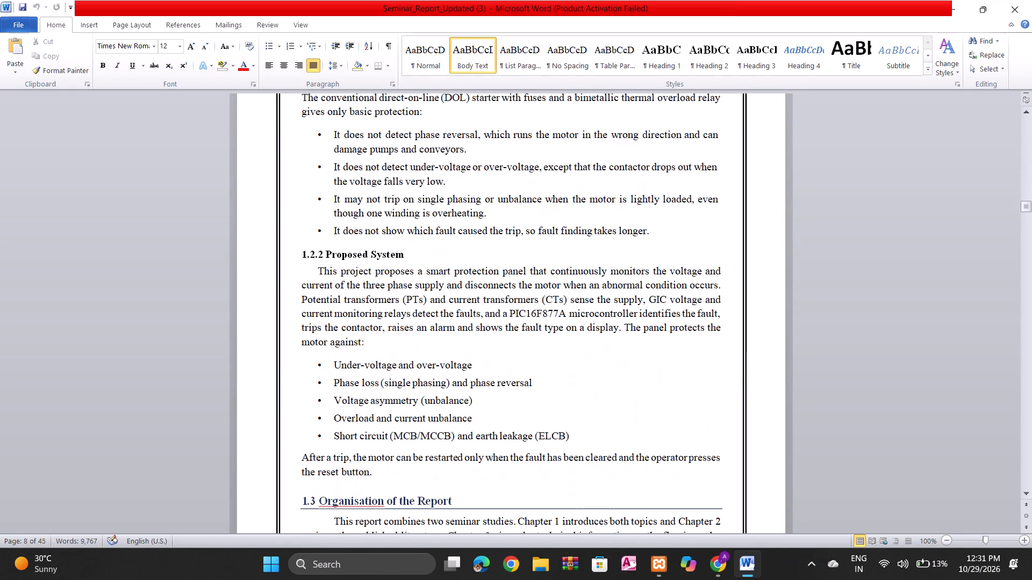
ctrl+scroll(687, 427, down, 1)
ctrl+click(660, 400)
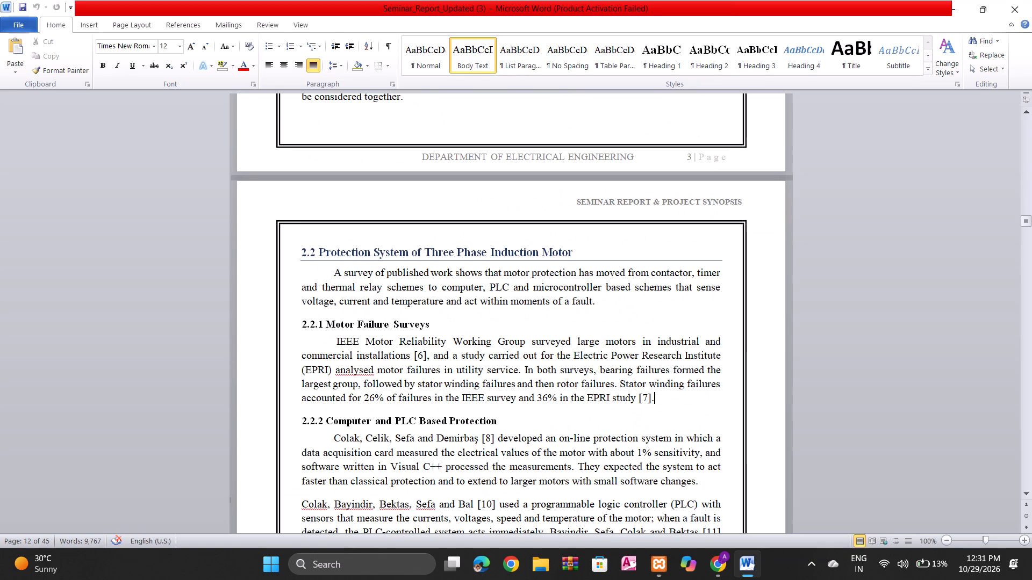
key(BackSpace)
key(BackSpace)
key(BackSpace)
ctrl+click(425, 356)
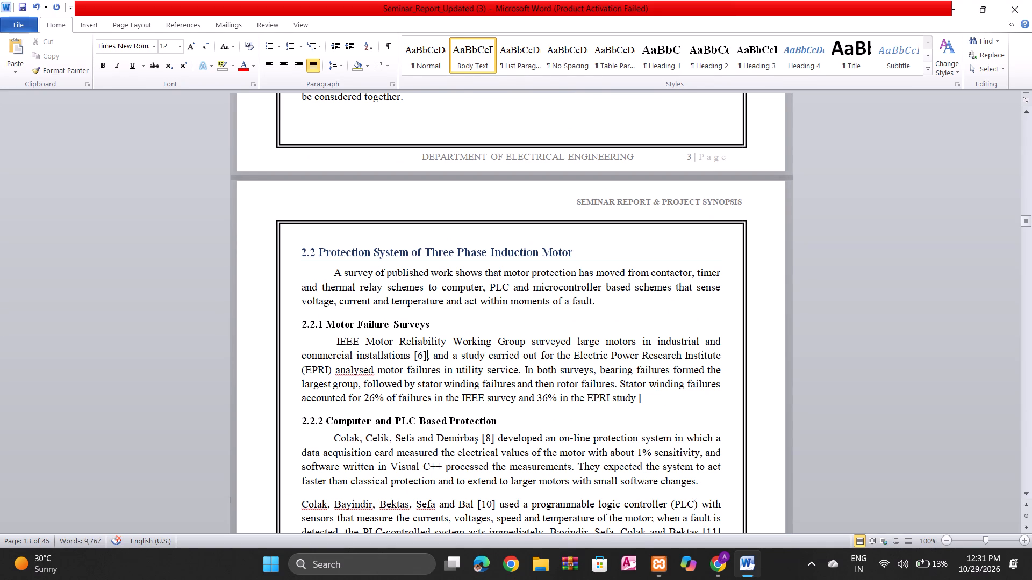
ctrl+click(425, 356)
key(BackSpace)
key(BackSpace)
key(BackSpace)
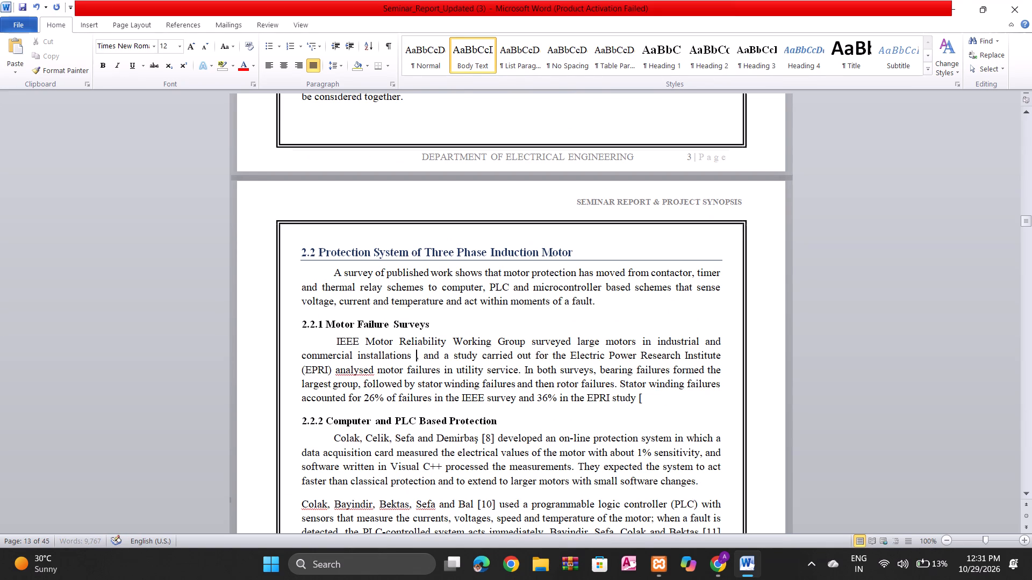
key(BackSpace)
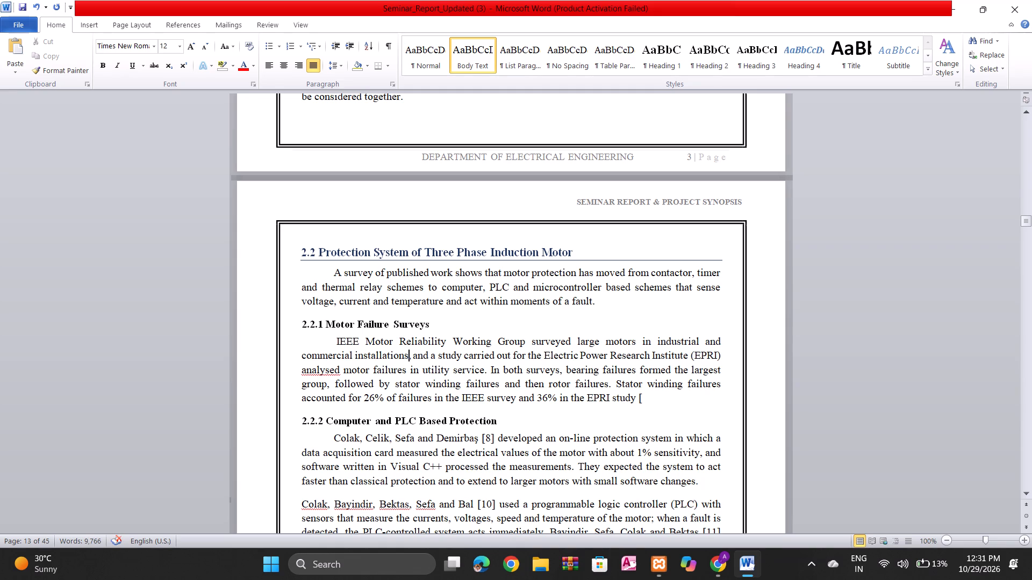
ctrl+click(657, 397)
key(BackSpace)
Delete citation [8] from the first paragraph of section 2.2.2 Computer and PLC Based Protection.
ctrl+scroll(657, 397, down, 2)
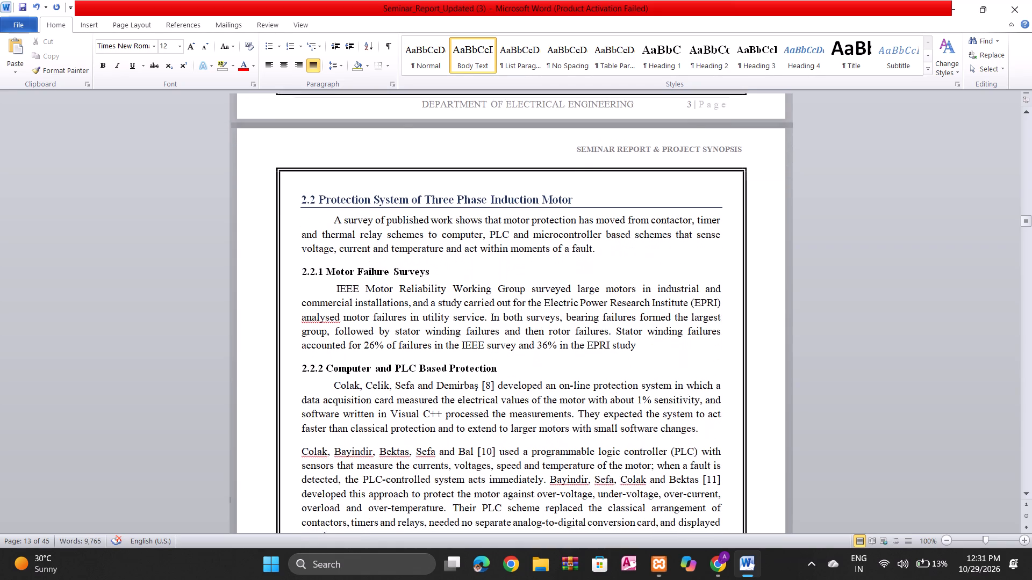
ctrl+scroll(657, 397, down, 1)
ctrl+click(494, 363)
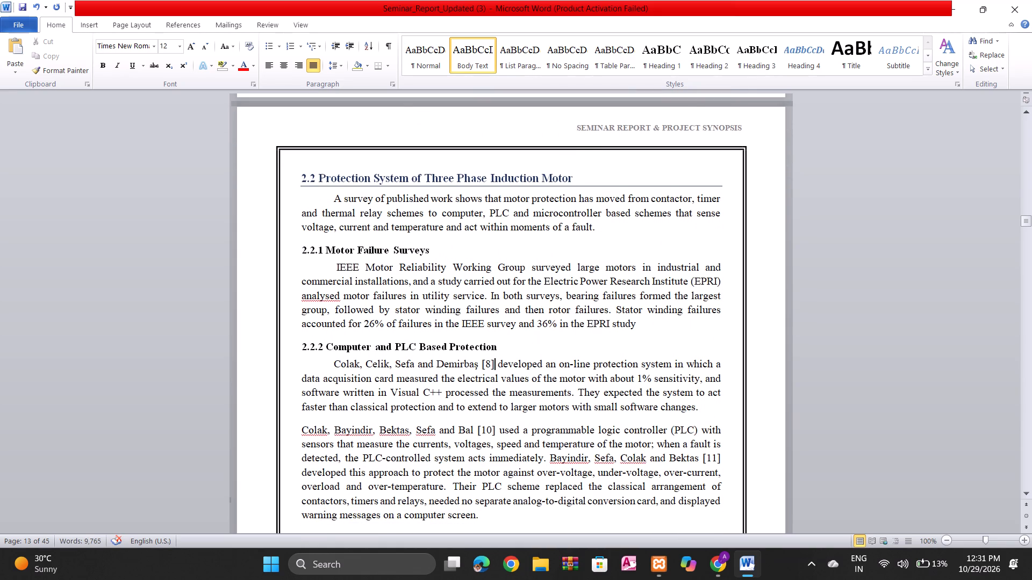
key(BackSpace)
key(BackSpace)
key(BackSpace)
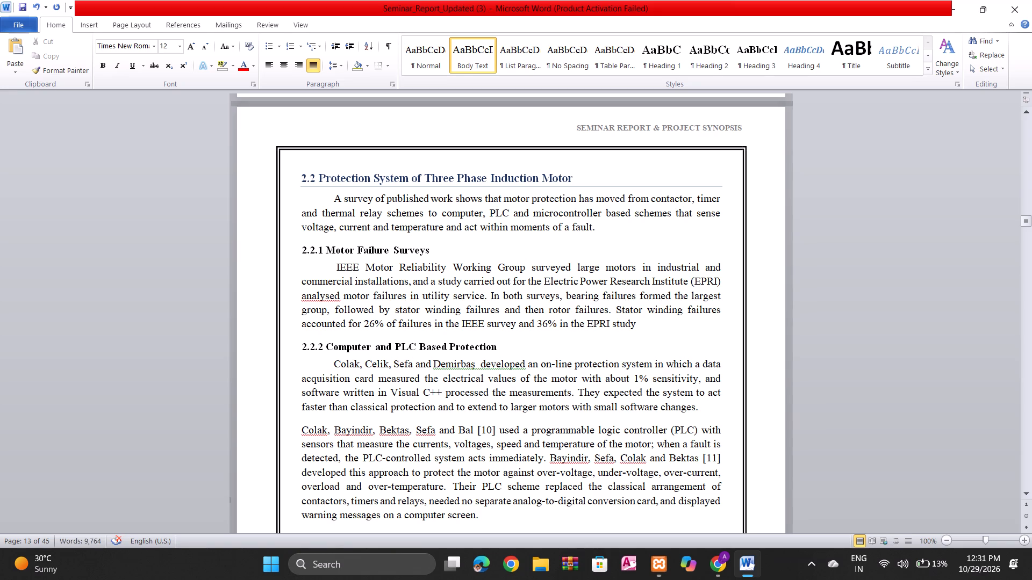
Delete citations [10] and [11] from the second paragraph of section 2.2.2 Computer and PLC Based Protection.
ctrl+click(493, 429)
ctrl+click(496, 432)
key(BackSpace)
key(BackSpace)
key(BackSpace)
key(BackSpace)
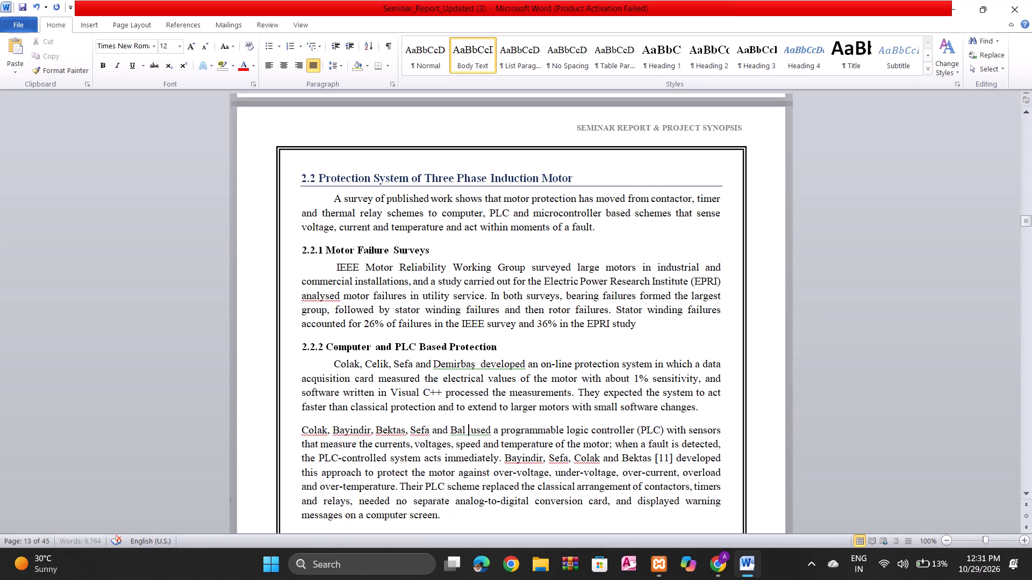
ctrl+click(675, 458)
key(BackSpace)
key(BackSpace)
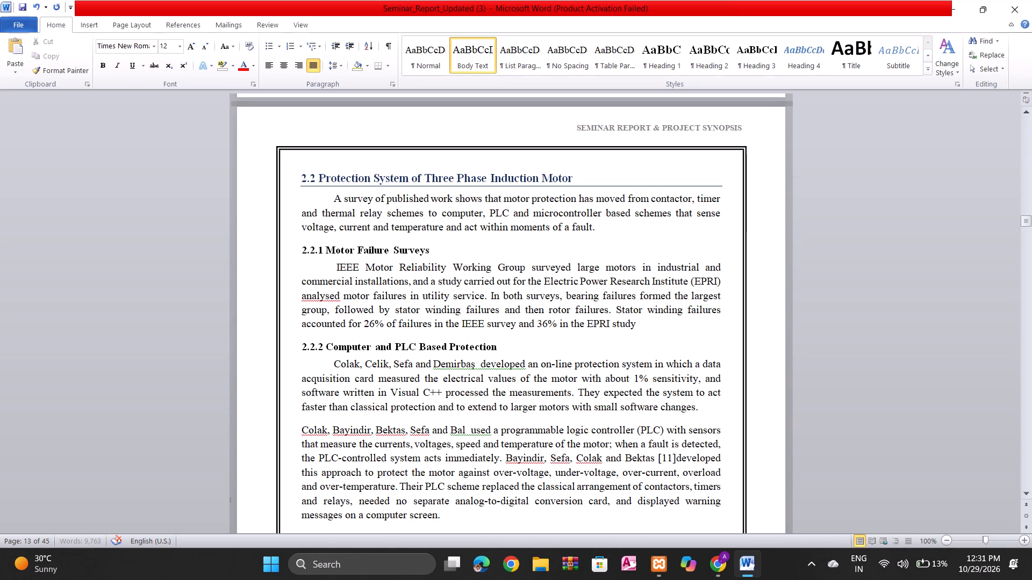
key(BackSpace)
key(BackSpace)
key(BackSpace)
Delete citations [9] and [13] from the two paragraphs of section 2.2.3 Microcontroller Based Protection.
ctrl+scroll(596, 508, down, 1)
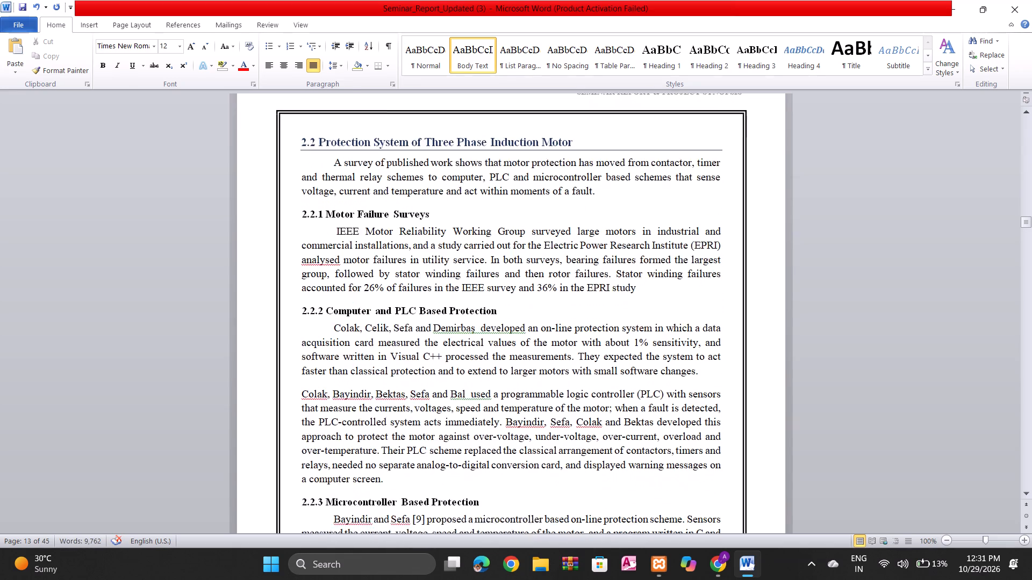
ctrl+scroll(596, 508, down, 2)
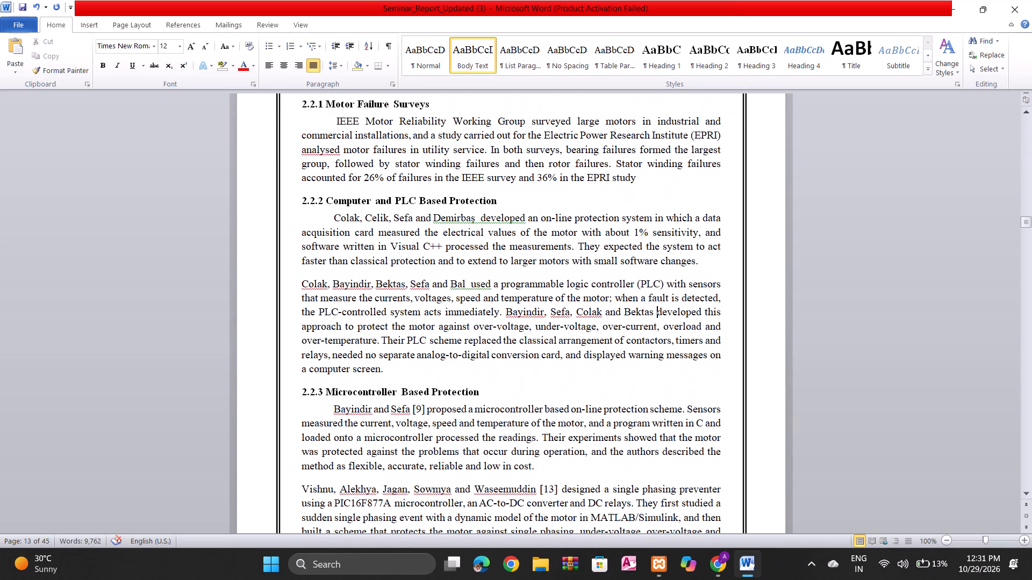
ctrl+click(424, 412)
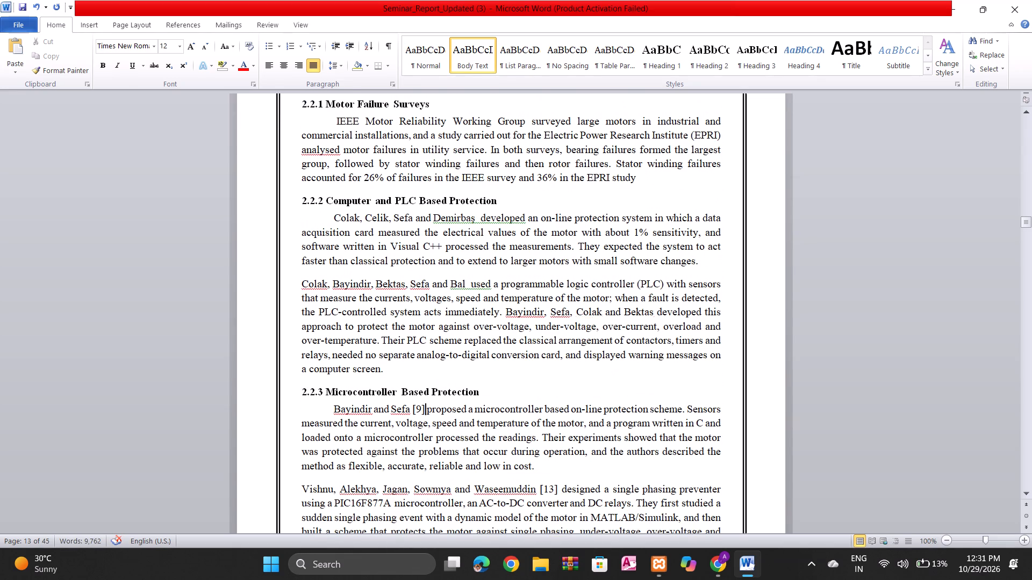
key(BackSpace)
key(BackSpace)
key(BackSpace)
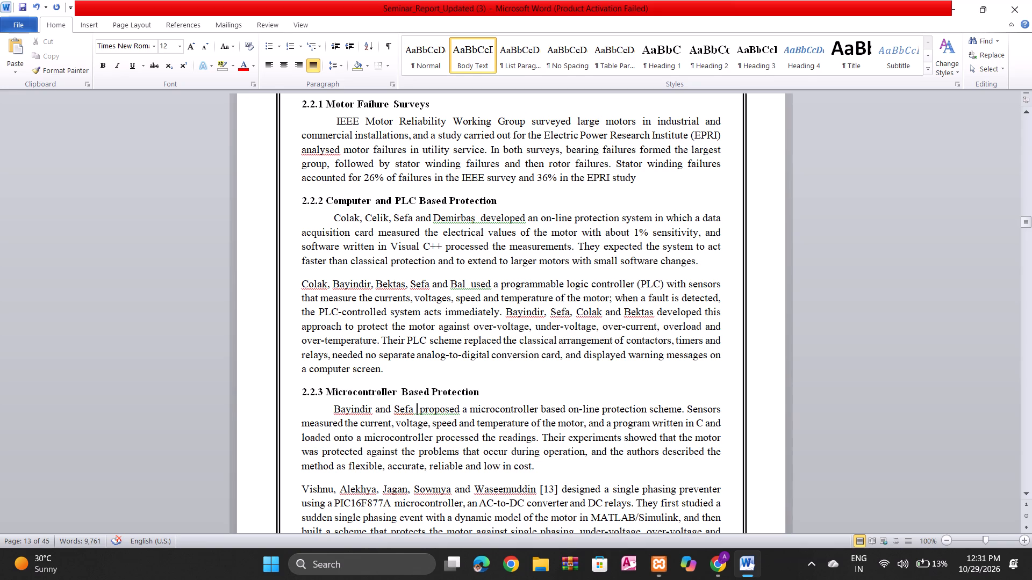
ctrl+click(557, 488)
key(BackSpace)
key(BackSpace)
key(BackSpace)
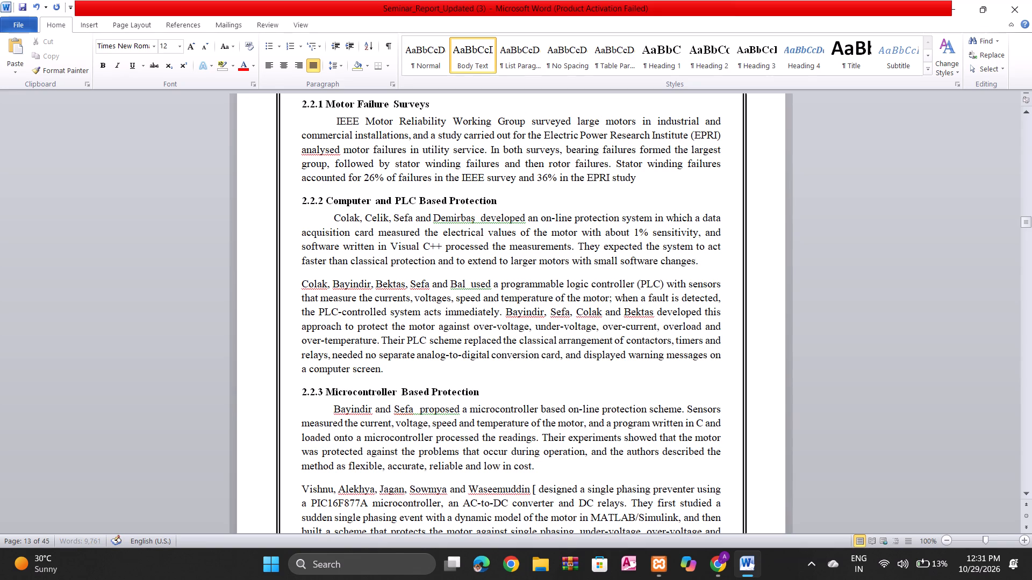
key(BackSpace)
Delete citation [12] from the opening sentence of section 2.2.4 Studies on Single Phasing.
ctrl+scroll(557, 488, down, 2)
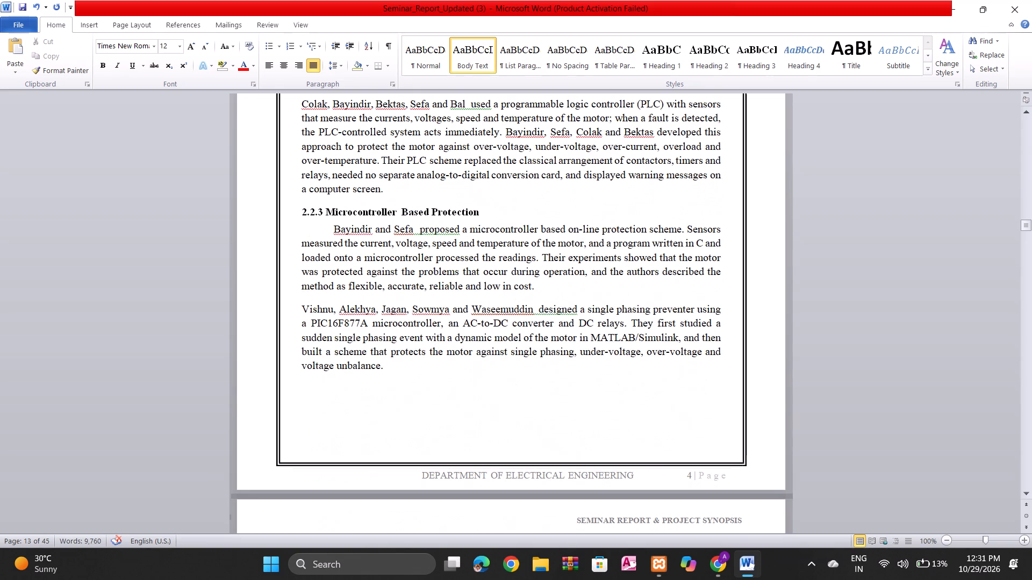
ctrl+scroll(557, 488, down, 3)
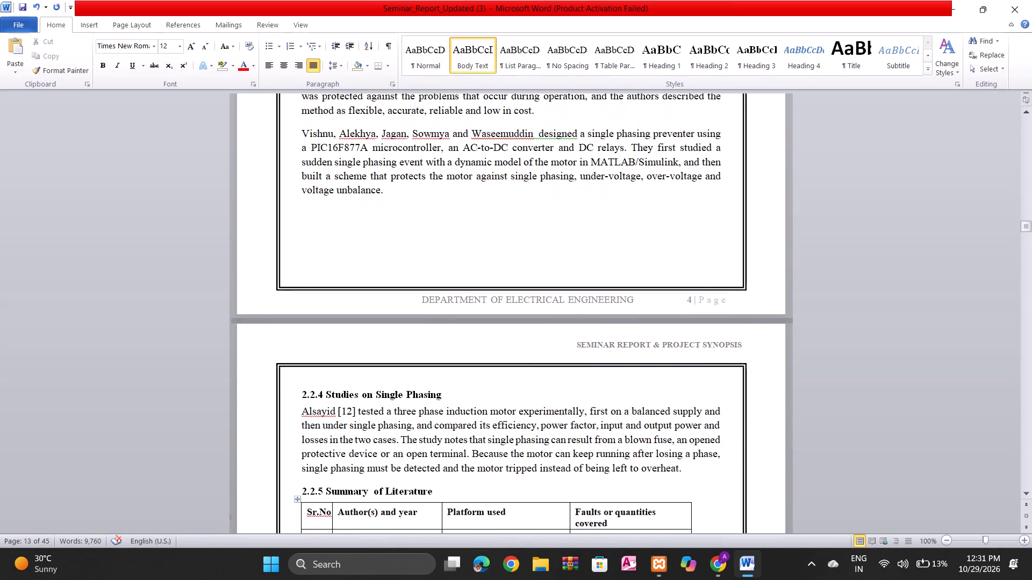
ctrl+click(356, 409)
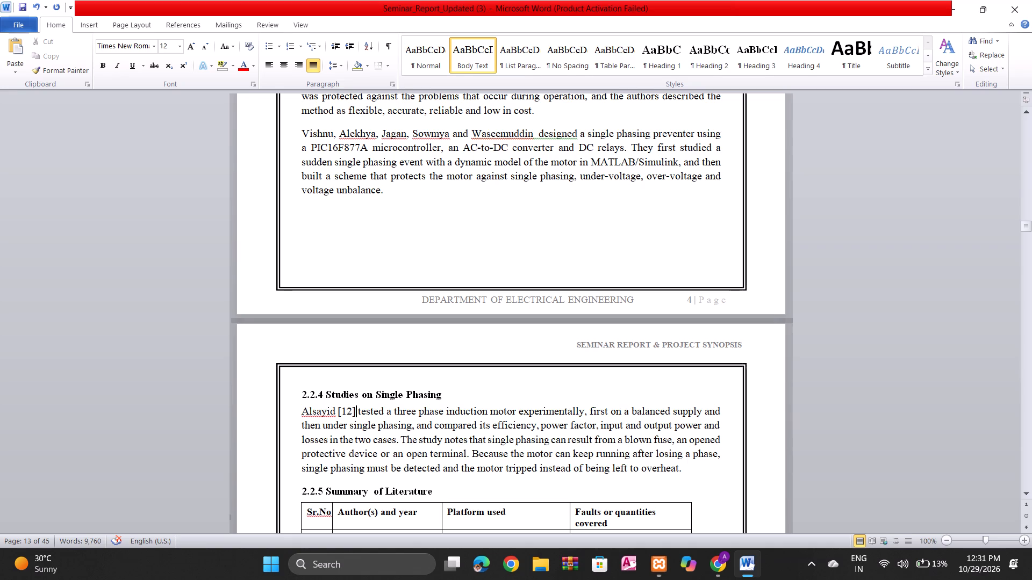
key(BackSpace)
key(BackSpace)
key(BackSpace)
key(BackSpace)
ctrl+scroll(356, 409, down, 1)
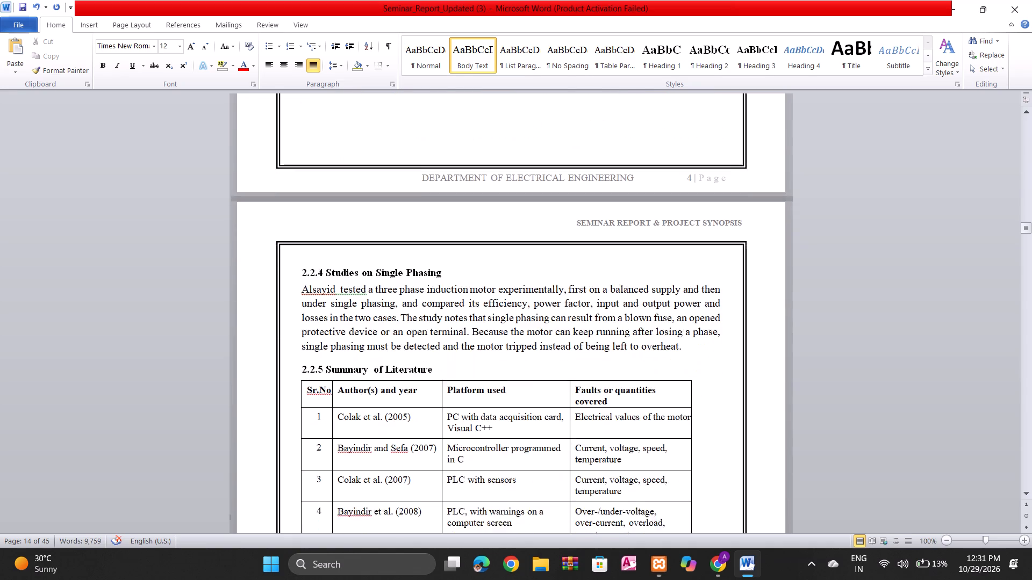
Save the seminar report after the citation removals in section 2.2.
ctrl+scroll(356, 409, down, 2)
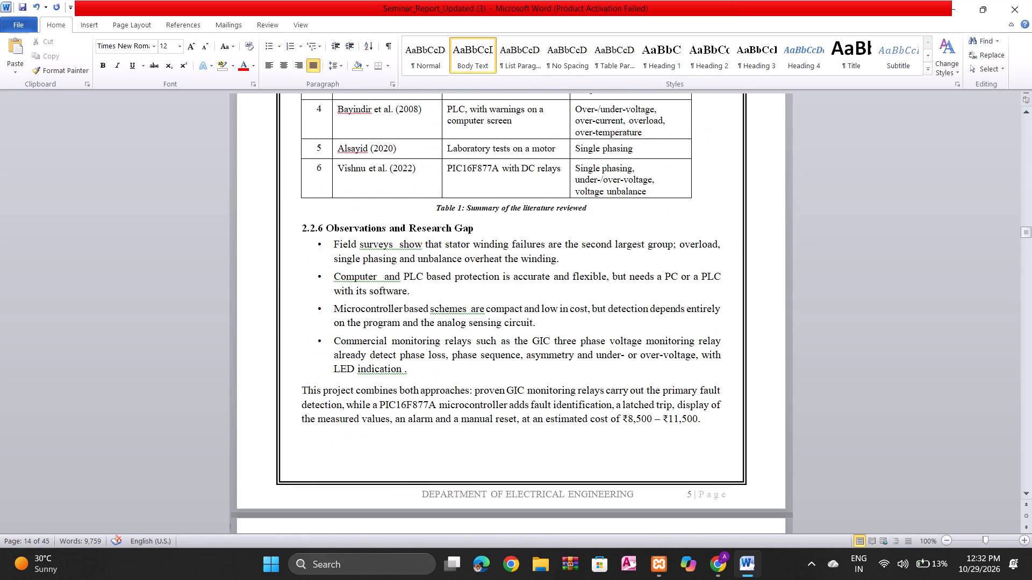
ctrl+scroll(612, 445, down, 2)
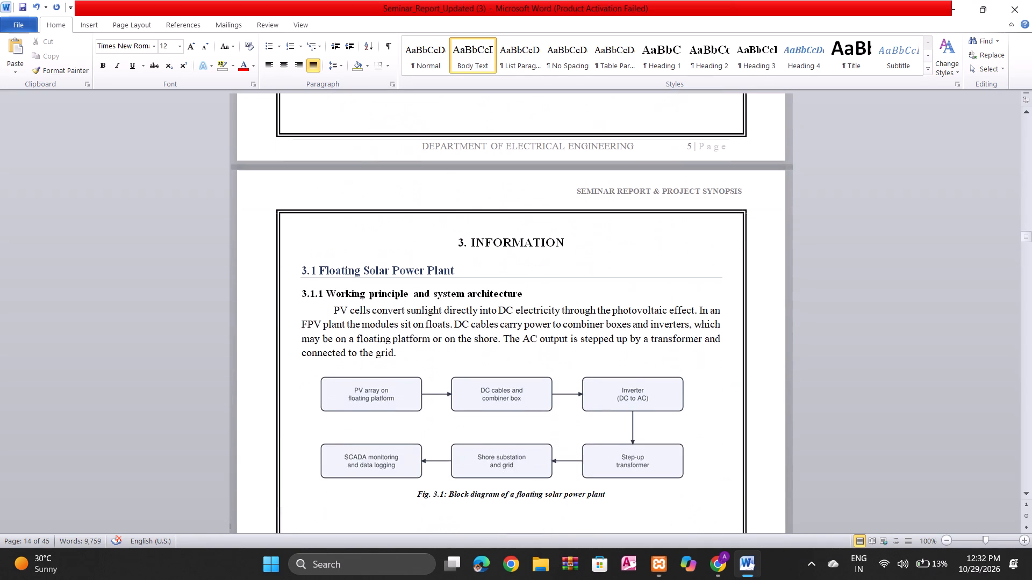
ctrl+scroll(612, 445, down, 1)
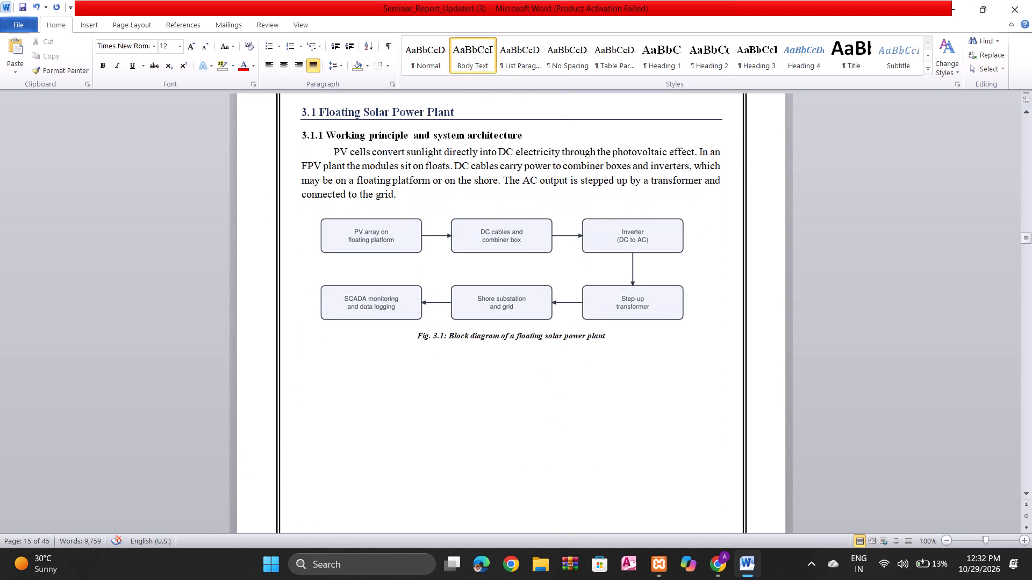
ctrl+click(24, 9)
Examine sections 3.1.1 through 3.2.2.2 and the electrical faults table for remaining bracketed citation numbers.
ctrl+scroll(400, 259, down, 2)
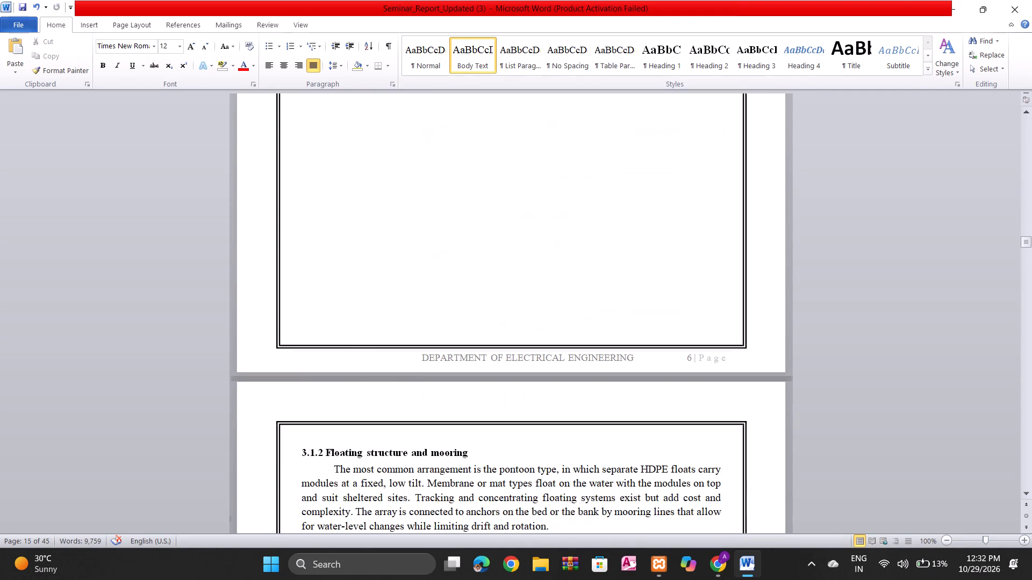
ctrl+scroll(400, 259, down, 1)
ctrl+scroll(400, 259, up, 1)
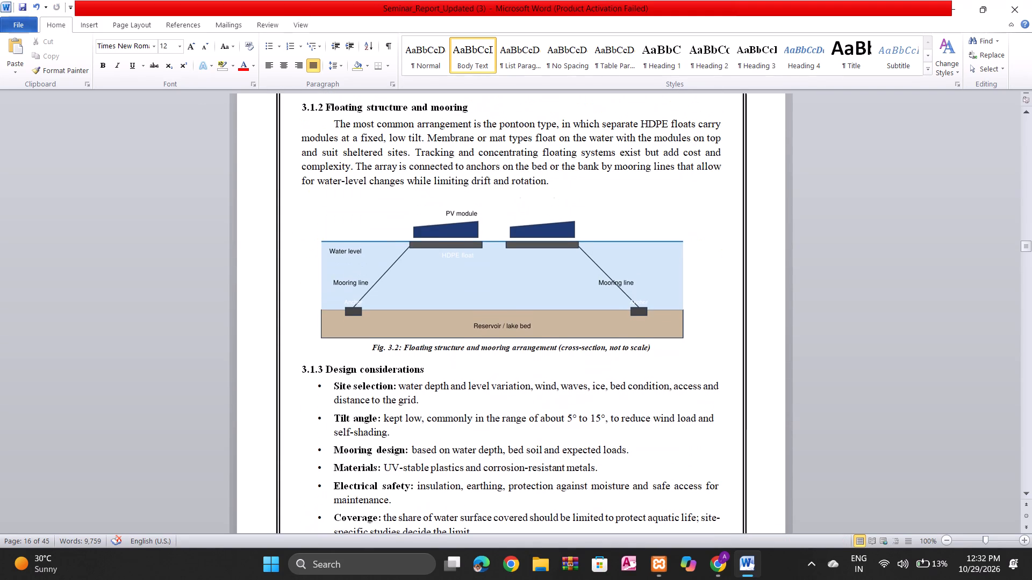
ctrl+scroll(400, 259, down, 3)
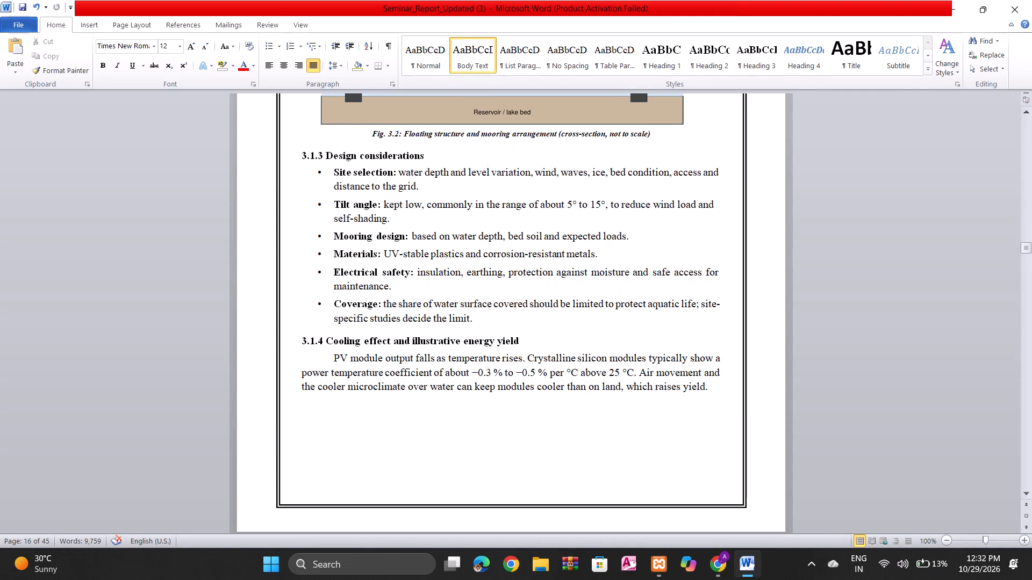
ctrl+scroll(519, 319, down, 3)
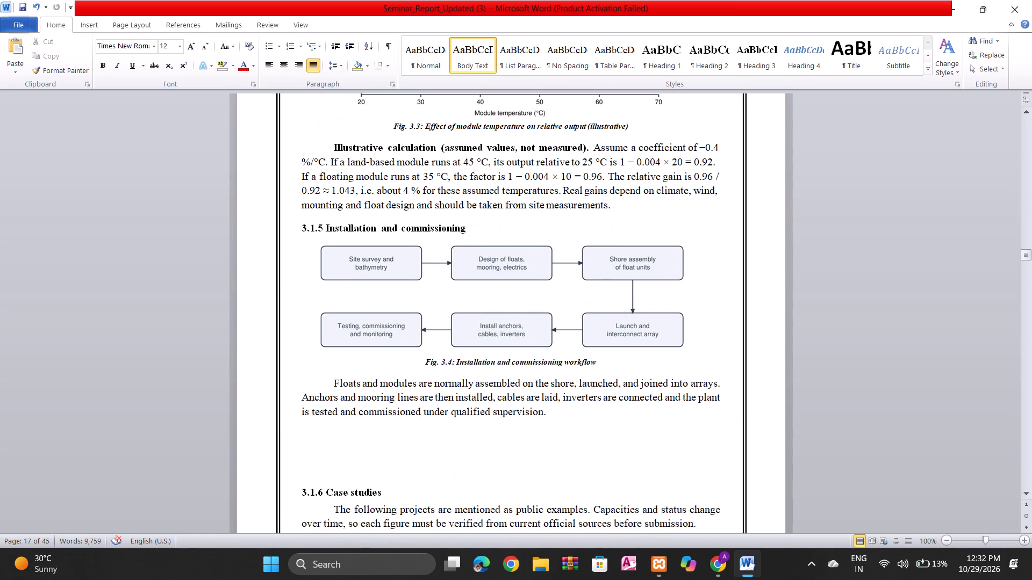
ctrl+scroll(519, 319, down, 3)
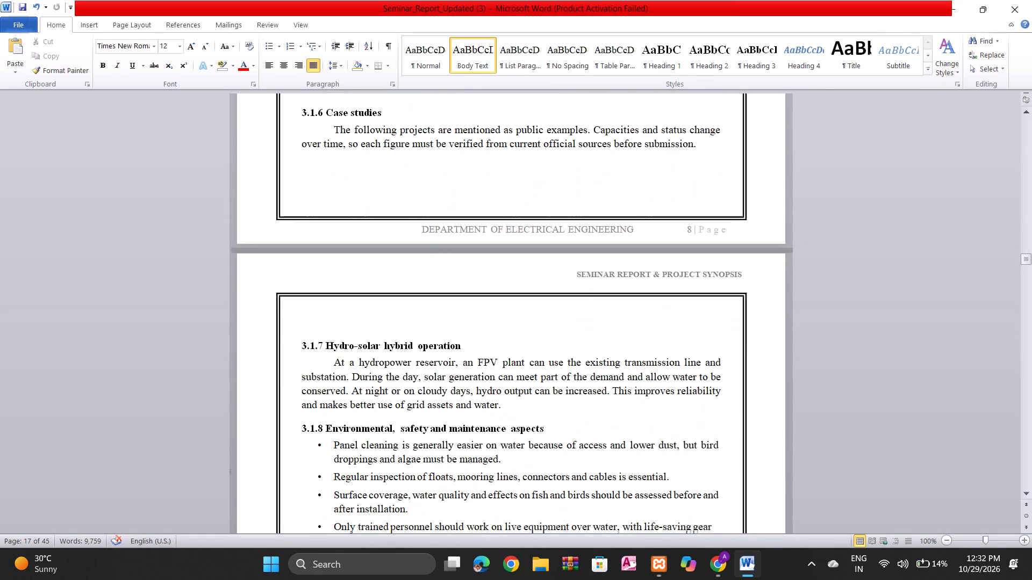
ctrl+scroll(519, 319, down, 3)
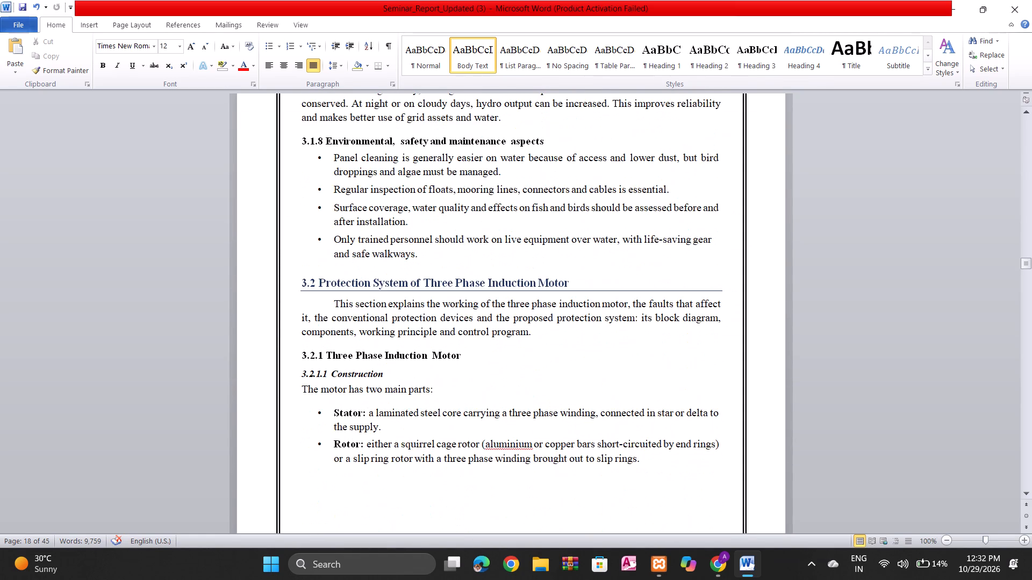
ctrl+scroll(519, 319, down, 3)
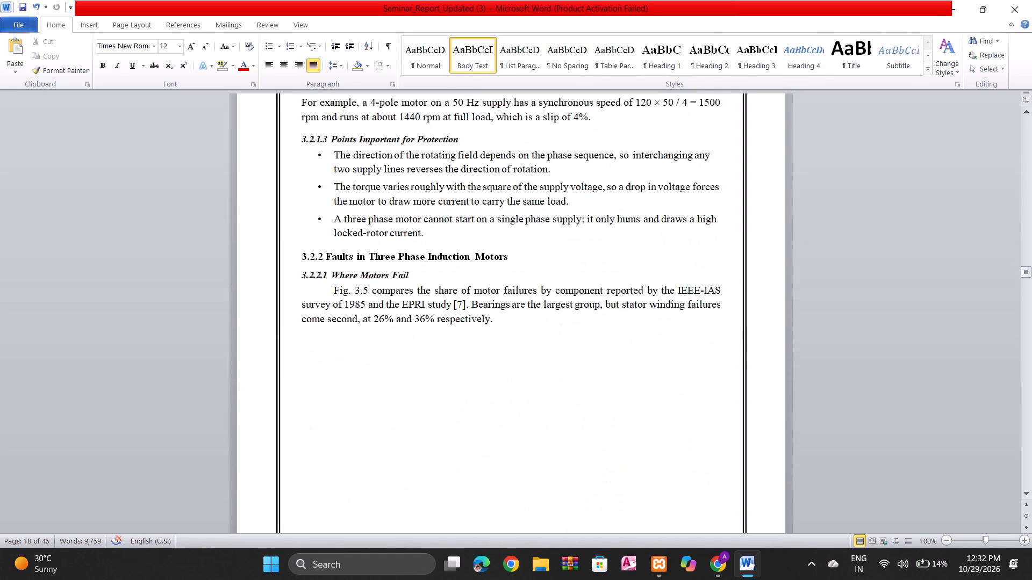
ctrl+scroll(519, 319, down, 3)
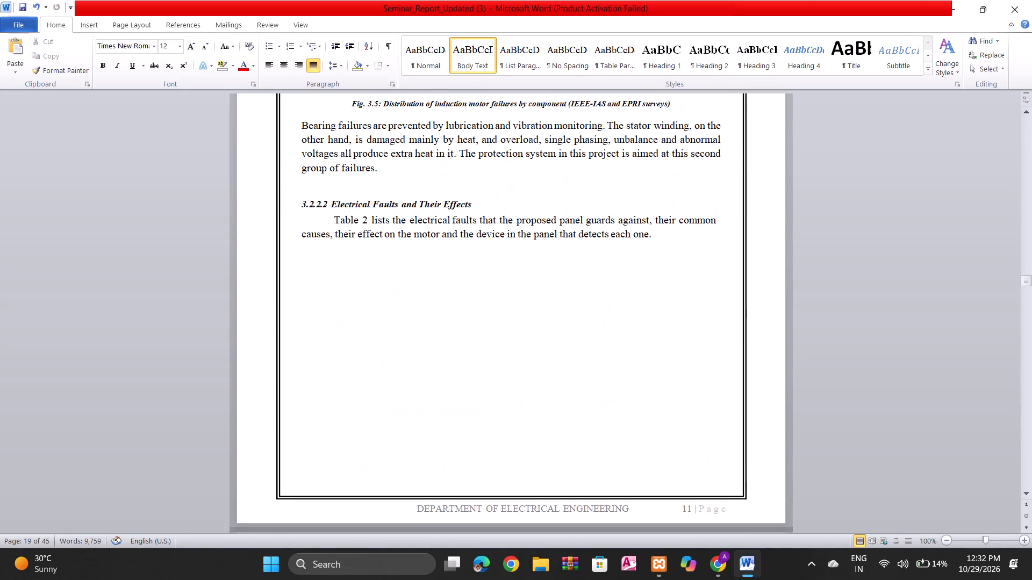
ctrl+scroll(519, 319, down, 3)
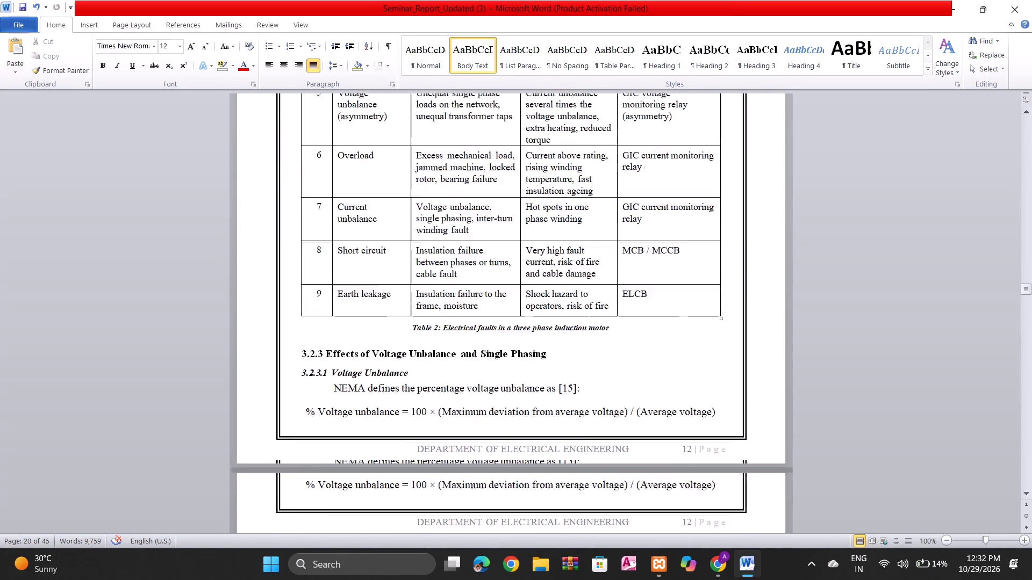
Replace "[15]:" with a period in the section 3.2.3.1 sentence about temperature rise and twice the square of voltage unbalance.
ctrl+scroll(519, 319, down, 2)
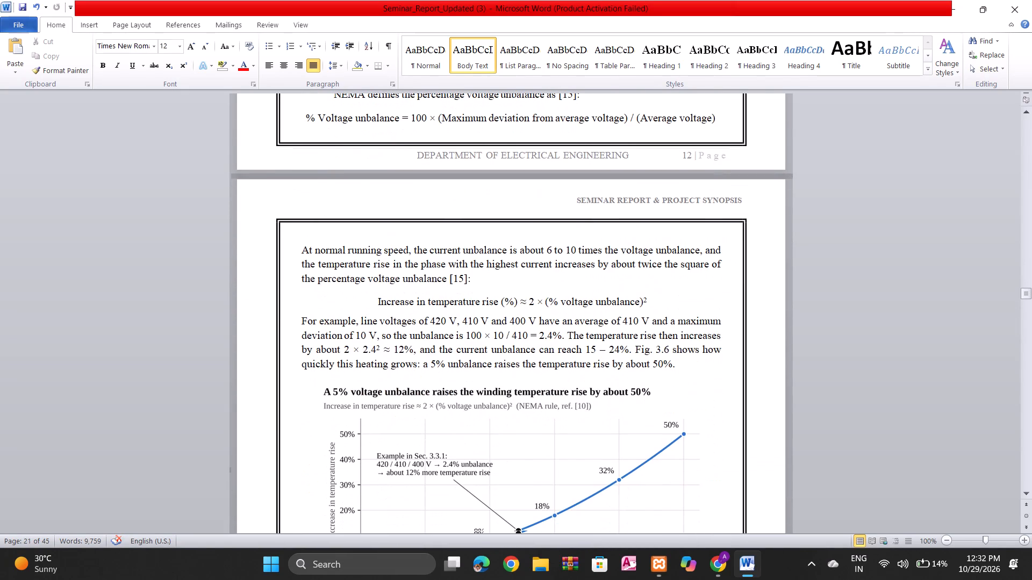
ctrl+click(486, 286)
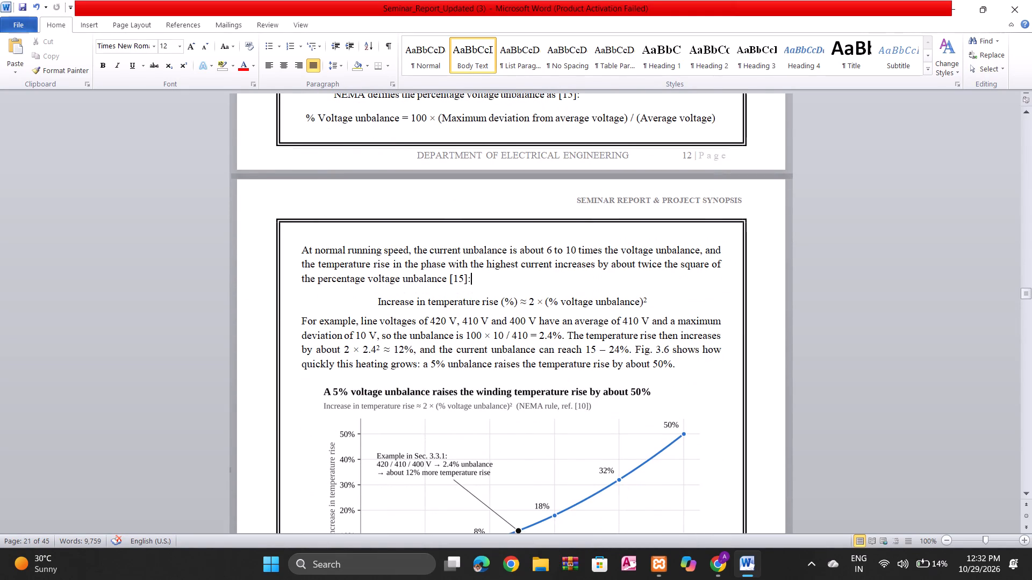
key(BackSpace)
key(BackSpace)
key(BackSpace)
key(BackSpace)
key(BackSpace)
key(period)
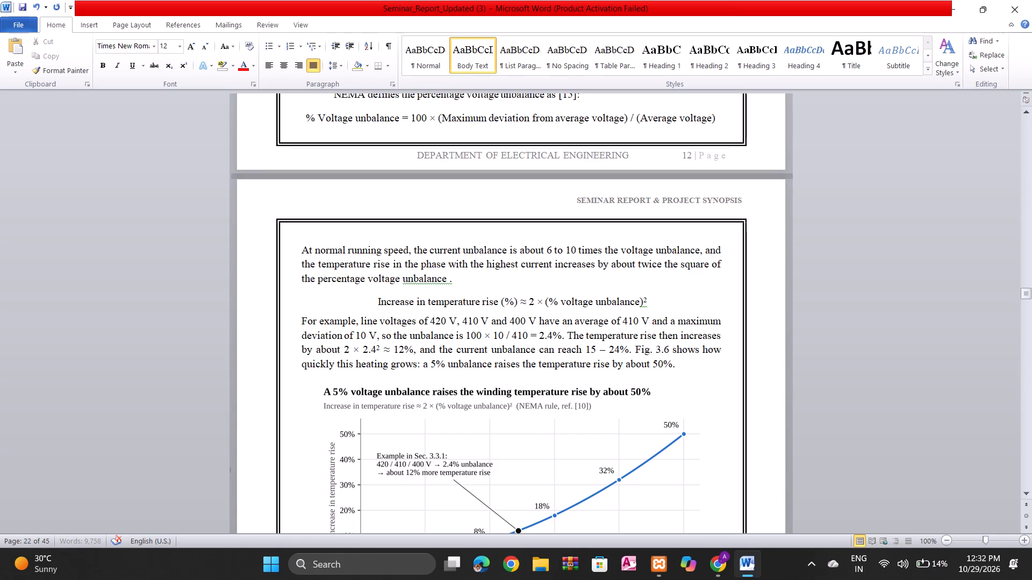
Delete citation [15] and its colon from the NEMA definition sentence opening section 3.2.3.1 Voltage Unbalance.
ctrl+scroll(486, 286, up, 2)
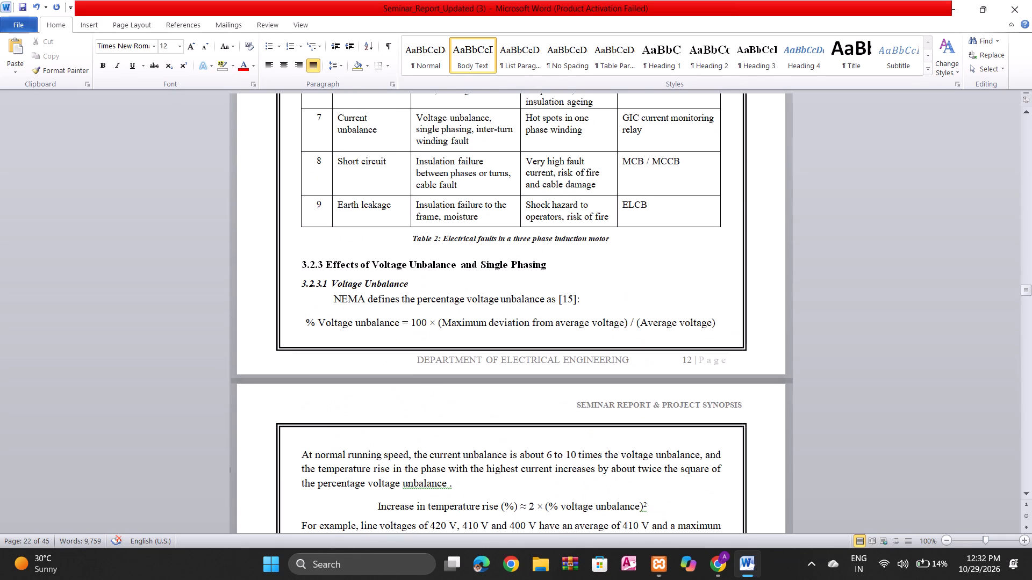
ctrl+click(597, 296)
key(BackSpace)
key(BackSpace)
key(BackSpace)
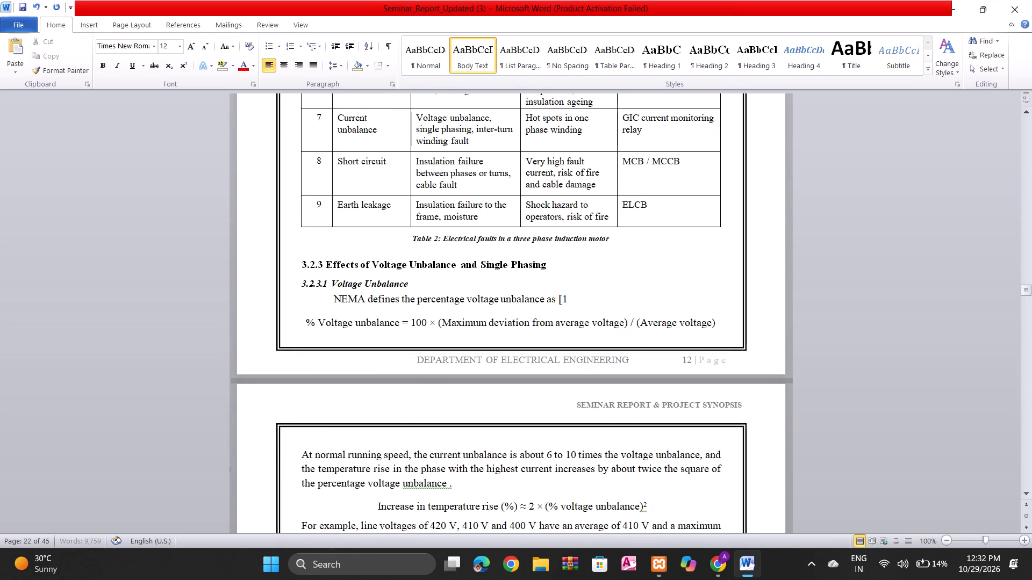
key(BackSpace)
key(BackSpace)
Delete the word "pole", citation [12] and the closing period from the end of section 3.2.3.2 Single Phasing.
ctrl+scroll(597, 296, up, 1)
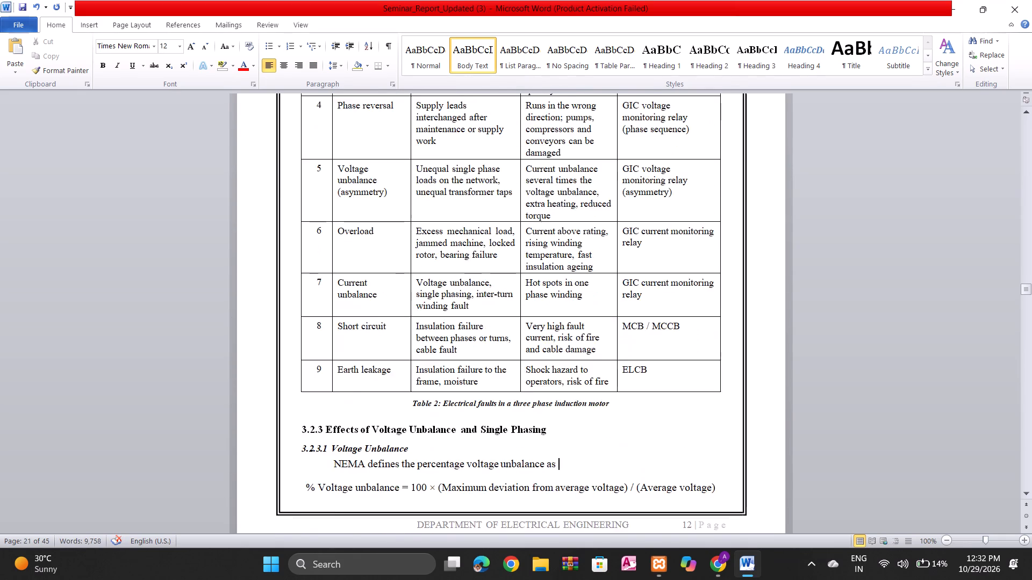
ctrl+scroll(597, 296, up, 3)
ctrl+scroll(597, 296, down, 4)
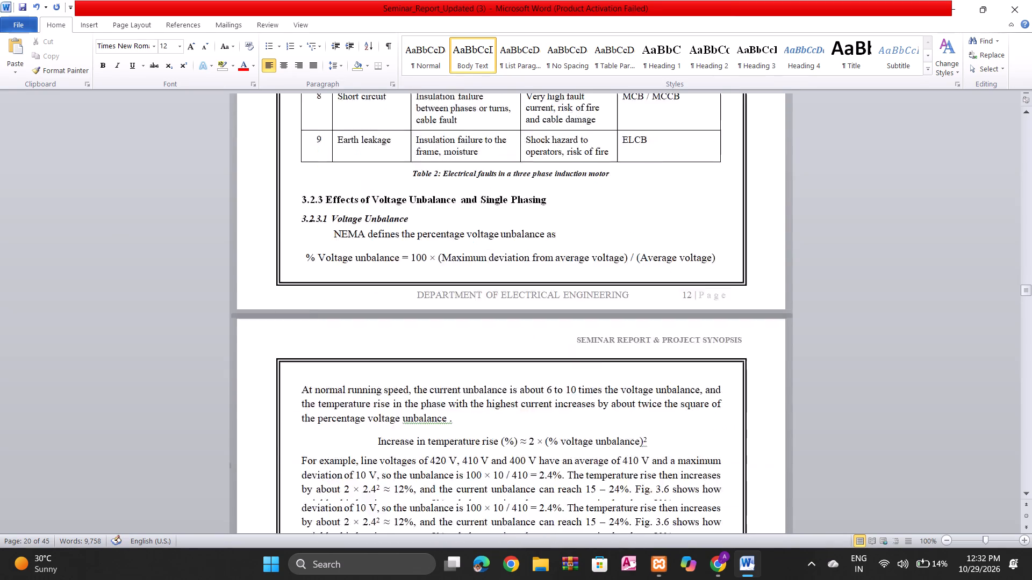
ctrl+scroll(597, 296, down, 1)
ctrl+scroll(597, 296, up, 2)
ctrl+scroll(597, 296, down, 2)
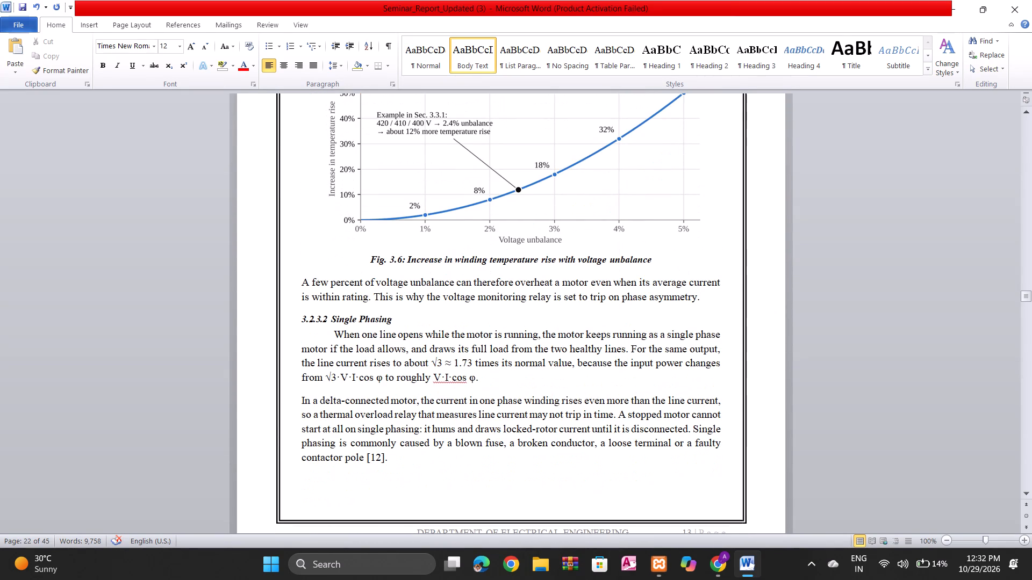
ctrl+click(413, 466)
key(BackSpace)
key(BackSpace)
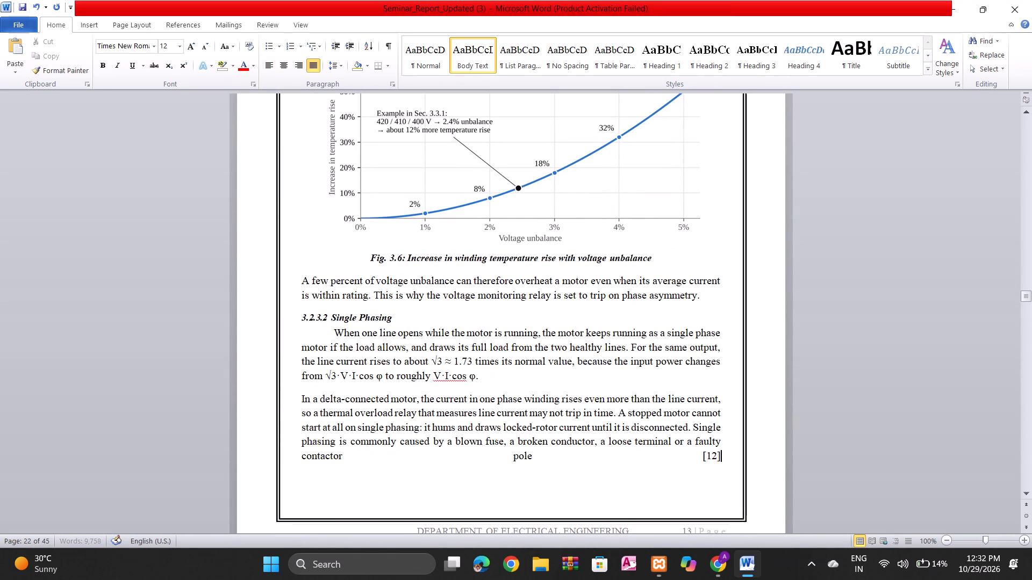
key(BackSpace)
key(BackSpace)
key(BackSpace)
key(BackSpace)
key(BackSpace)
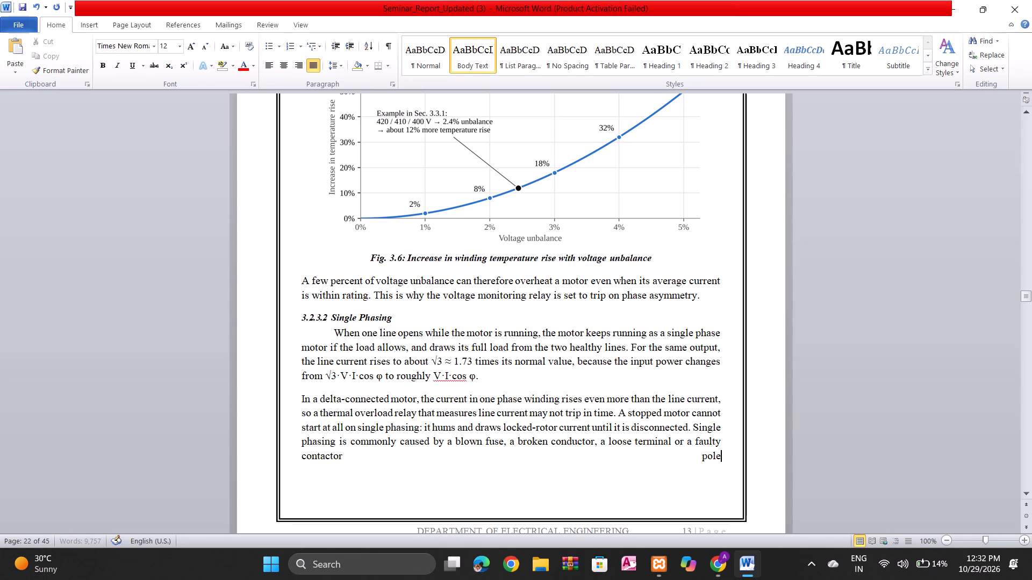
key(BackSpace)
key(BackSpace)
key(BackSpace)
key(BackSpace)
key(period)
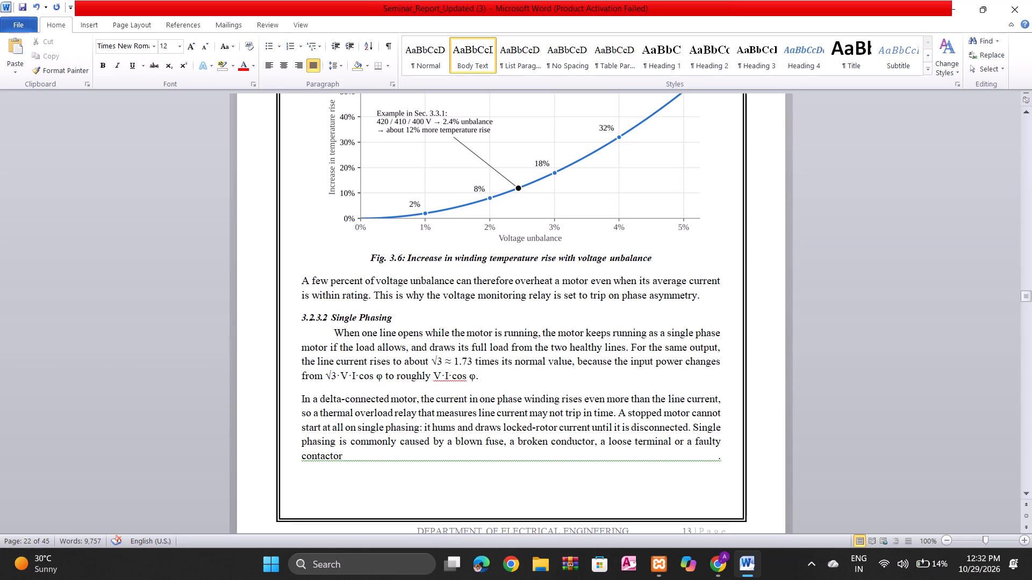
key(BackSpace)
Examine sections 3.2.4 through 3.2.6, including their tables and diagrams, for remaining bracketed citation numbers.
ctrl+scroll(413, 466, down, 1)
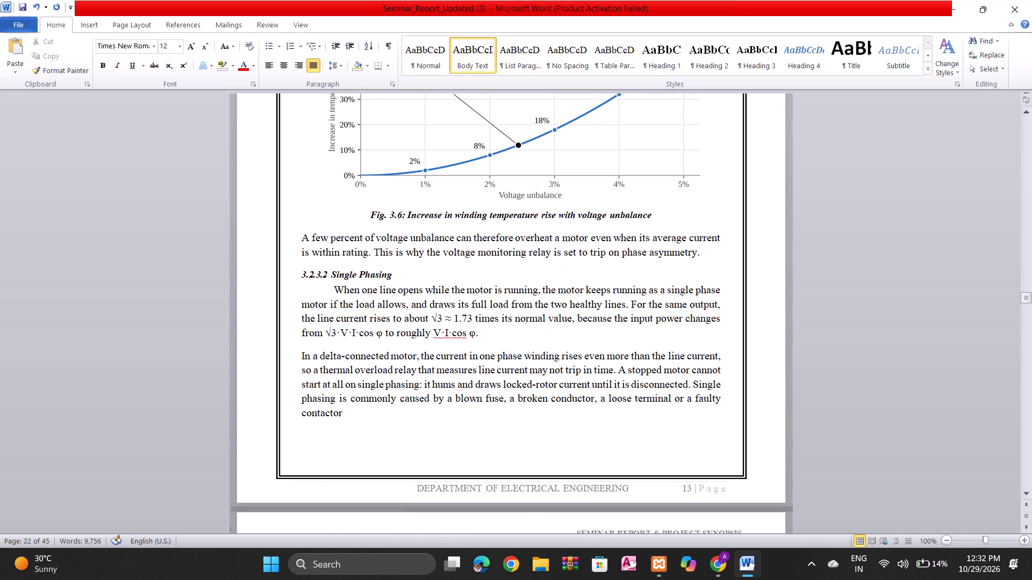
ctrl+scroll(413, 466, down, 2)
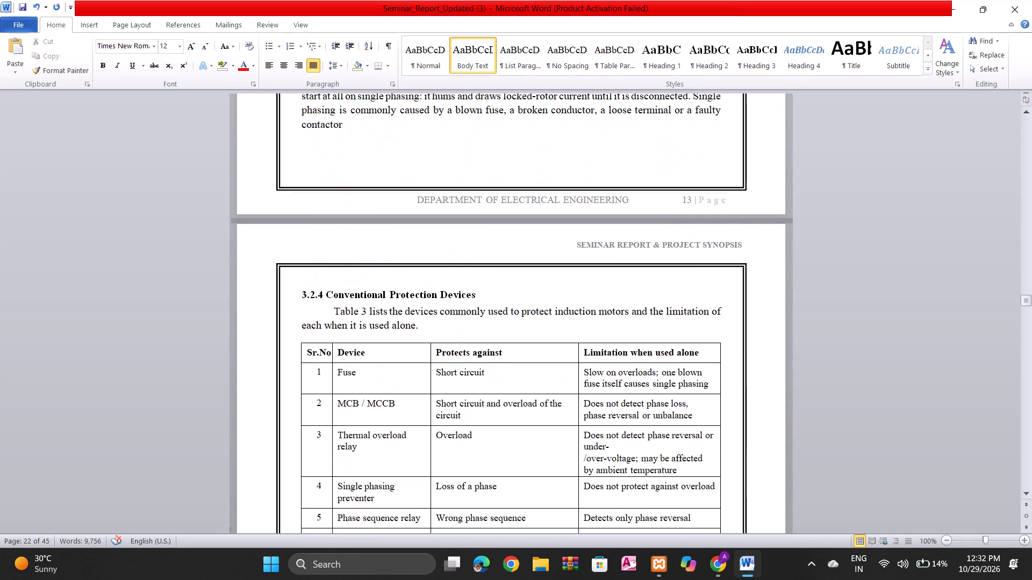
ctrl+scroll(413, 466, down, 2)
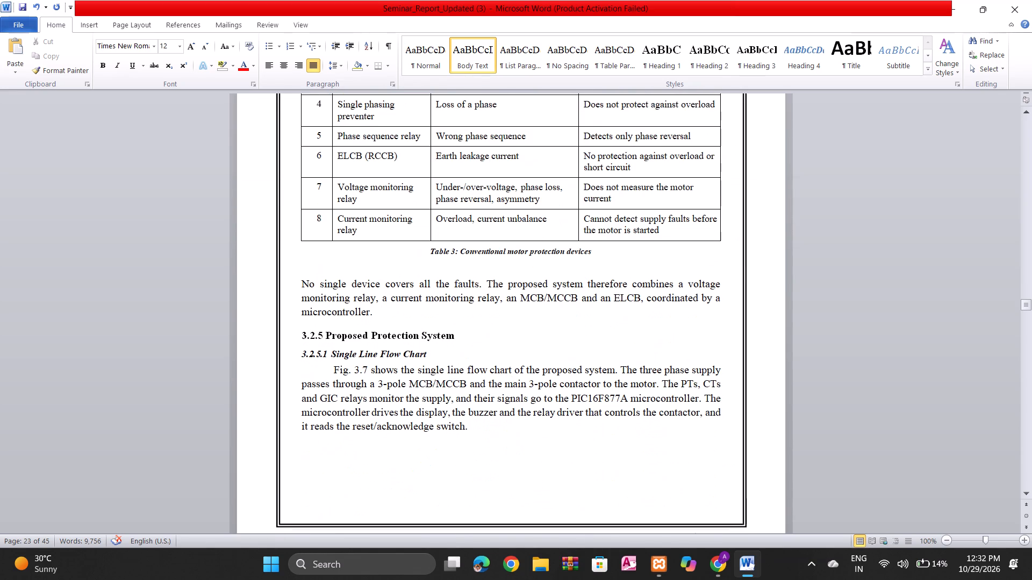
ctrl+scroll(413, 466, down, 4)
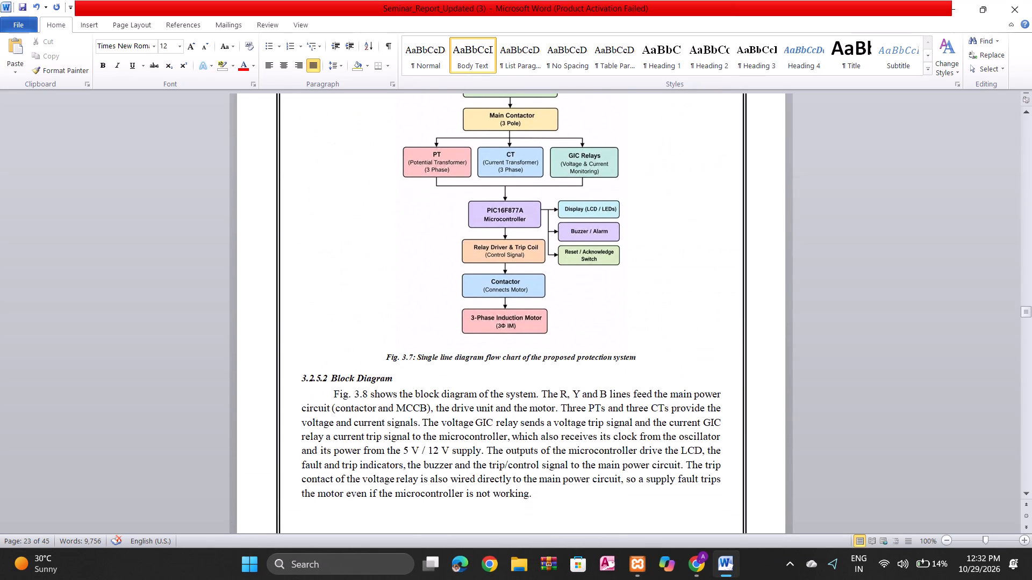
ctrl+scroll(413, 466, down, 3)
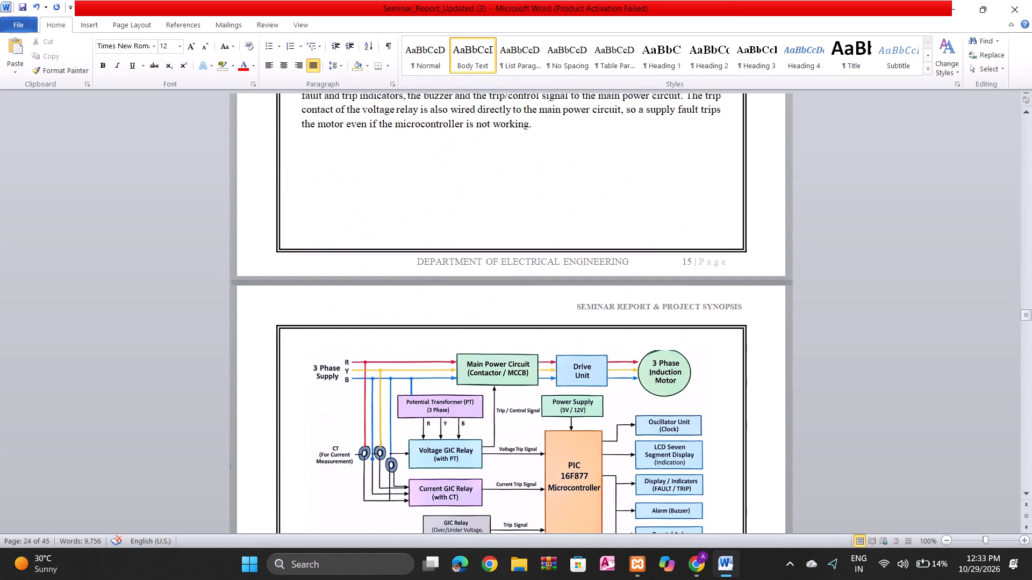
ctrl+scroll(413, 466, down, 1)
ctrl+scroll(413, 466, up, 1)
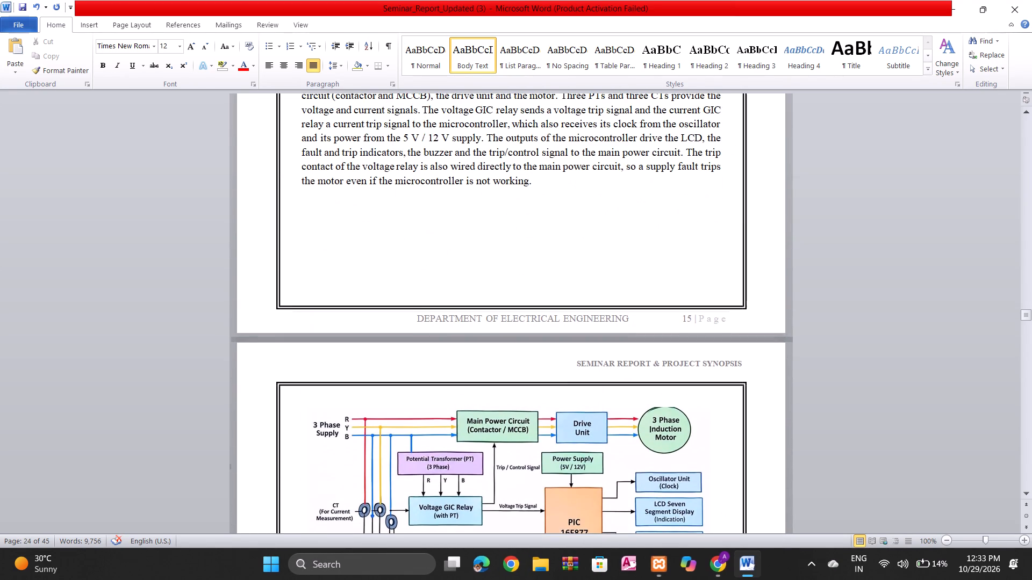
ctrl+scroll(413, 466, down, 3)
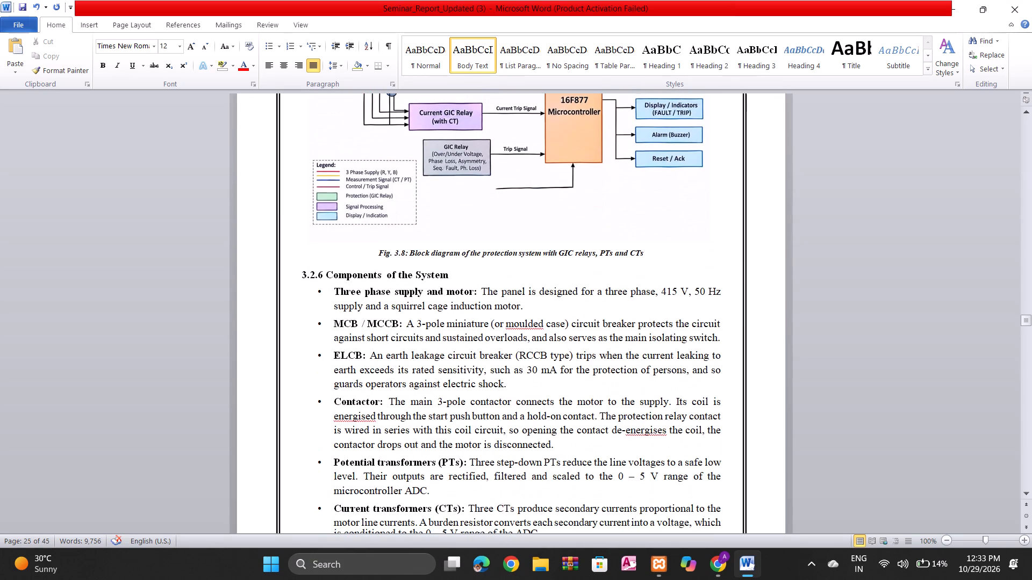
Save the seminar report after the citation removals in section 3.2.3.
ctrl+click(18, 0)
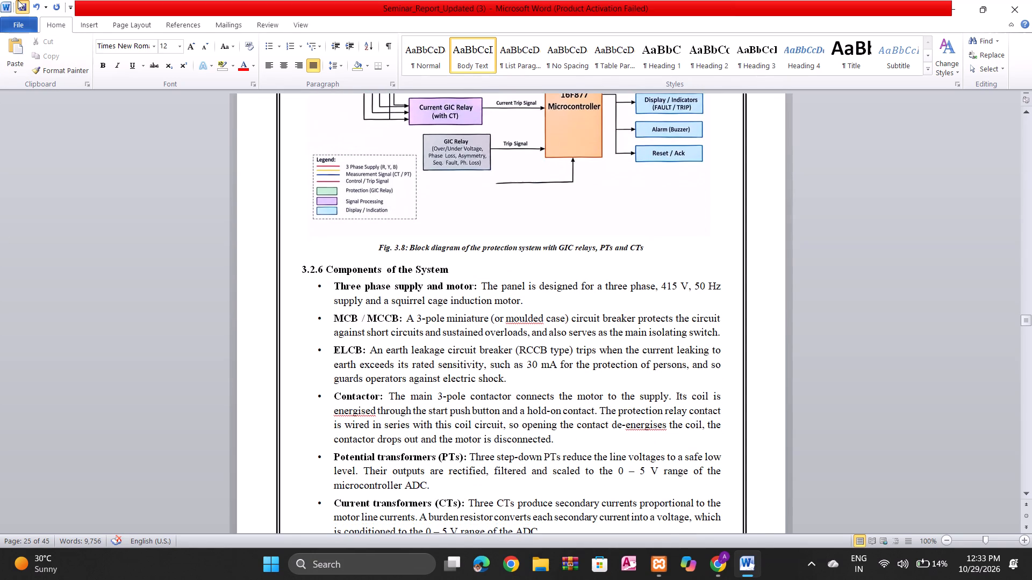
Delete citation [14] from the end of the GIC voltage monitoring relay bullet in section 3.2.6, keeping the closing period.
ctrl+scroll(349, 222, down, 1)
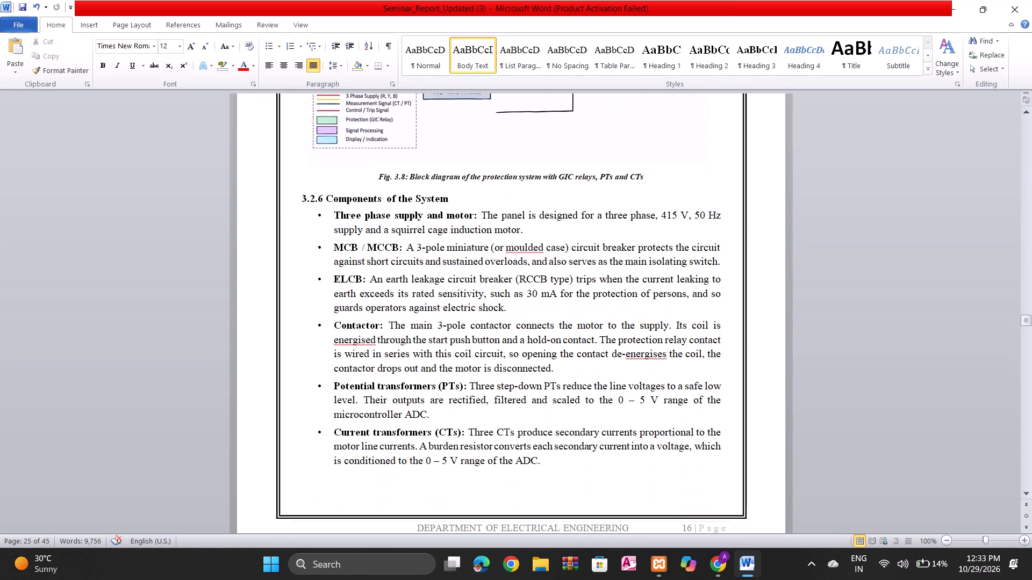
ctrl+scroll(483, 374, down, 2)
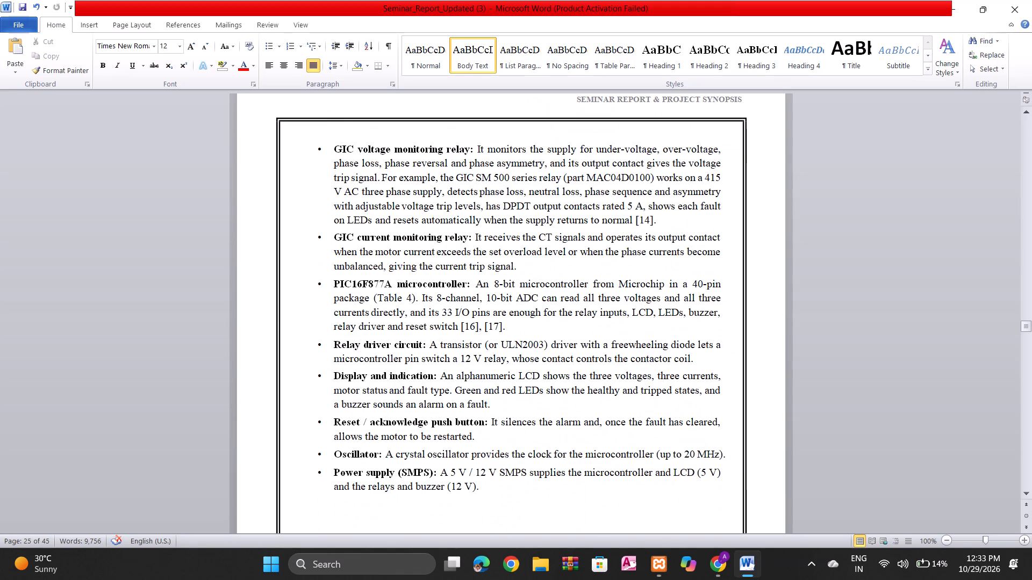
ctrl+click(655, 222)
key(BackSpace)
key(BackSpace)
key(BackSpace)
key(BackSpace)
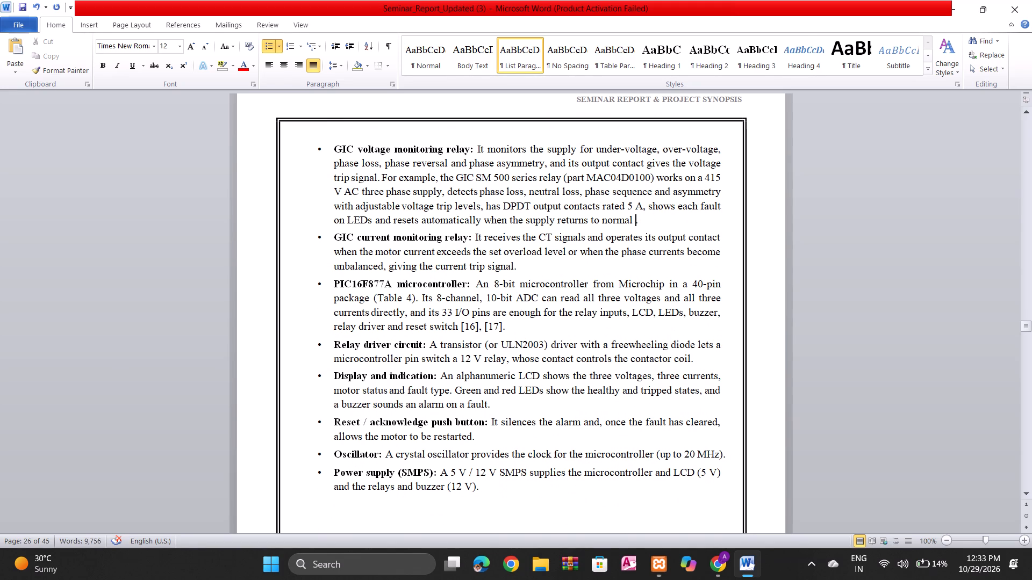
Delete citations [16], [17] and the space before them from the end of the PIC16F877A microcontroller bullet, keeping the period.
ctrl+click(501, 331)
key(BackSpace)
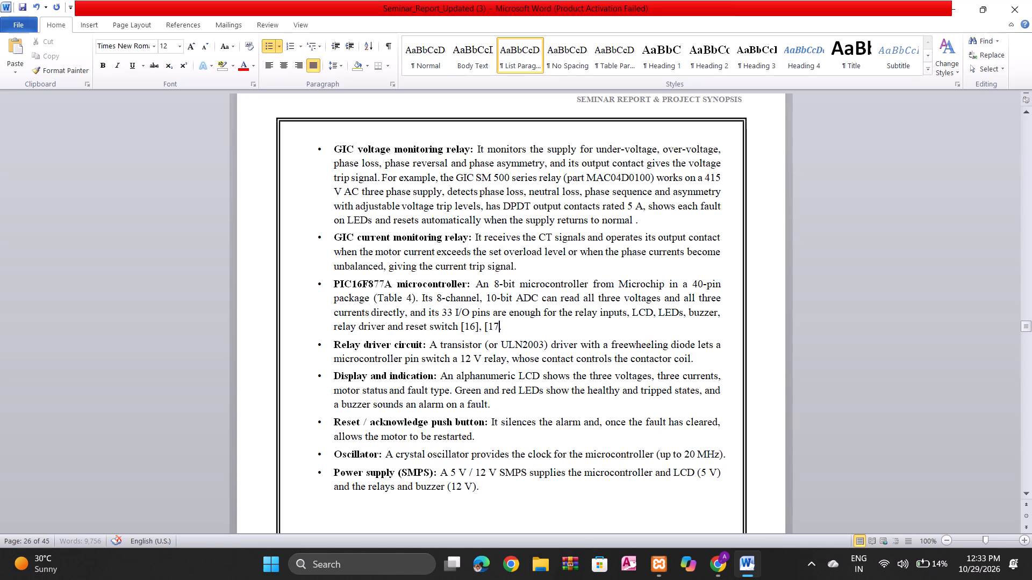
key(BackSpace)
key(BackSpace)
key(BackSpace)
key(BackSpace)
key(BackSpace)
key(BackSpace)
key(BackSpace)
key(BackSpace)
key(BackSpace)
key(BackSpace)
Examine the rest of chapter 3, from Table 4 through section 3.2.9 Expected Results, for remaining bracketed citation numbers.
ctrl+scroll(604, 466, down, 2)
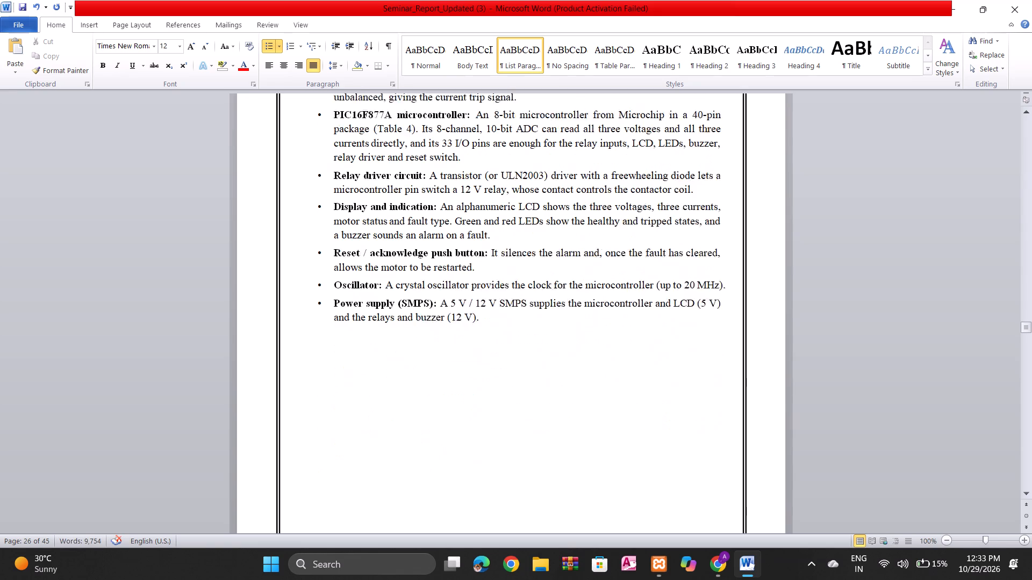
ctrl+scroll(604, 466, down, 3)
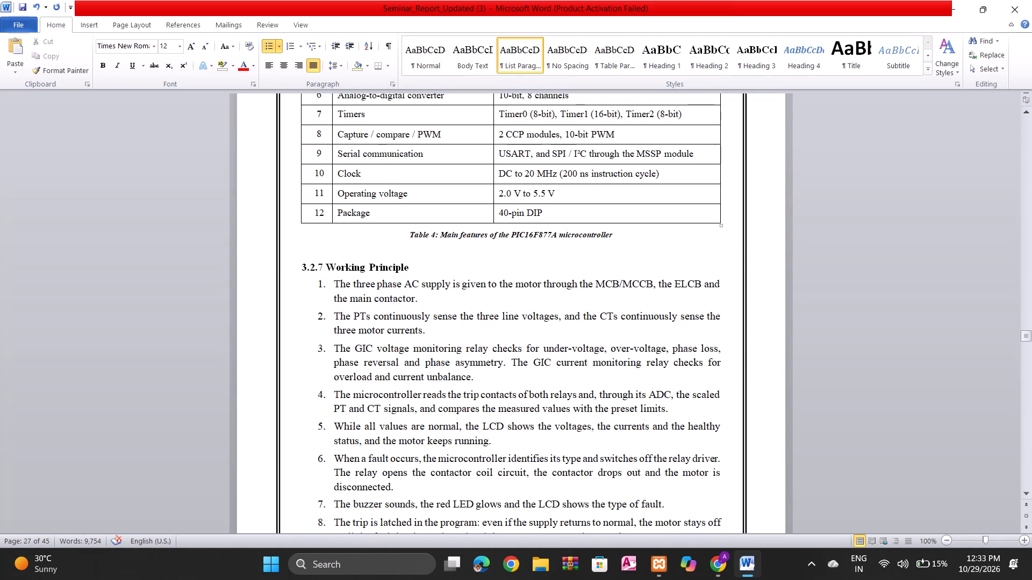
ctrl+scroll(604, 466, down, 2)
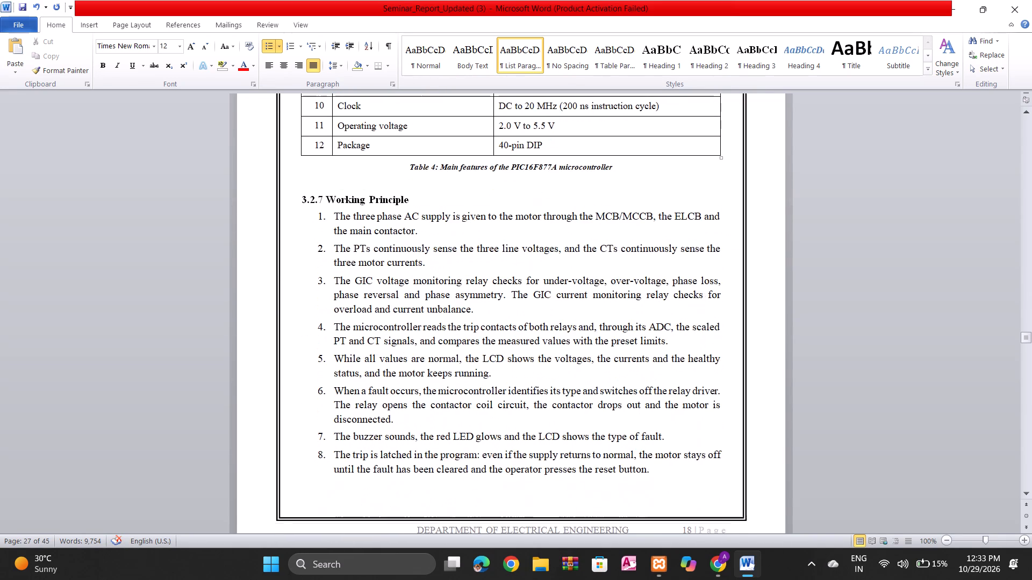
ctrl+scroll(604, 466, down, 4)
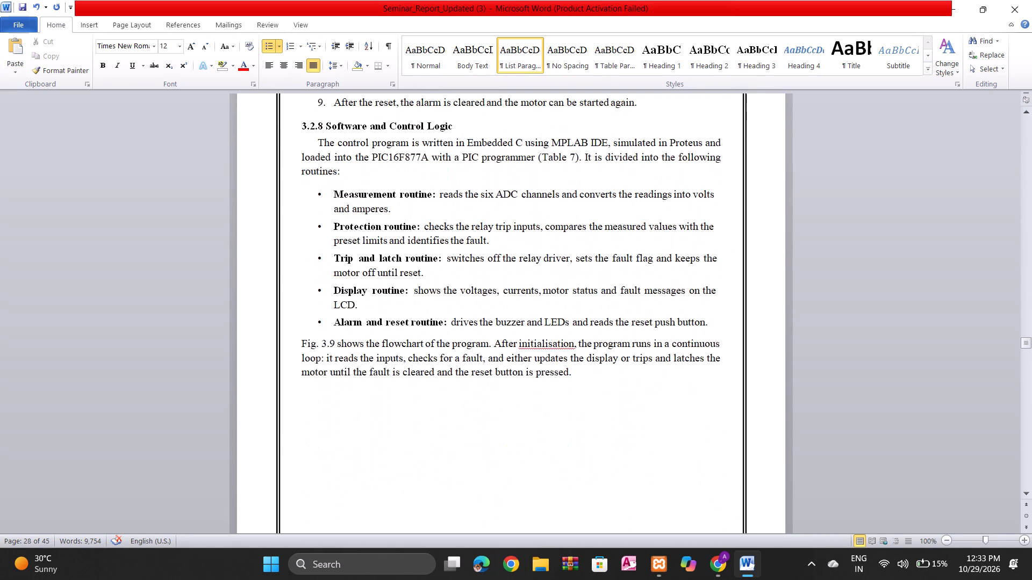
ctrl+scroll(604, 466, down, 4)
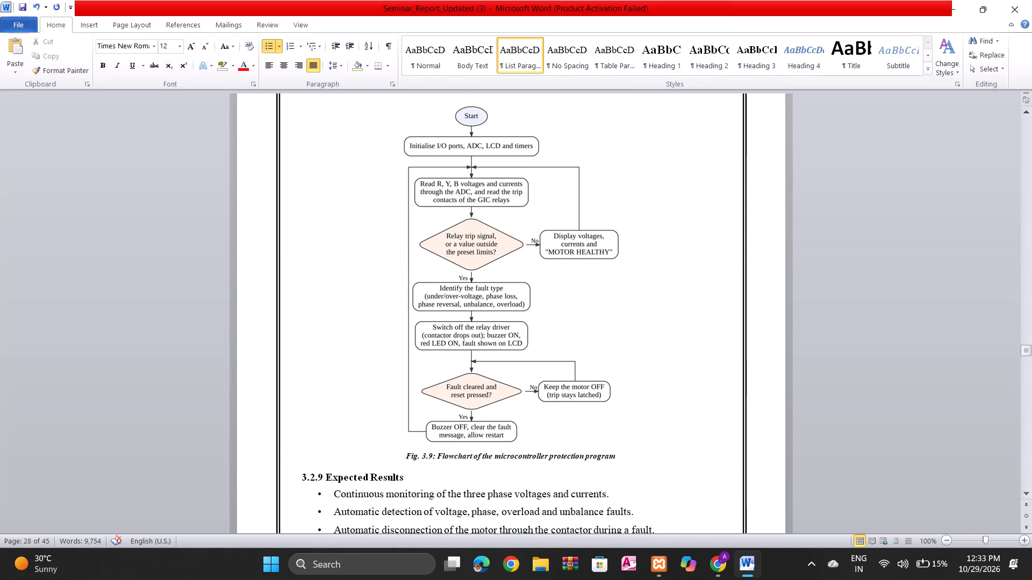
ctrl+scroll(604, 466, down, 3)
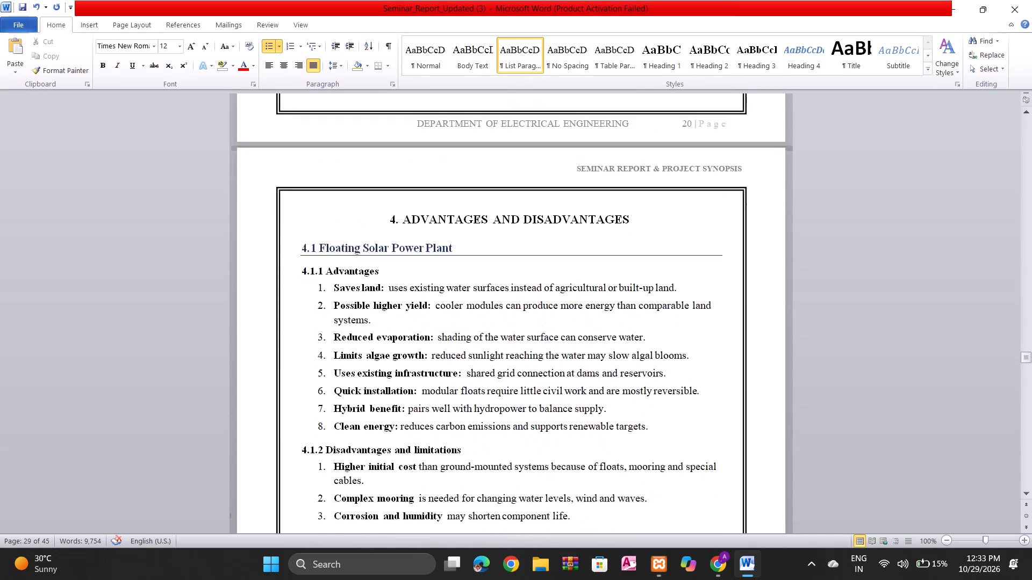
Examine chapter 4 on advantages and disadvantages and the chapter 5 conclusion and future scope for bracketed citation numbers.
ctrl+scroll(604, 466, down, 3)
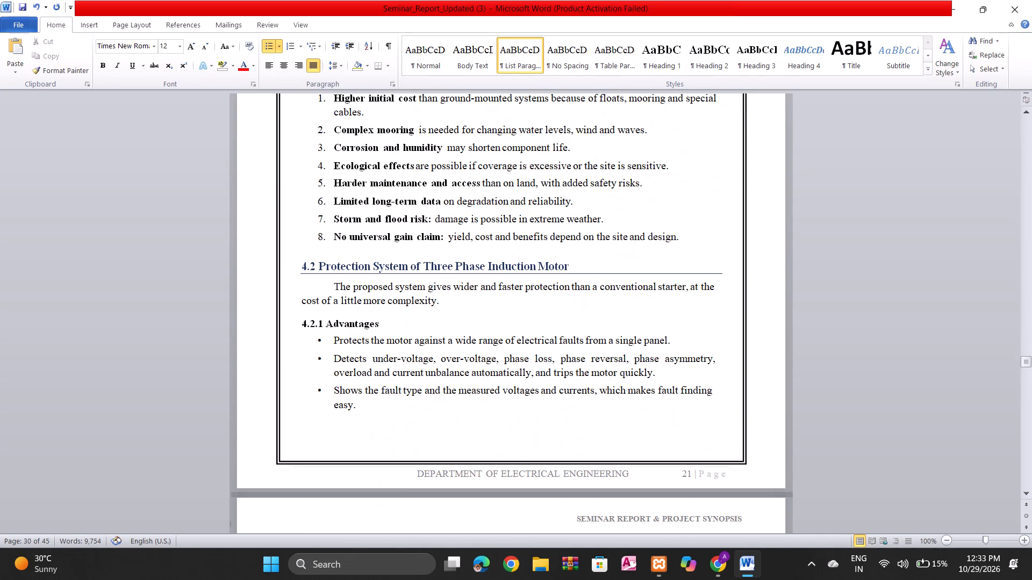
ctrl+scroll(636, 298, down, 2)
ctrl+scroll(550, 302, down, 2)
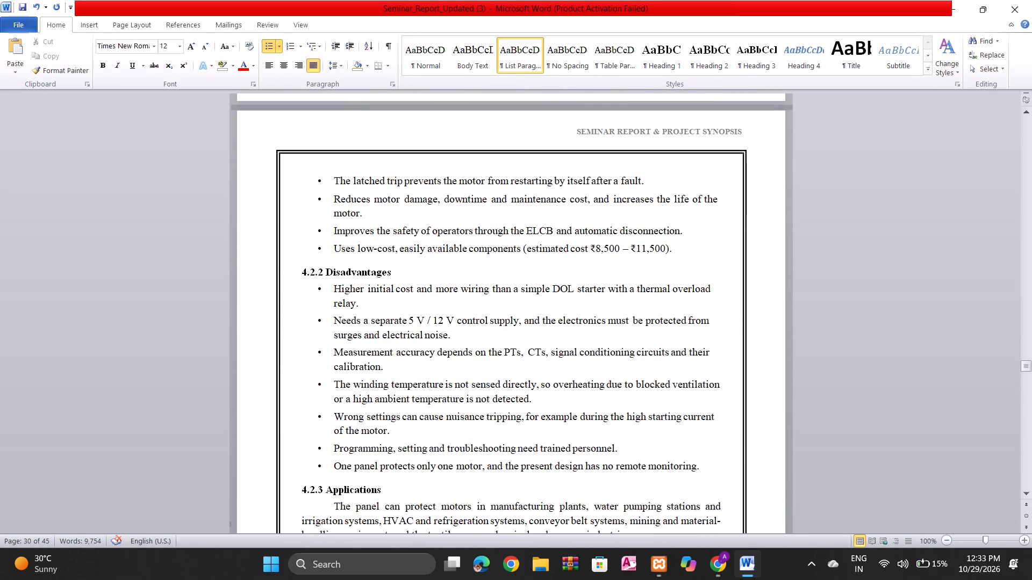
ctrl+scroll(550, 302, down, 4)
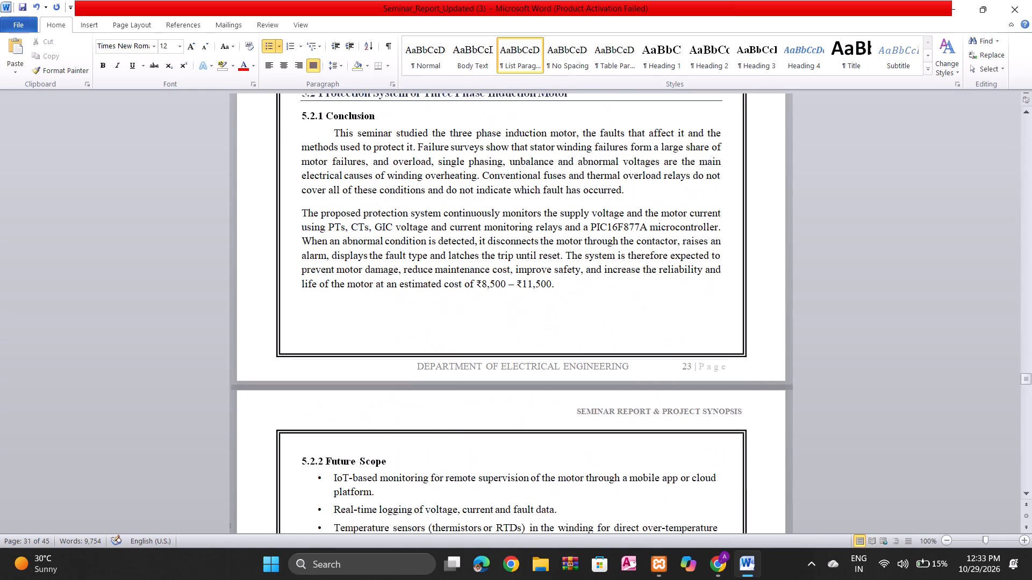
ctrl+scroll(550, 302, down, 2)
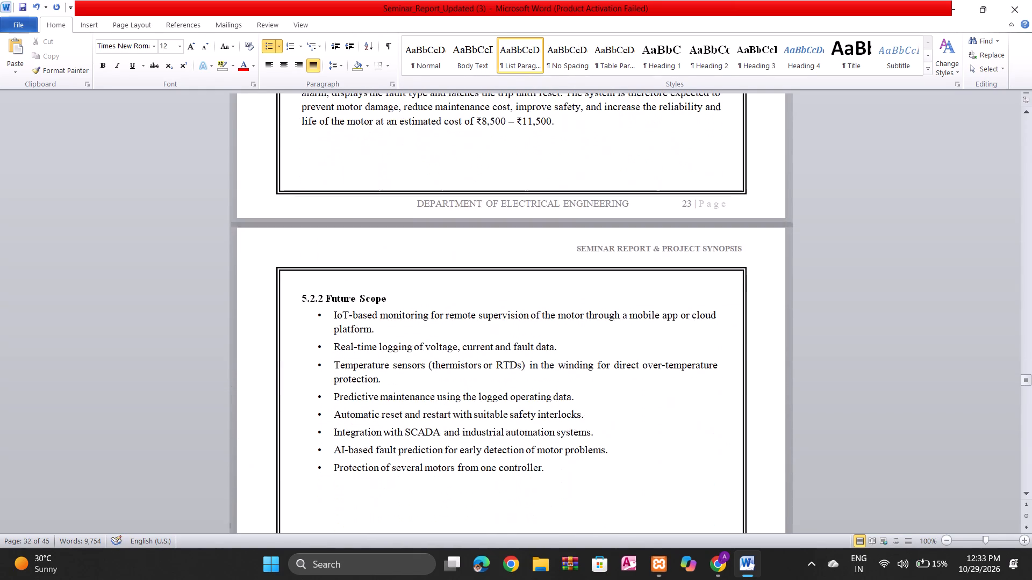
Examine chapter 6 on the problem statement and chapter 7 on scope and objectives for bracketed citation numbers.
ctrl+scroll(550, 302, down, 7)
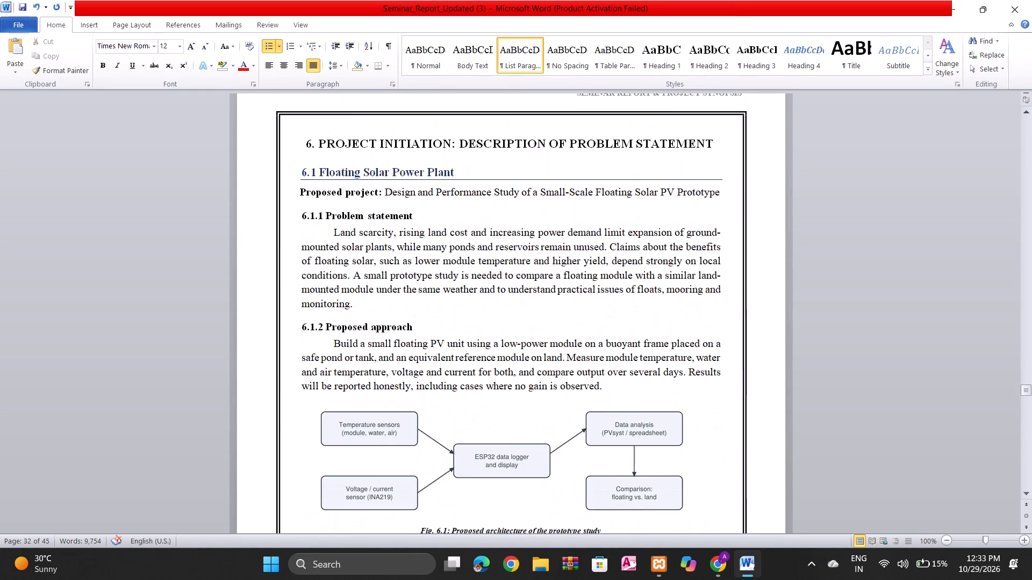
ctrl+scroll(550, 302, down, 4)
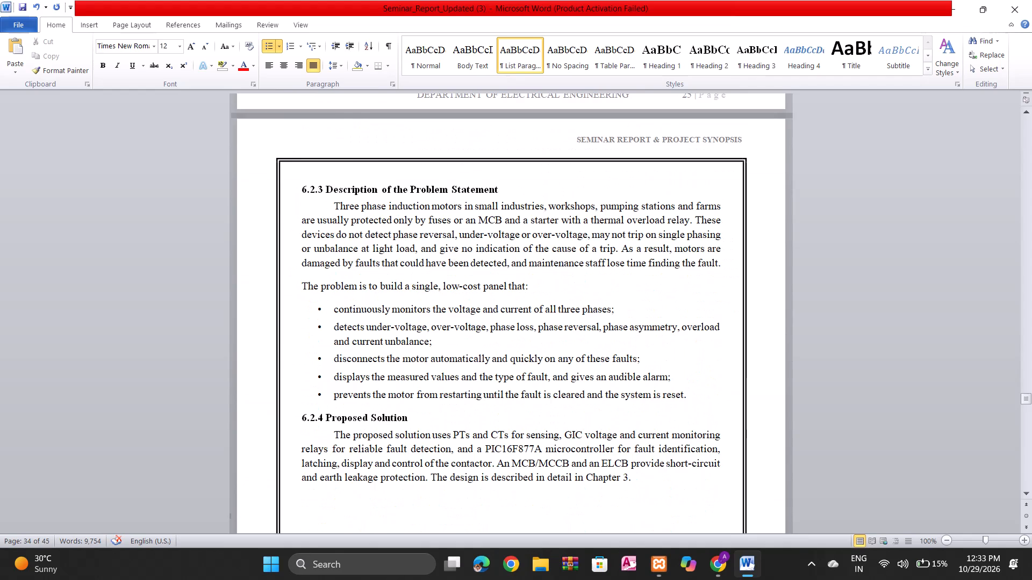
ctrl+scroll(550, 302, down, 5)
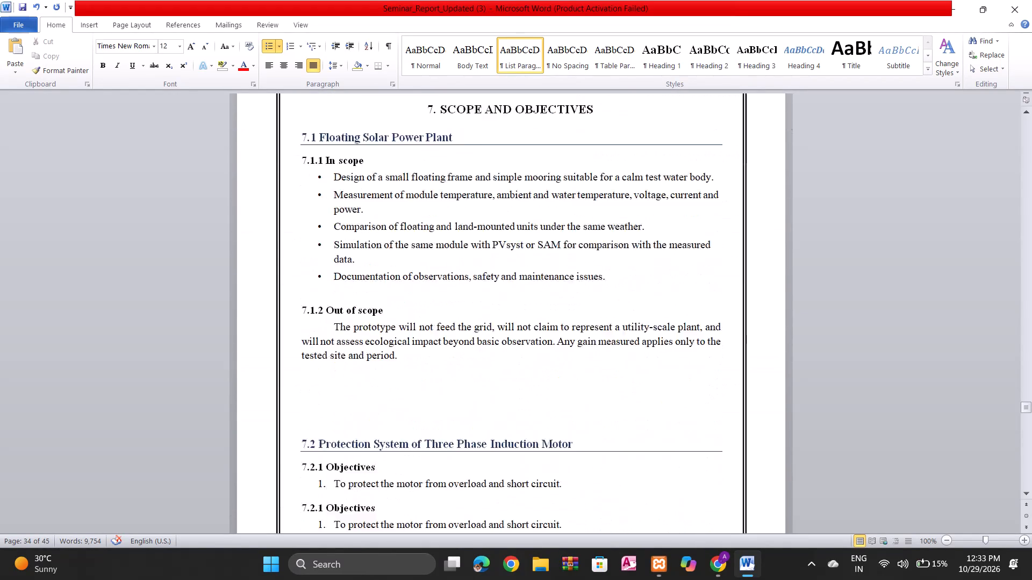
ctrl+scroll(550, 302, down, 3)
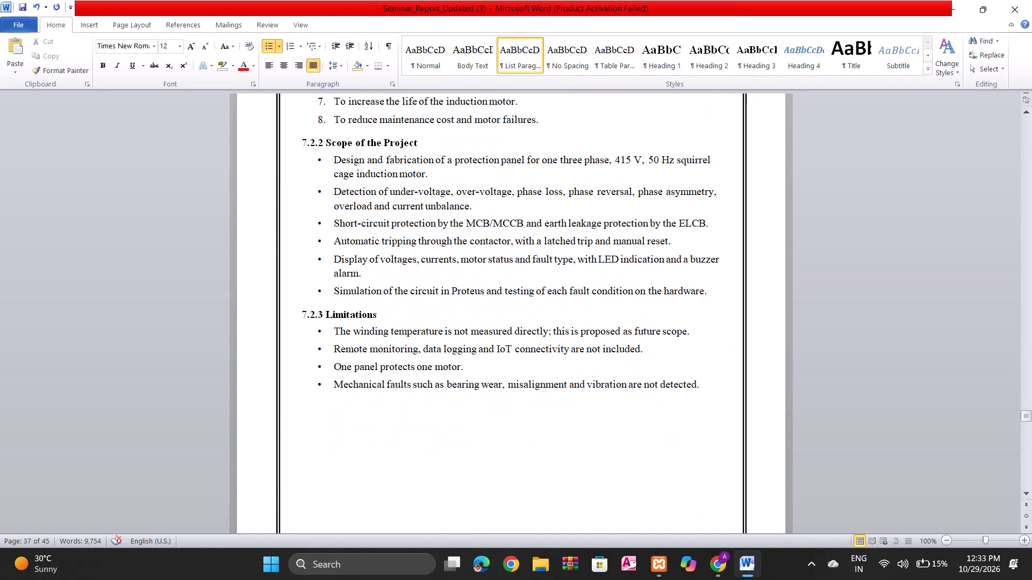
Save the seminar report after the citation removals in section 3.2.6.
ctrl+click(25, 9)
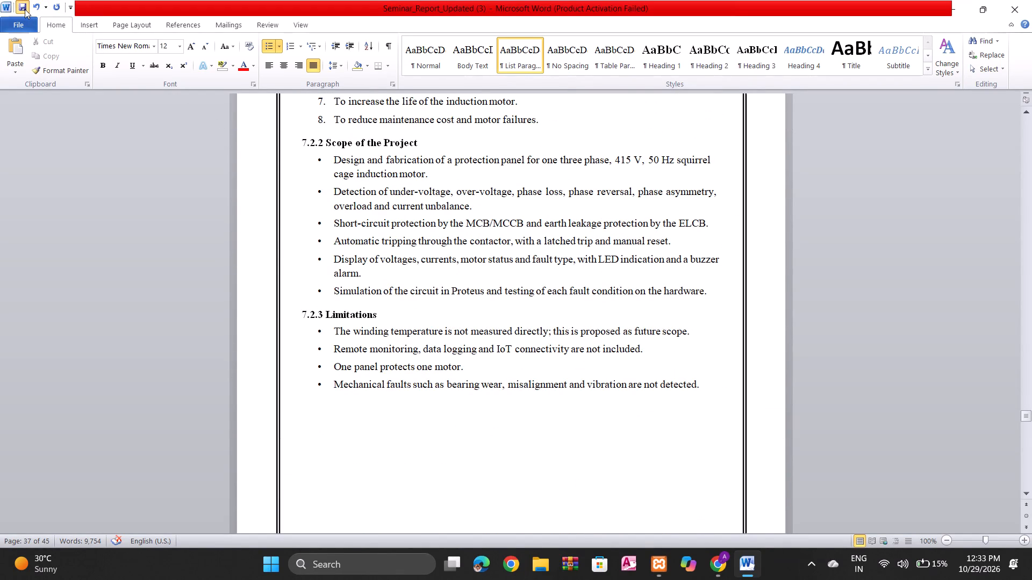
Examine chapter 8 Stakeholders, including its tables and requirement lists, for bracketed citation numbers.
ctrl+scroll(359, 128, down, 3)
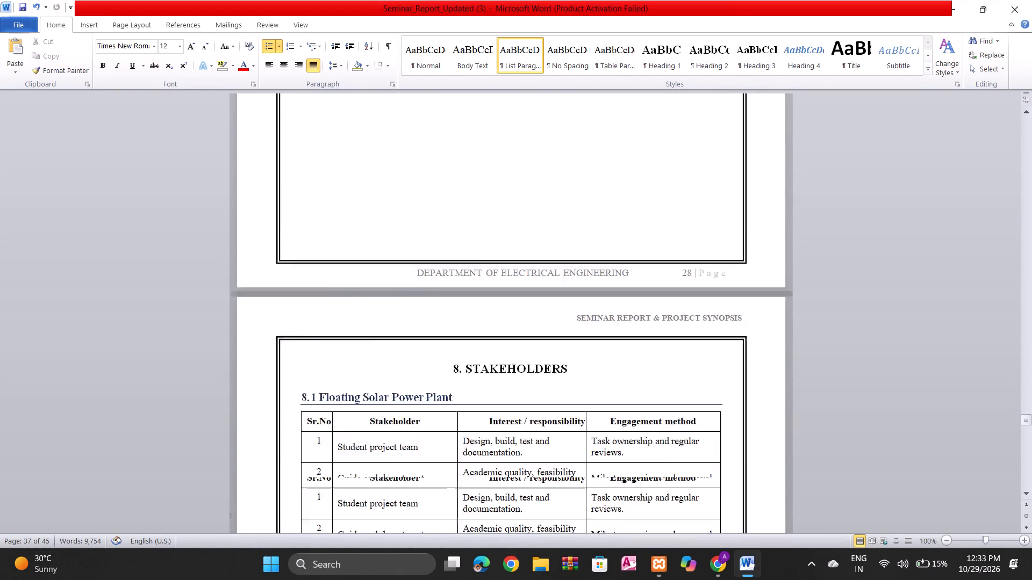
ctrl+scroll(359, 128, down, 2)
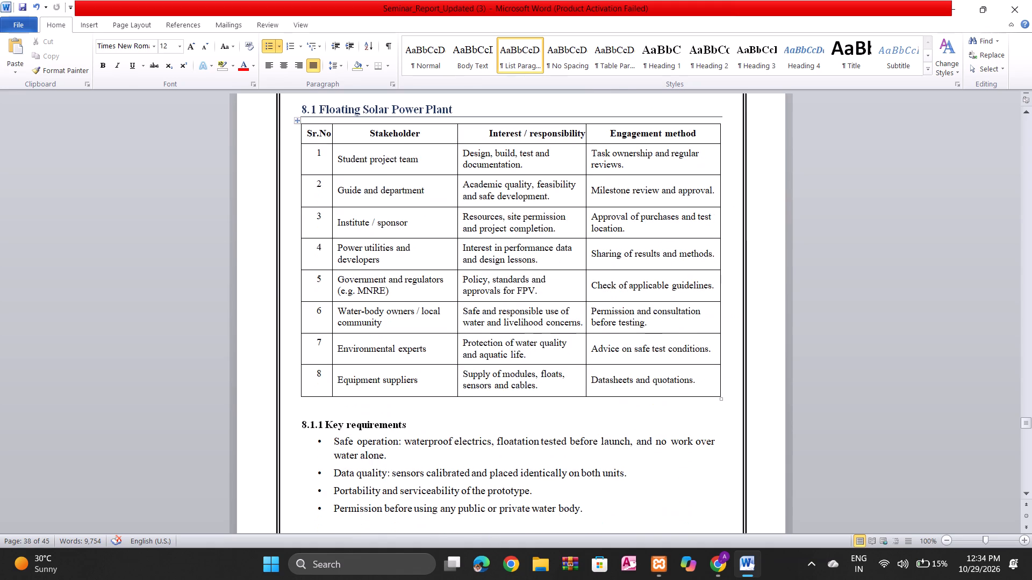
ctrl+scroll(486, 218, up, 1)
ctrl+scroll(606, 324, down, 1)
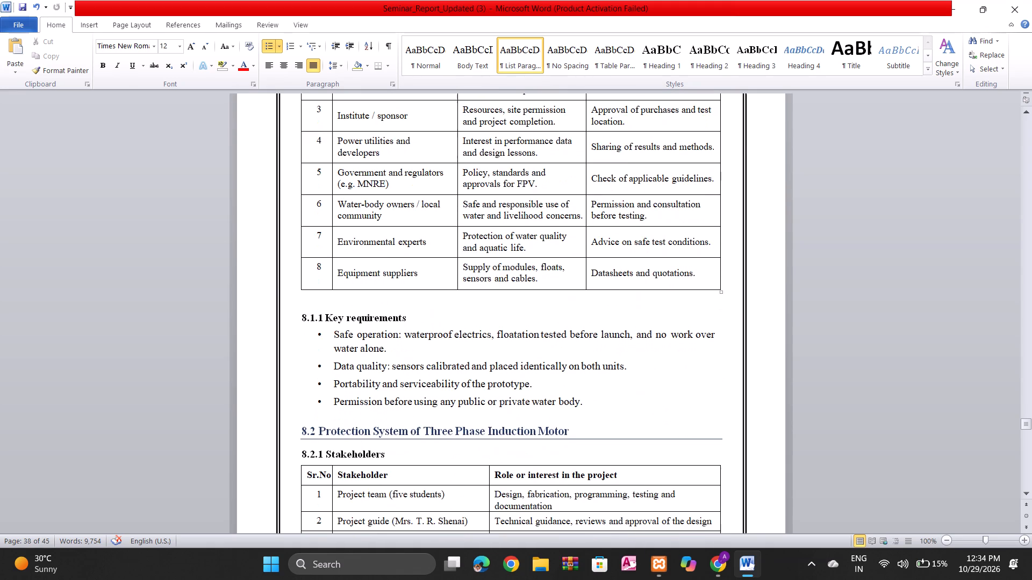
ctrl+scroll(606, 324, down, 2)
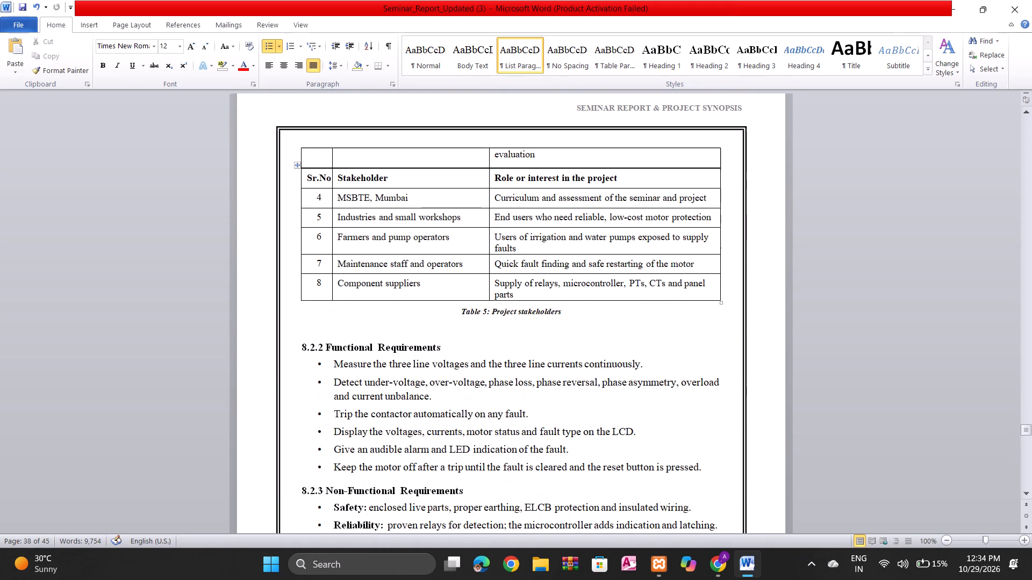
ctrl+scroll(606, 324, down, 3)
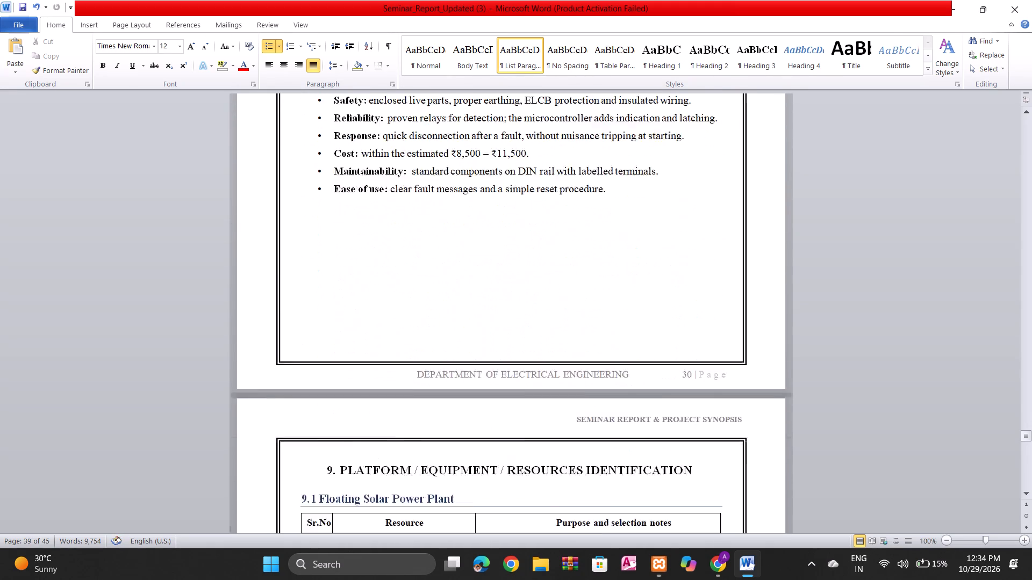
Examine chapter 9 on platform, equipment and resources, including the hardware, software and cost tables, for bracketed citation numbers.
ctrl+scroll(606, 324, down, 3)
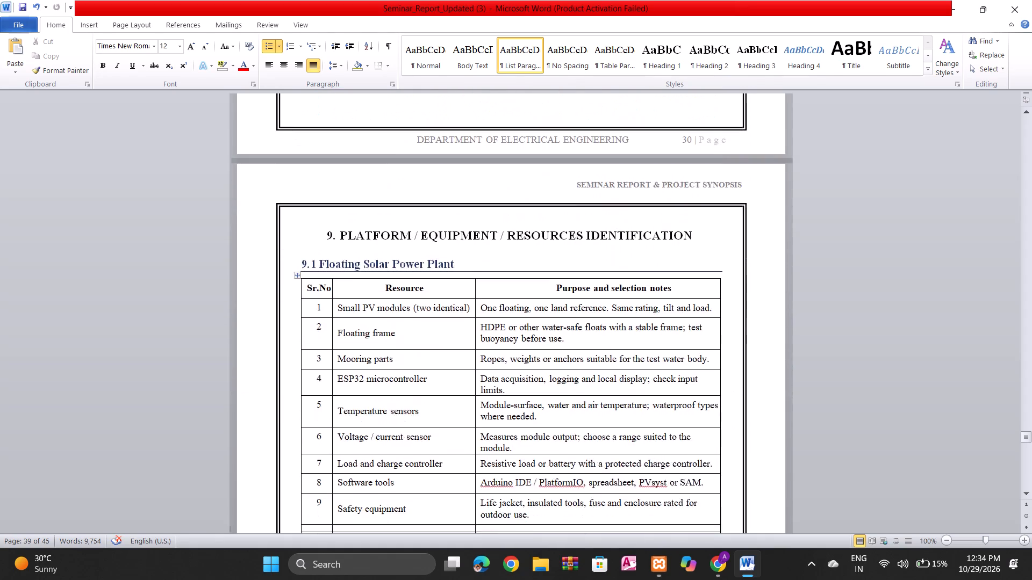
ctrl+scroll(606, 314, down, 5)
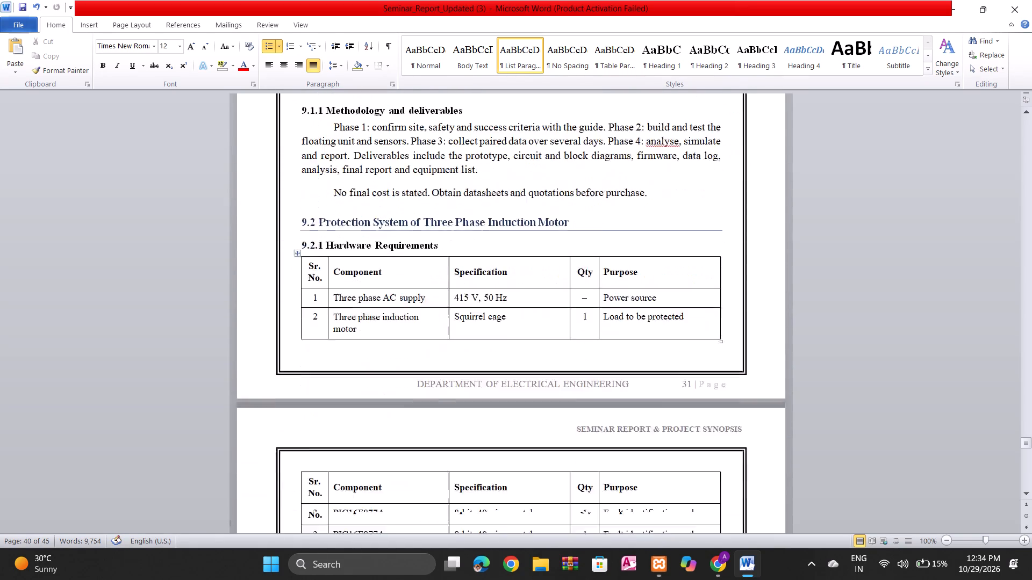
ctrl+scroll(606, 314, down, 4)
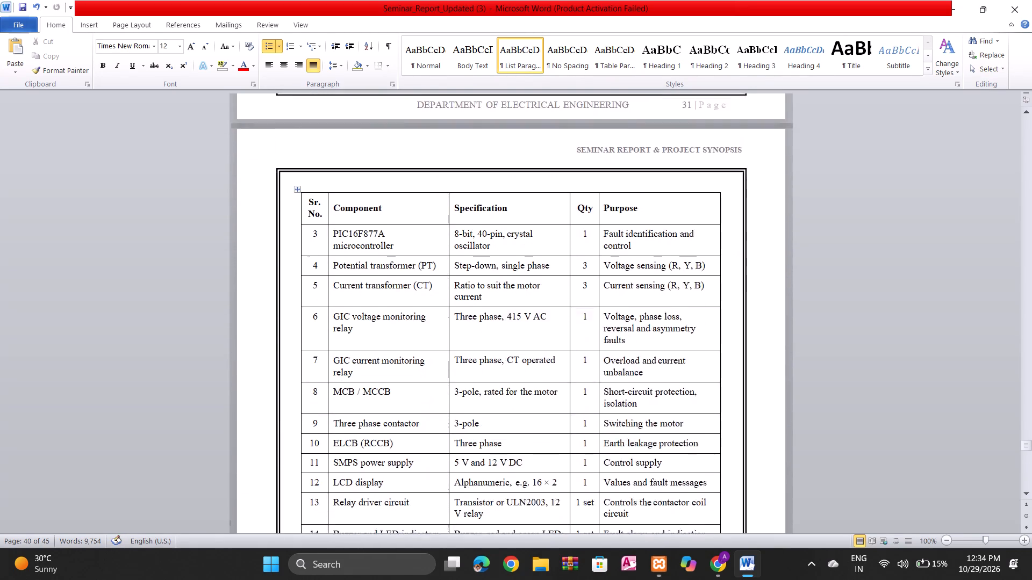
ctrl+scroll(606, 314, down, 3)
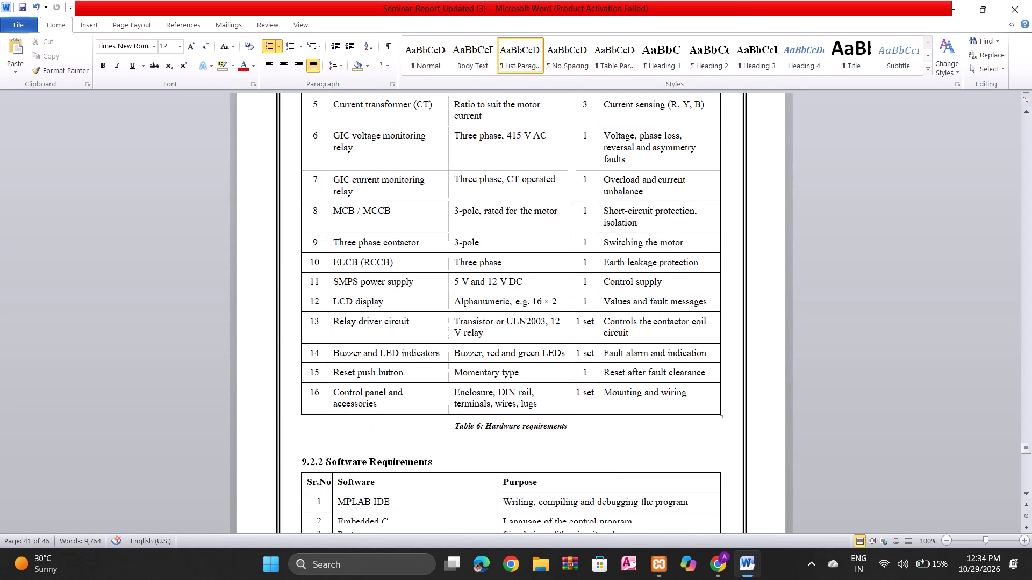
ctrl+scroll(606, 314, down, 4)
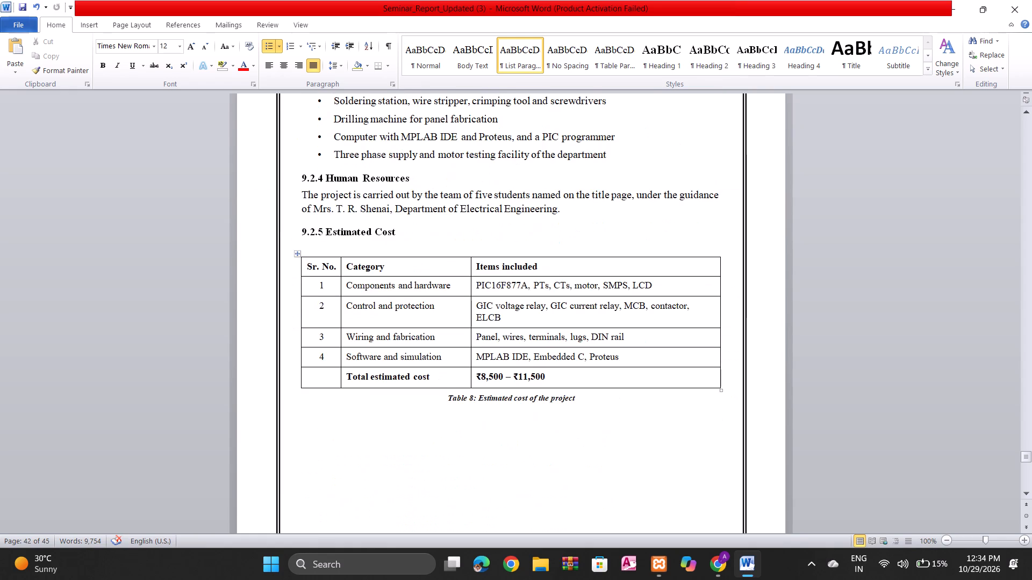
Examine the end of section 9.2.5, the bibliography, the reference list and the page that follows it.
ctrl+scroll(606, 314, down, 4)
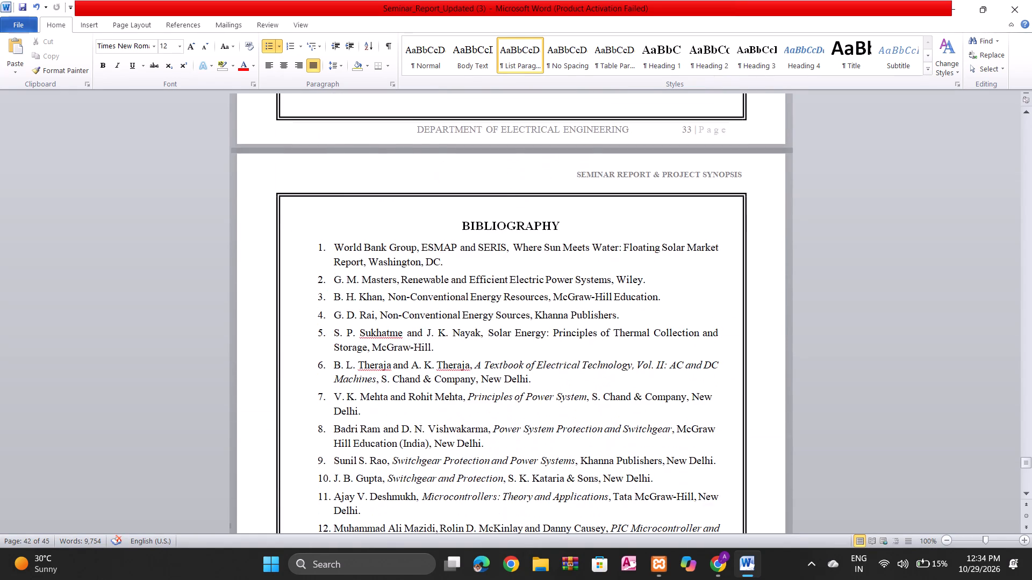
ctrl+scroll(606, 314, down, 3)
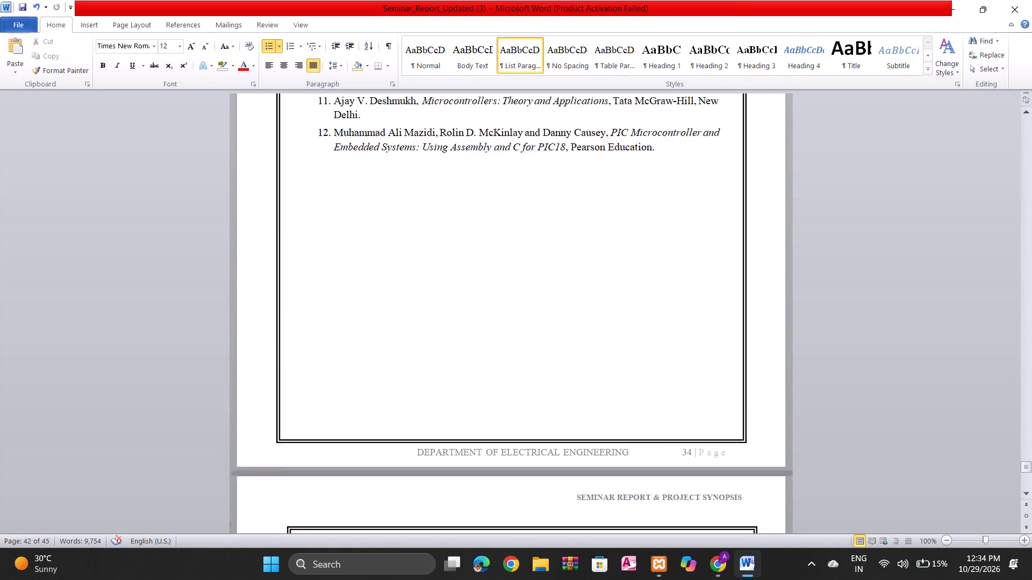
ctrl+scroll(606, 314, down, 3)
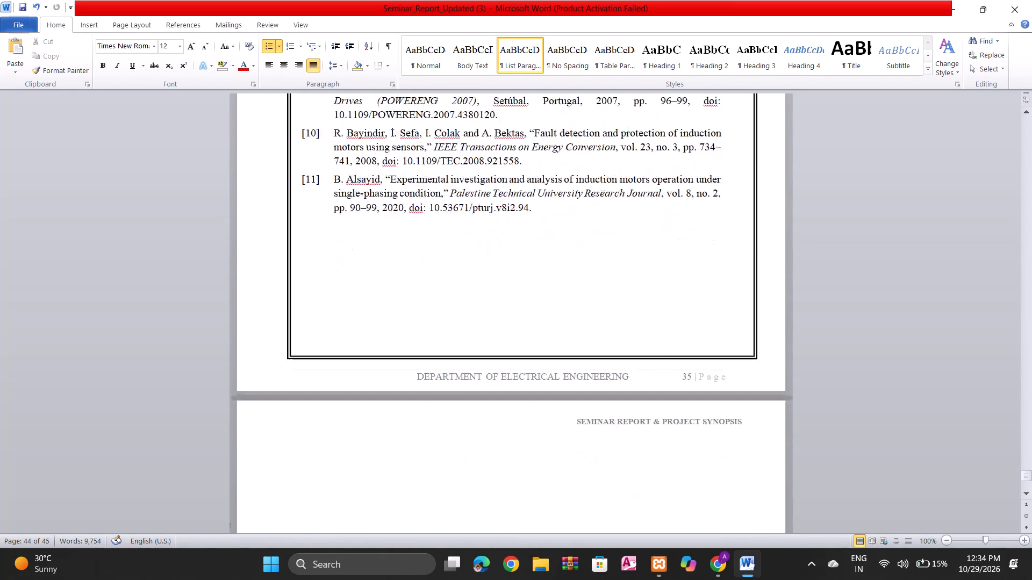
ctrl+scroll(606, 314, down, 3)
Try to delete the blank last page that follows the reference list.
ctrl+scroll(606, 314, up, 3)
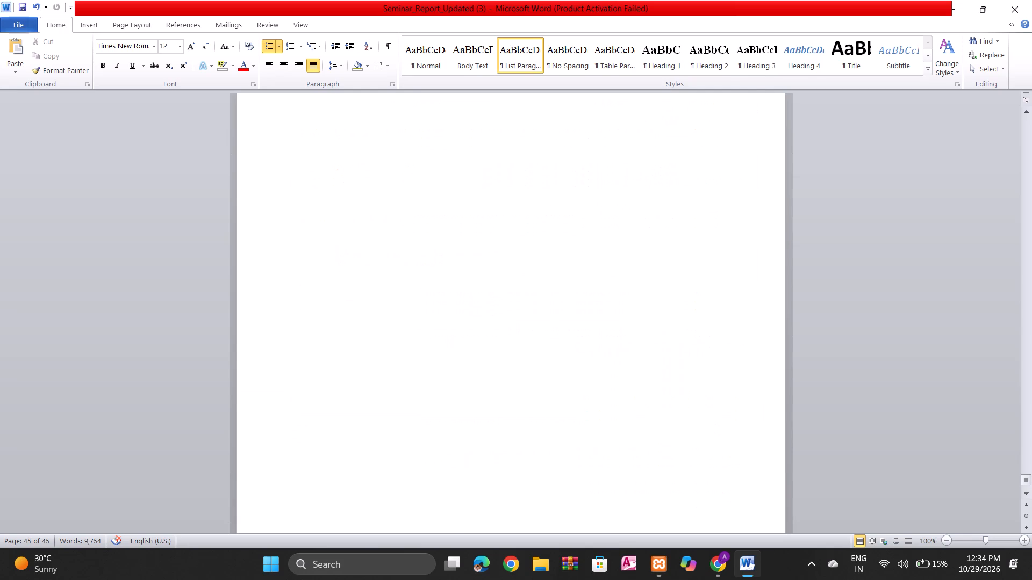
ctrl+scroll(606, 314, up, 3)
ctrl+click(462, 477)
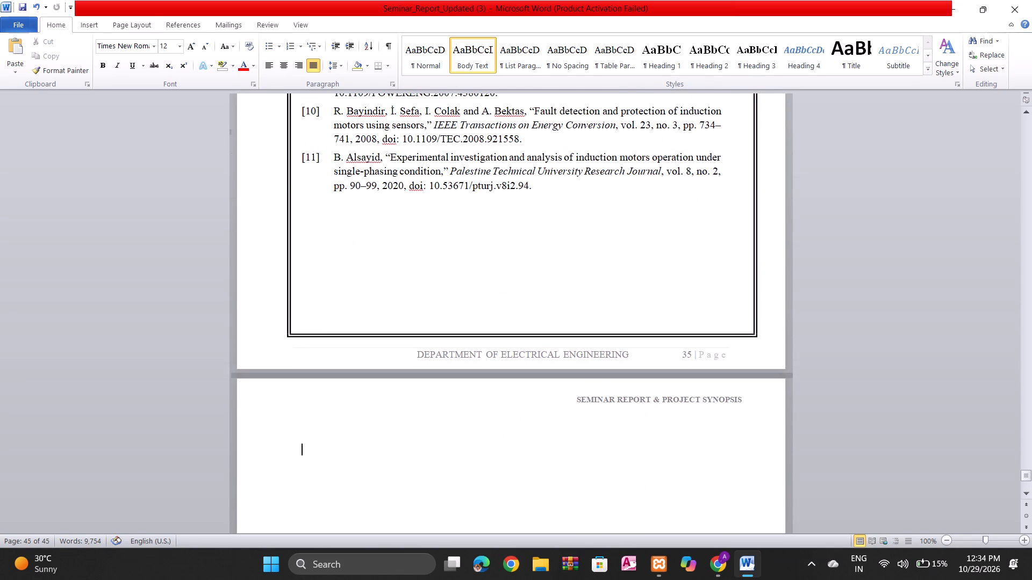
key(Delete)
key(Delete)
key(Delete)
key(Delete)
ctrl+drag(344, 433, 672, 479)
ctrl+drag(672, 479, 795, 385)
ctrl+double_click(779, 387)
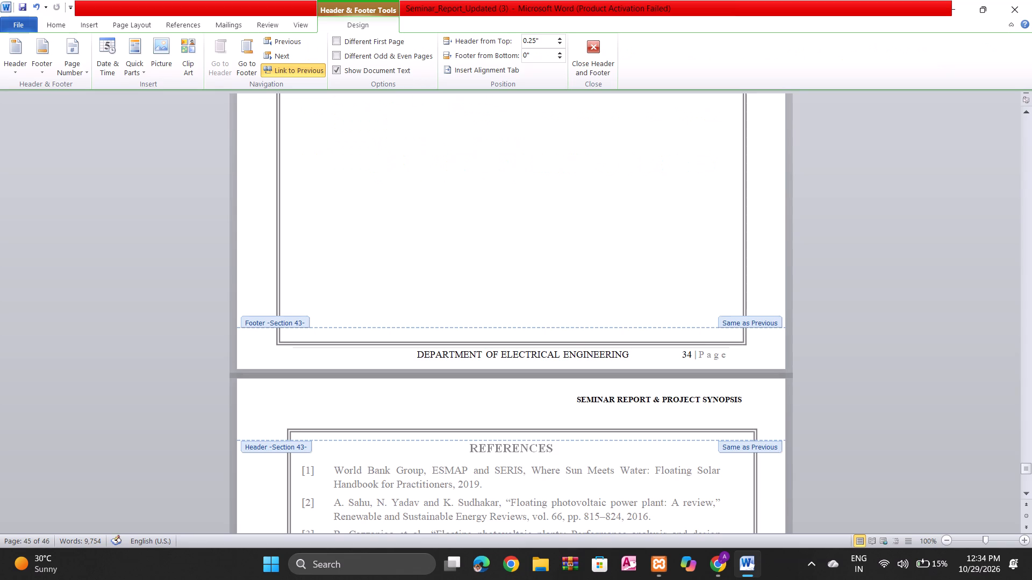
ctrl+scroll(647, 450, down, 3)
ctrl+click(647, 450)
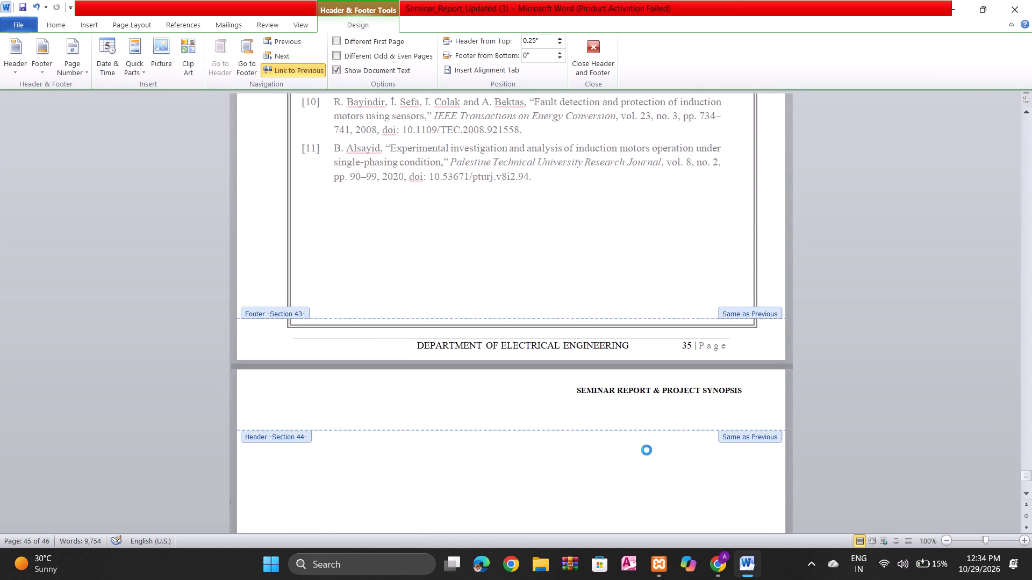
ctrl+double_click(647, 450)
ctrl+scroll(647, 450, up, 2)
Try again to remove the blank last page by deleting the empty lines on it.
ctrl+click(647, 450)
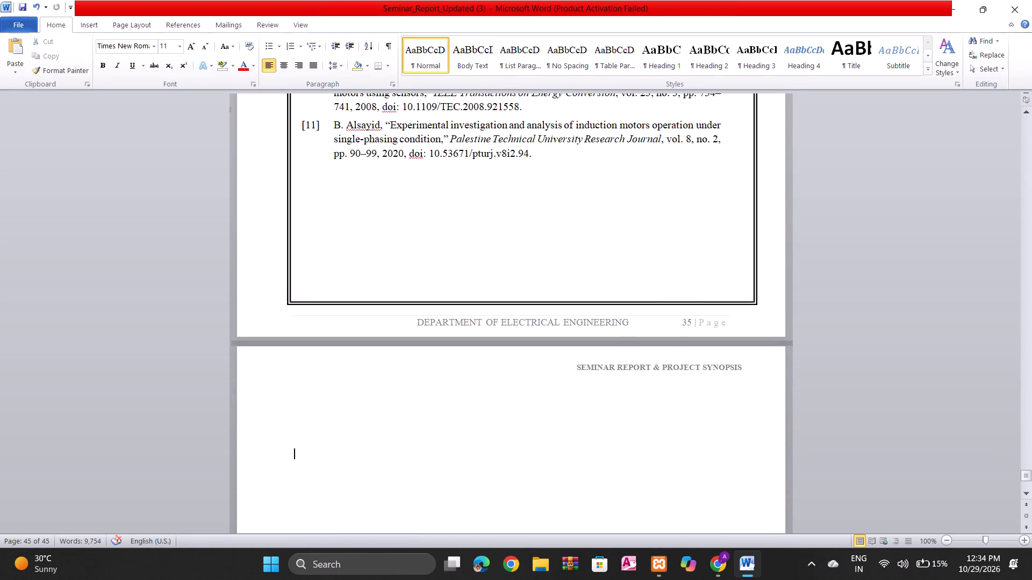
key(BackSpace)
key(Delete)
key(Delete)
key(Delete)
key(Delete)
ctrl+click(649, 470)
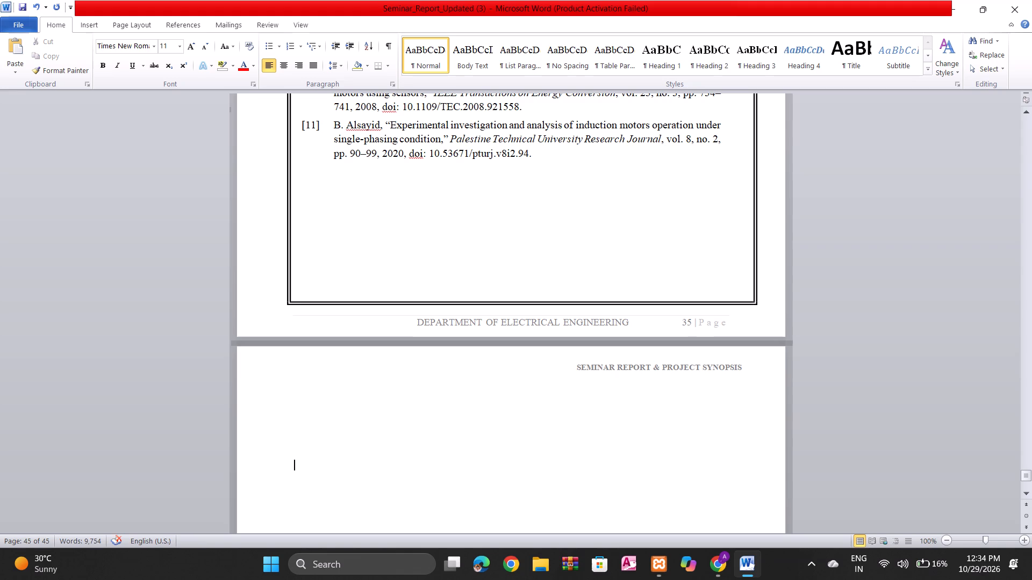
key(Delete)
key(BackSpace)
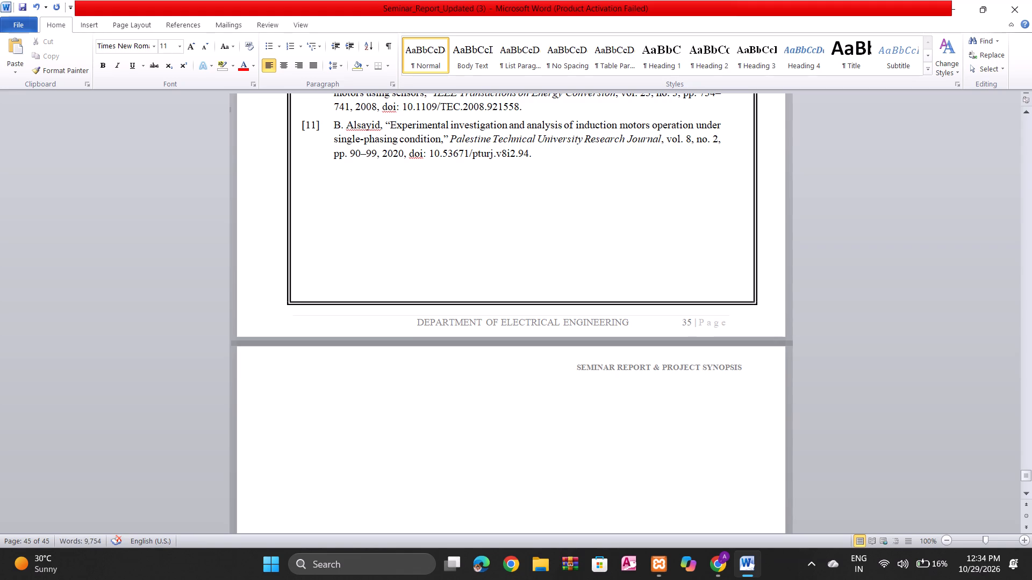
ctrl+right_click(649, 470)
key(Delete)
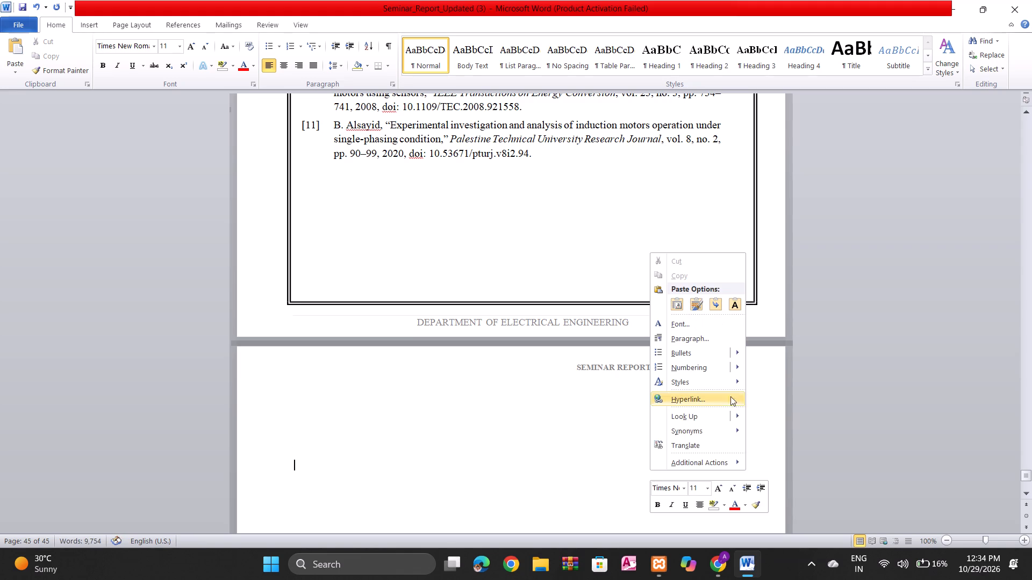
ctrl+click(574, 440)
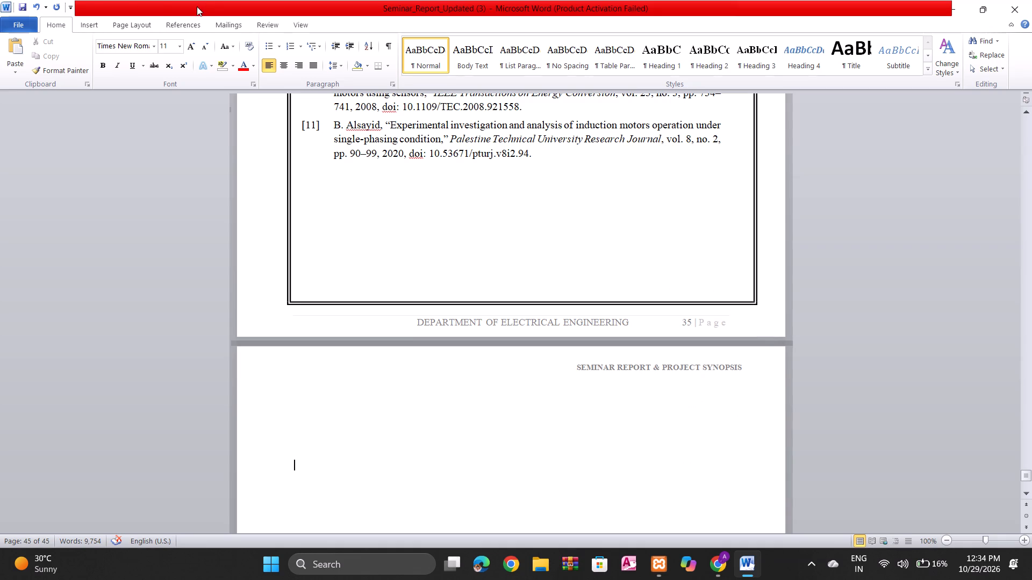
Return to the end of reference [11] and save the seminar report.
ctrl+click(541, 151)
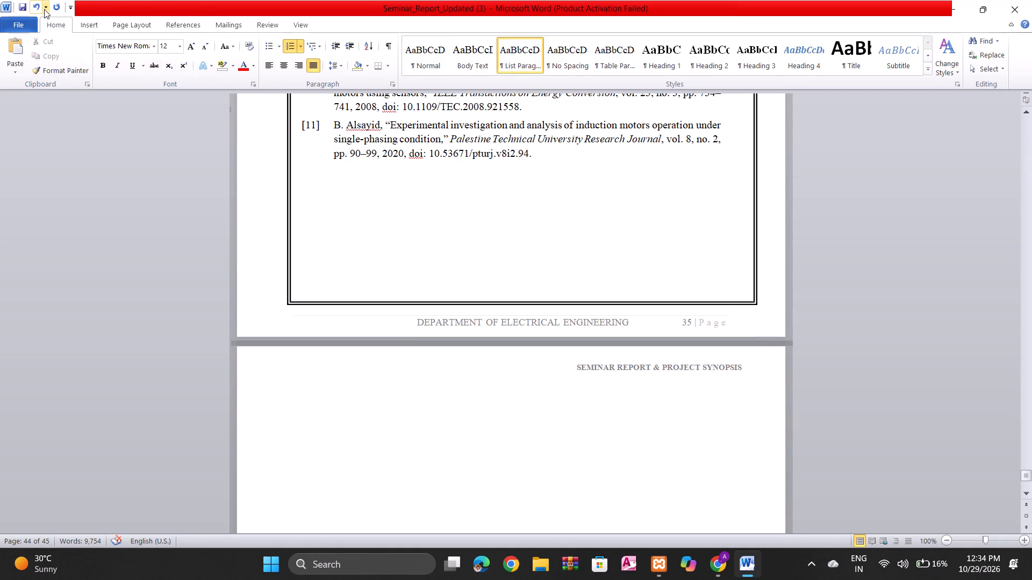
ctrl+click(24, 9)
Review the references, the bibliography and chapters 9 and 8 again, working backwards through the report.
ctrl+scroll(379, 154, up, 3)
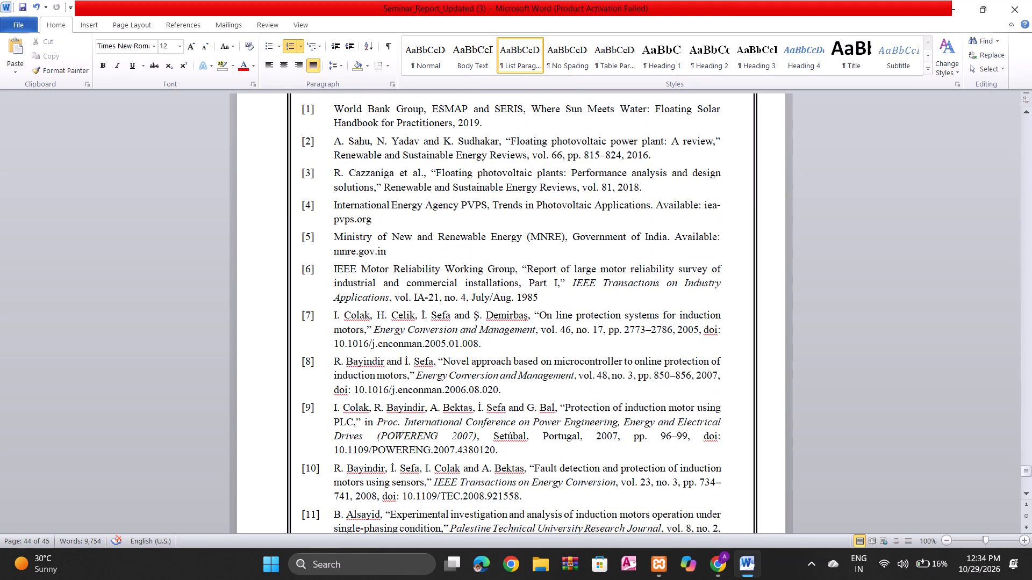
ctrl+scroll(379, 154, up, 4)
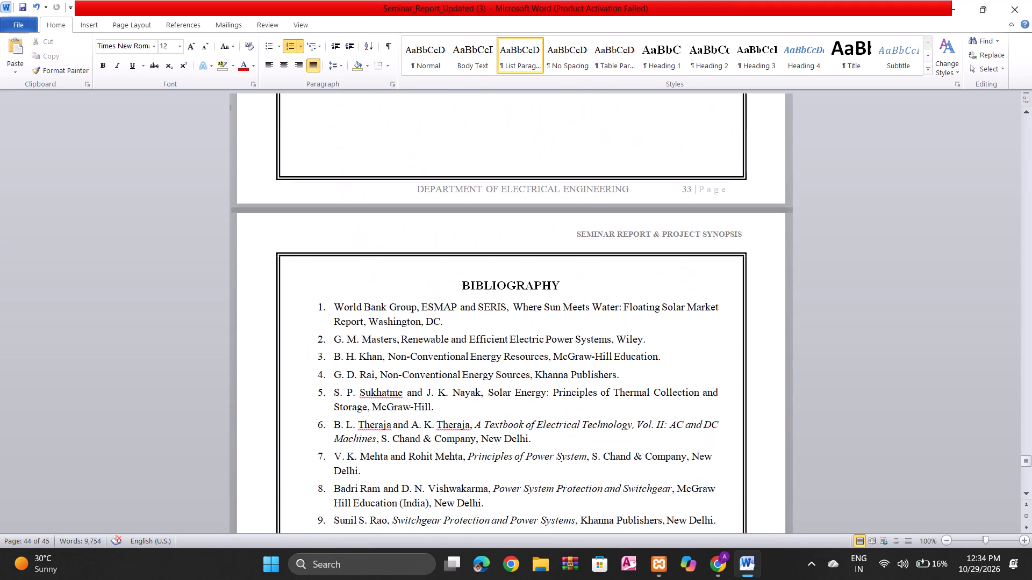
ctrl+scroll(379, 154, up, 2)
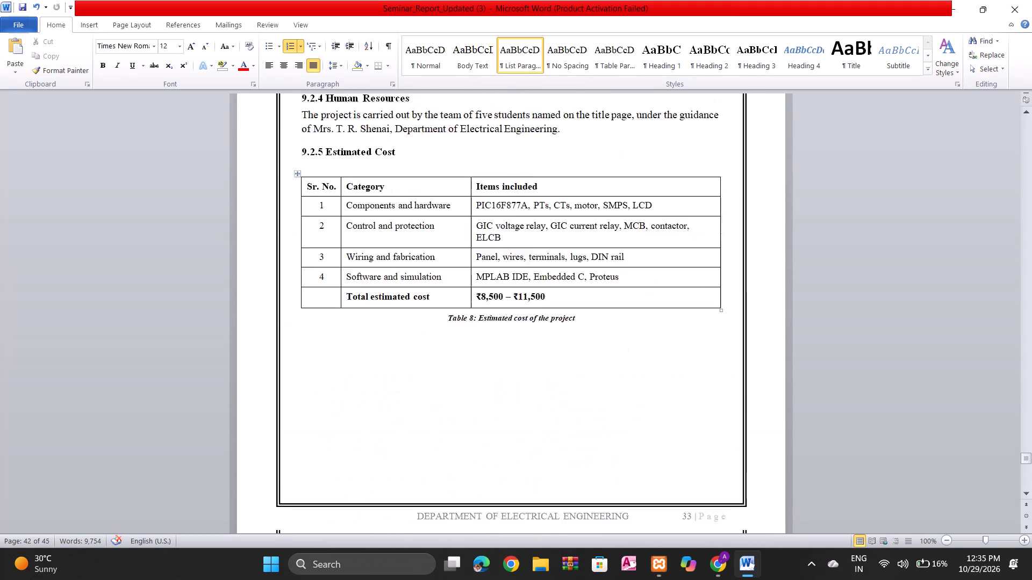
ctrl+scroll(379, 154, up, 4)
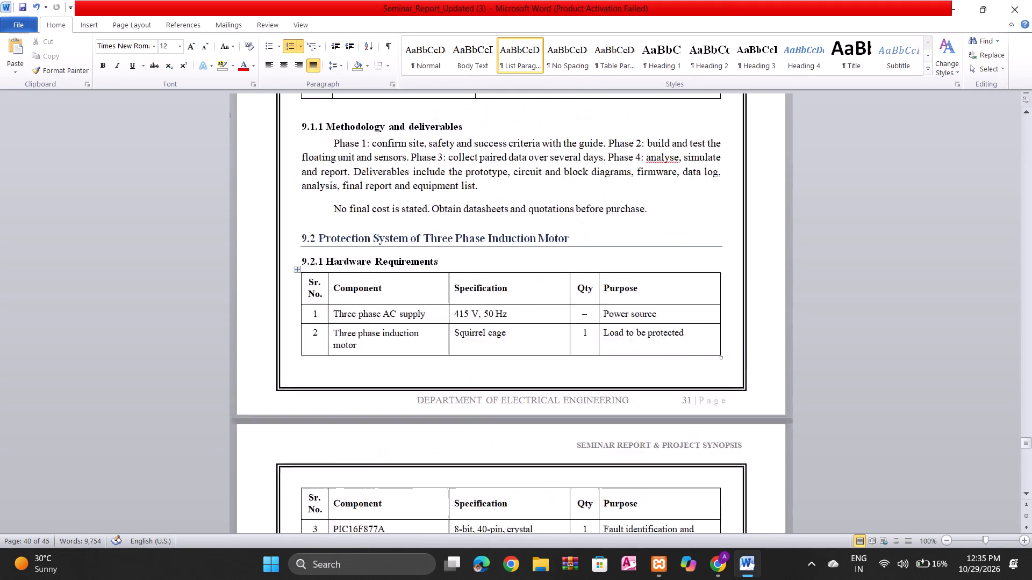
ctrl+scroll(379, 154, up, 4)
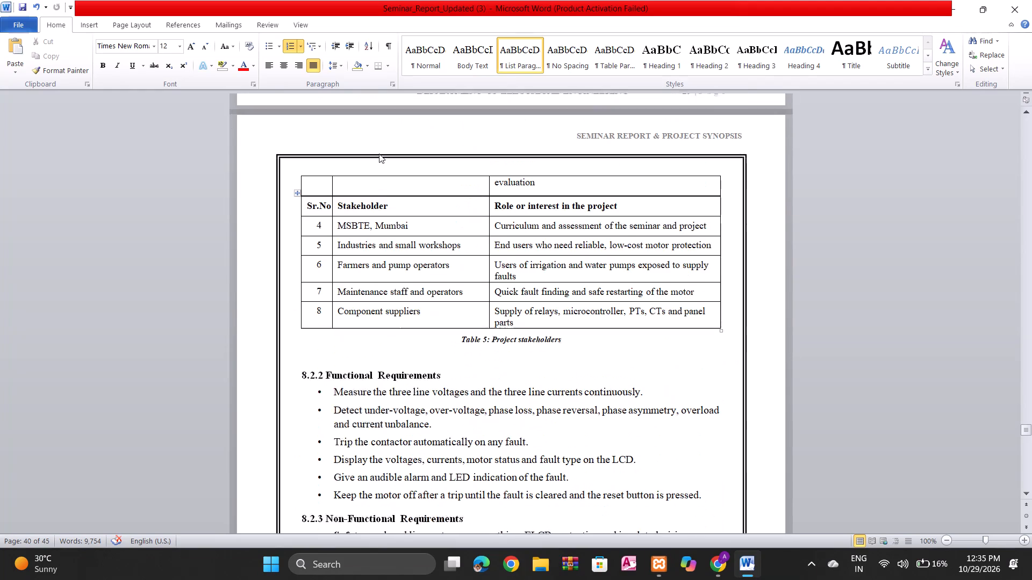
ctrl+scroll(379, 154, up, 1)
ctrl+scroll(379, 154, down, 1)
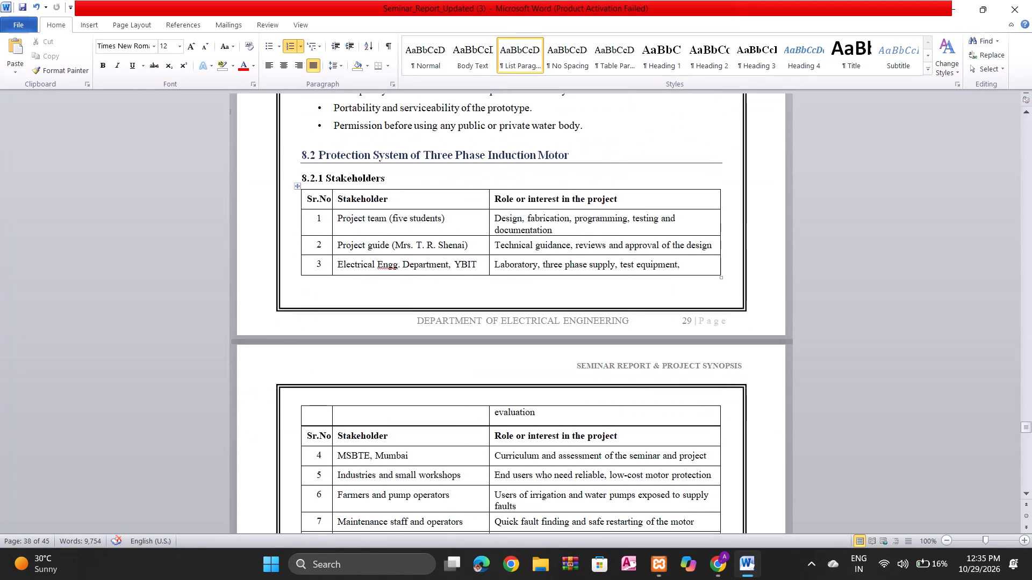
ctrl+scroll(379, 154, up, 2)
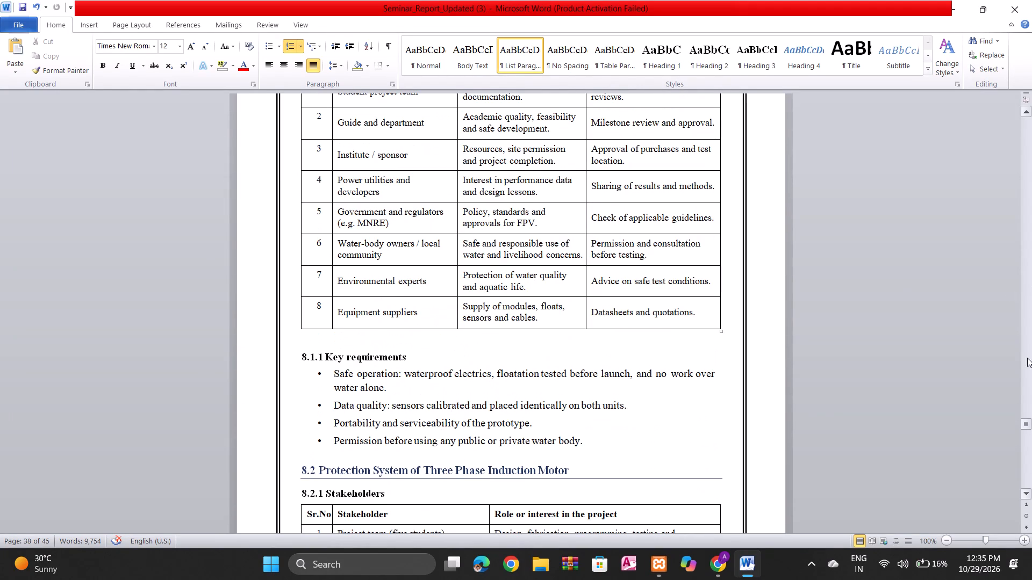
Return to the start of the report and examine the title page, certificate and acknowledgment.
ctrl+drag(1029, 427, 1021, 378)
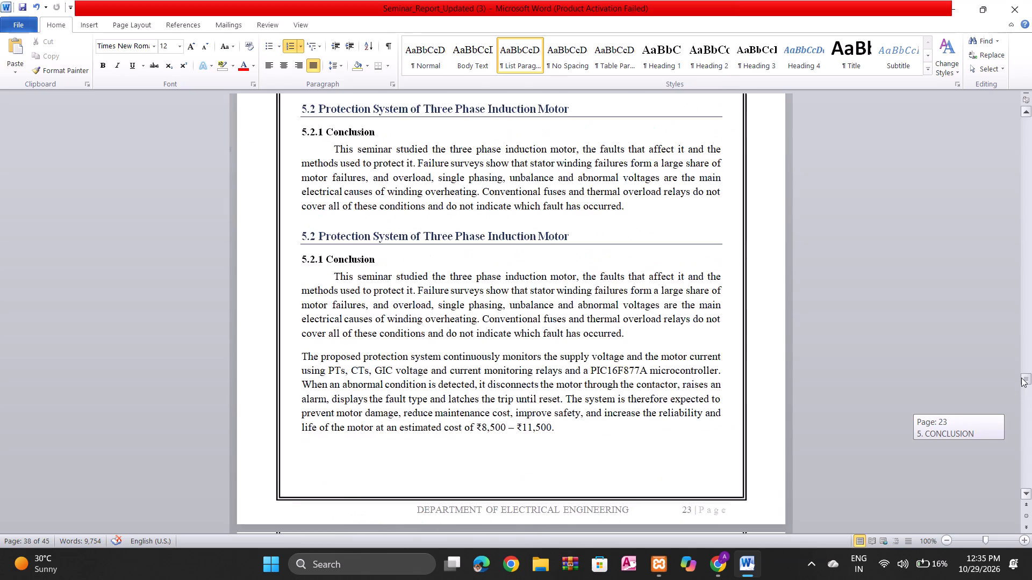
ctrl+drag(1021, 378, 1020, 128)
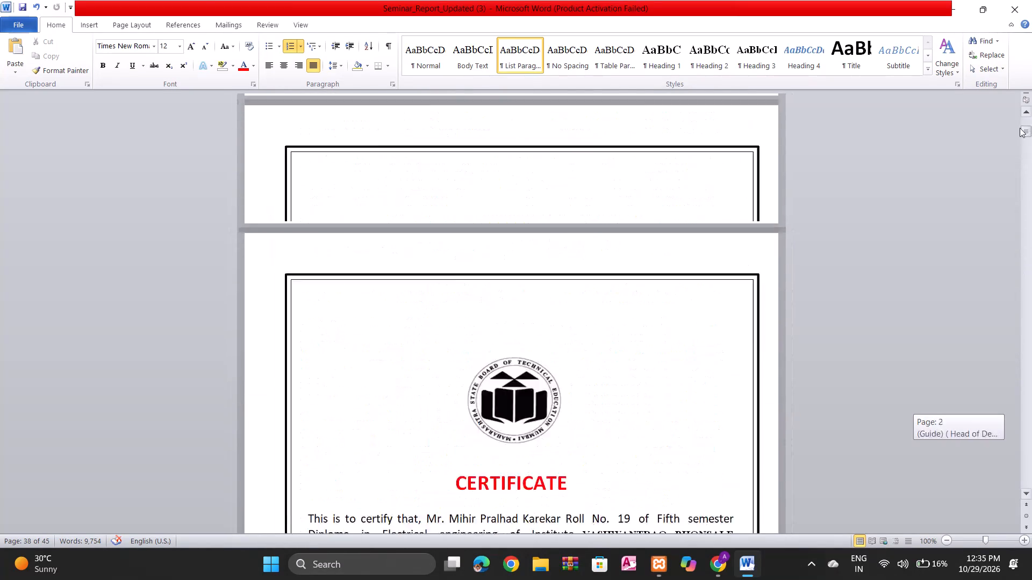
ctrl+drag(1020, 128, 1020, 100)
ctrl+scroll(898, 211, down, 2)
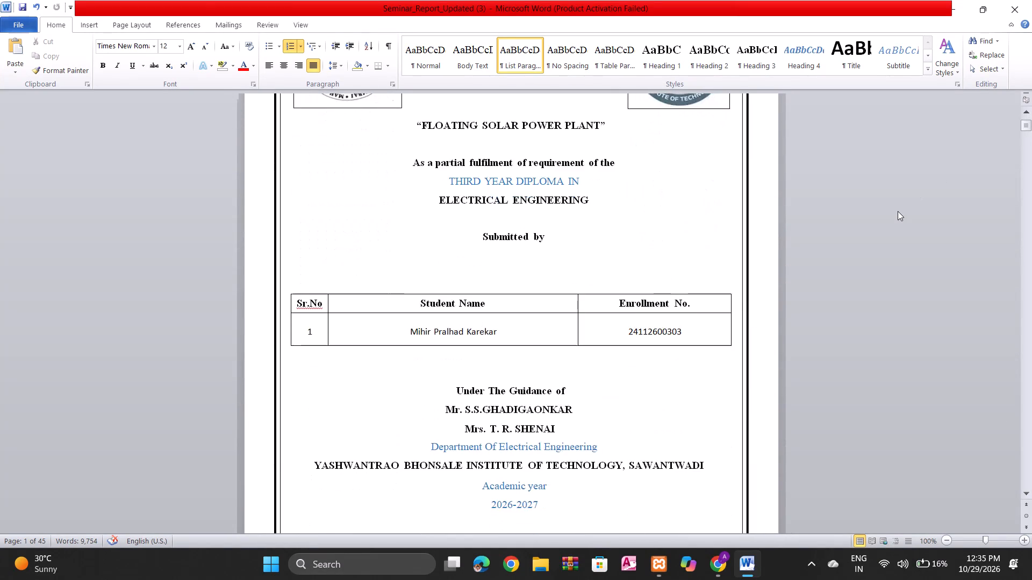
ctrl+scroll(898, 211, down, 5)
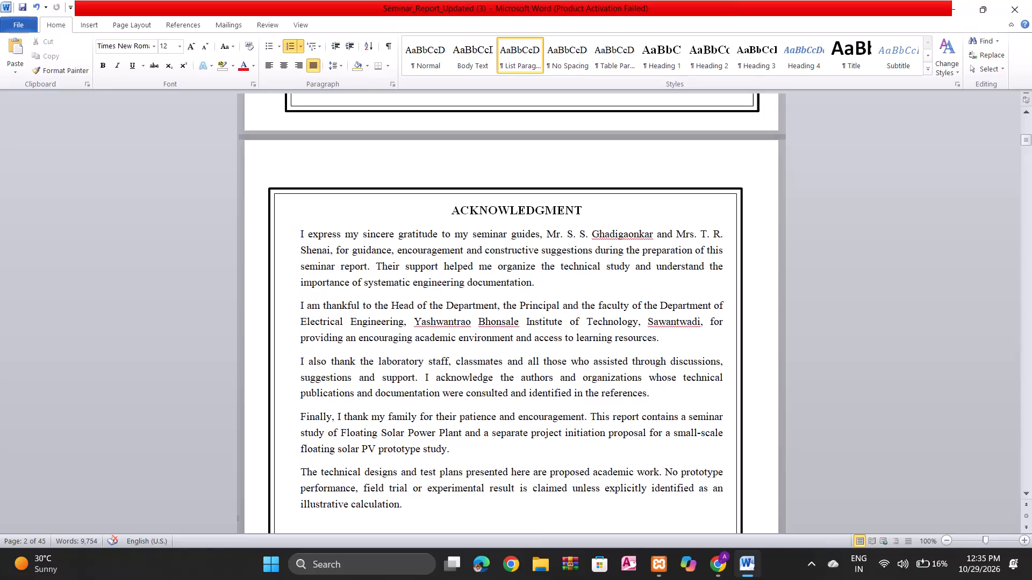
ctrl+scroll(696, 326, up, 2)
ctrl+scroll(696, 326, down, 1)
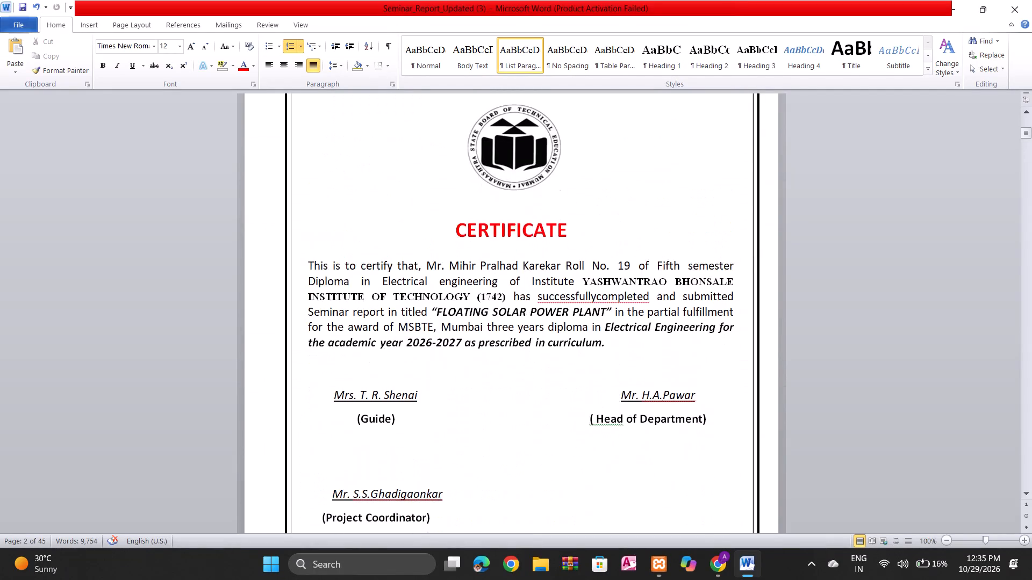
ctrl+scroll(696, 326, up, 2)
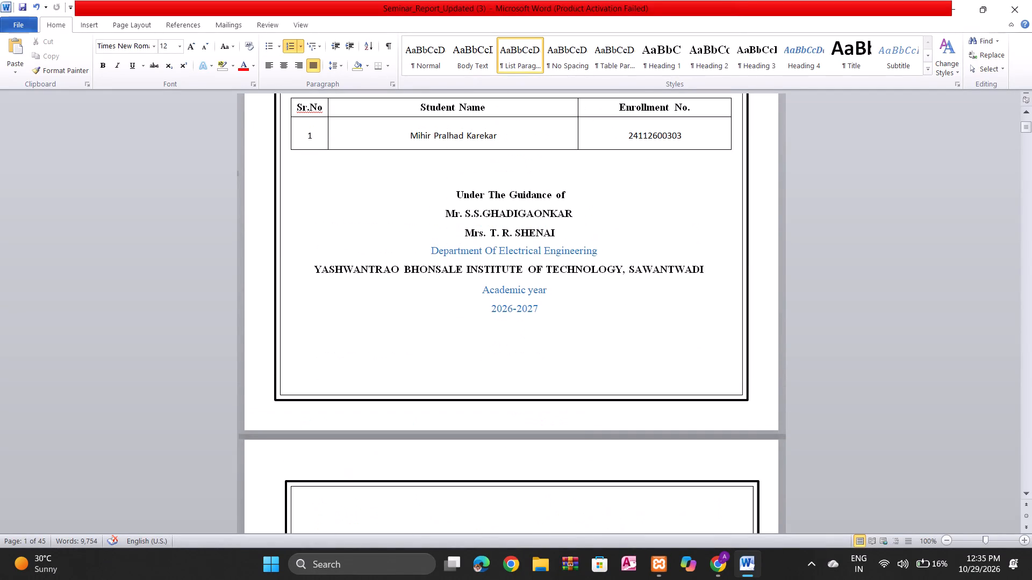
Delete the first guide's name under "Under The Guidance of" on the title page, leaving an empty line above the second guide.
ctrl+click(575, 205)
ctrl+click(579, 209)
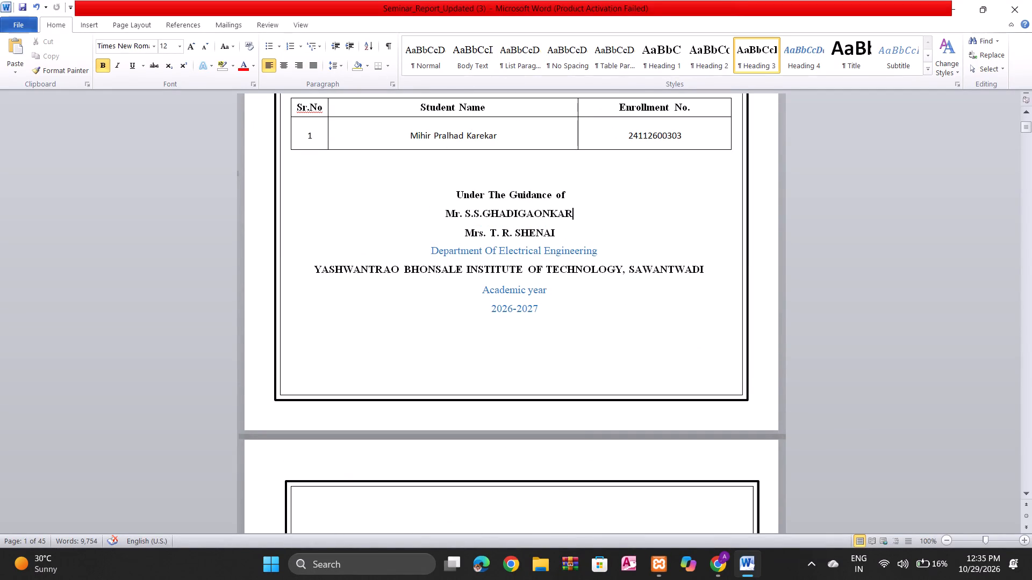
key(BackSpace)
key(BackSpace)
key(BackSpace)
key(BackSpace)
key(BackSpace)
key(BackSpace)
key(BackSpace)
key(BackSpace)
key(BackSpace)
key(BackSpace)
key(BackSpace)
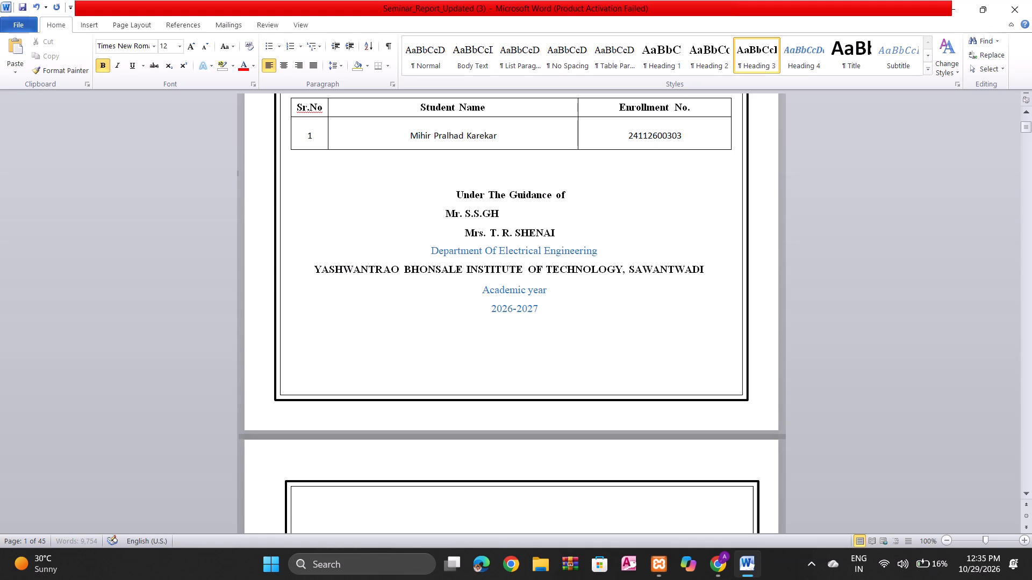
key(BackSpace)
key(BackSpace)
key(BackSpace)
key(BackSpace)
key(BackSpace)
key(BackSpace)
key(BackSpace)
key(BackSpace)
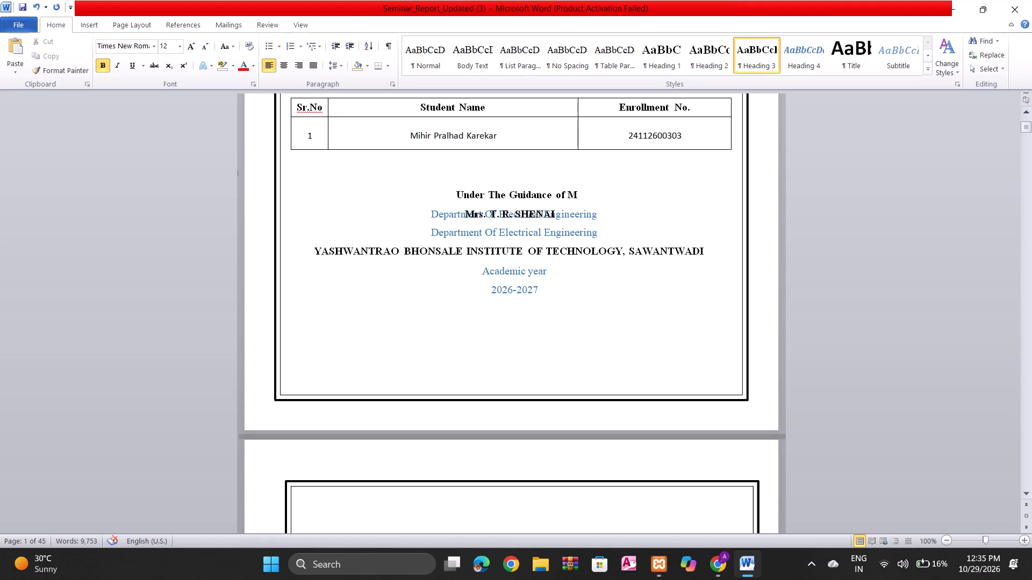
key(Return)
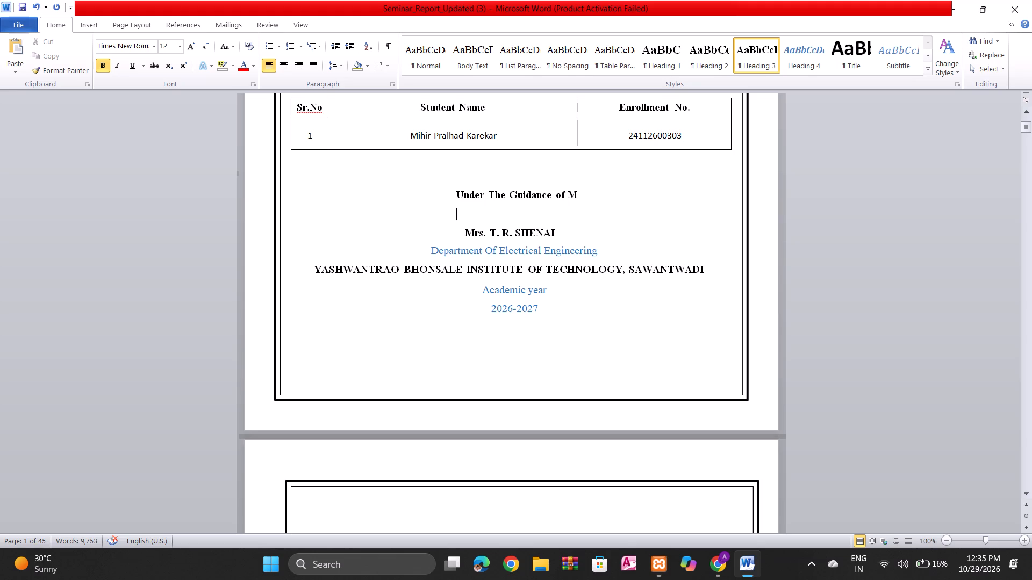
Examine the certificate, acknowledgment and abstract pages, checking the formatting of the acknowledgment's closing words "illustrative calculation".
ctrl+scroll(475, 292, down, 1)
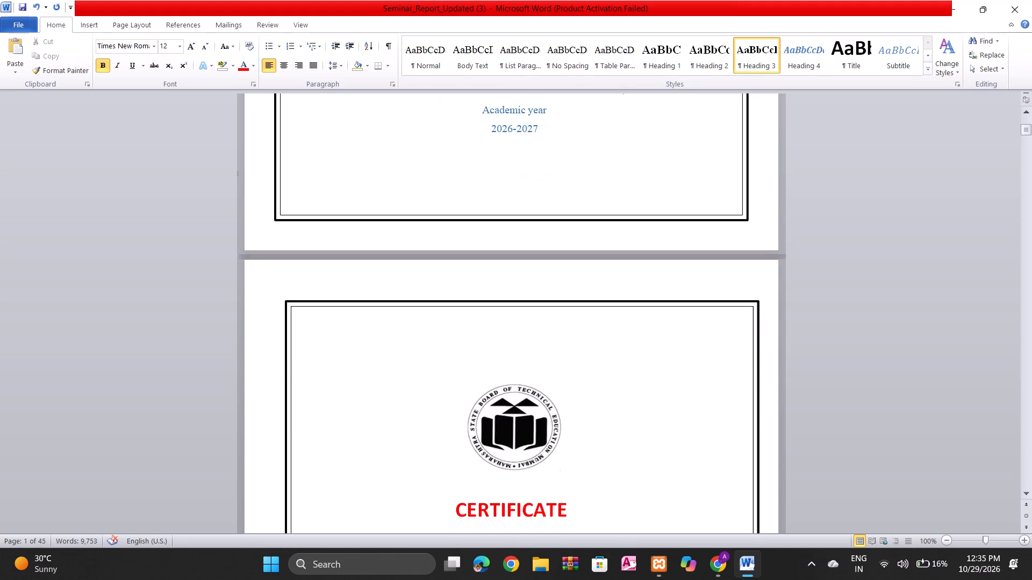
ctrl+scroll(475, 292, down, 1)
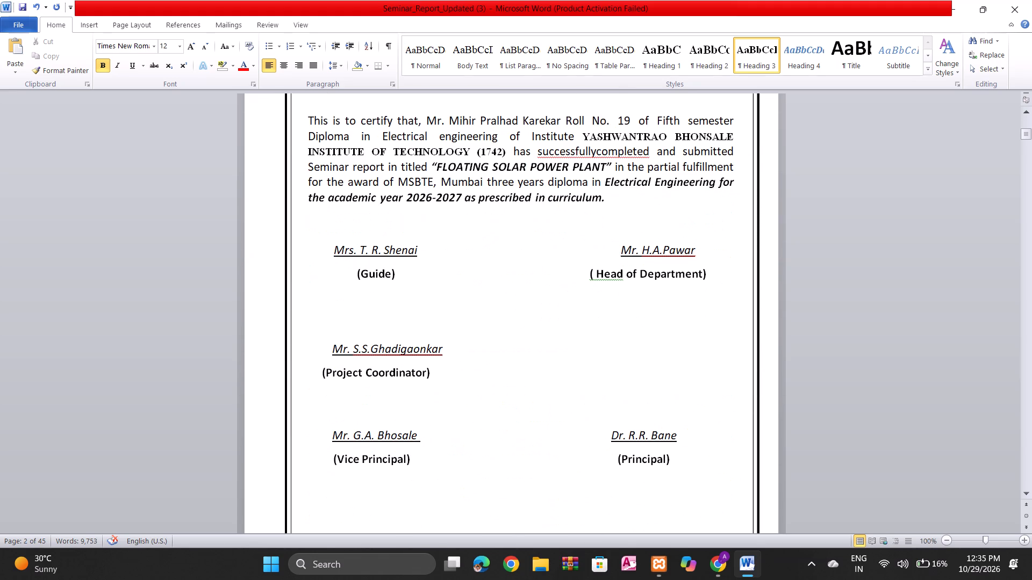
ctrl+scroll(475, 292, down, 2)
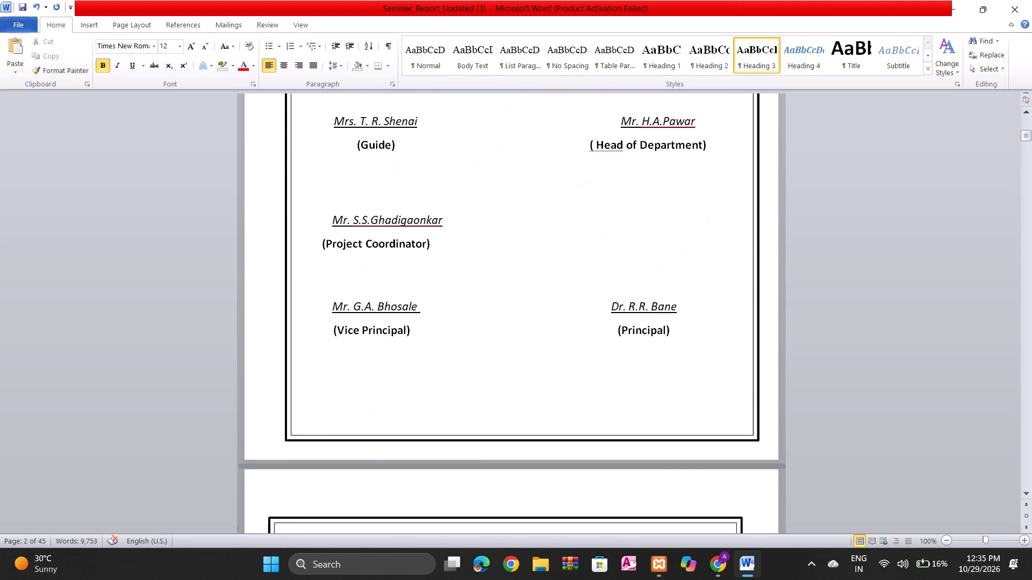
ctrl+scroll(475, 292, down, 1)
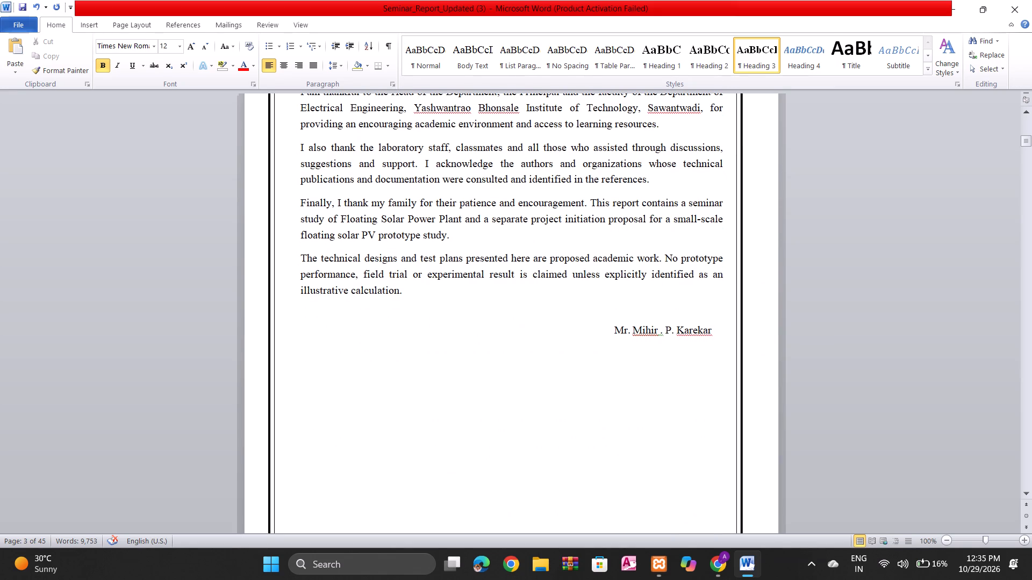
ctrl+scroll(475, 292, up, 1)
ctrl+scroll(475, 292, down, 1)
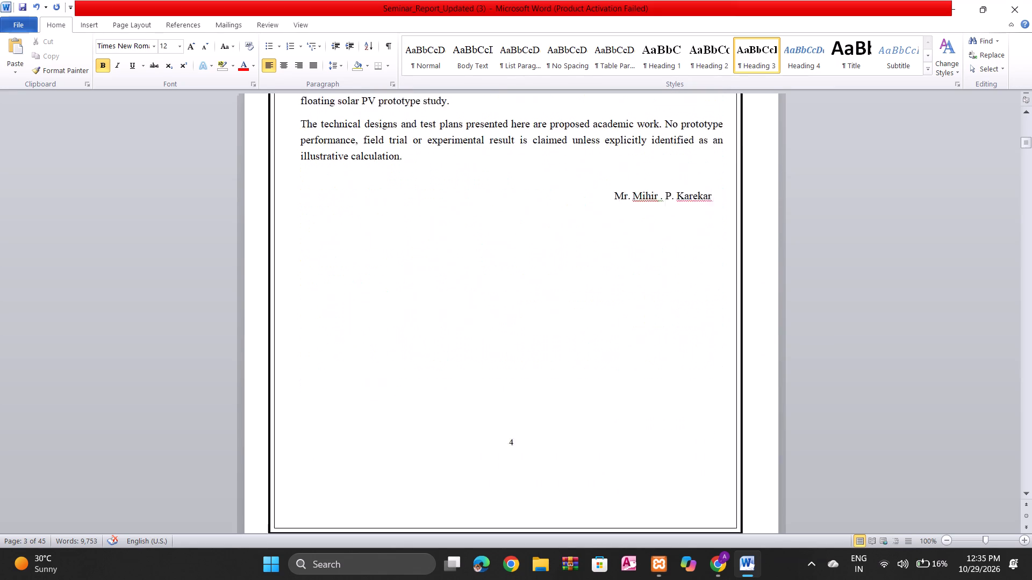
ctrl+scroll(475, 292, down, 2)
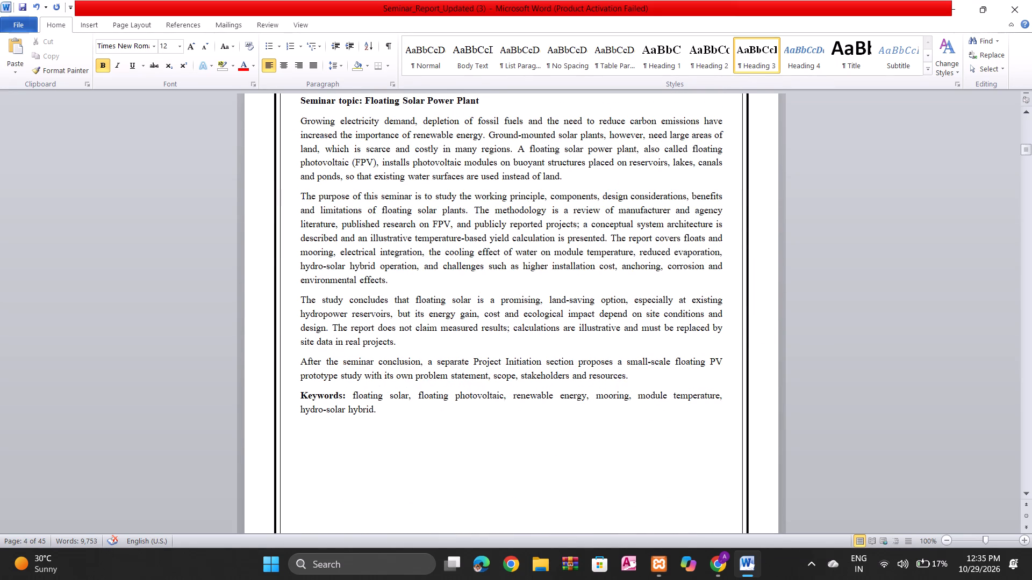
ctrl+scroll(433, 361, up, 2)
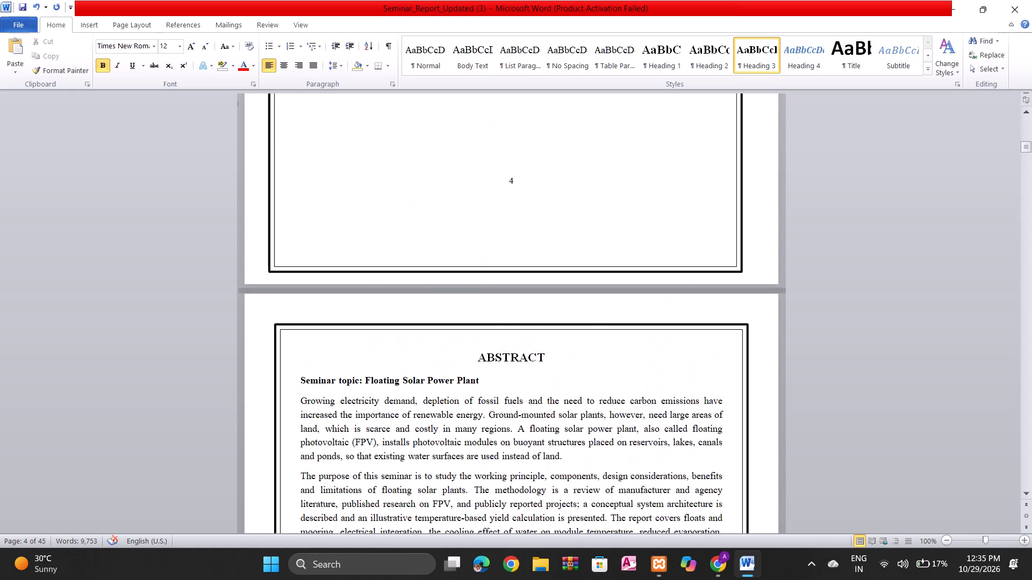
ctrl+scroll(433, 361, up, 3)
ctrl+drag(297, 270, 372, 281)
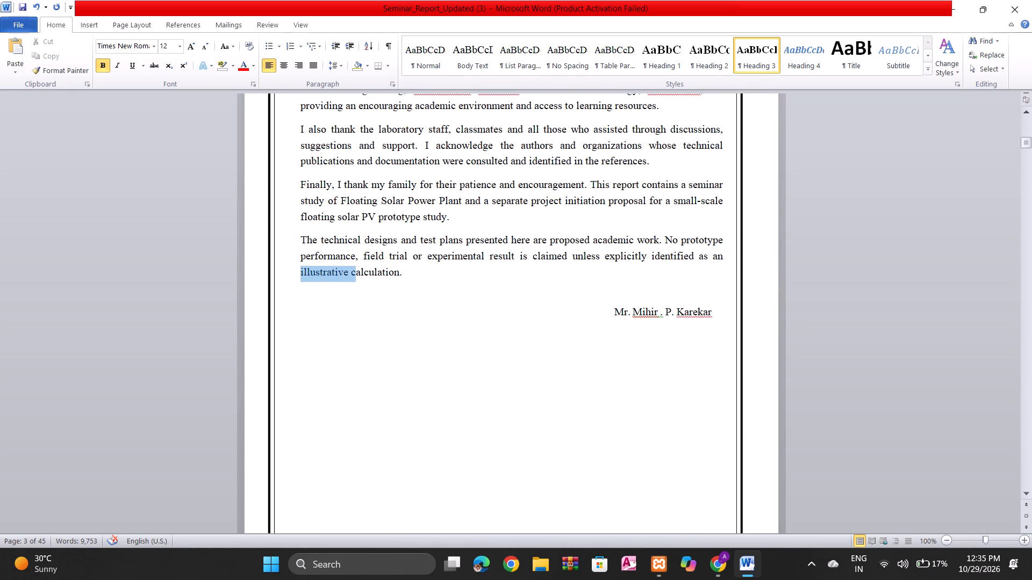
ctrl+drag(372, 281, 414, 280)
Set the font size of the abstract's body paragraphs and keywords to 12.
ctrl+scroll(459, 393, down, 4)
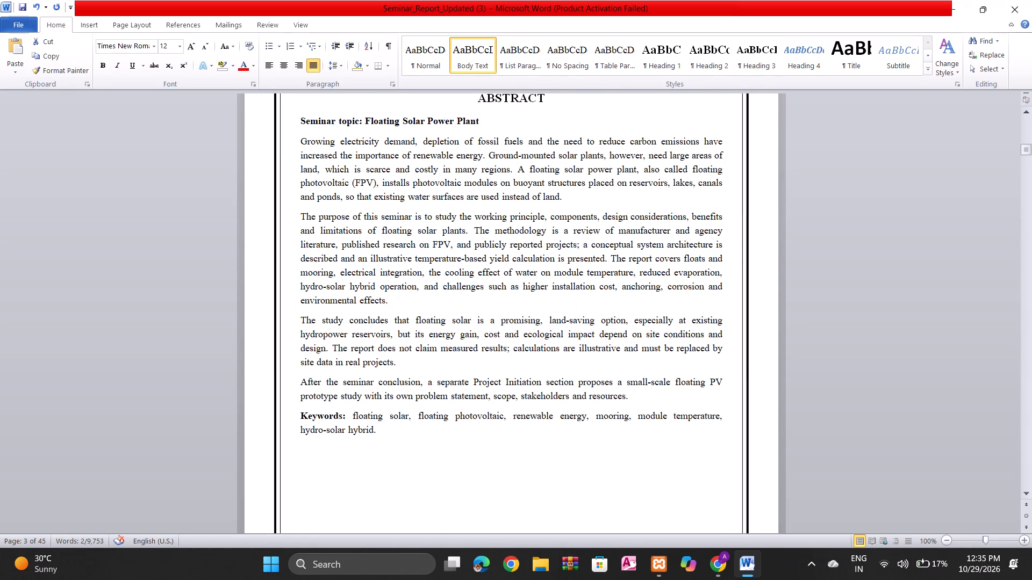
ctrl+drag(300, 137, 481, 415)
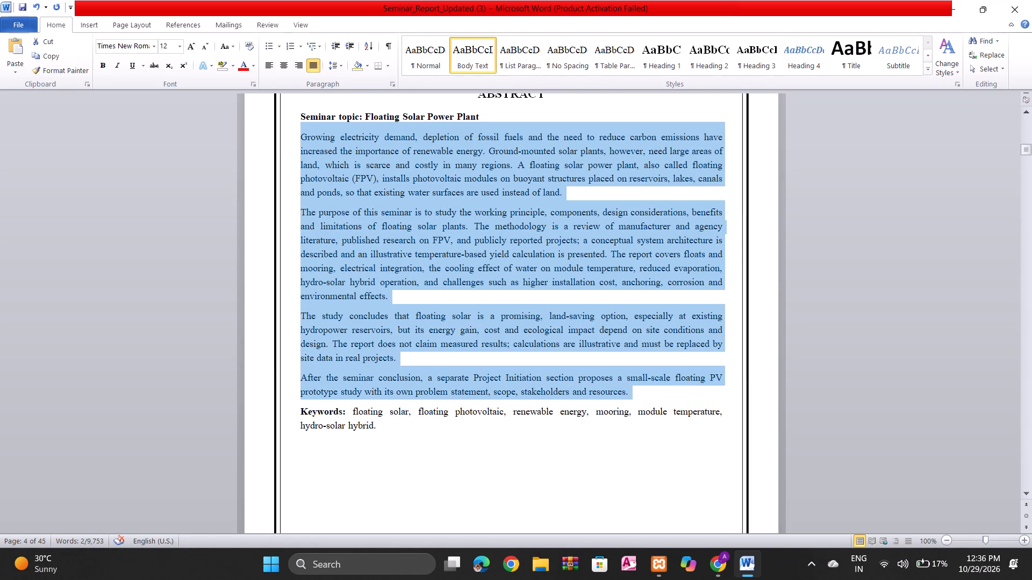
ctrl+drag(481, 415, 476, 426)
ctrl+click(180, 44)
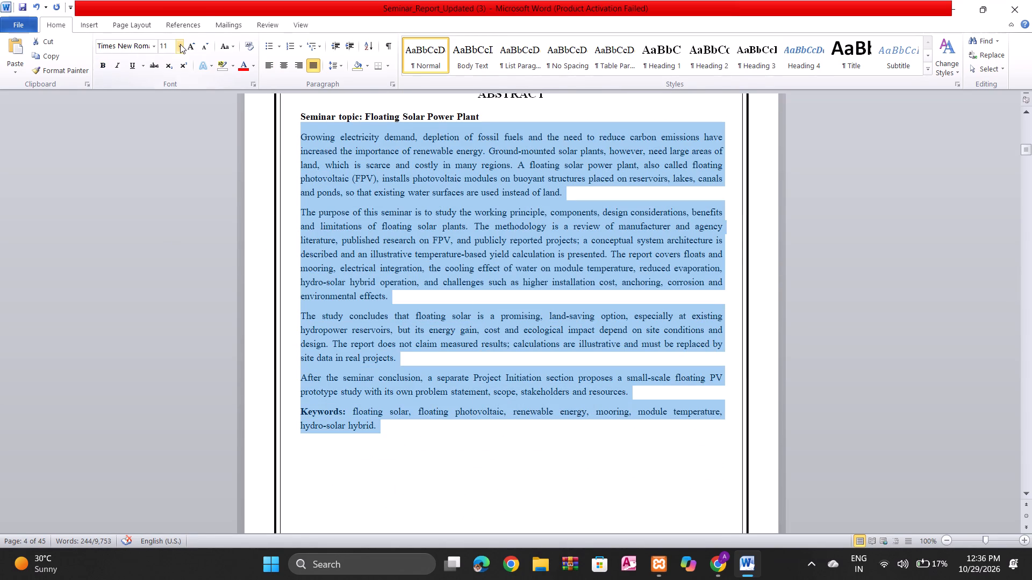
ctrl+click(168, 107)
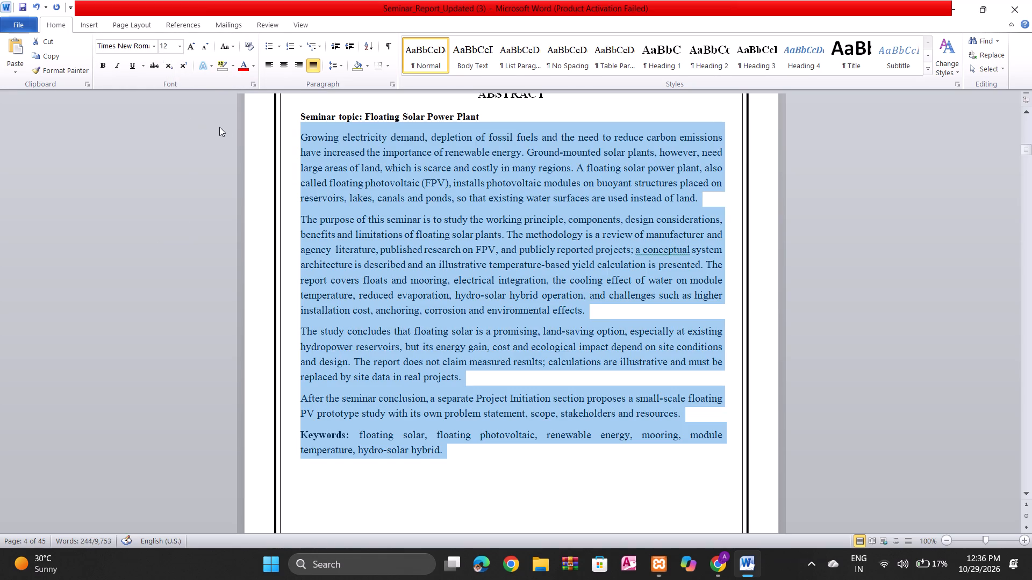
Review the report from the front pages through the table of contents to the start of chapter 1, Introduction.
ctrl+scroll(279, 106, up, 2)
ctrl+scroll(350, 188, up, 2)
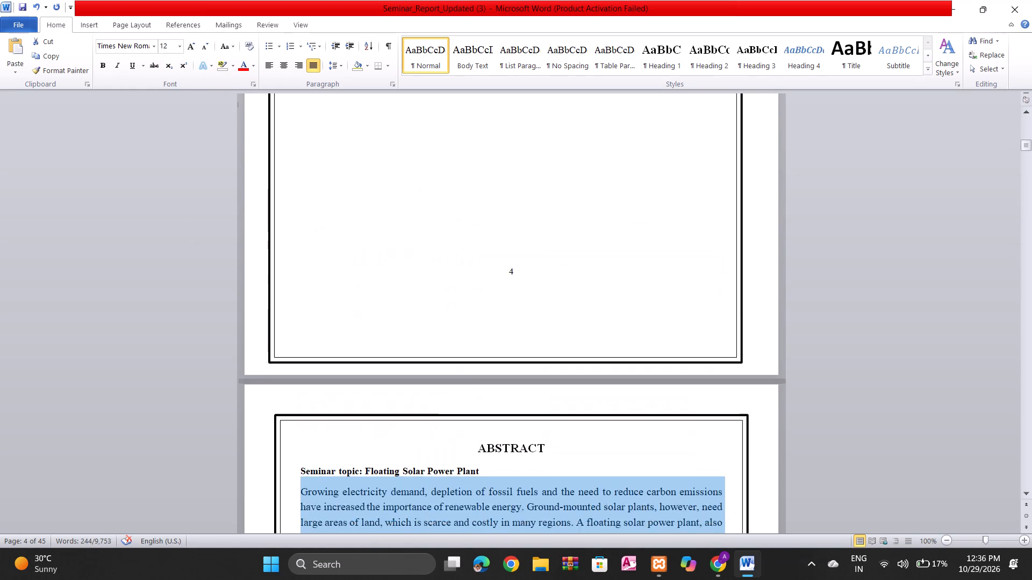
ctrl+scroll(350, 188, up, 1)
ctrl+scroll(424, 411, down, 6)
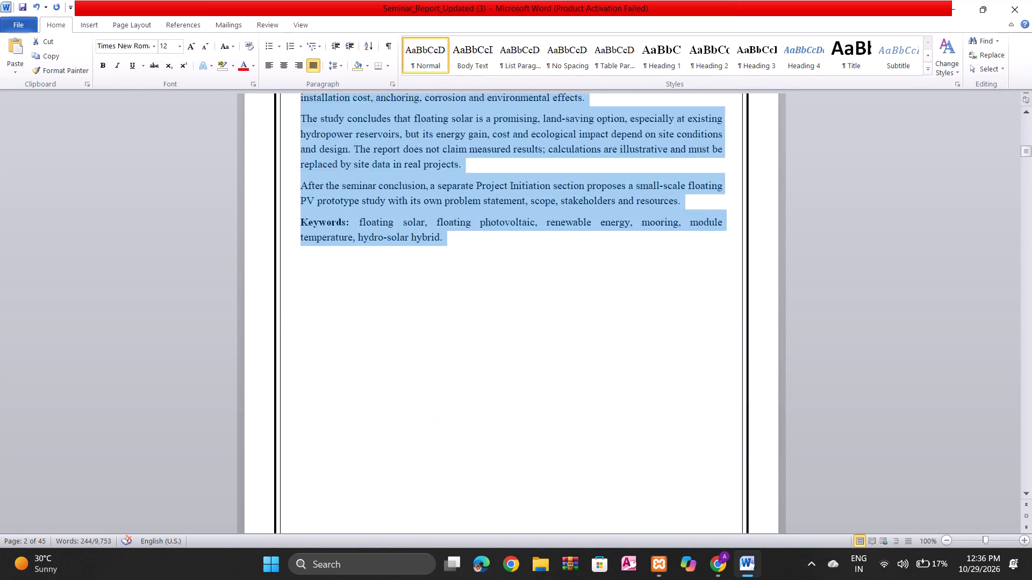
ctrl+scroll(424, 411, down, 11)
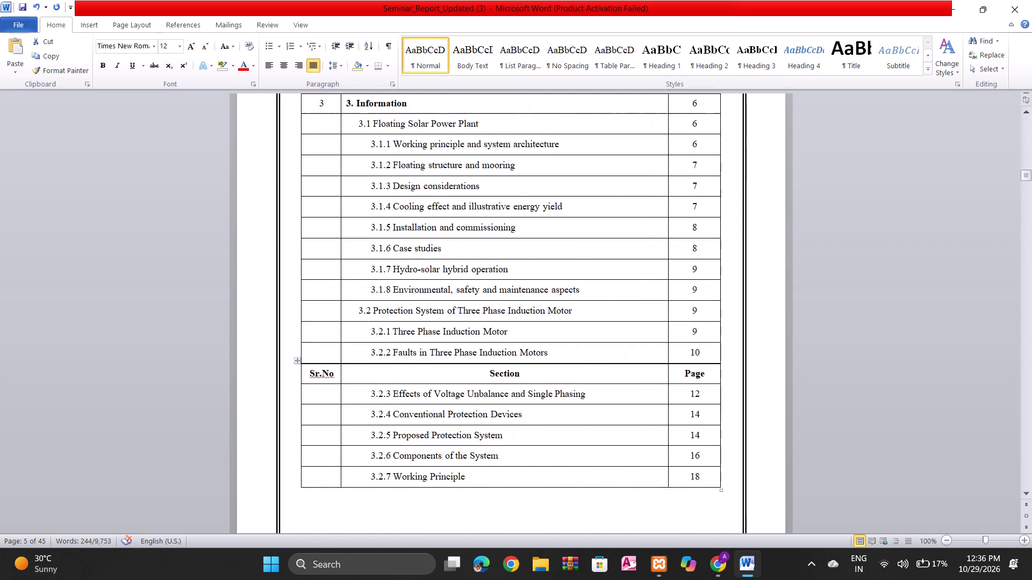
ctrl+scroll(424, 411, down, 10)
ctrl+click(425, 353)
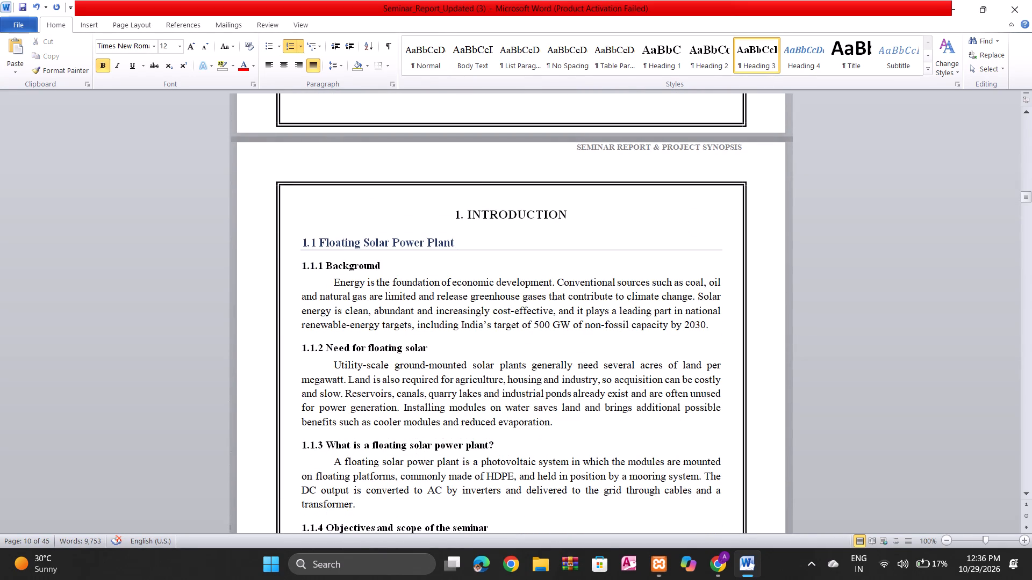
Delete the citations [6], [7] after "bearing failures" in section 1.2.1, Need for Motor Protection.
ctrl+scroll(441, 349, down, 2)
ctrl+scroll(399, 379, down, 1)
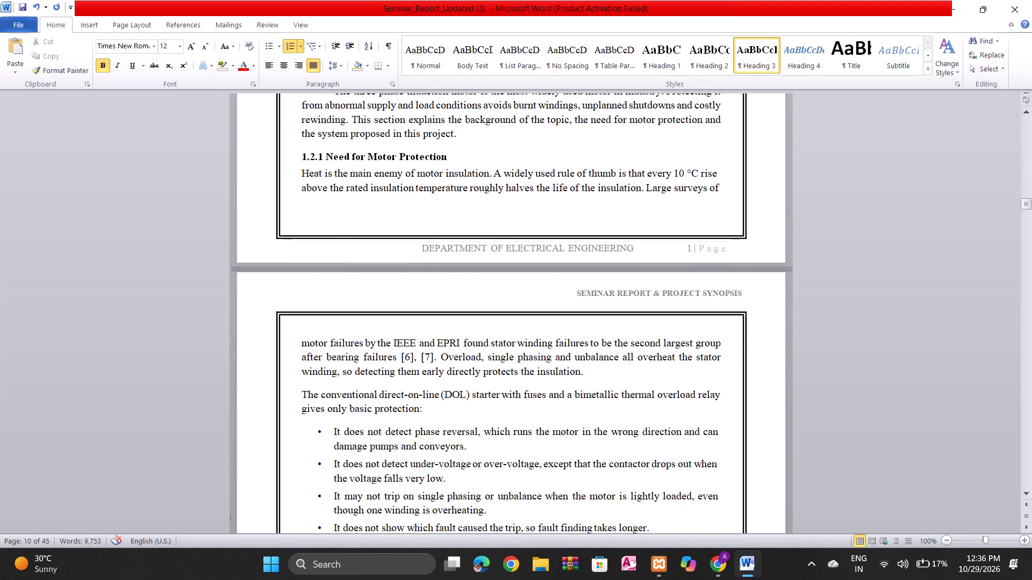
ctrl+click(432, 358)
key(BackSpace)
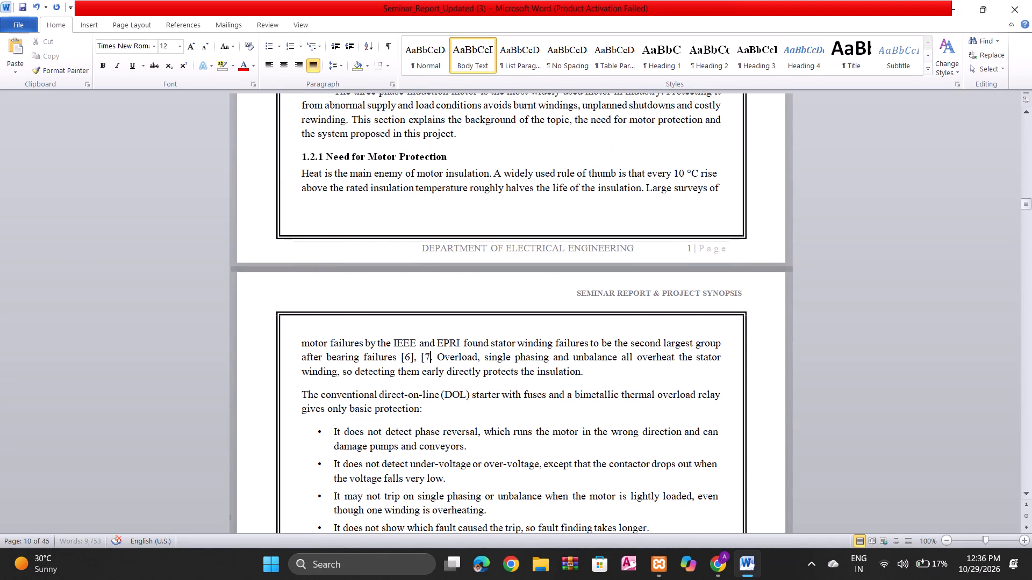
key(BackSpace)
key(BackSpace)
key(BackSpace)
key(BackSpace)
key(BackSpace)
key(BackSpace)
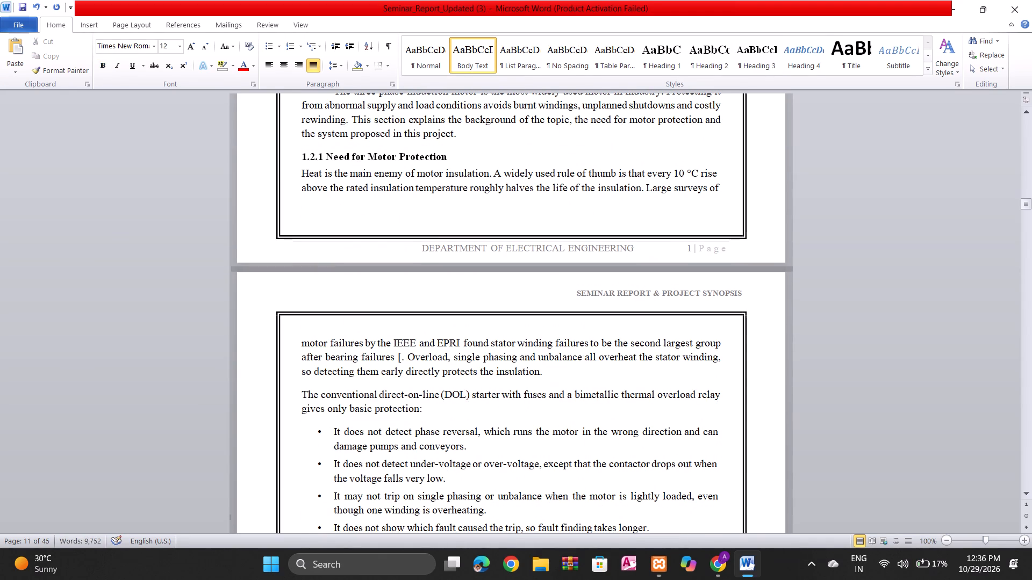
key(BackSpace)
Check the rest of chapter 1, the literature review and the start of chapter 3 for remaining bracketed citations.
ctrl+scroll(432, 358, down, 1)
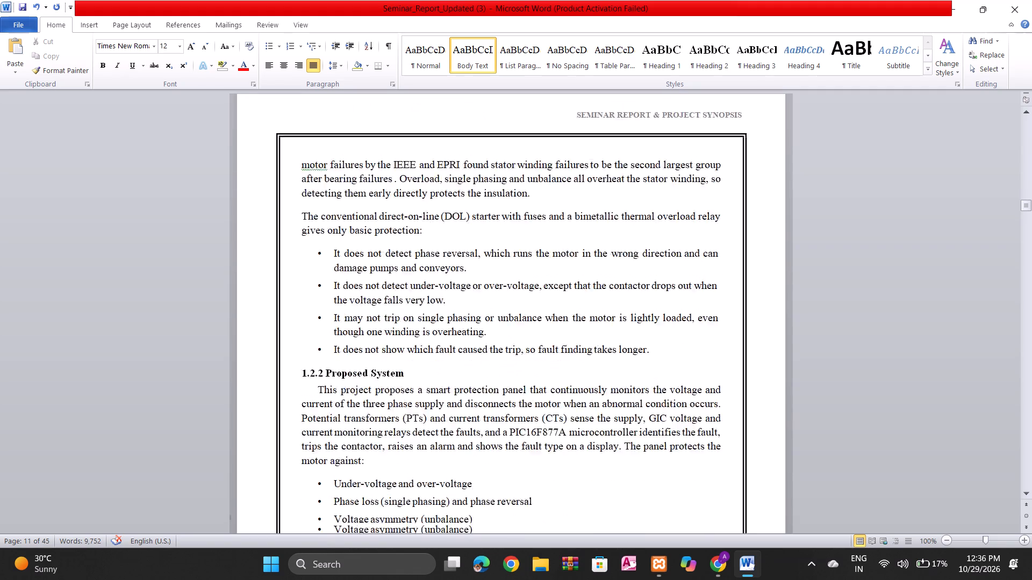
ctrl+scroll(432, 358, down, 4)
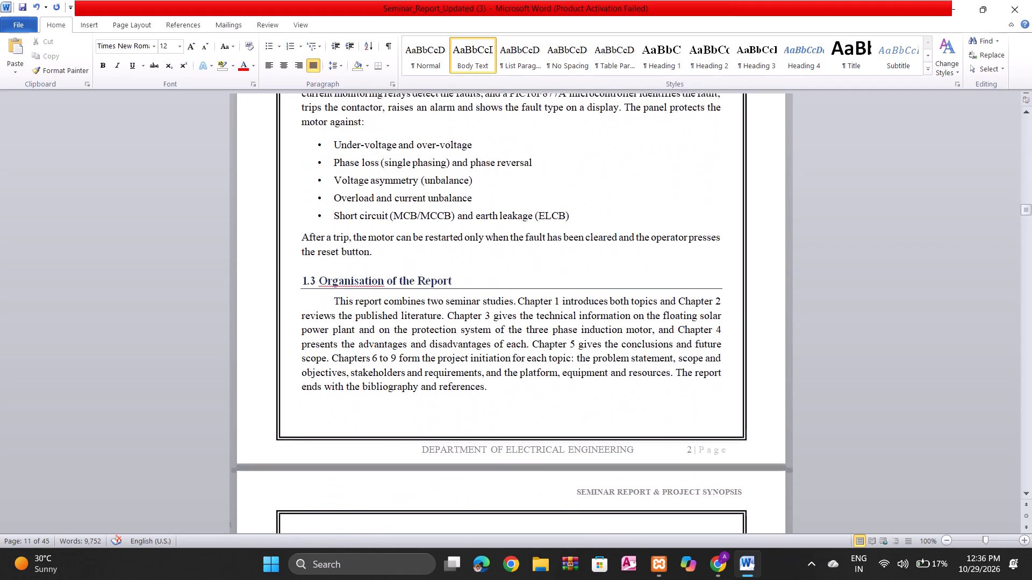
ctrl+scroll(432, 358, down, 3)
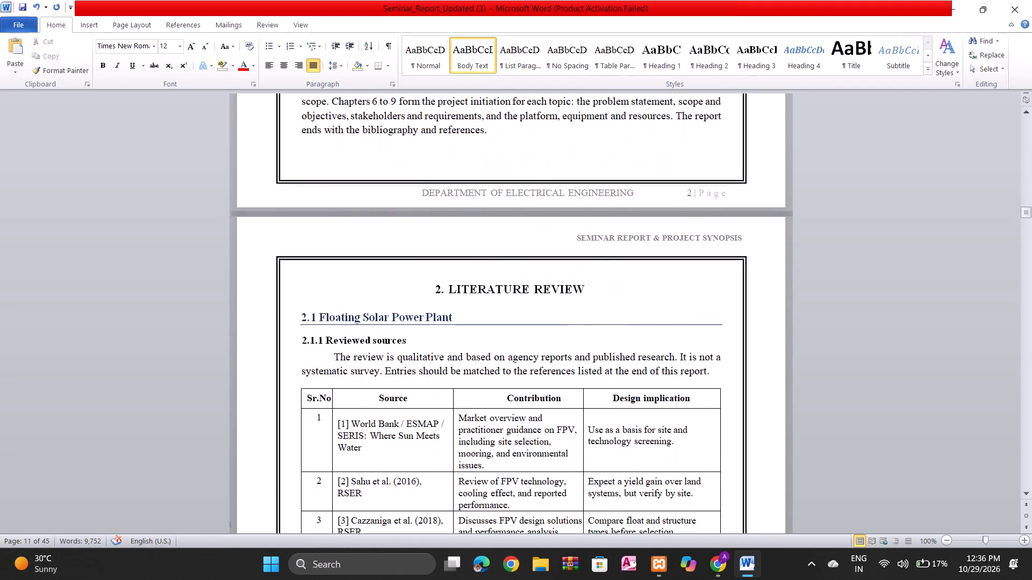
ctrl+scroll(432, 358, down, 3)
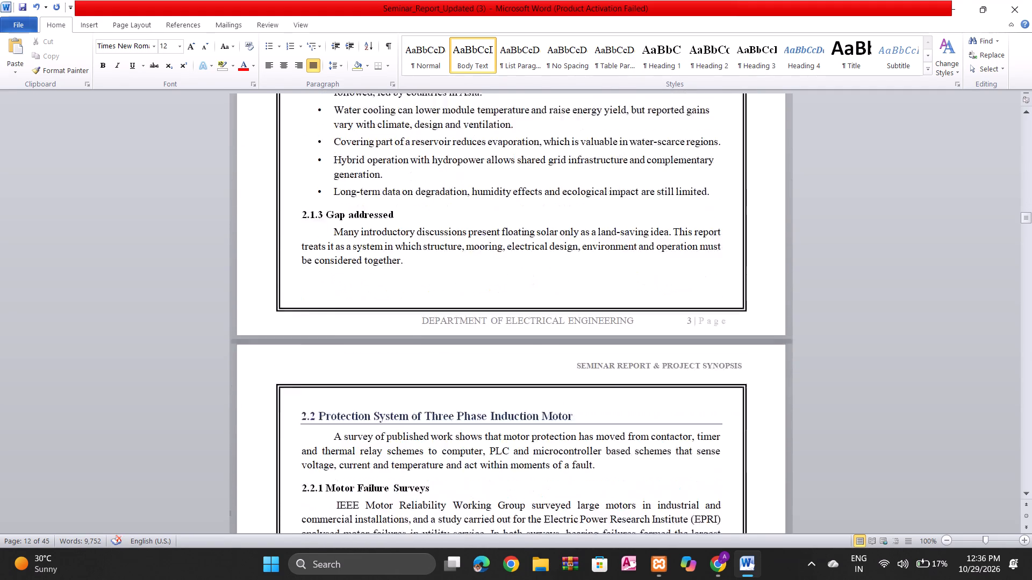
ctrl+scroll(432, 358, down, 4)
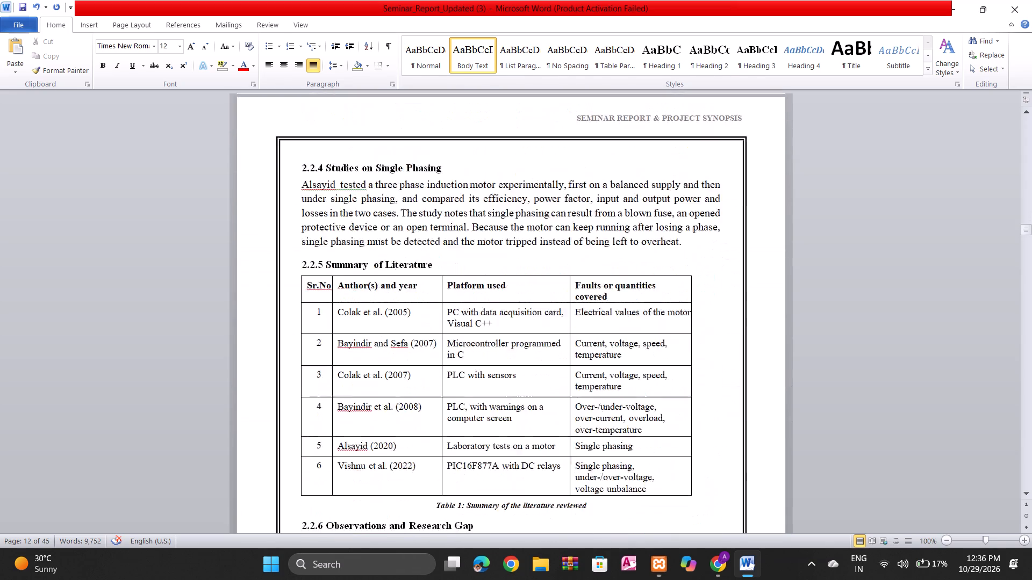
ctrl+scroll(432, 358, down, 4)
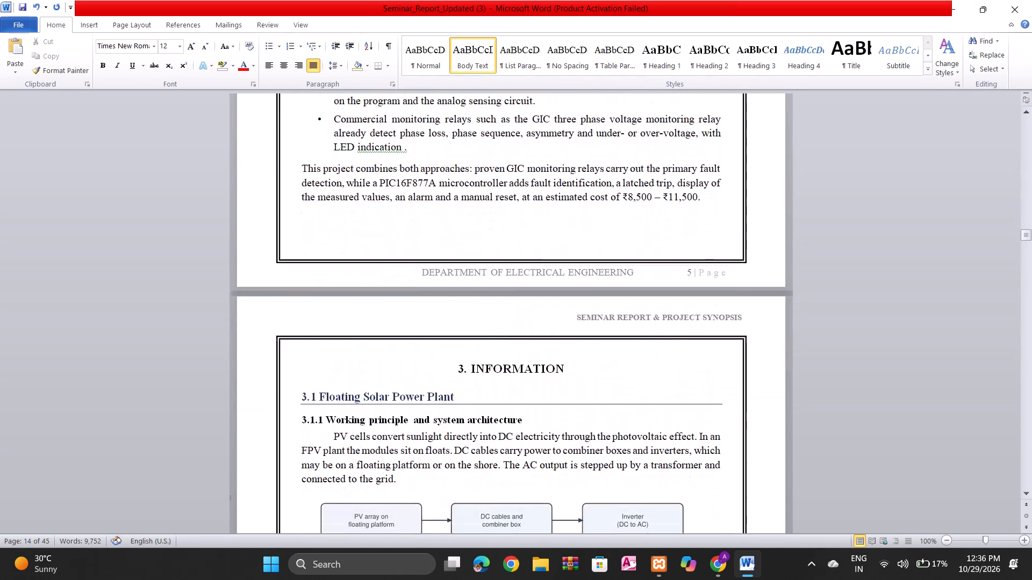
ctrl+scroll(432, 358, down, 8)
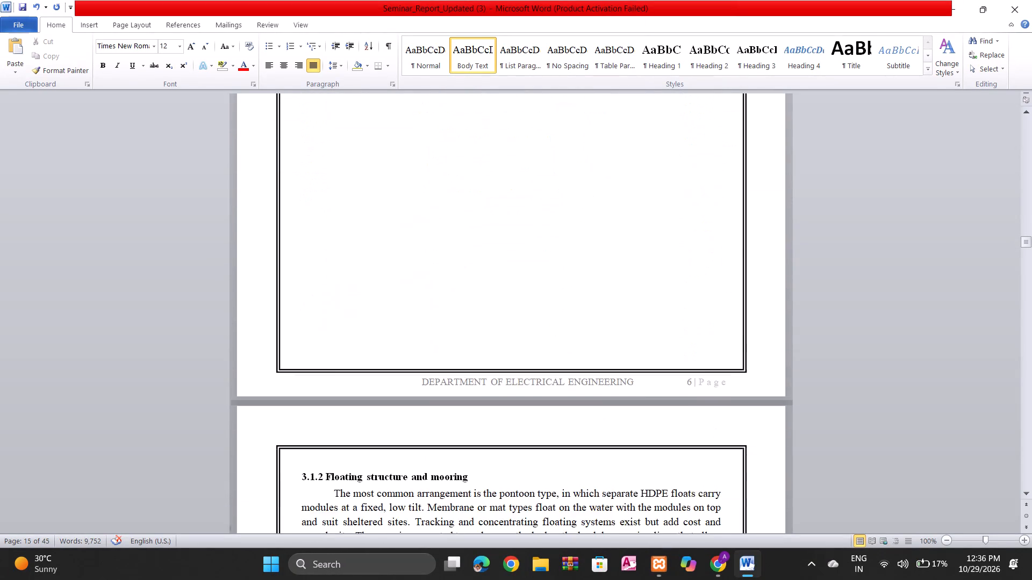
ctrl+scroll(432, 358, down, 3)
Return to the start of the report and review the title page, certificate, acknowledgment and abstract.
ctrl+scroll(432, 358, up, 20)
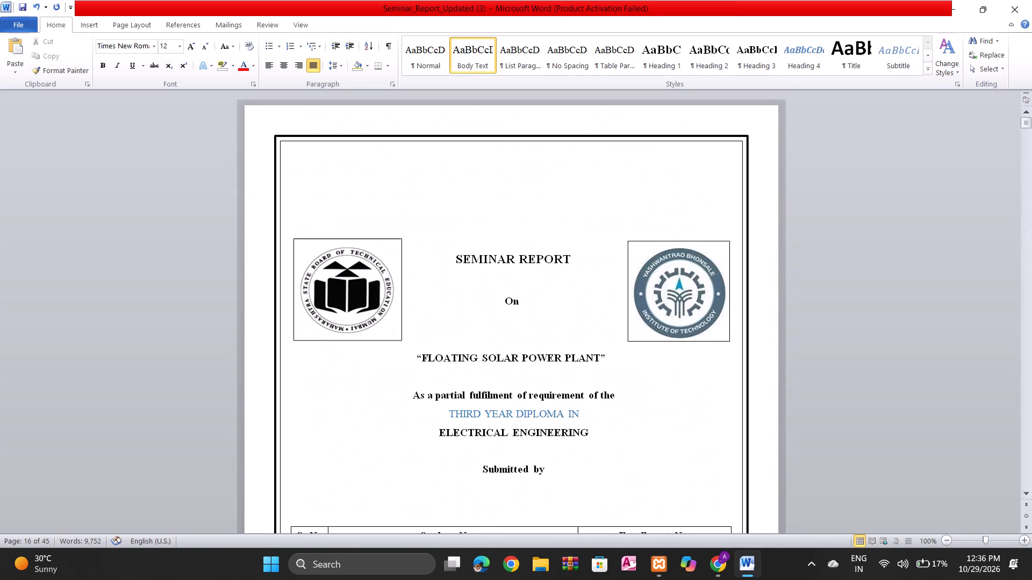
ctrl+scroll(432, 358, up, 4)
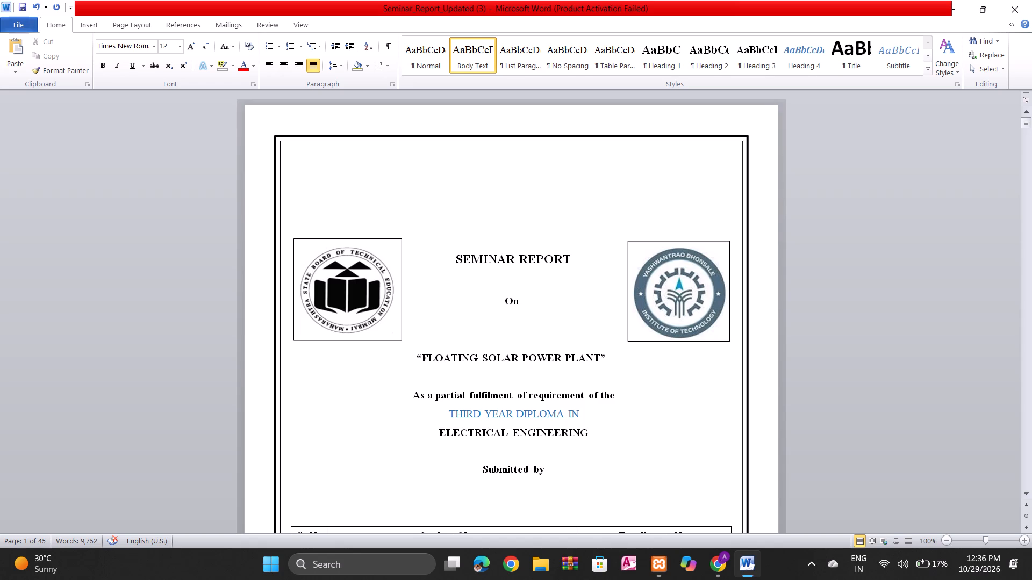
ctrl+scroll(432, 358, down, 3)
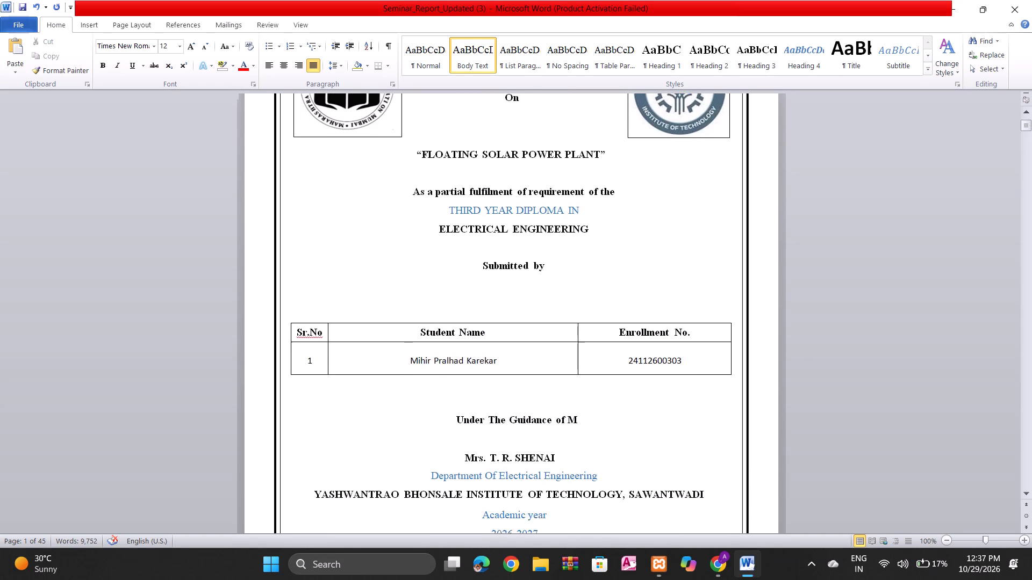
ctrl+scroll(432, 358, down, 2)
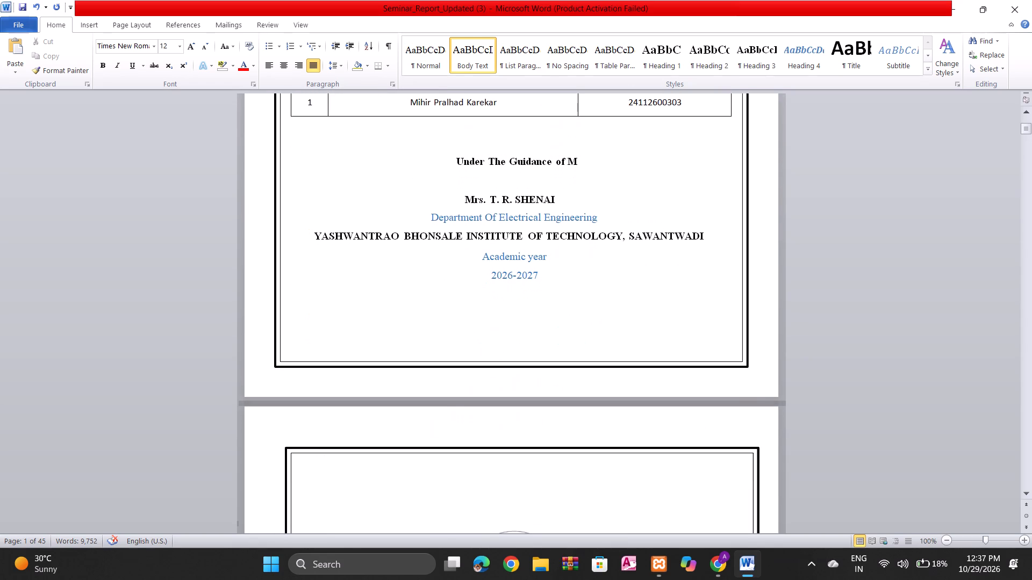
ctrl+scroll(432, 358, down, 1)
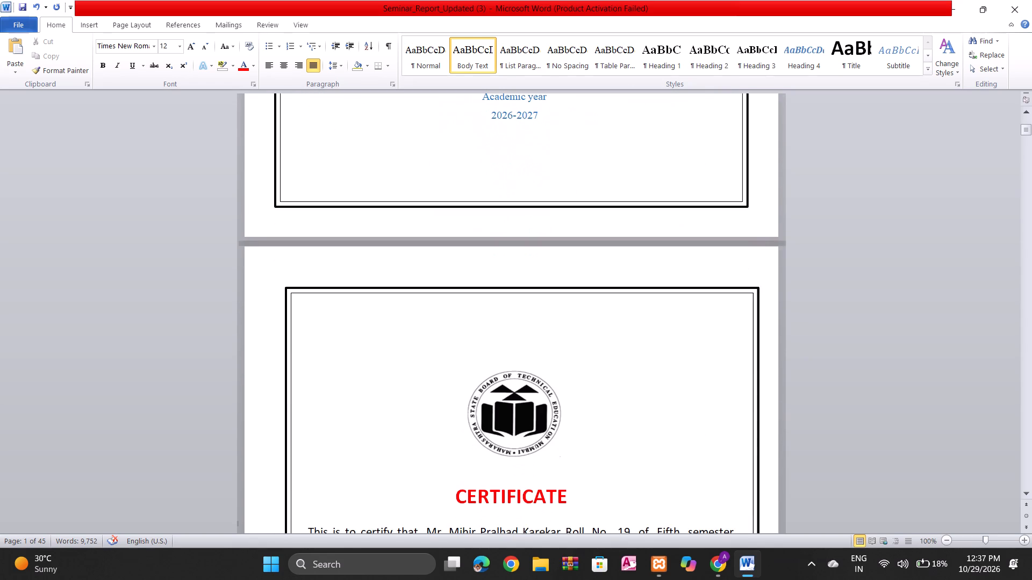
ctrl+scroll(432, 358, down, 1)
scroll(432, 358, down, 6)
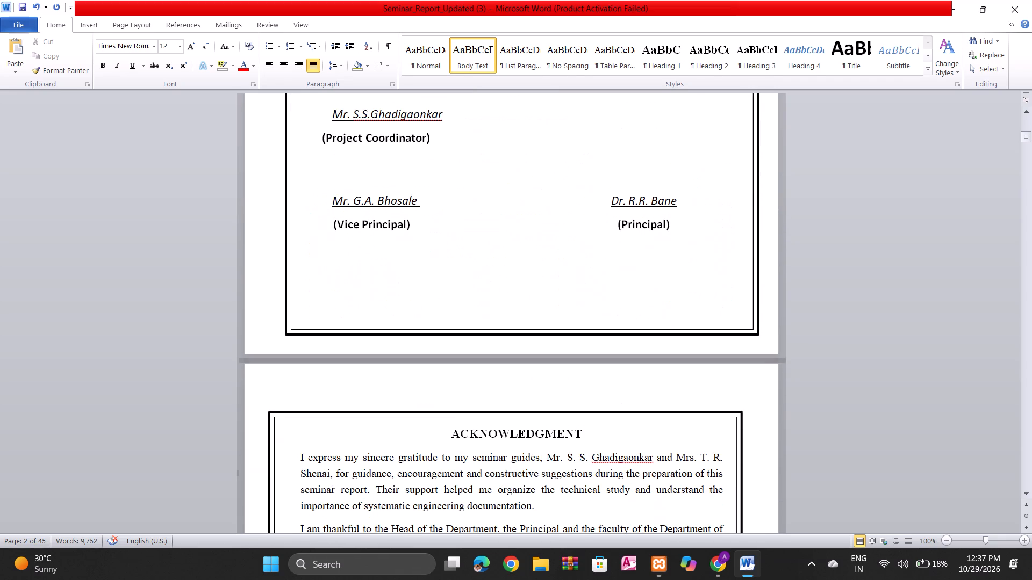
scroll(432, 358, down, 8)
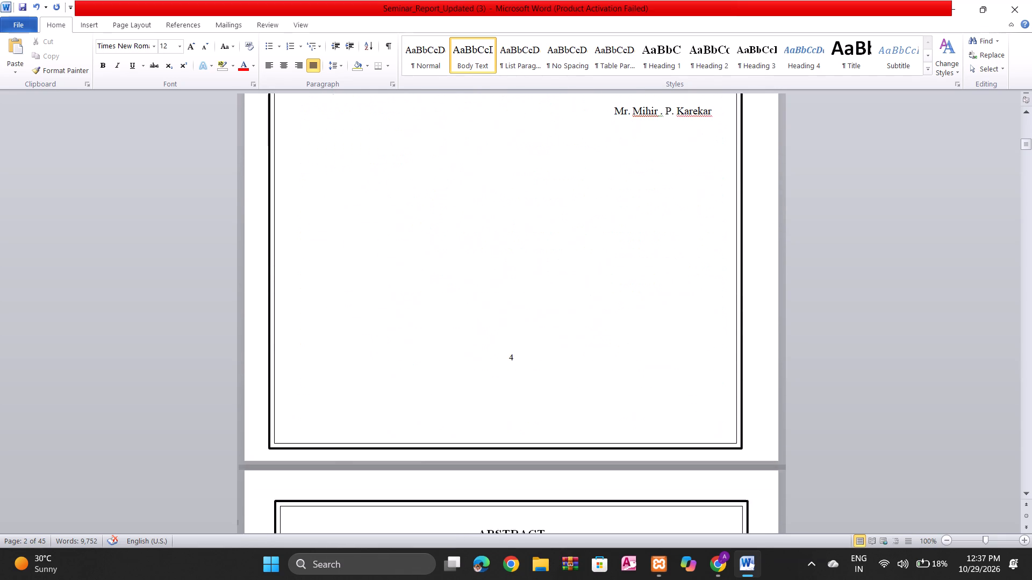
scroll(432, 358, right, 2)
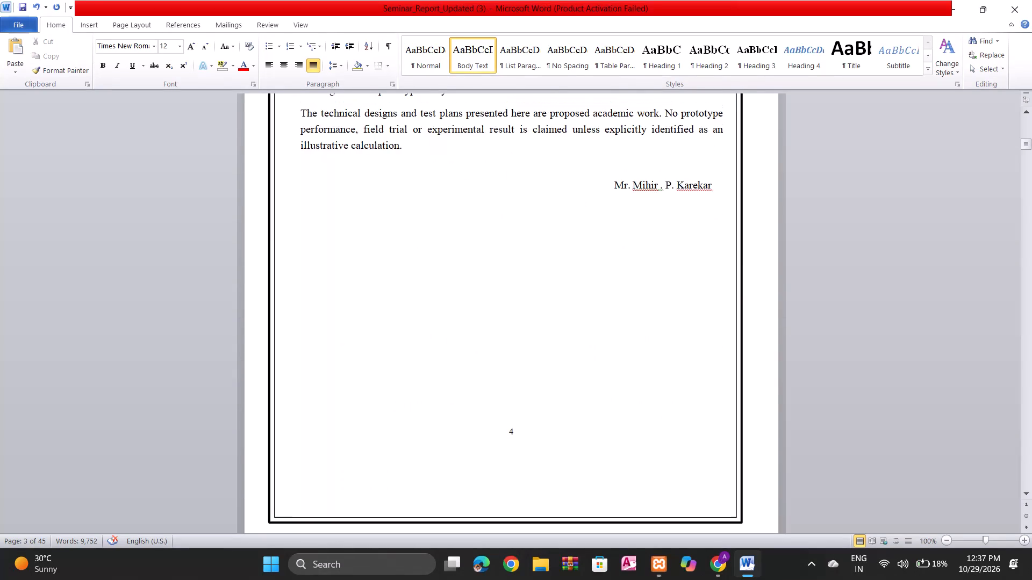
scroll(432, 358, right, 1)
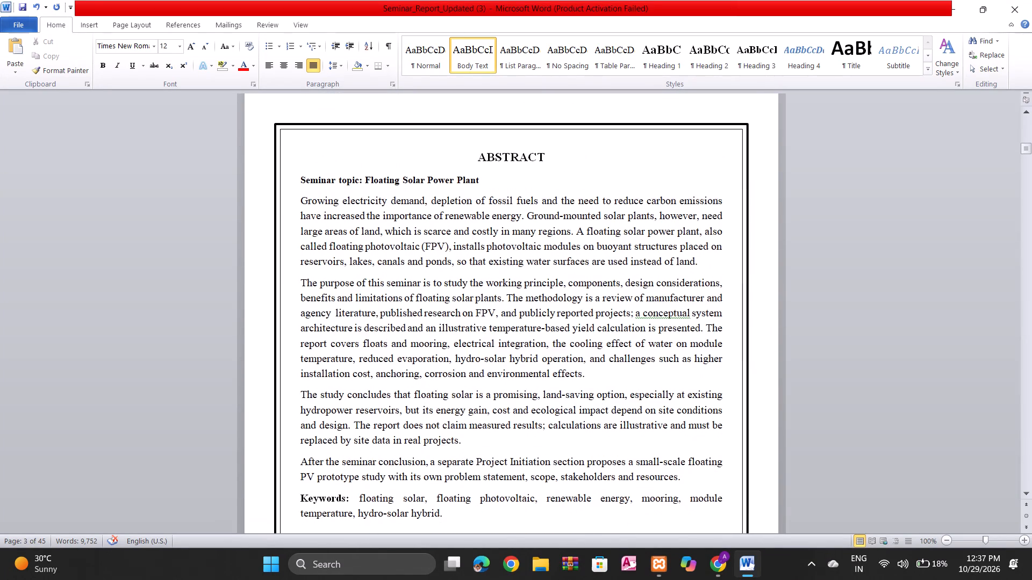
Delete the typed page number 4 at the bottom of the page before the Floating Solar Power Plant abstract.
scroll(432, 358, right, 3)
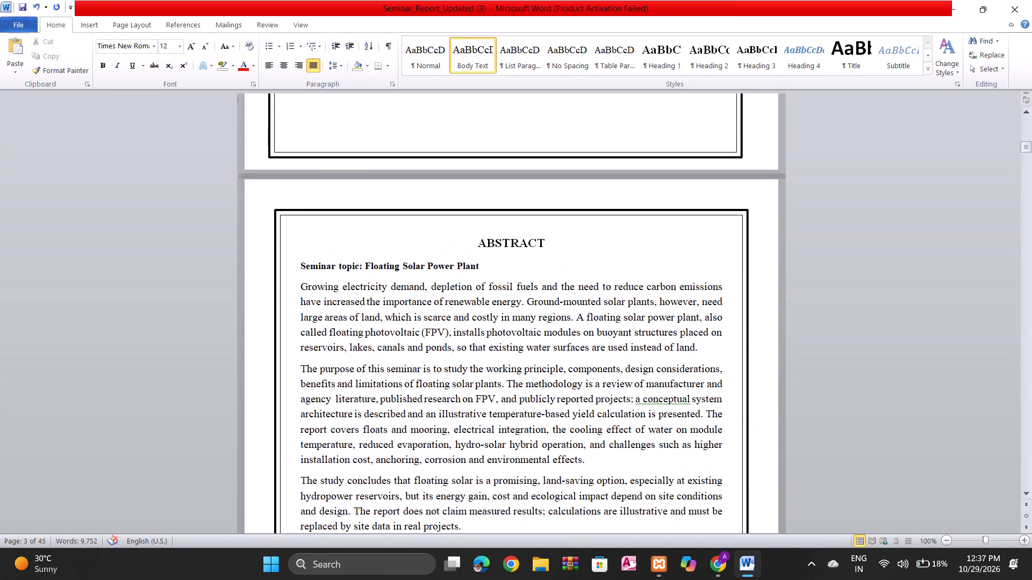
scroll(432, 358, right, 2)
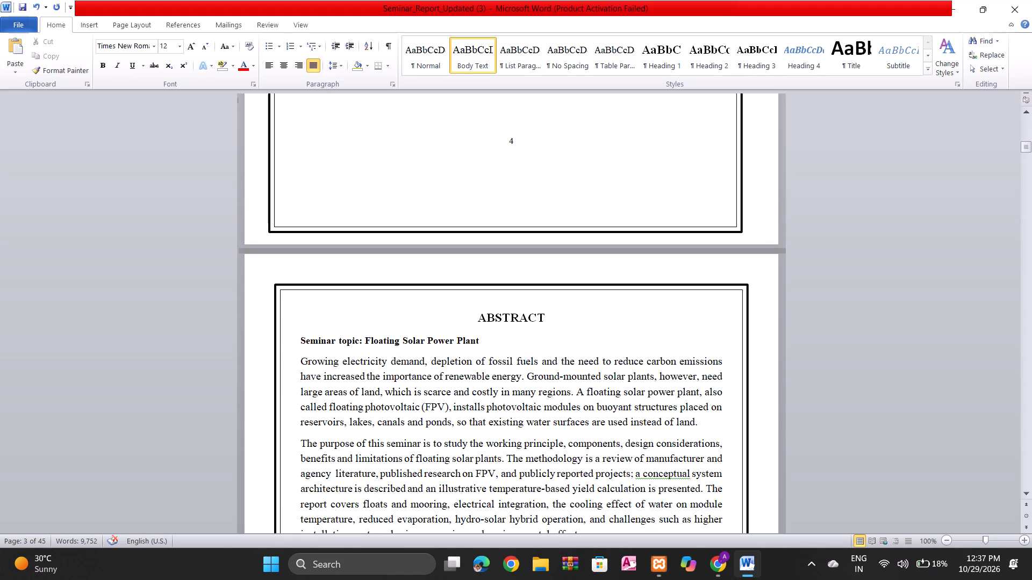
click(512, 139)
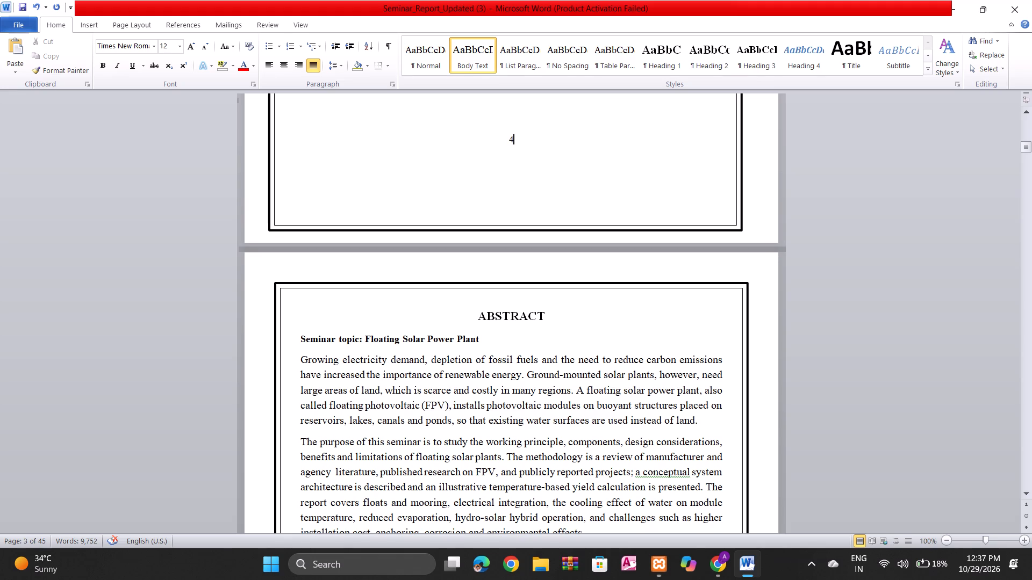
key(BackSpace)
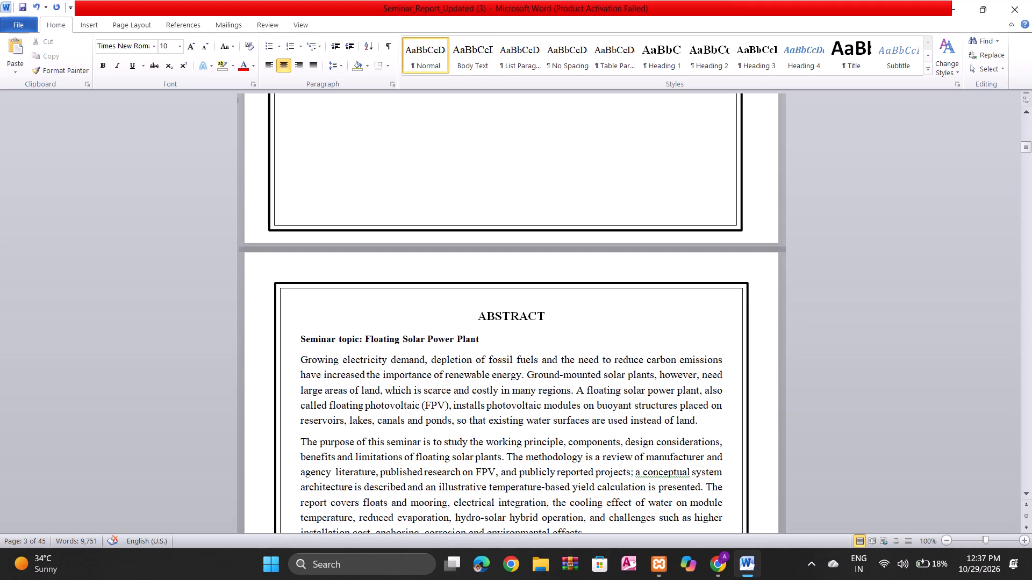
Delete the page number 5 beneath the border of the Floating Solar Power Plant abstract page.
scroll(499, 253, down, 5)
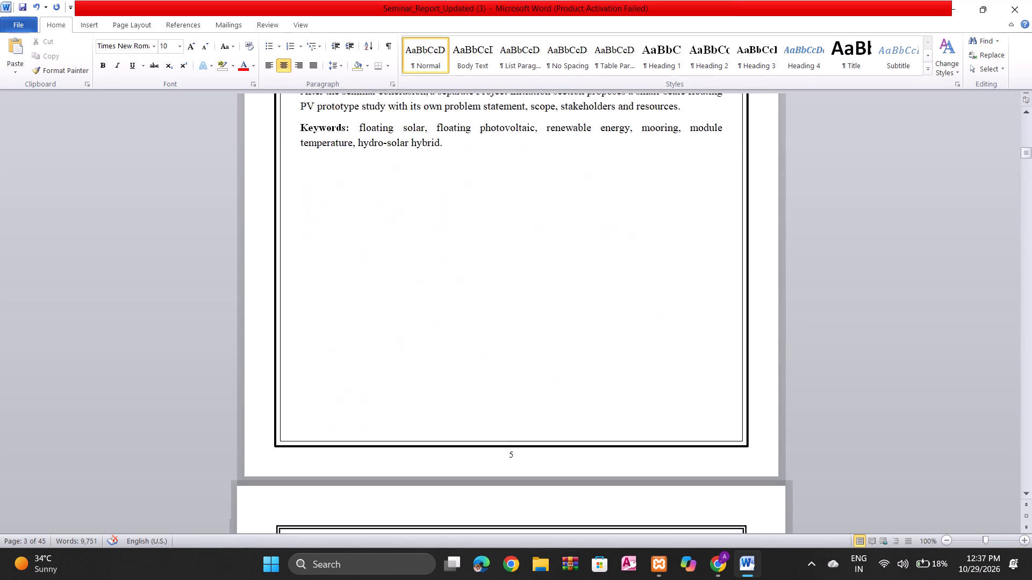
scroll(499, 253, down, 4)
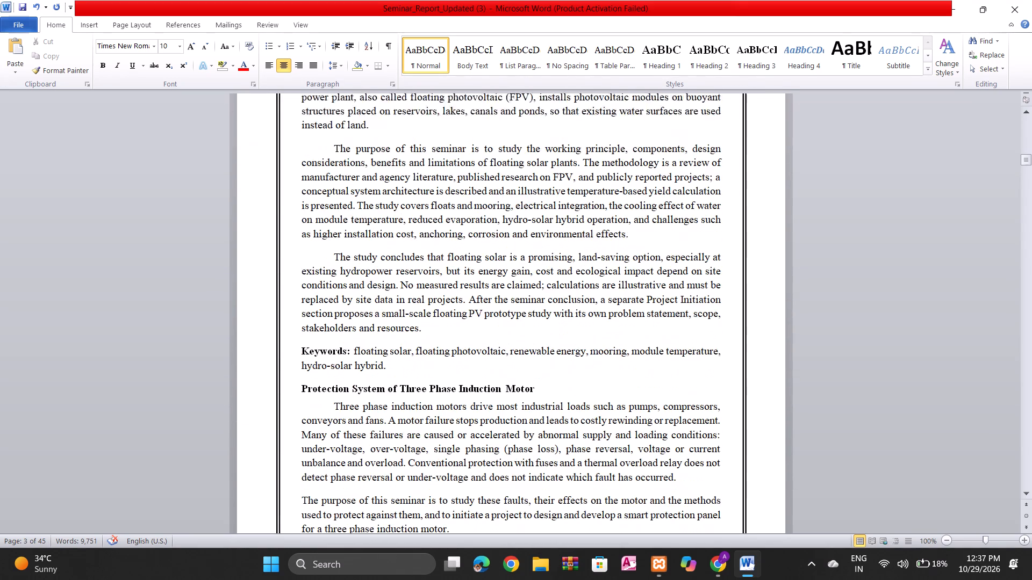
scroll(499, 253, down, 1)
scroll(499, 253, up, 2)
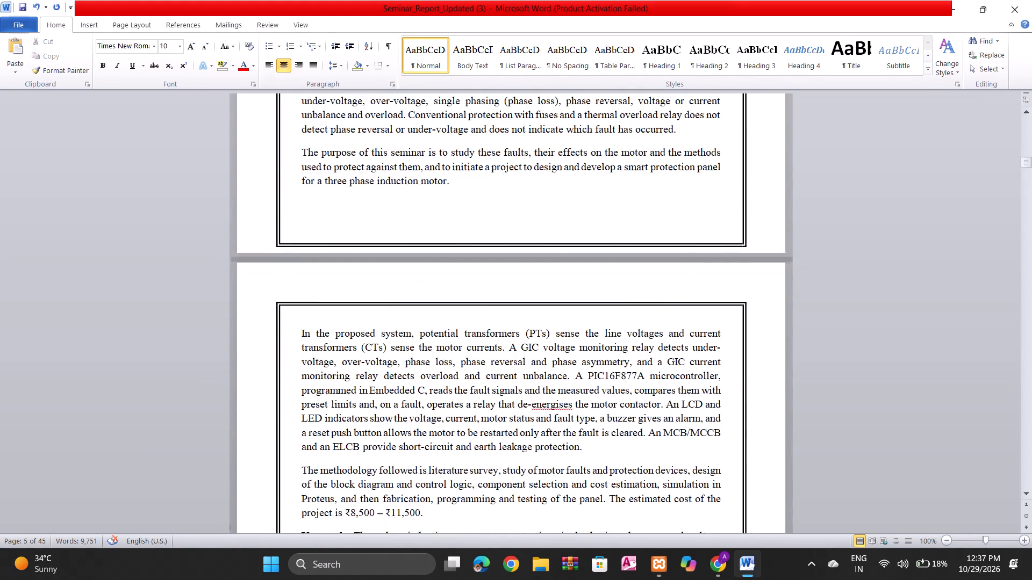
scroll(499, 253, up, 2)
click(537, 253)
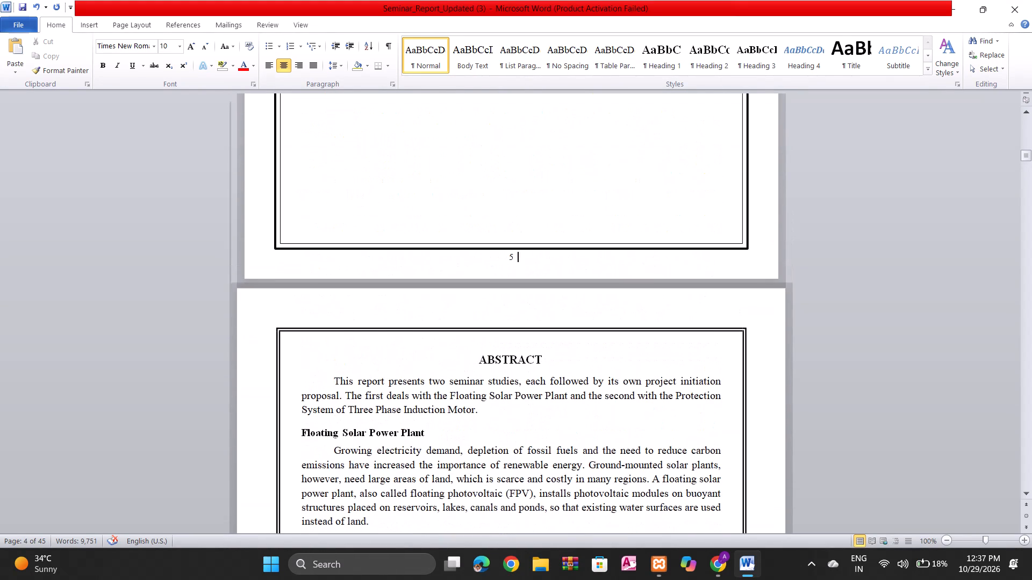
click(537, 253)
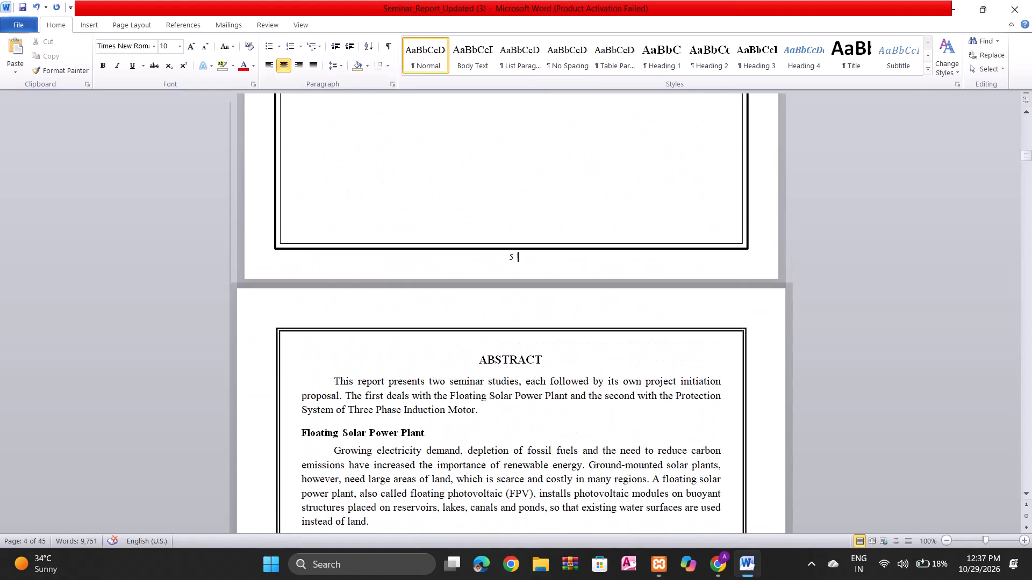
key(BackSpace)
key(BackSpace)
key(BackSpace)
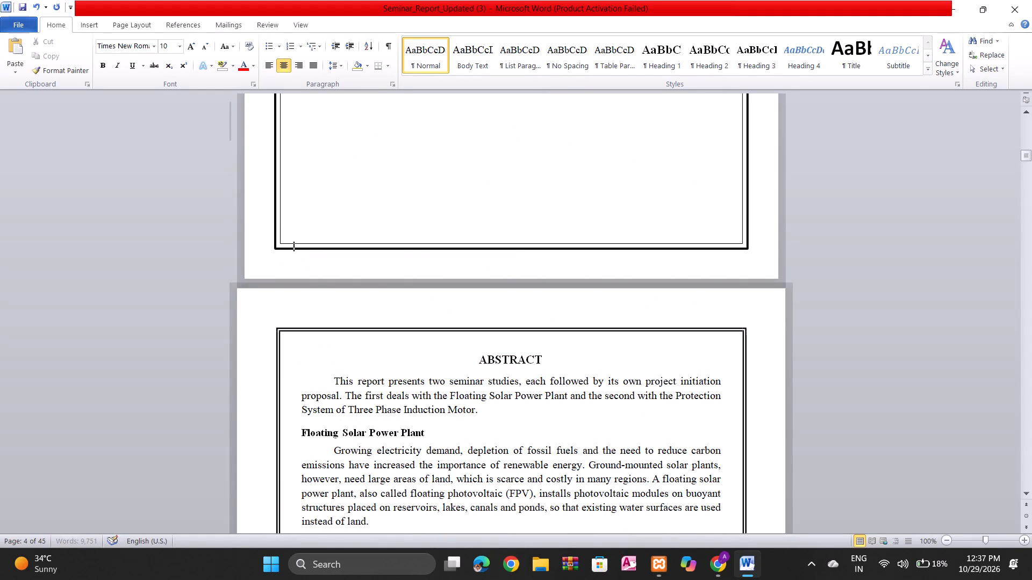
Review the combined abstract, index, chapter 1, literature review and section 3.1 up to Cooling effect and illustrative energy yield.
scroll(537, 253, down, 4)
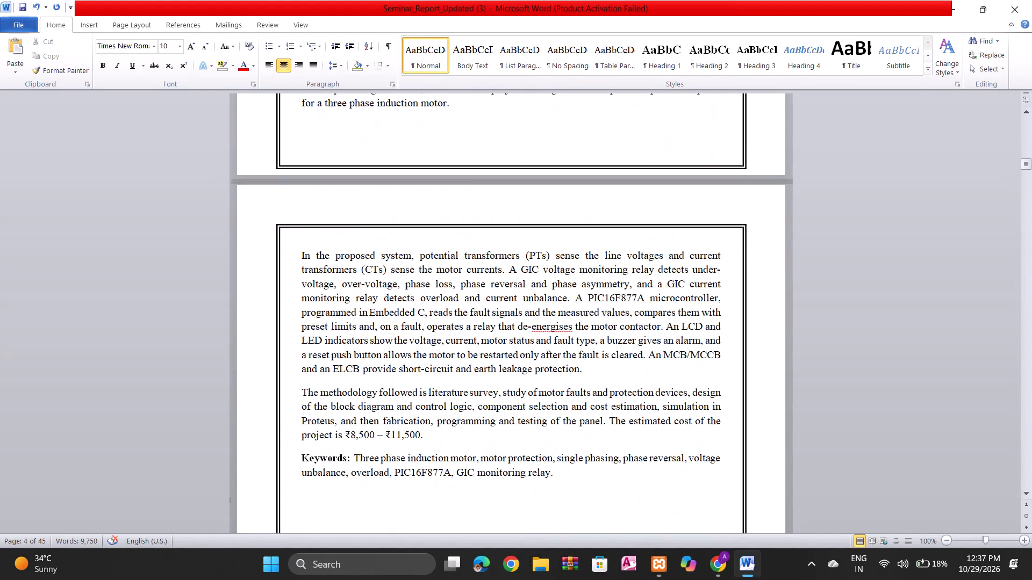
scroll(537, 253, down, 4)
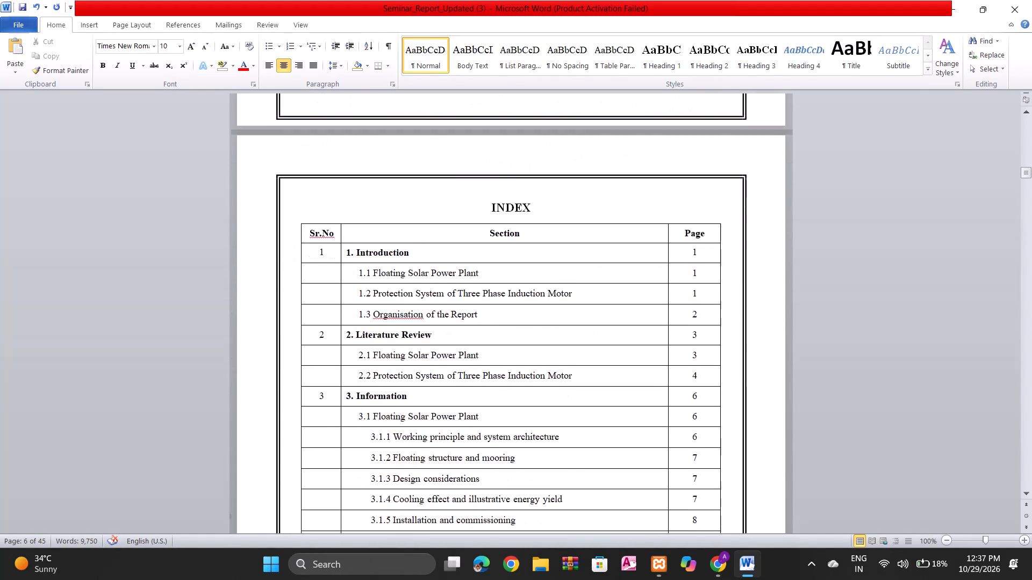
scroll(537, 253, down, 3)
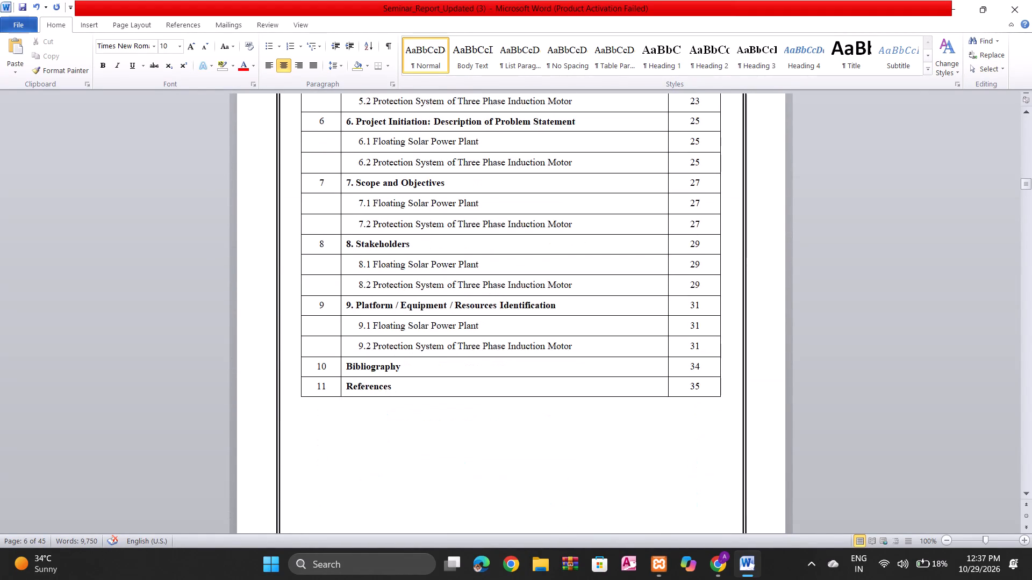
scroll(537, 253, down, 4)
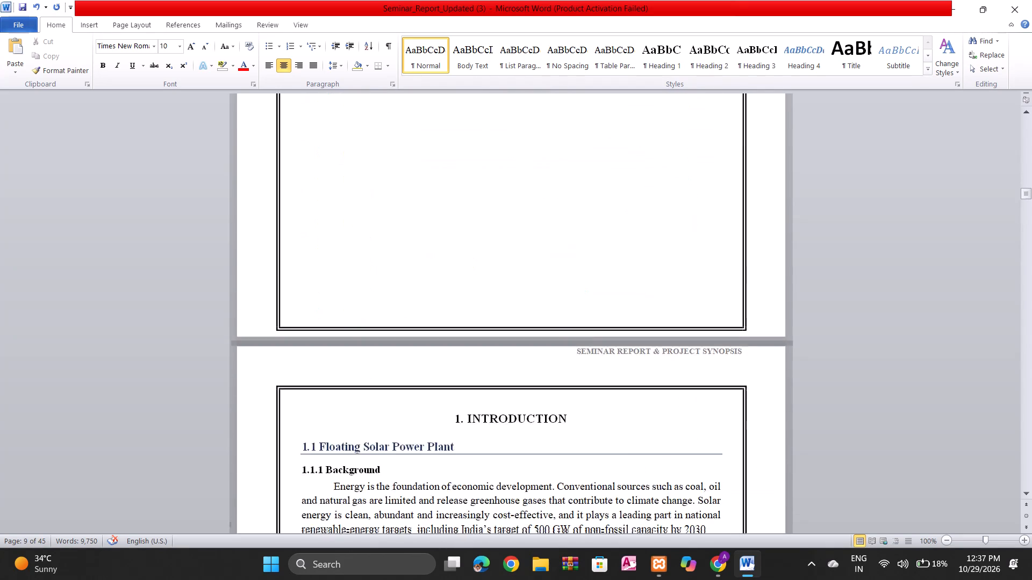
scroll(537, 253, down, 1)
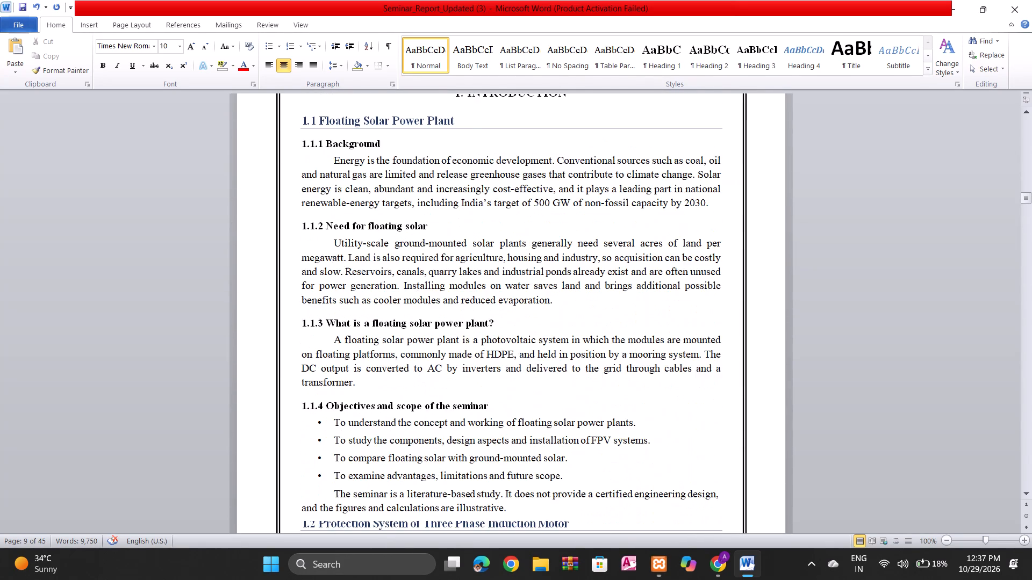
scroll(537, 253, down, 1)
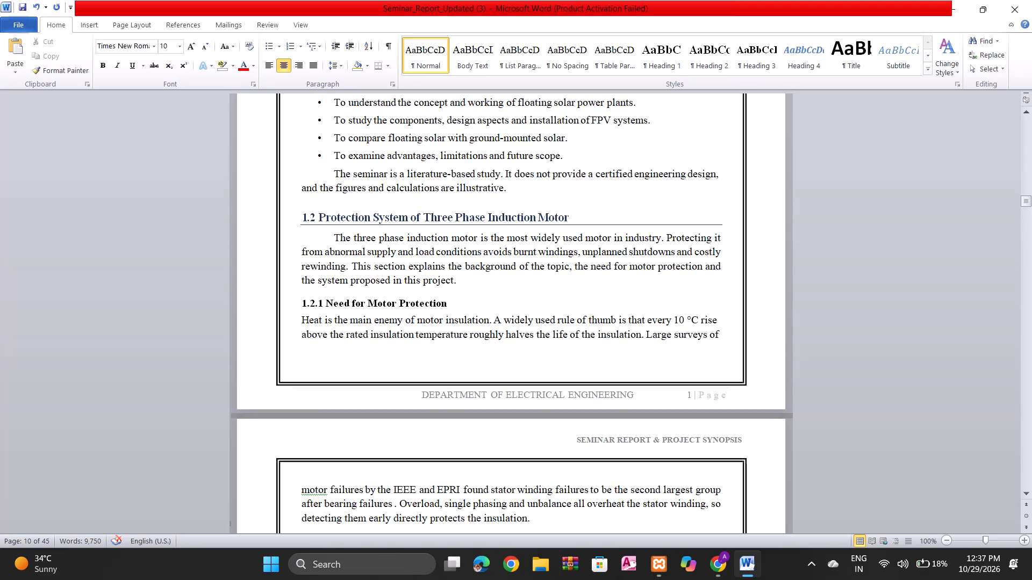
scroll(537, 253, down, 1)
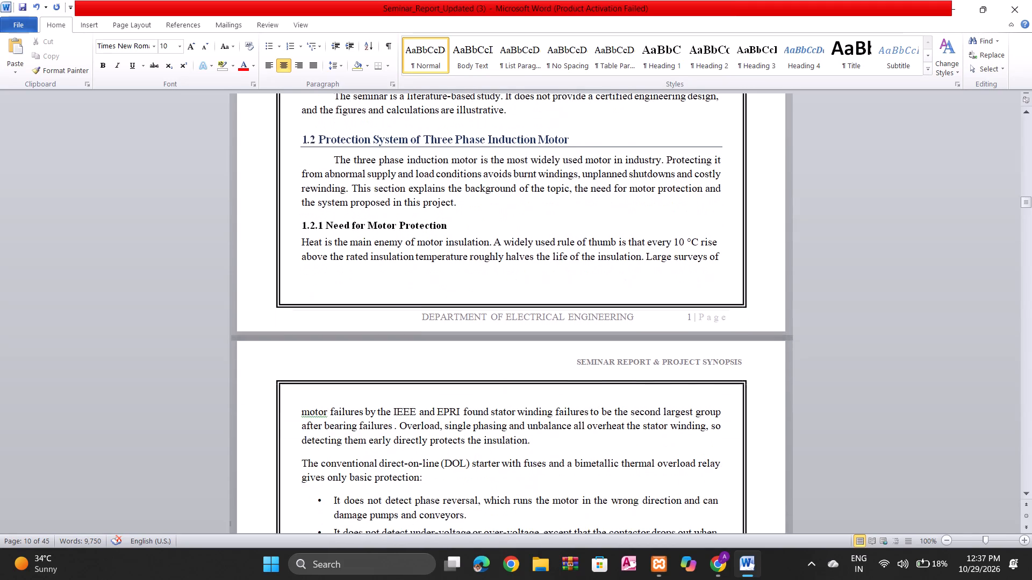
scroll(537, 253, down, 4)
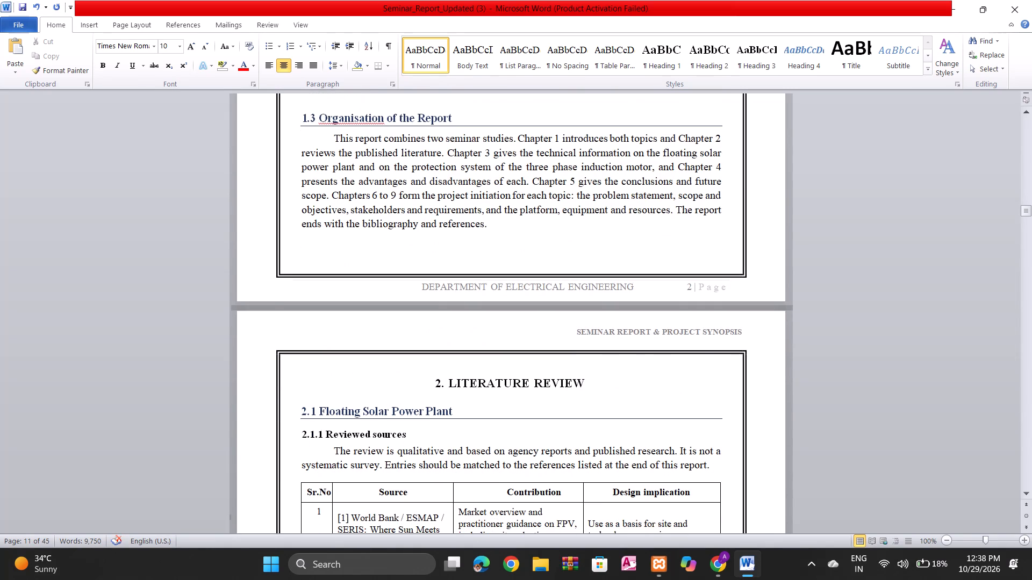
scroll(537, 253, down, 9)
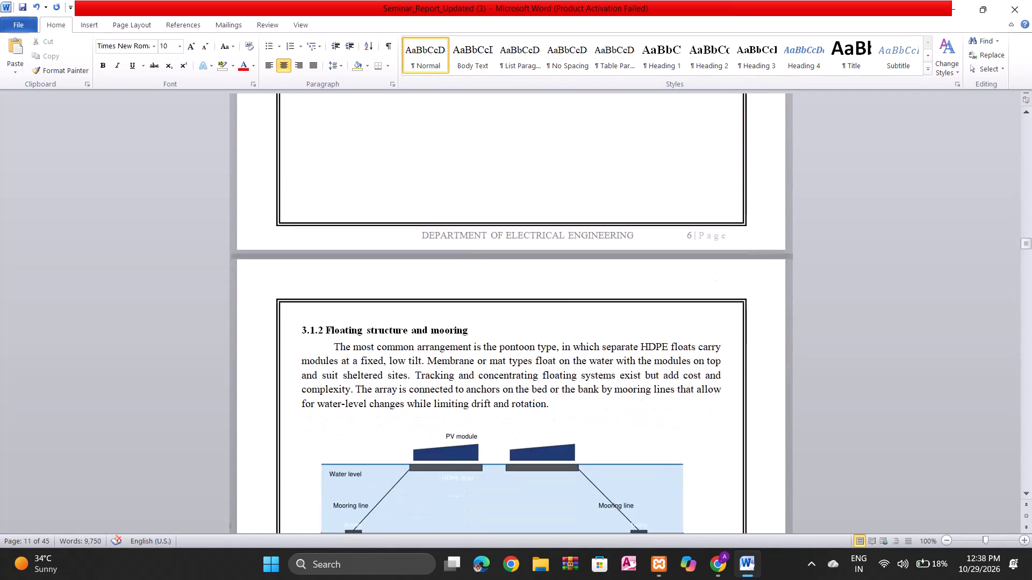
scroll(537, 253, down, 2)
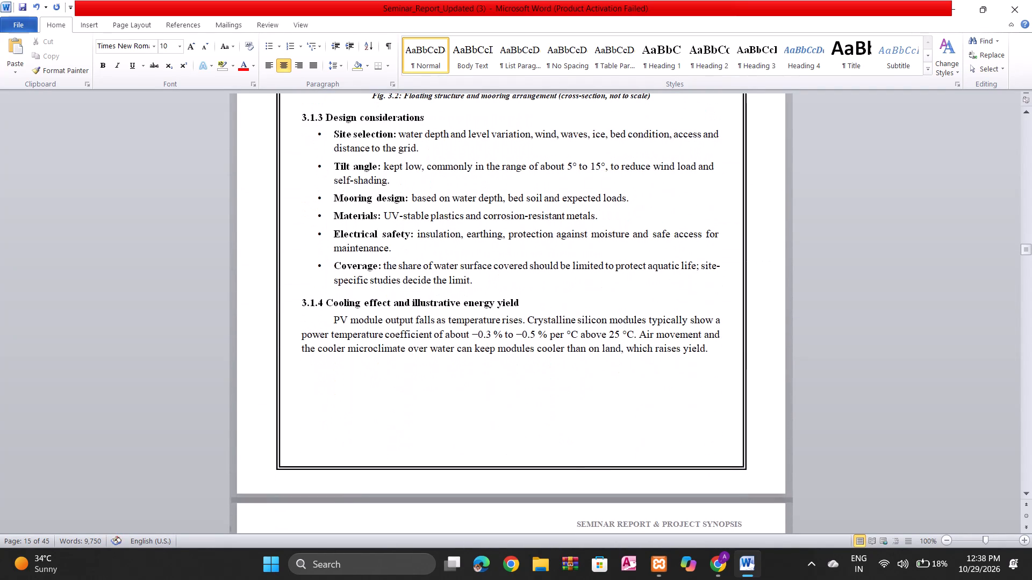
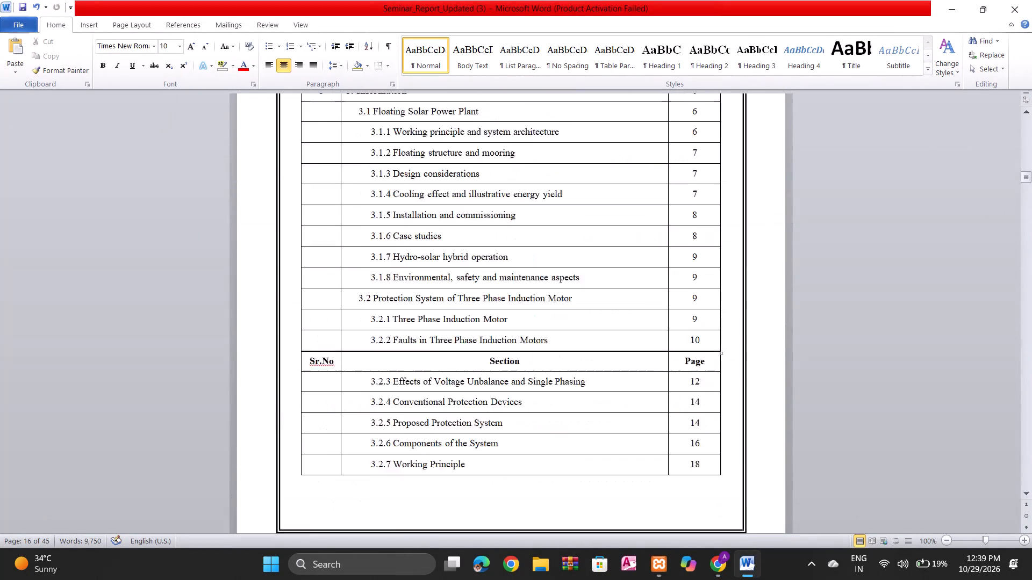
Review the rest of the report from the index and list of figures through section 3.2.5.2 Block Diagram to the closing references.
scroll(644, 158, down, 1)
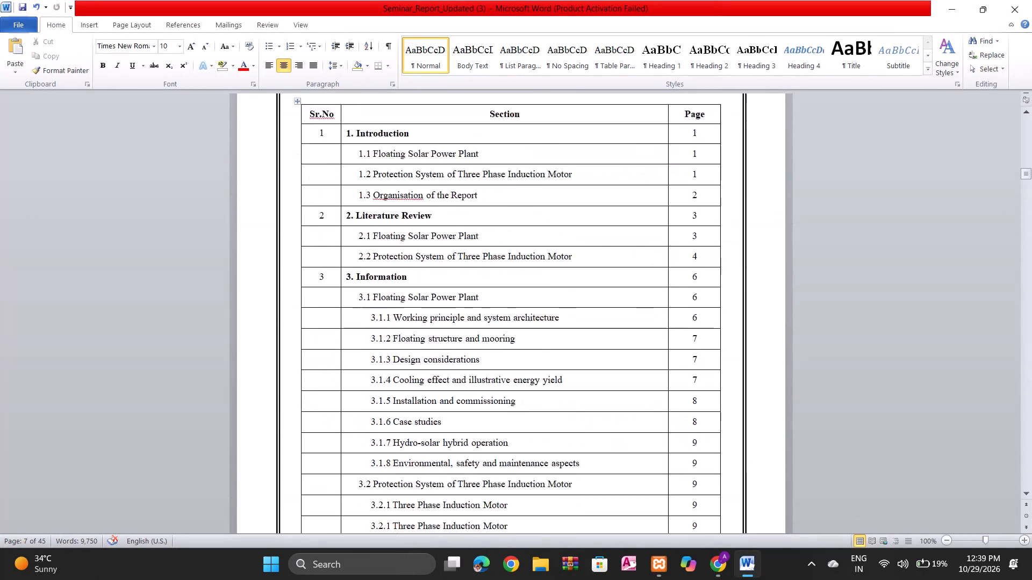
scroll(644, 158, down, 7)
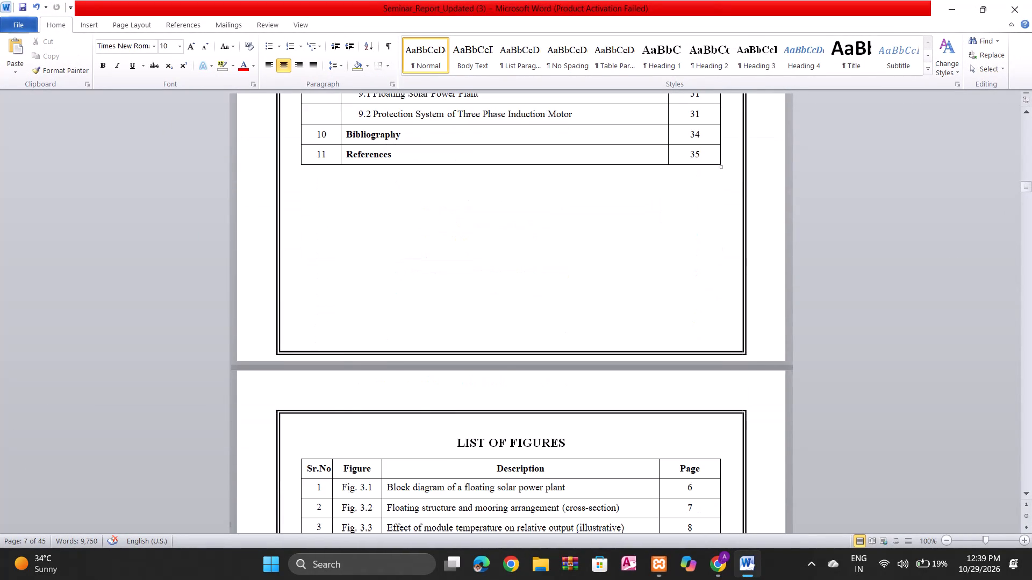
scroll(644, 158, down, 17)
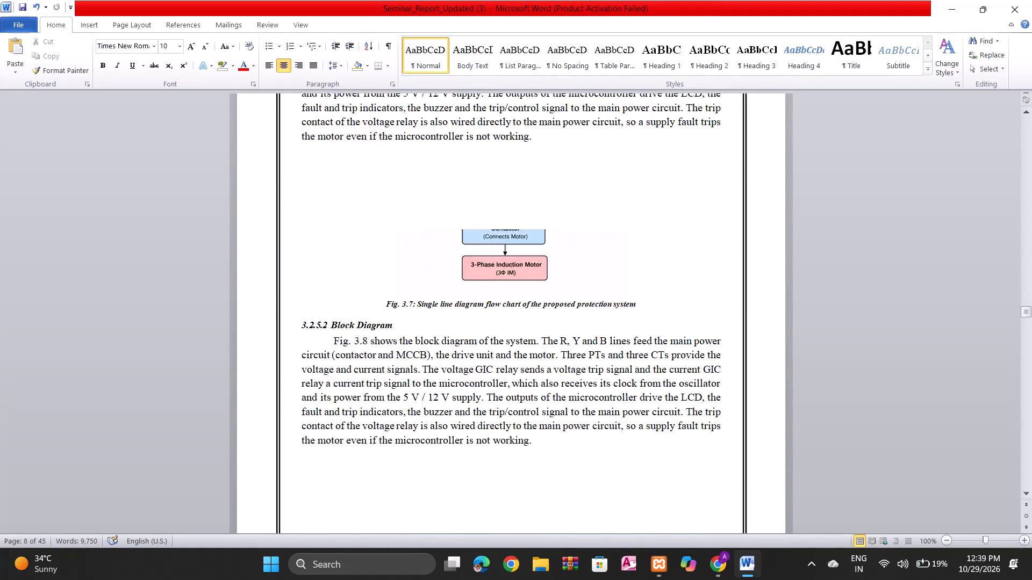
scroll(644, 158, down, 9)
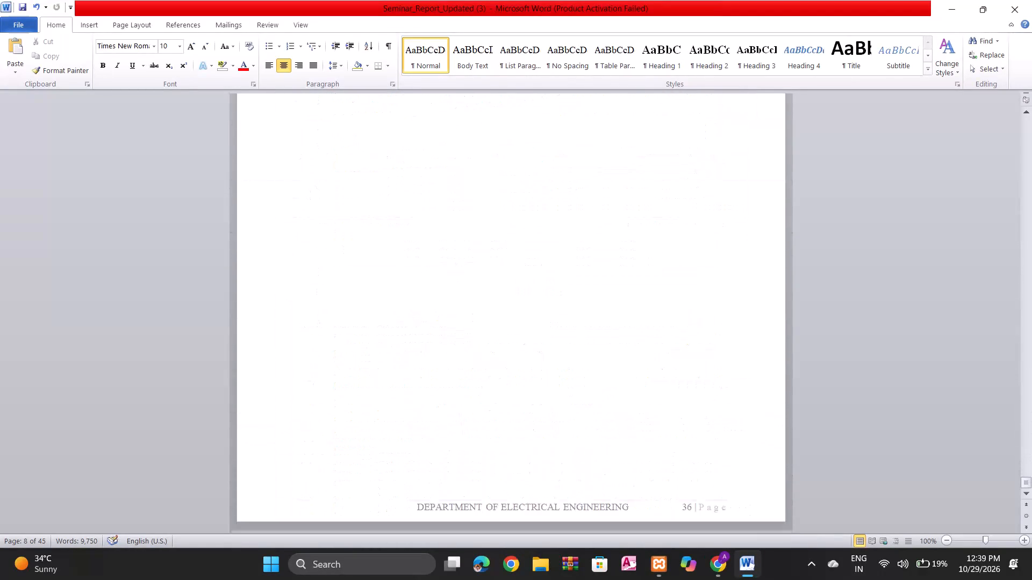
scroll(644, 158, up, 5)
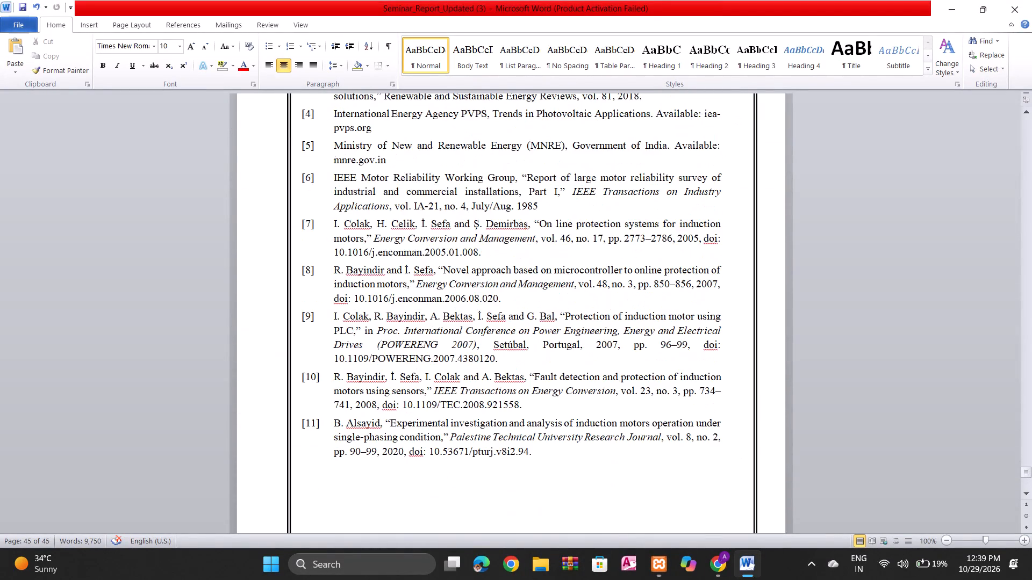
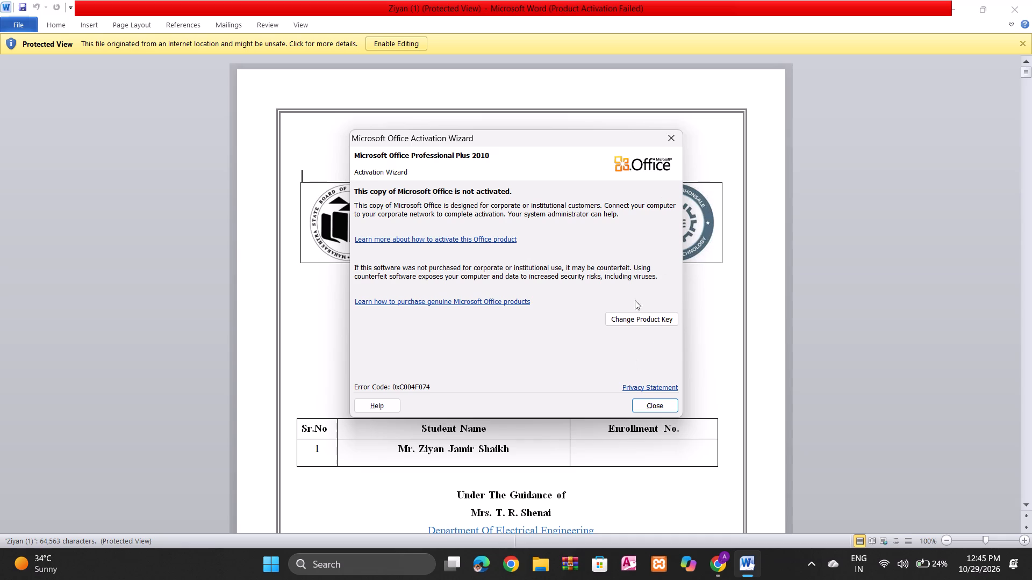
Dismiss the activation notice and enable editing for the piezoelectric power generation report.
click(669, 133)
click(398, 43)
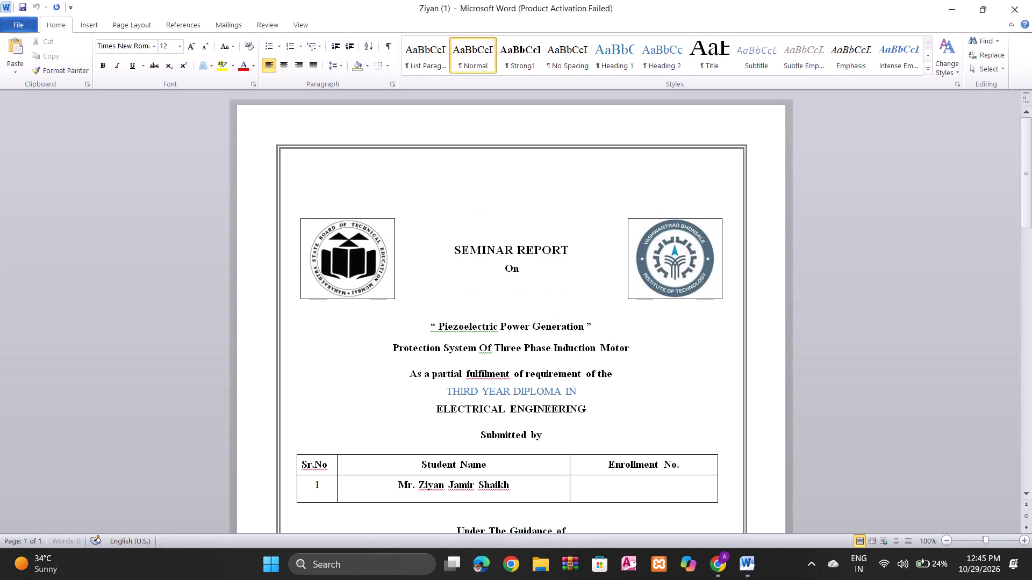
Fill in the student's enrollment number in the empty cell of the title page table.
scroll(481, 207, down, 1)
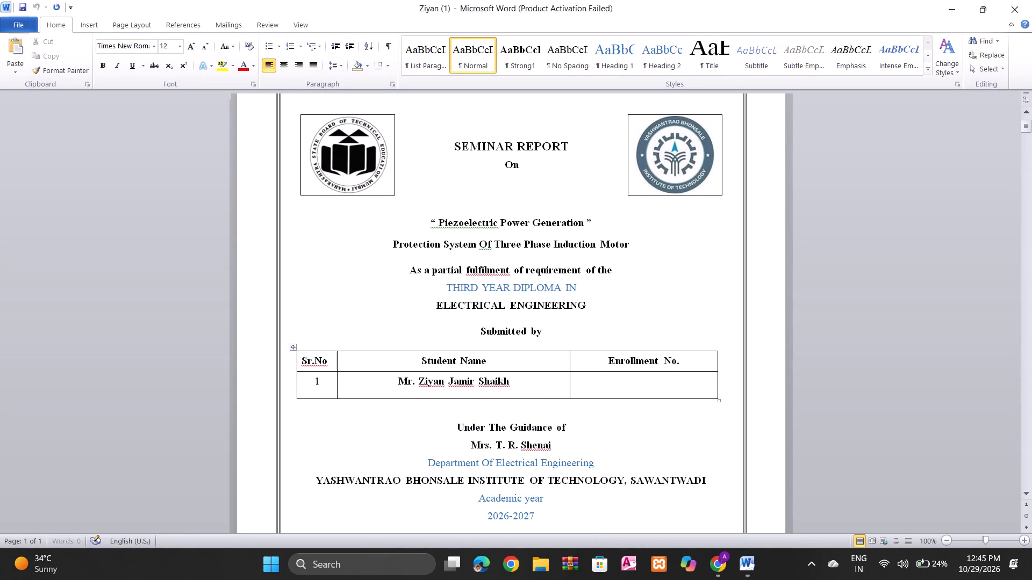
click(604, 388)
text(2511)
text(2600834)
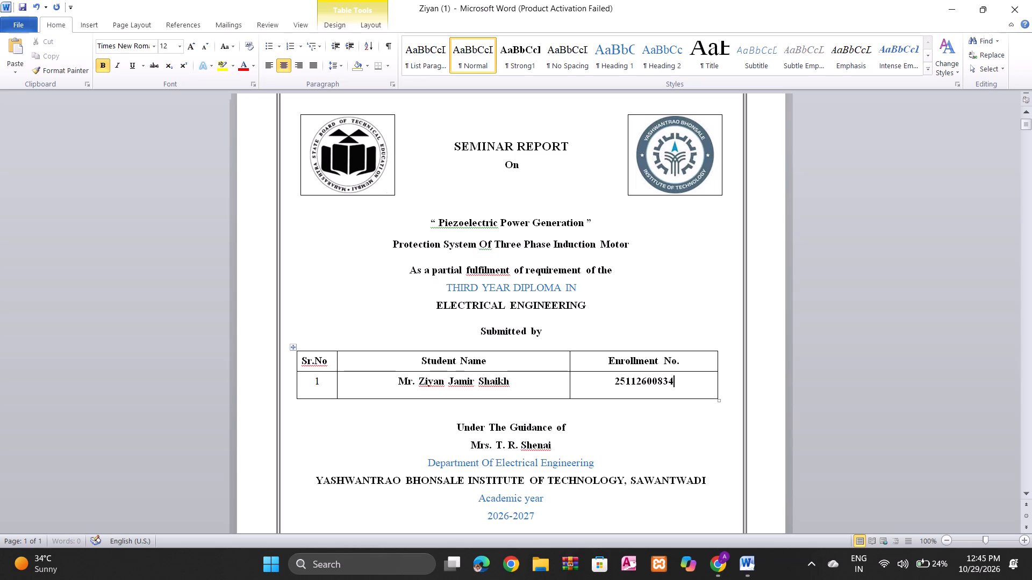
Replace the grey MSBTE picture above the CERTIFICATE heading with a copy of the title page's round technical education board logo.
scroll(481, 417, down, 3)
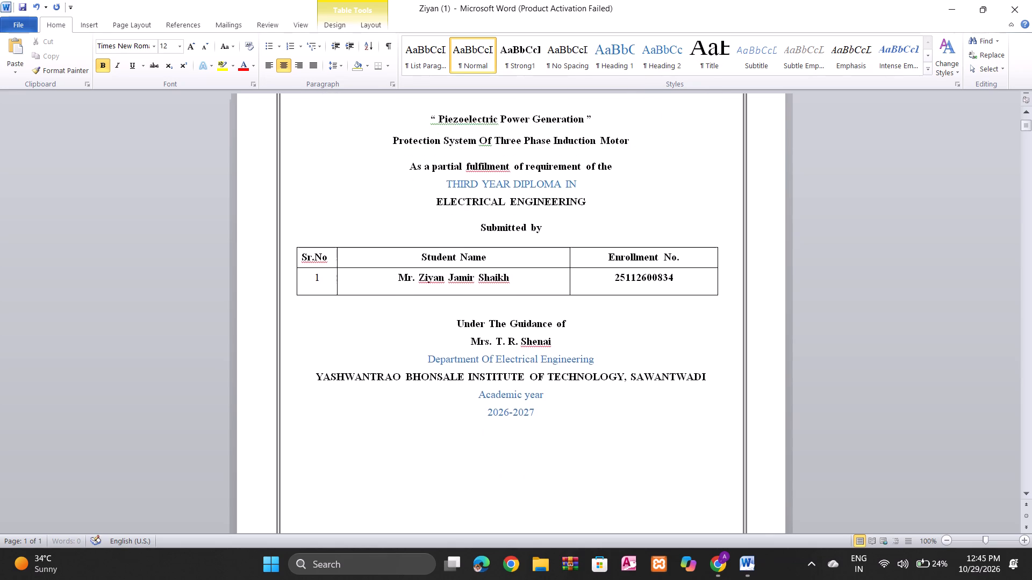
scroll(481, 417, down, 6)
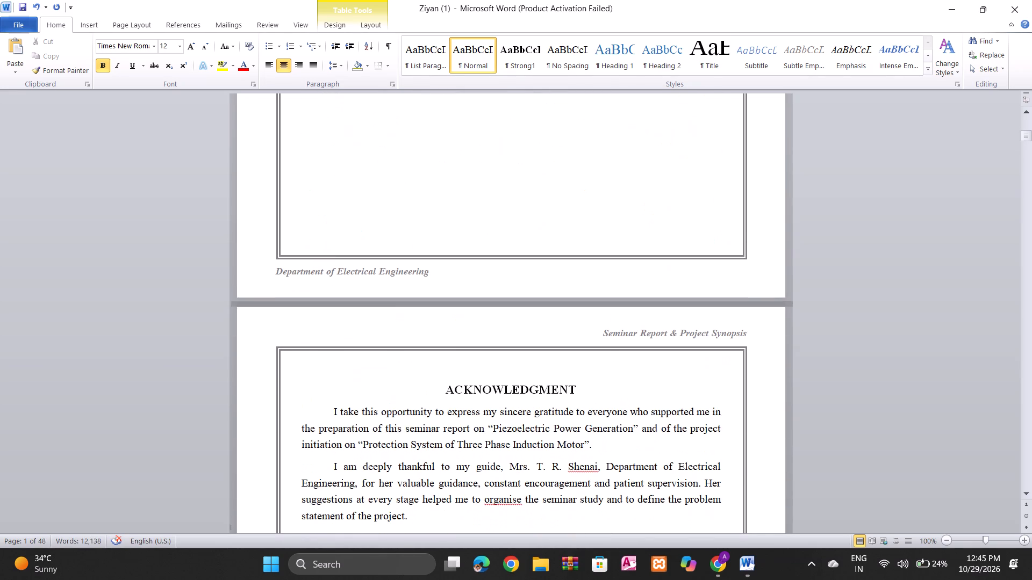
scroll(481, 417, up, 4)
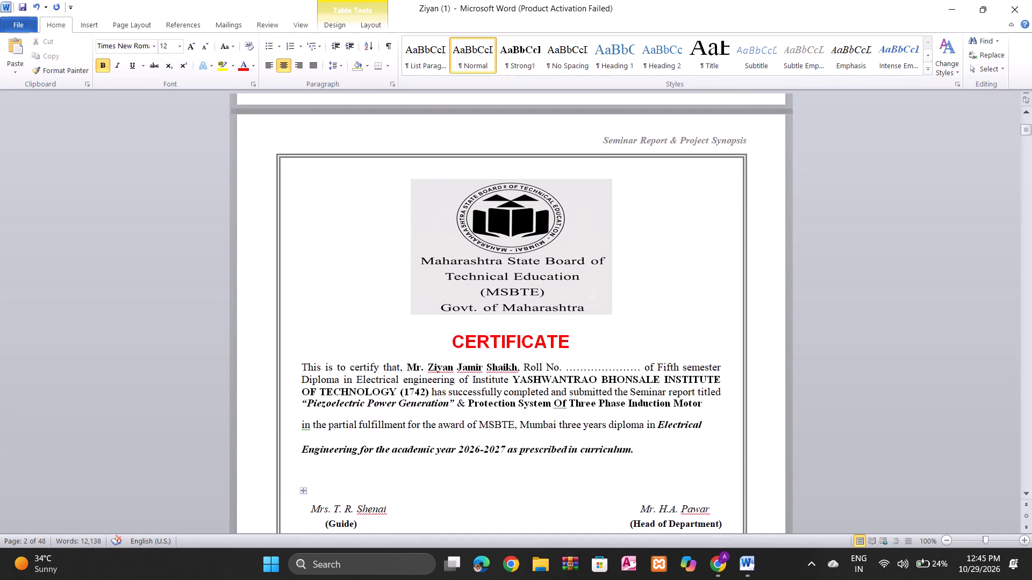
scroll(481, 417, up, 2)
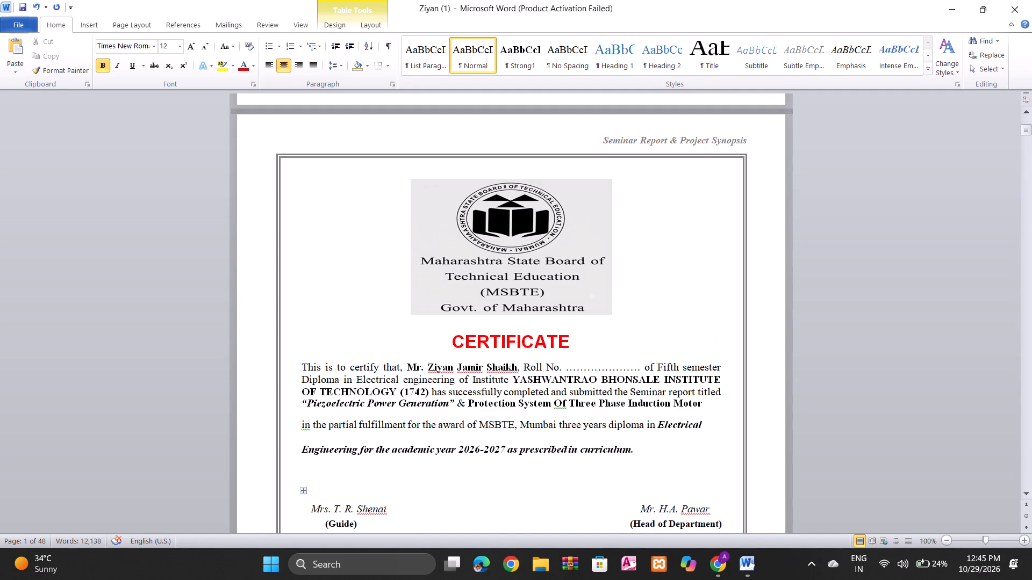
click(536, 211)
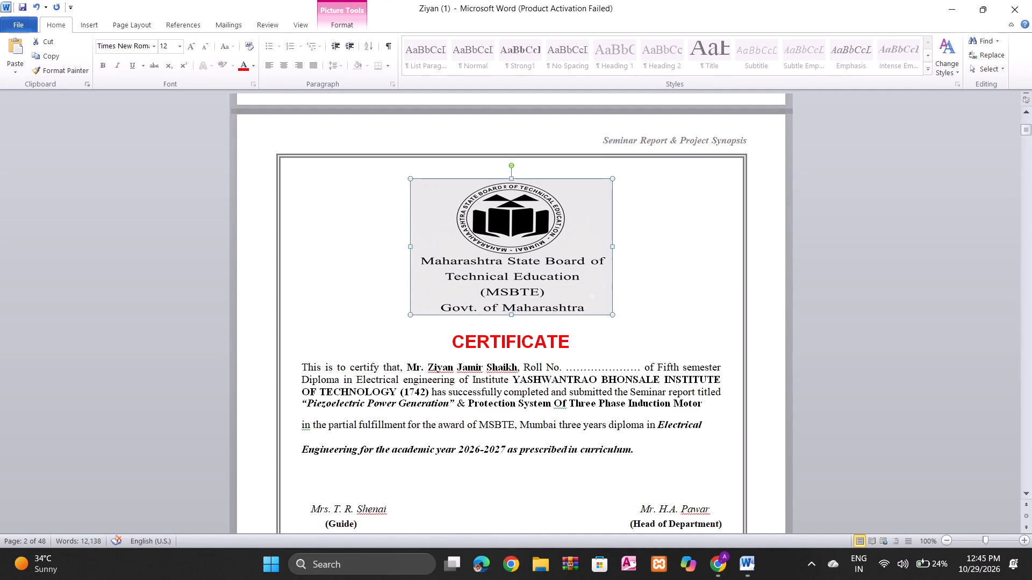
scroll(530, 243, up, 6)
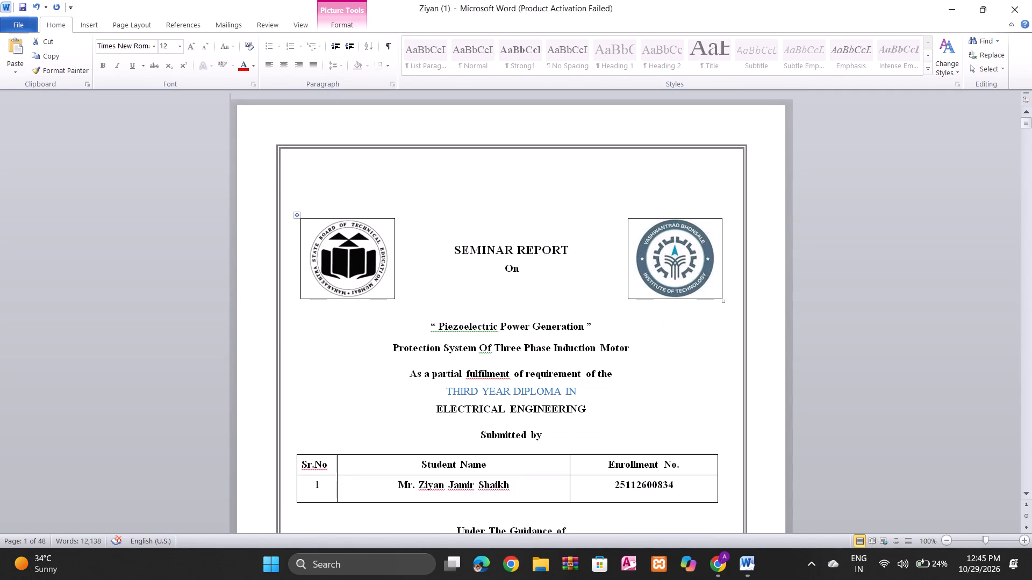
click(364, 251)
key(ctrl+c)
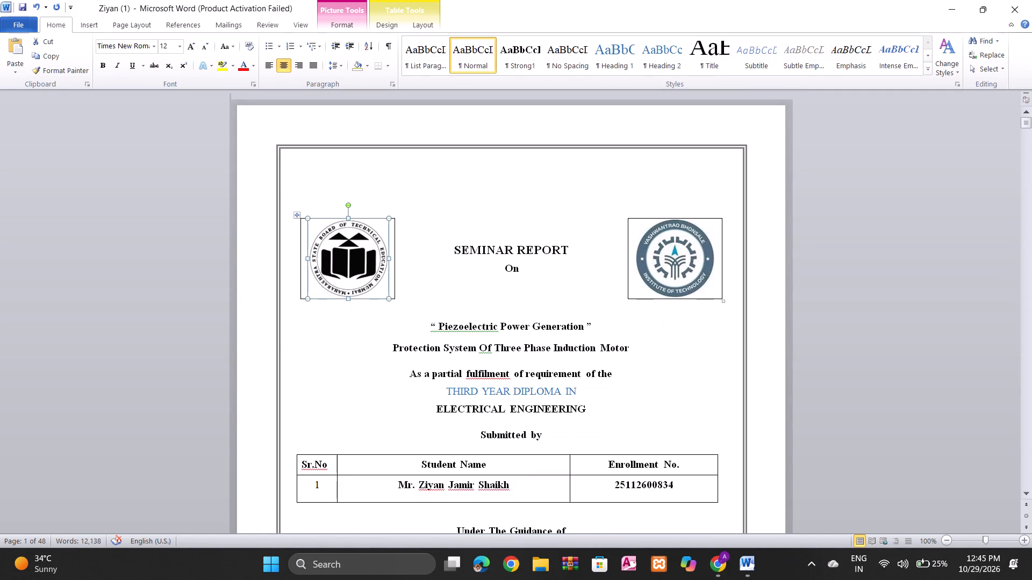
scroll(364, 251, down, 6)
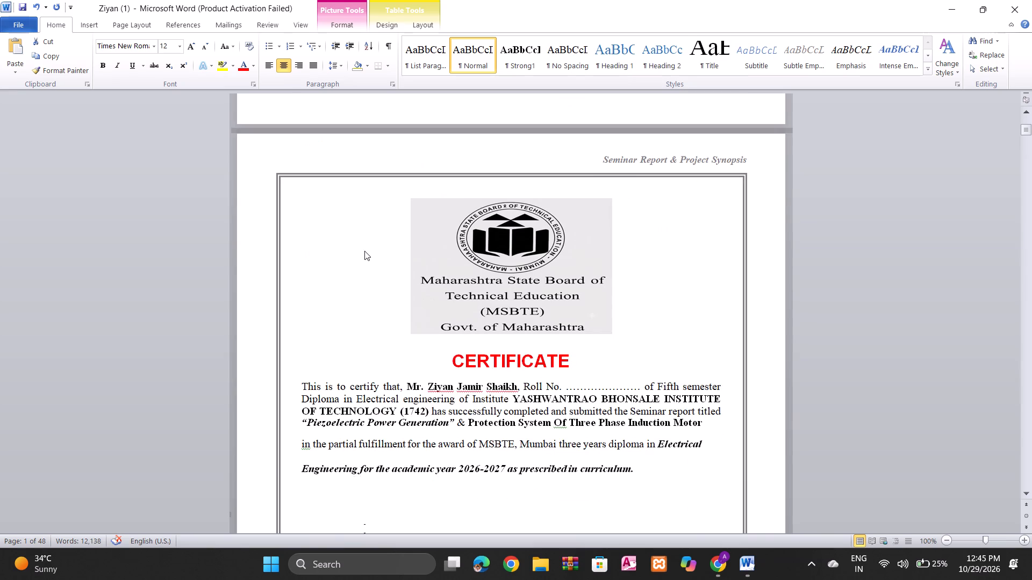
click(426, 250)
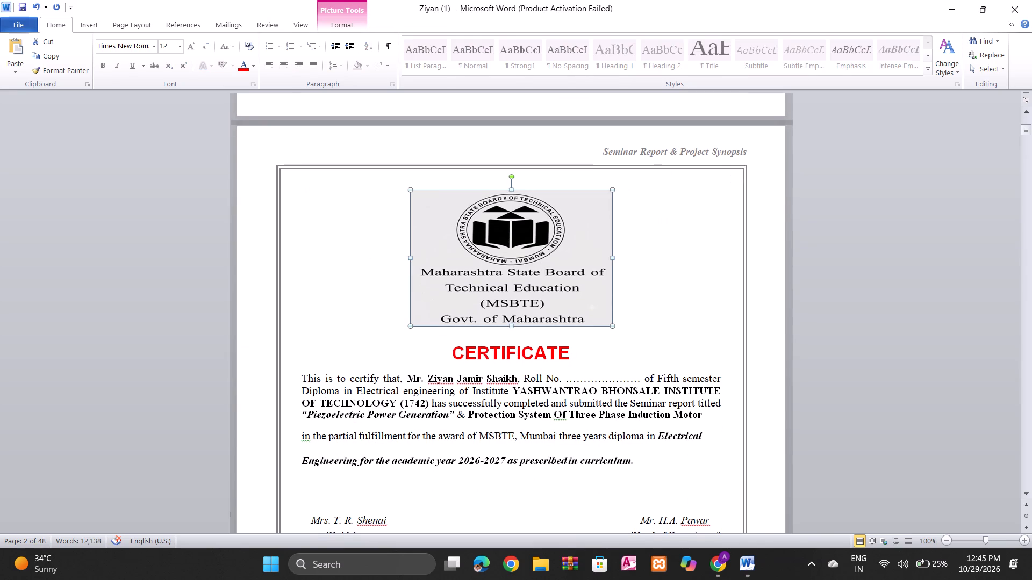
key(Delete)
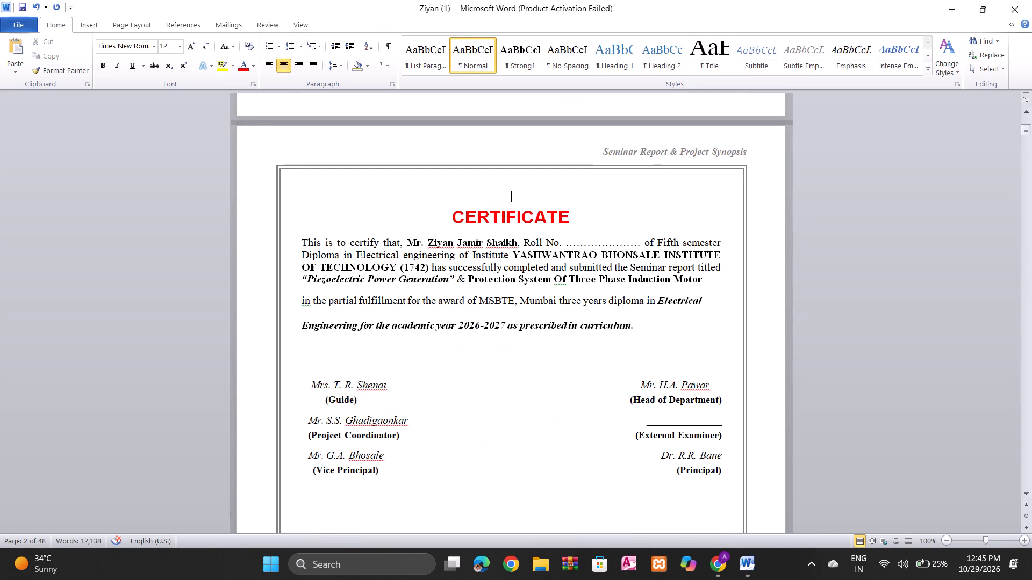
key(ctrl+v)
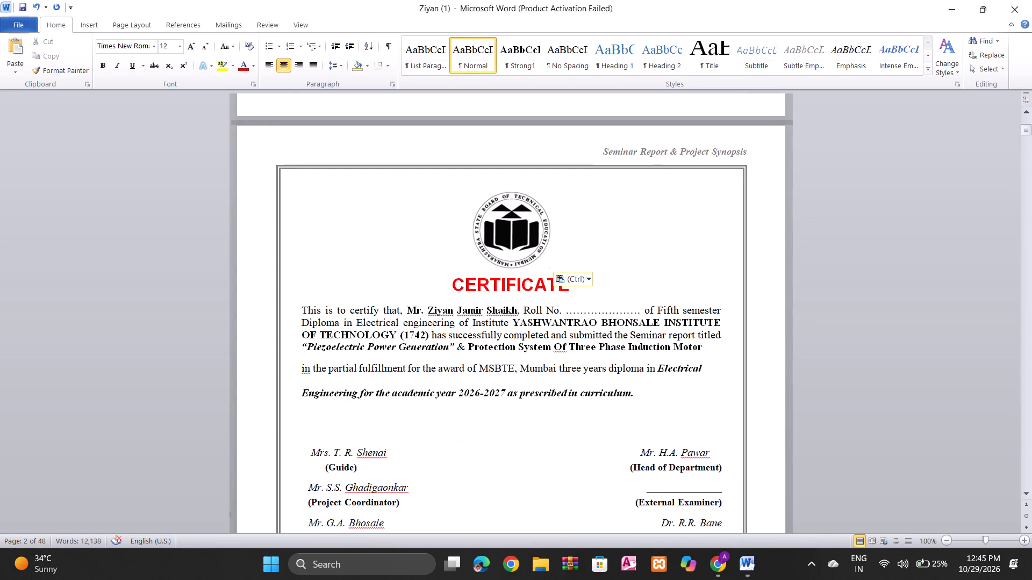
Add two blank lines after both the Guide and Project Coordinator labels to space out the certificate's signature block.
scroll(426, 250, down, 4)
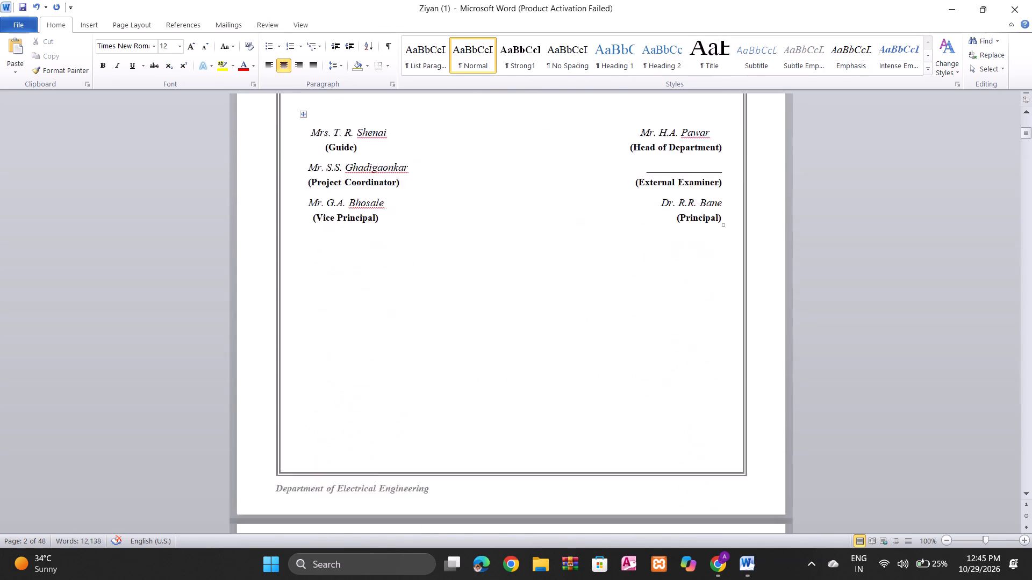
scroll(426, 250, down, 1)
scroll(426, 250, up, 1)
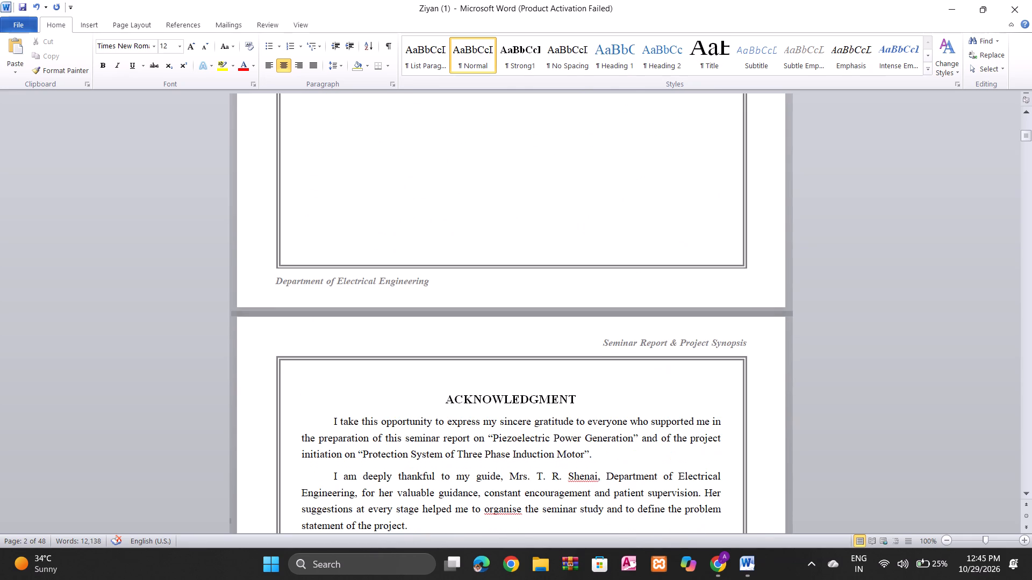
scroll(426, 250, up, 3)
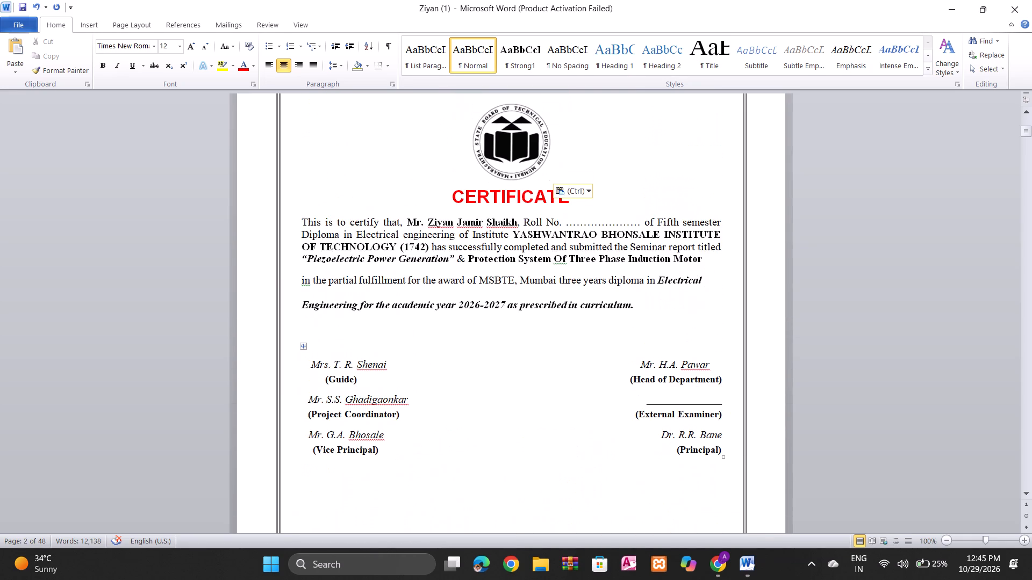
scroll(426, 250, up, 1)
click(299, 393)
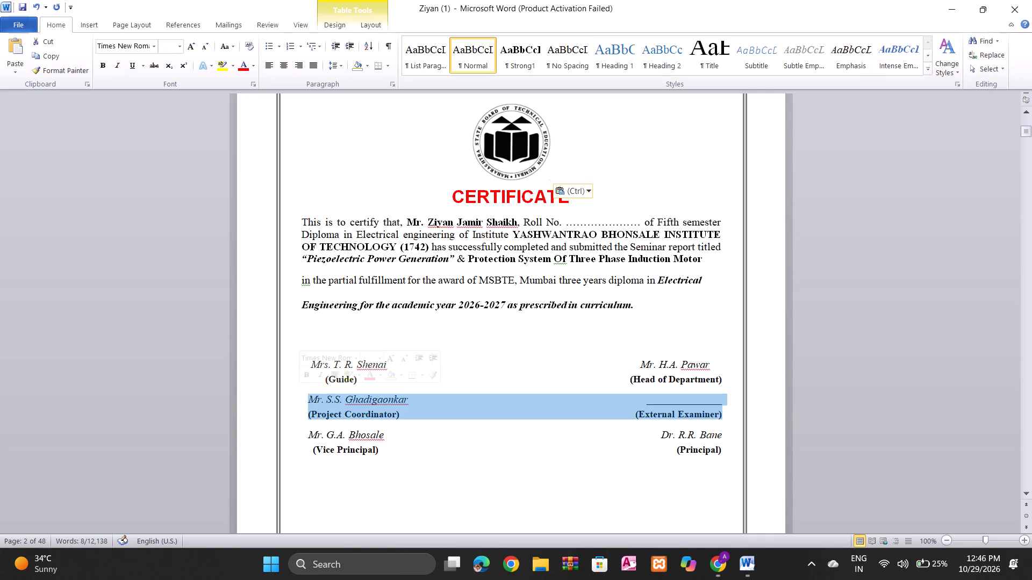
click(303, 393)
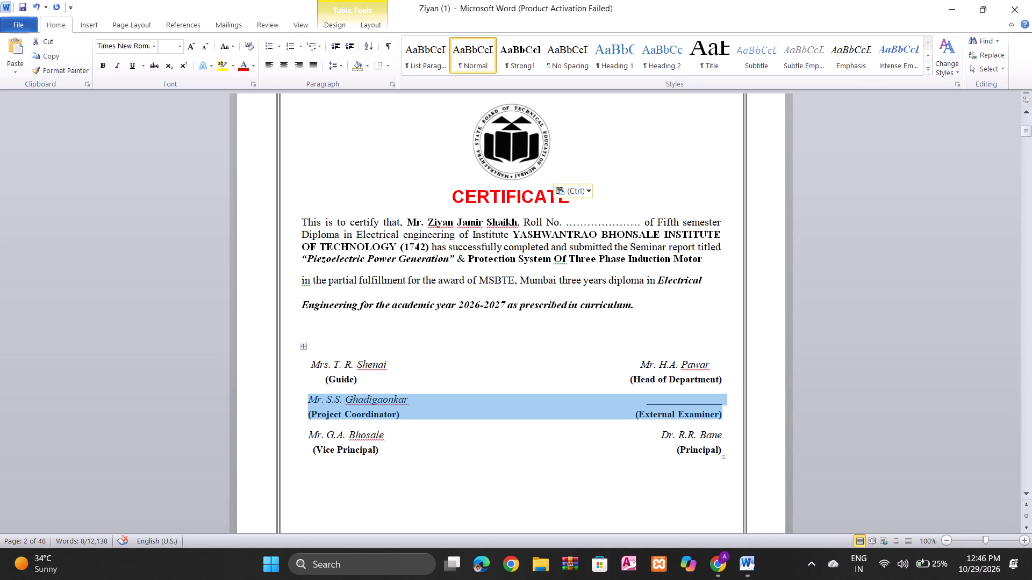
double_click(316, 383)
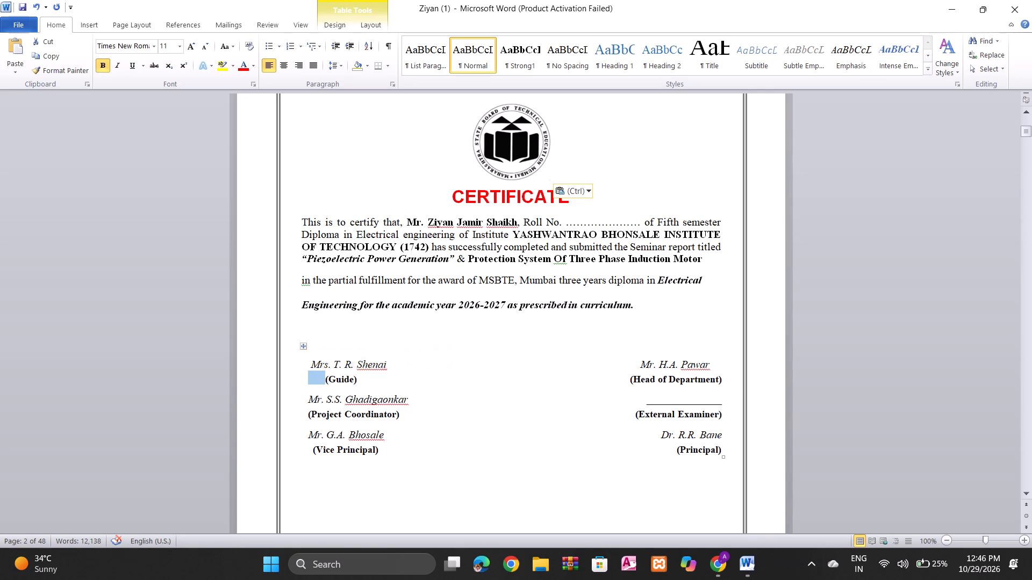
click(363, 382)
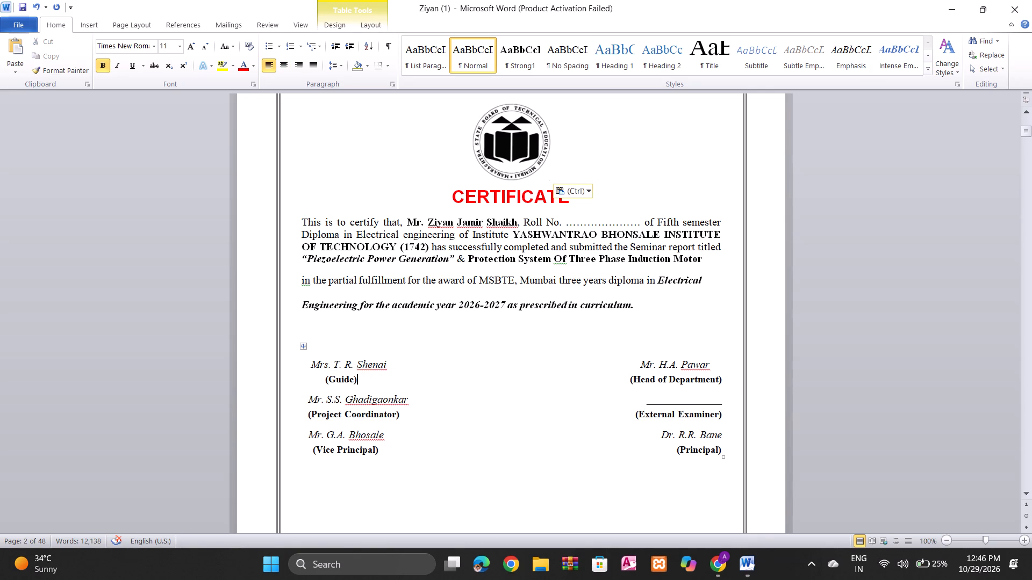
key(Return)
key(Return)
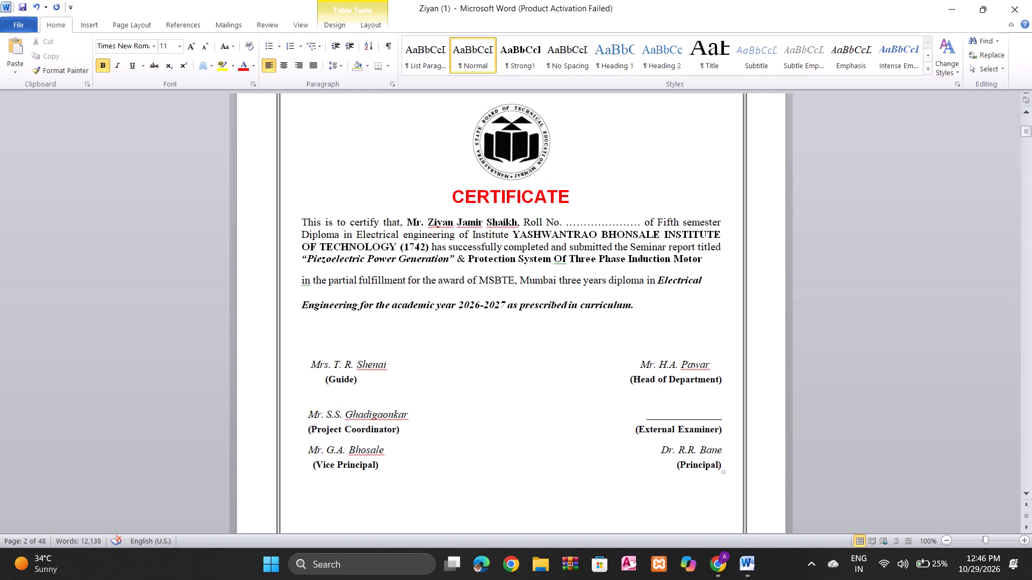
click(315, 454)
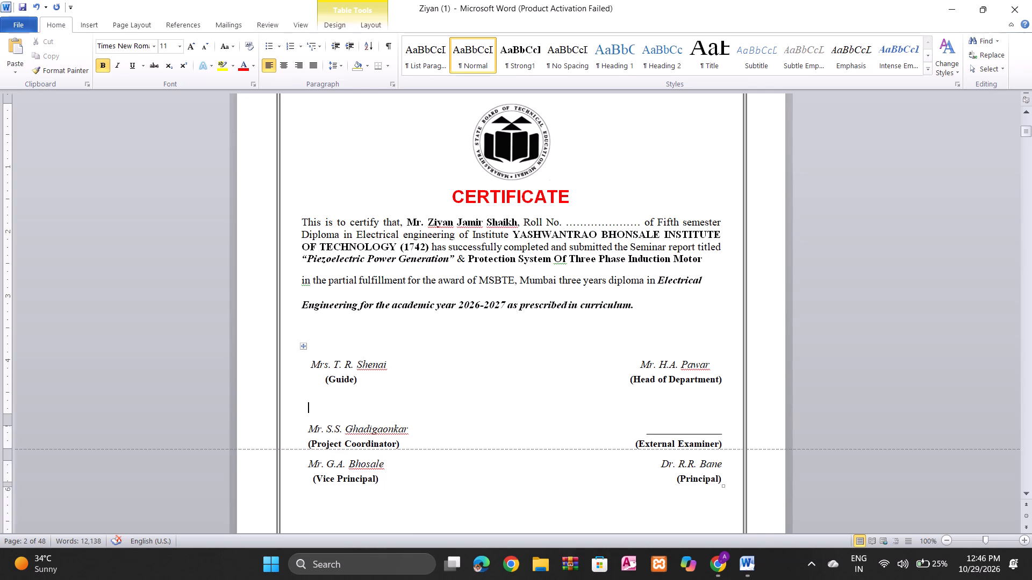
click(407, 447)
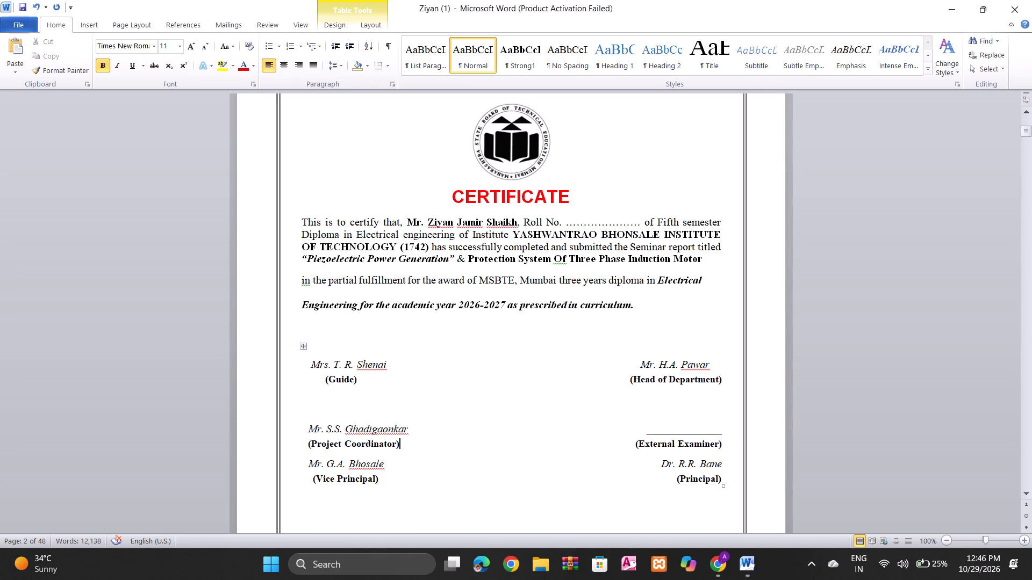
key(Return)
key(Return)
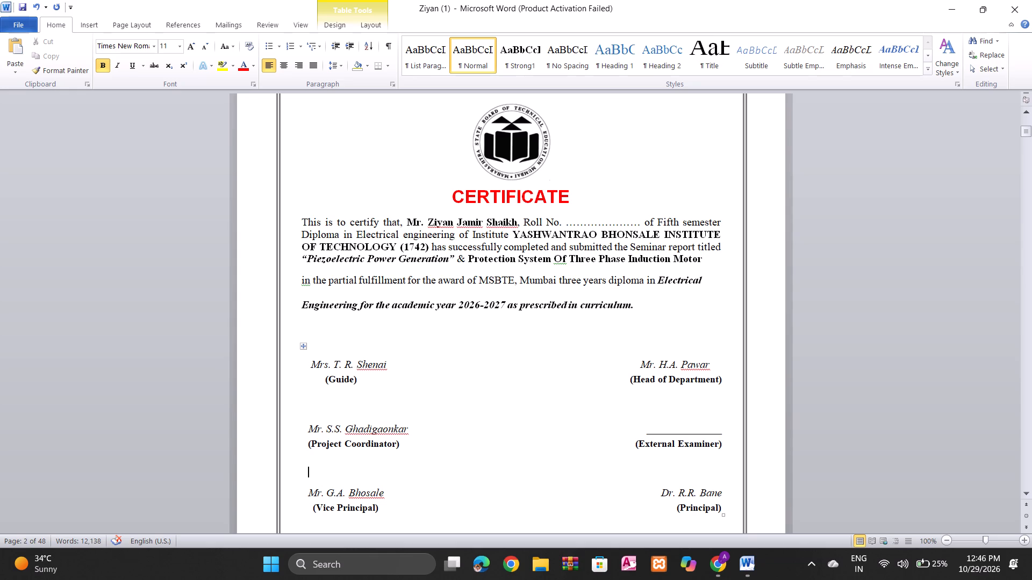
Delete the (External Examiner) label from the certificate's signature block.
click(639, 433)
drag(639, 433, 653, 442)
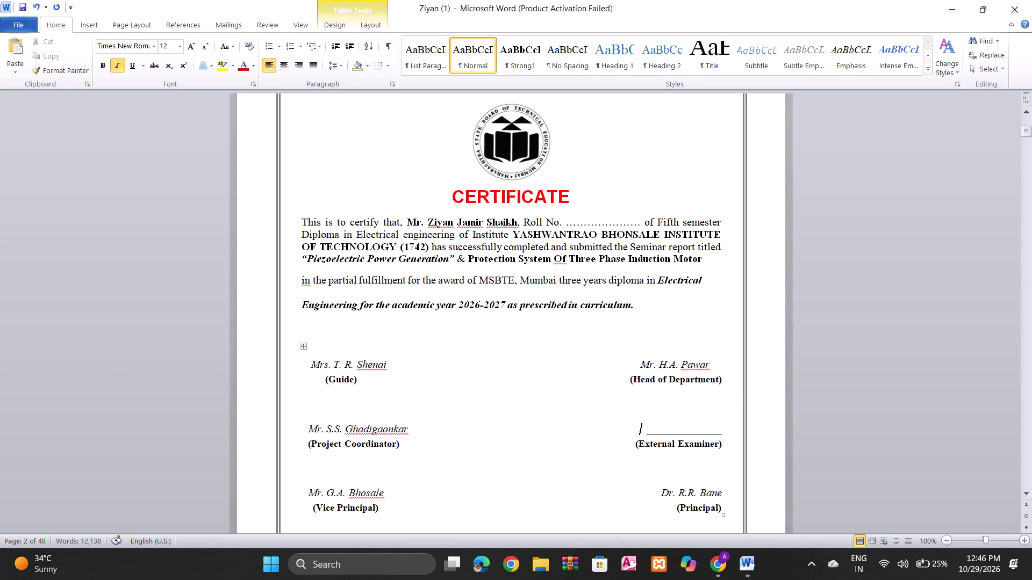
drag(653, 442, 622, 433)
click(622, 433)
drag(622, 433, 640, 445)
drag(640, 445, 729, 445)
click(729, 445)
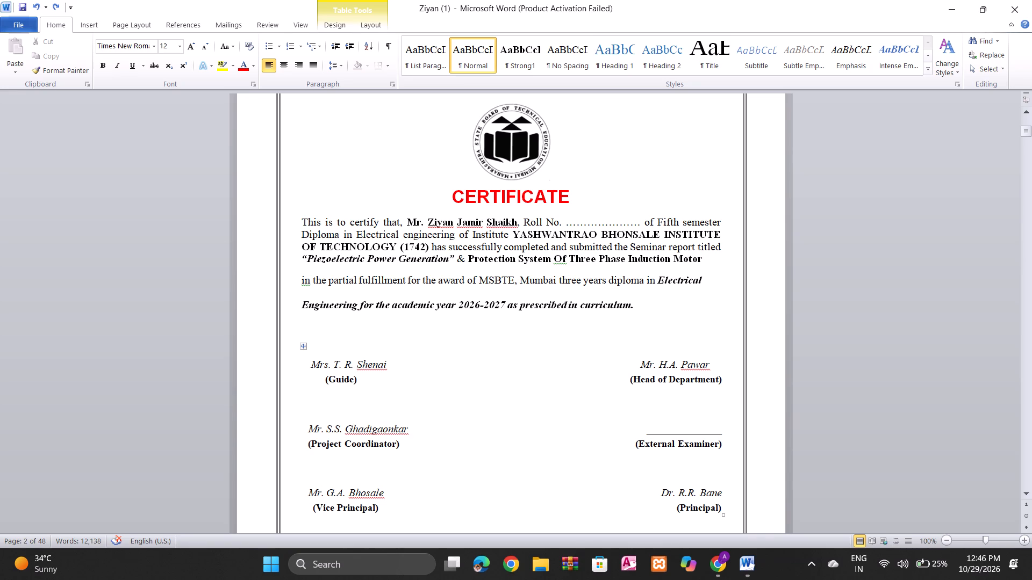
click(726, 446)
click(722, 448)
click(669, 446)
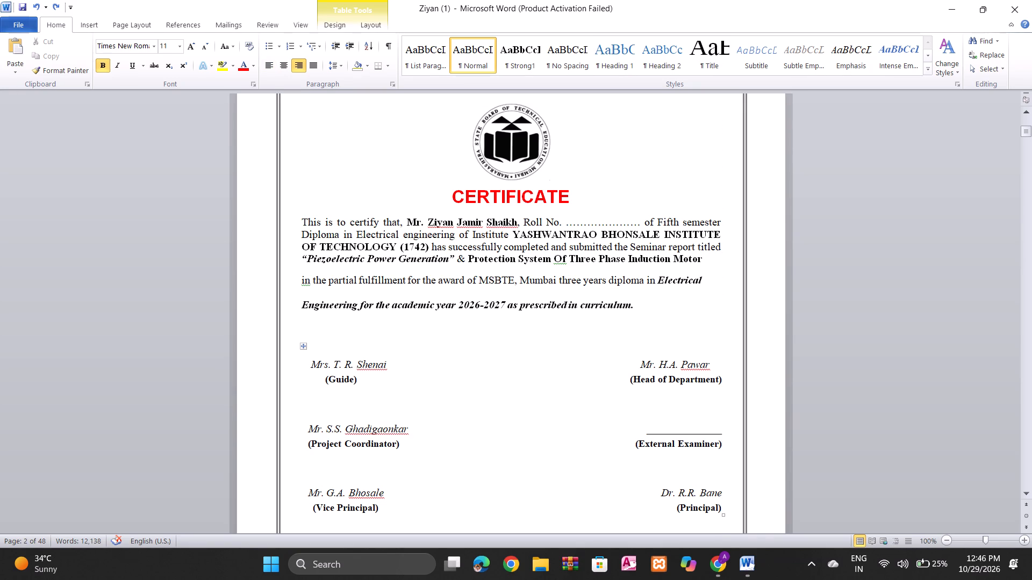
key(Right)
key(Right)
key(Right)
key(Right)
key(Right)
key(Right)
key(Right)
key(Right)
key(Right)
key(Right)
key(Right)
key(Right)
key(BackSpace)
key(BackSpace)
key(BackSpace)
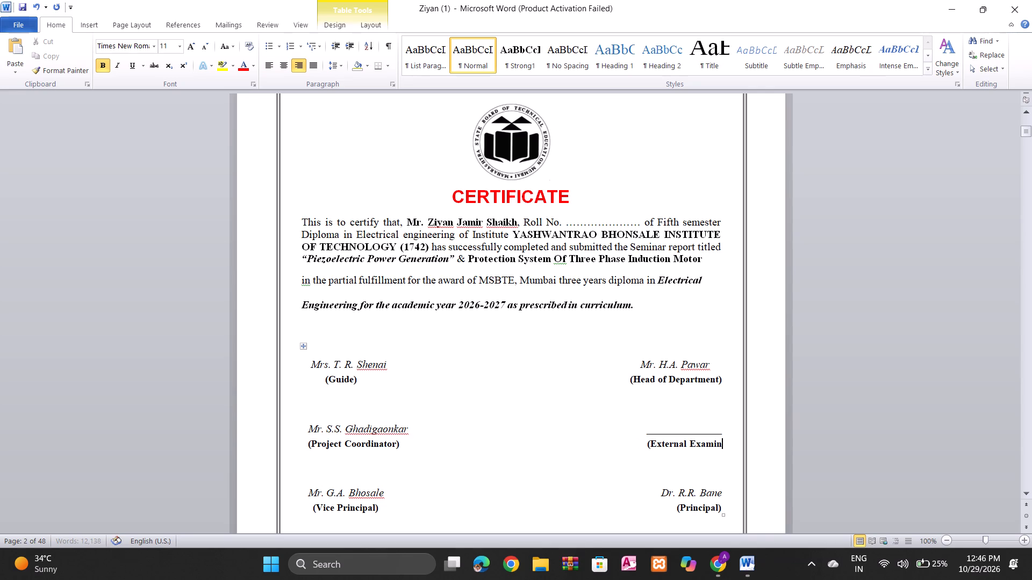
key(BackSpace)
key(BackSpace)
key(BackSpace)
key(BackSpace)
key(BackSpace)
key(BackSpace)
key(BackSpace)
key(BackSpace)
key(BackSpace)
key(BackSpace)
key(BackSpace)
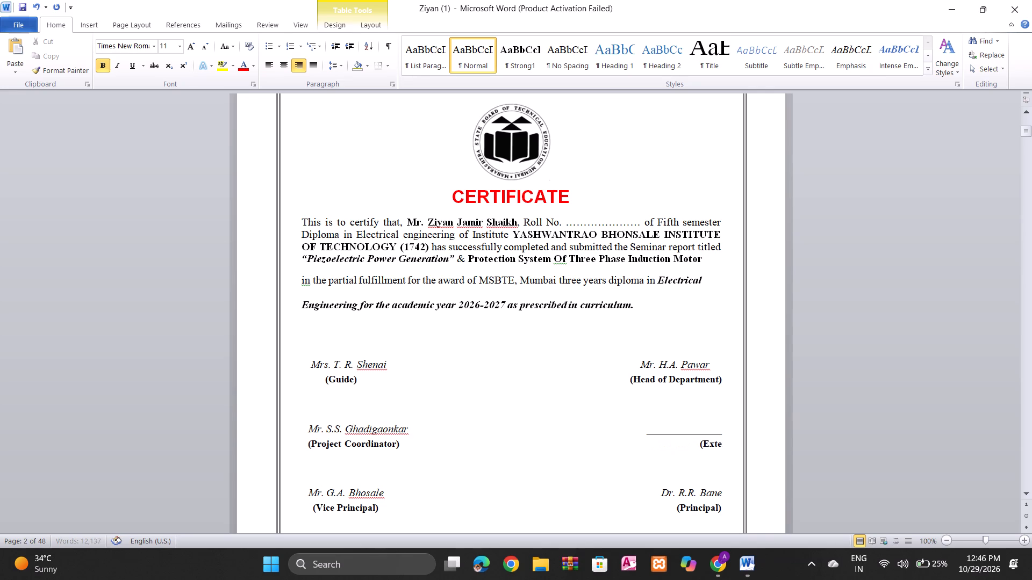
key(BackSpace)
key(BackSpace)
key(BackSpace)
key(BackSpace)
key(BackSpace)
key(BackSpace)
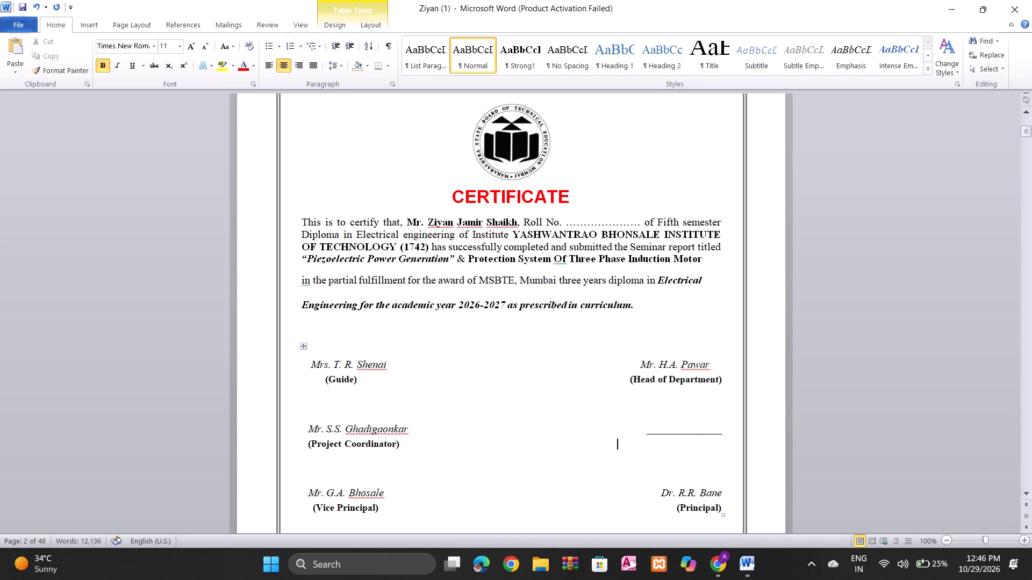
key(BackSpace)
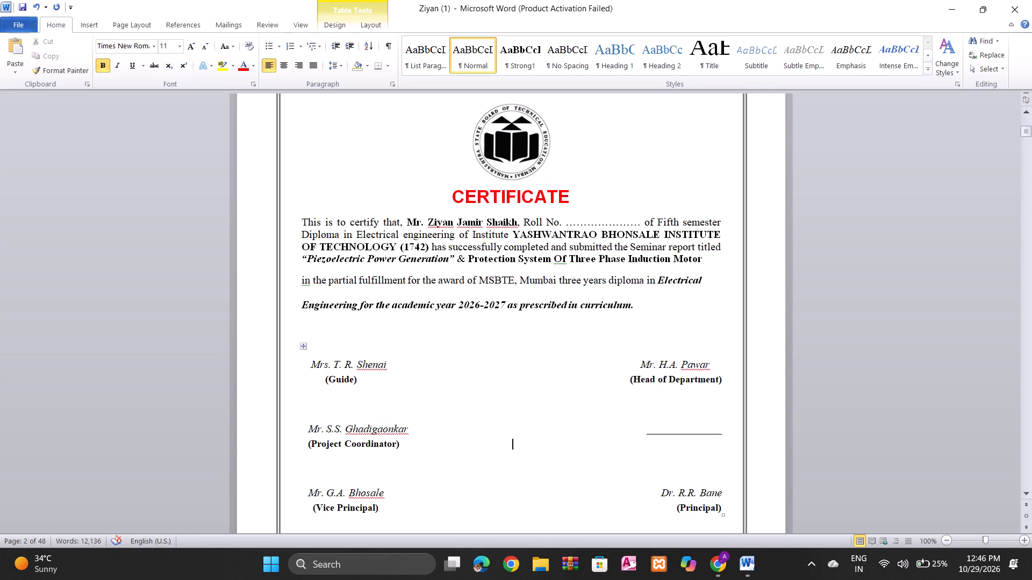
Delete the blank signature line opposite the Project Coordinator's name on the certificate.
click(727, 430)
key(BackSpace)
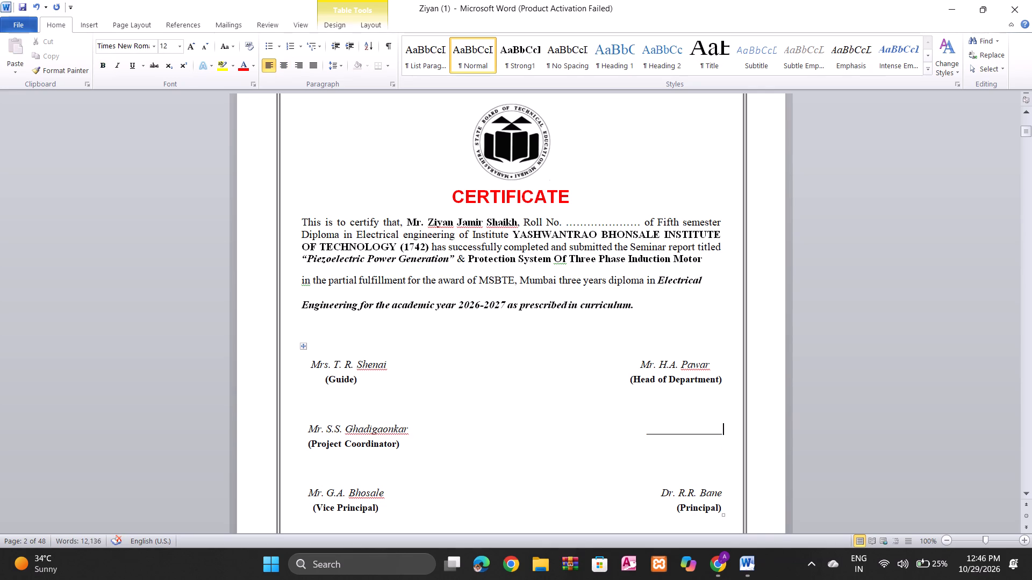
key(BackSpace)
triple_click(662, 433)
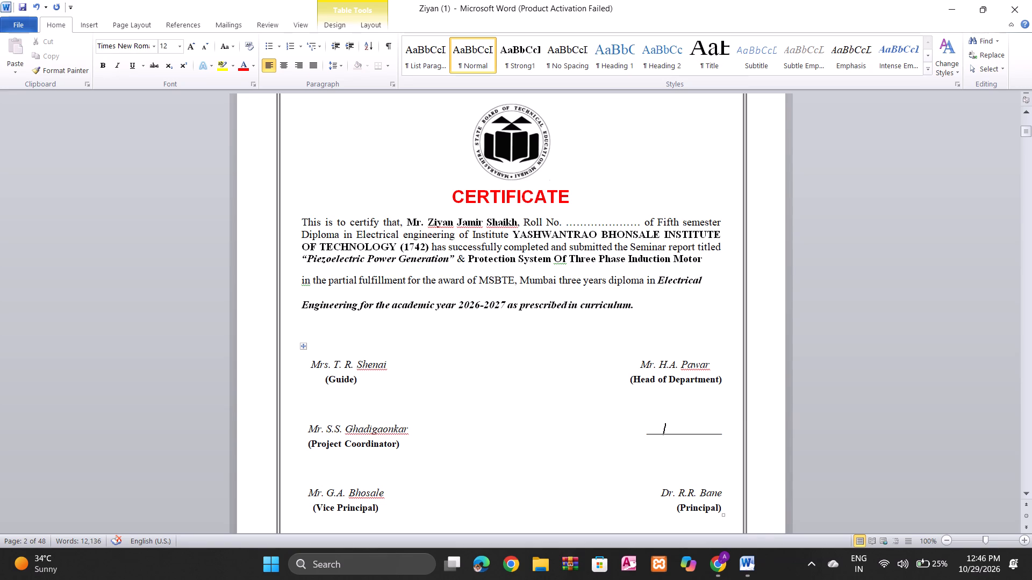
click(662, 433)
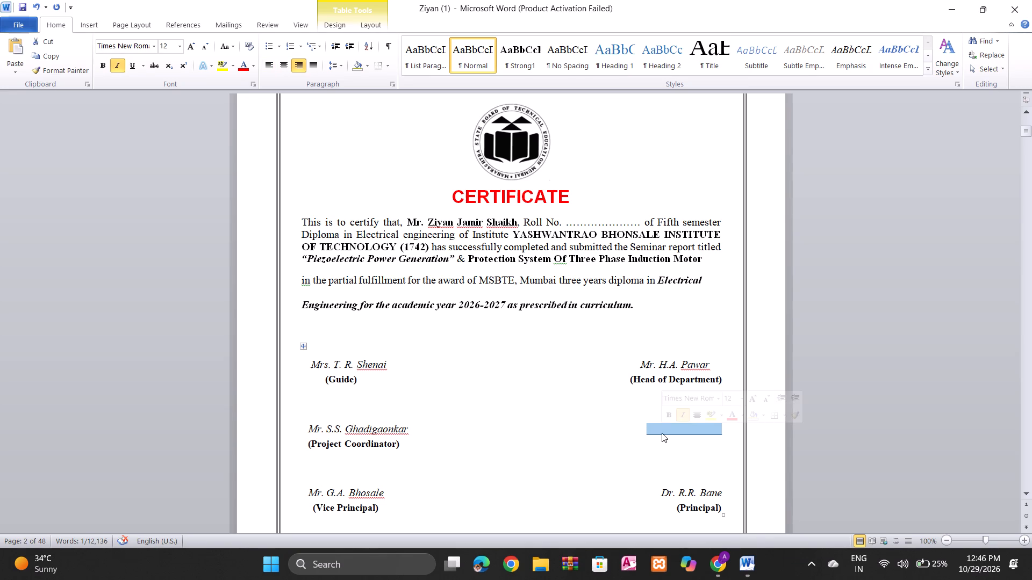
key(Delete)
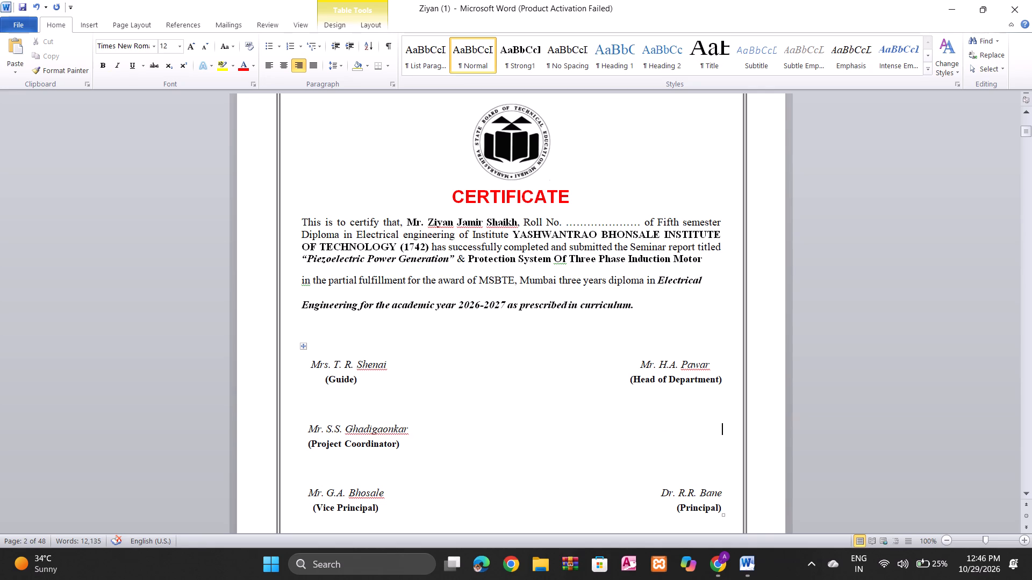
Add two more blank lines after both the Guide and Project Coordinator labels in the certificate's signature block.
click(647, 490)
scroll(647, 490, down, 1)
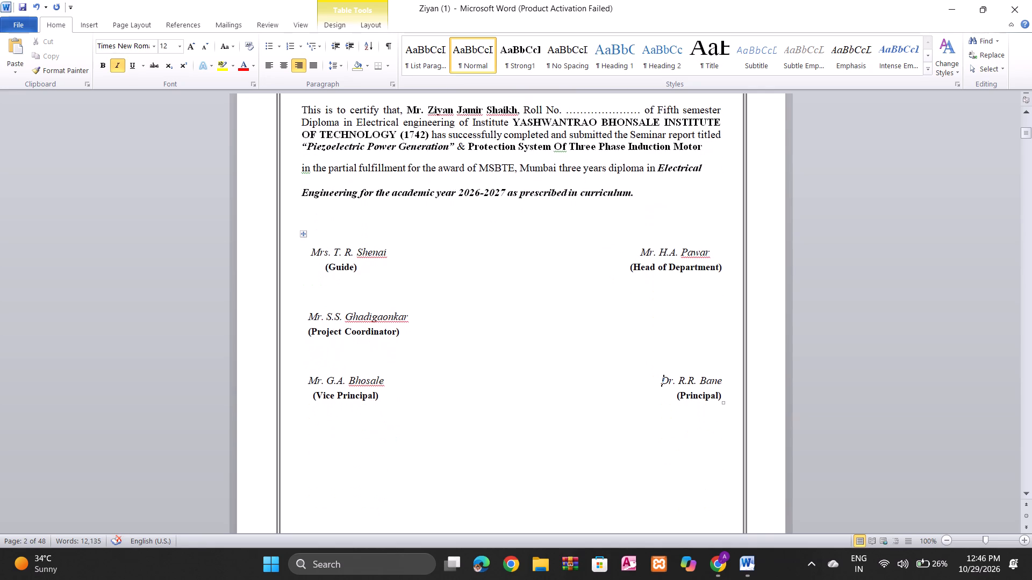
scroll(647, 490, down, 2)
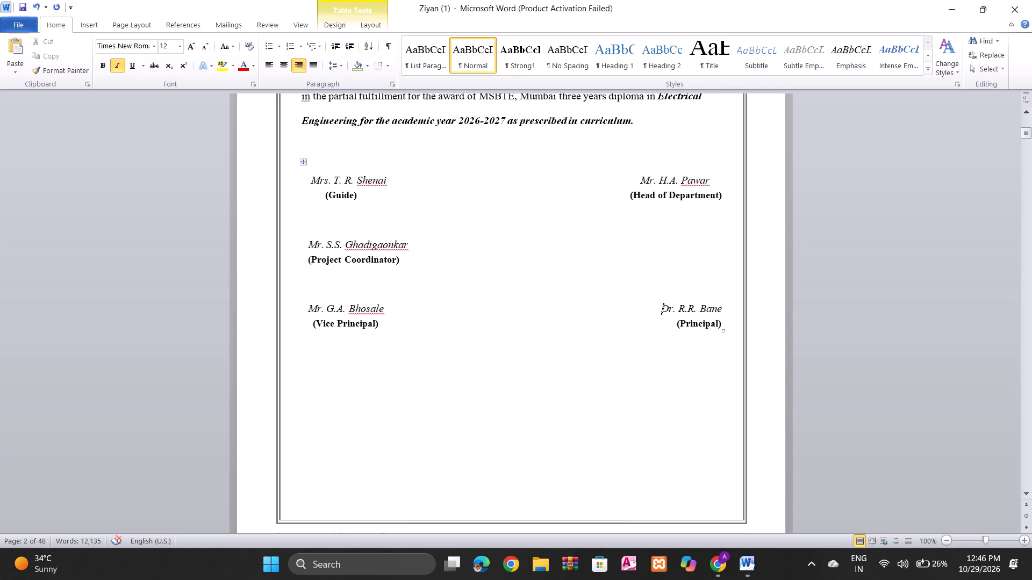
click(368, 200)
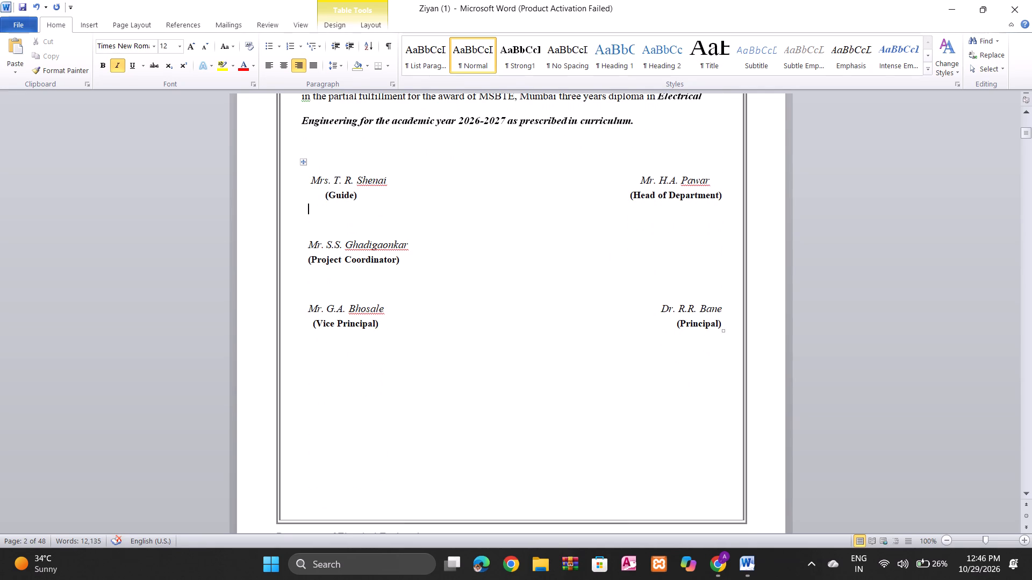
drag(368, 200, 360, 192)
click(360, 192)
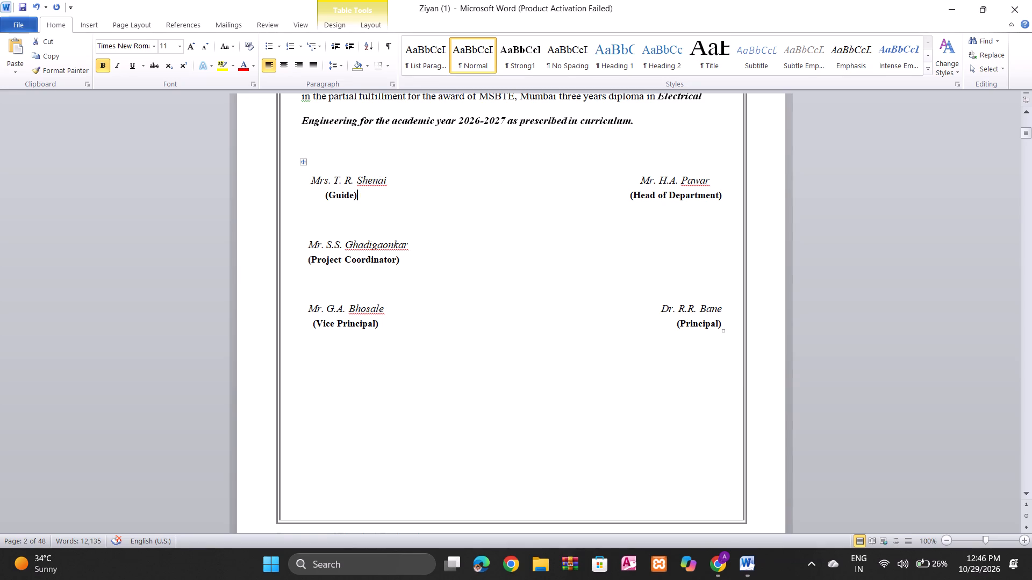
key(Return)
key(Return)
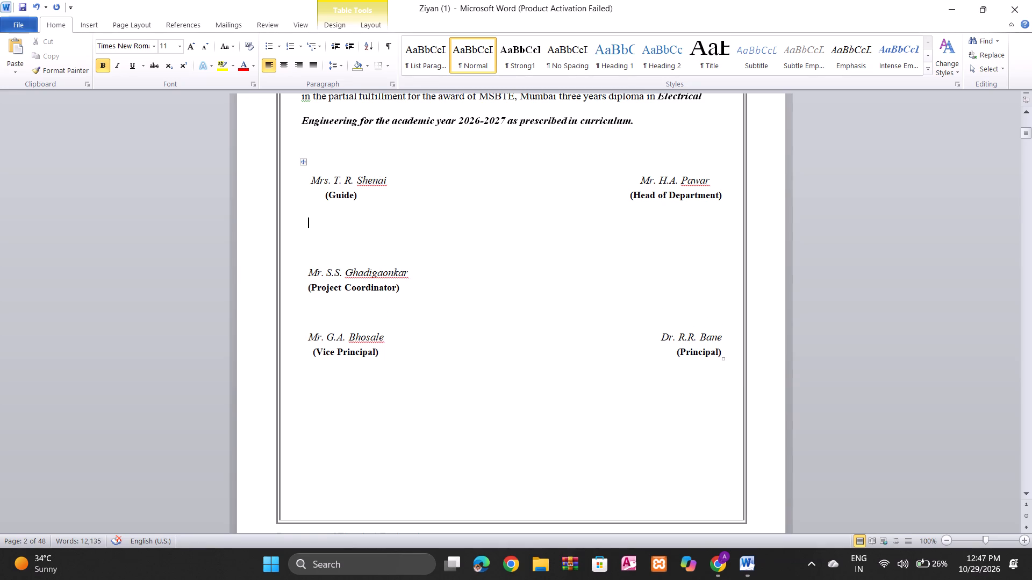
click(406, 286)
key(Return)
key(Return)
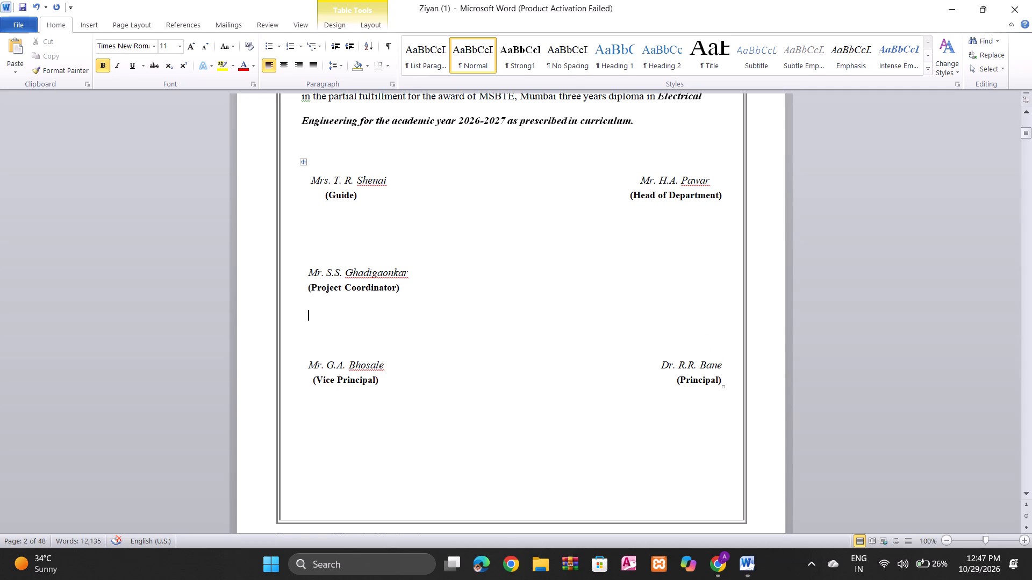
Look through the report from the acknowledgment into chapter 3, and return to the reviewed sources table in the Literature Review.
scroll(406, 286, down, 4)
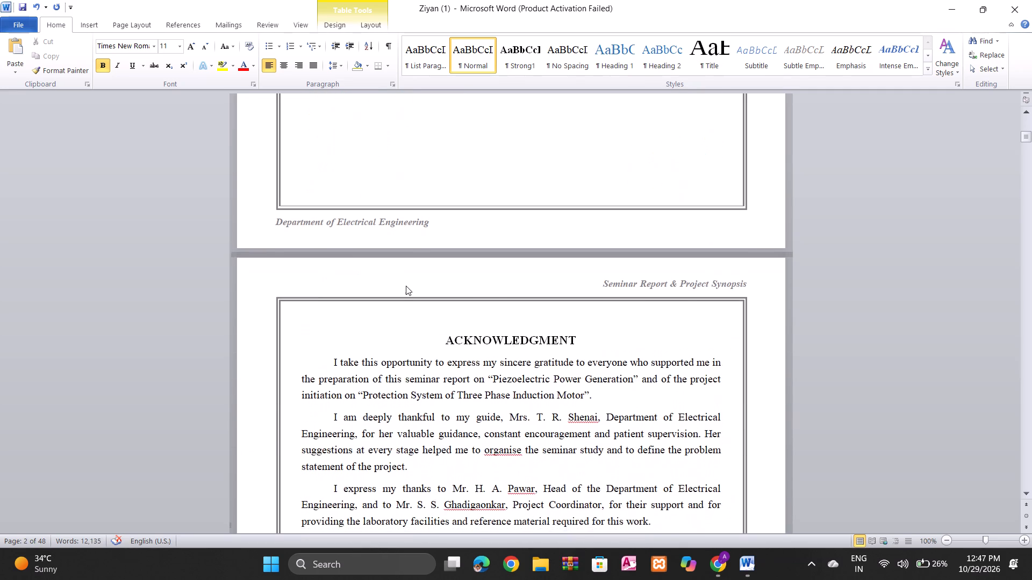
scroll(406, 286, down, 1)
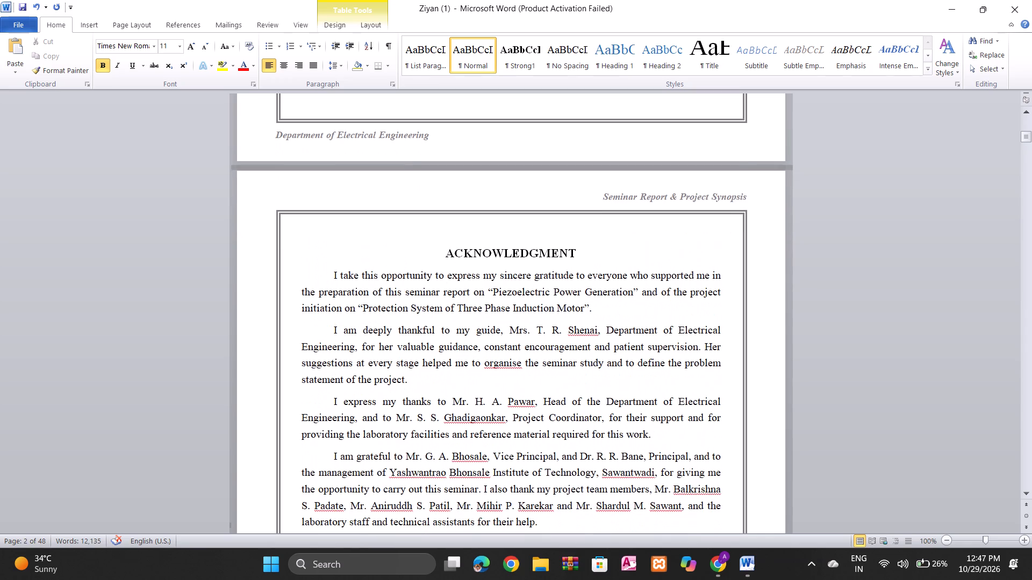
scroll(406, 286, down, 5)
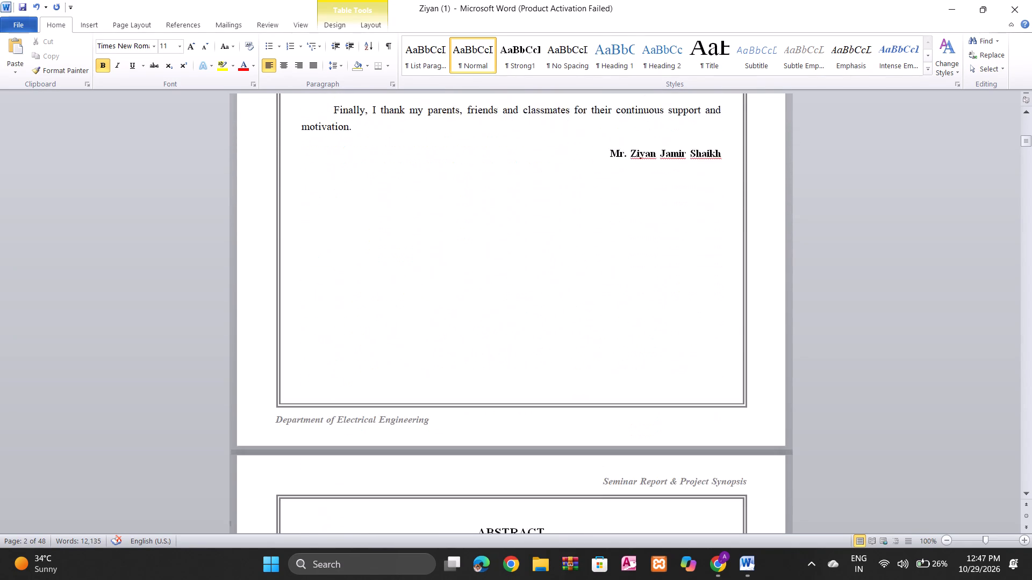
scroll(406, 286, down, 5)
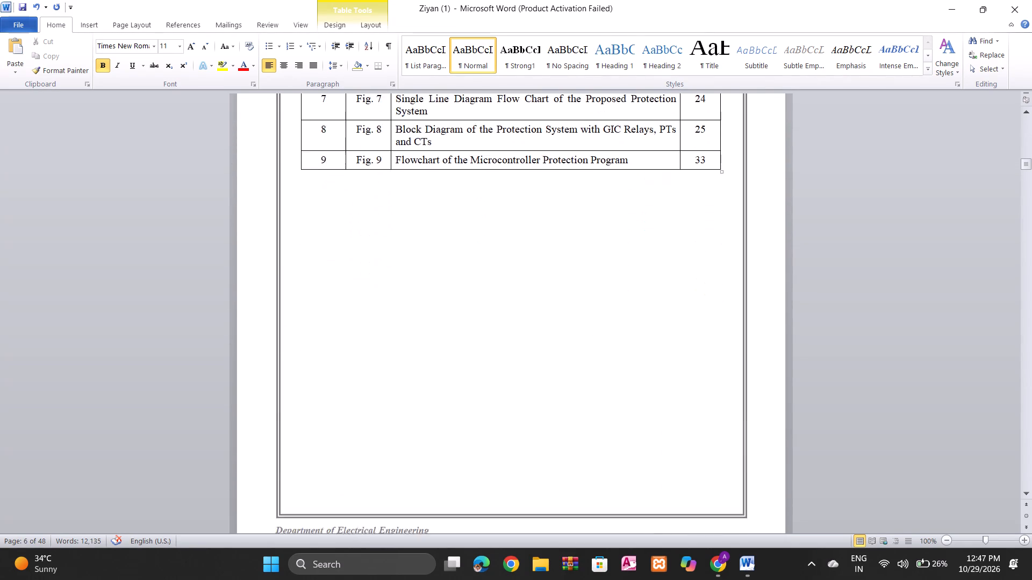
scroll(406, 286, down, 4)
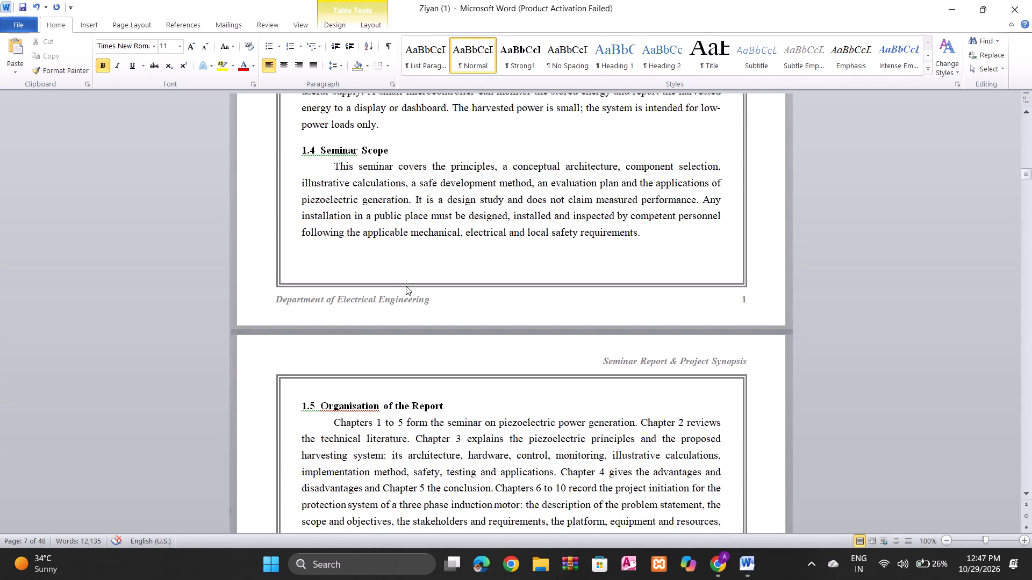
scroll(406, 286, down, 6)
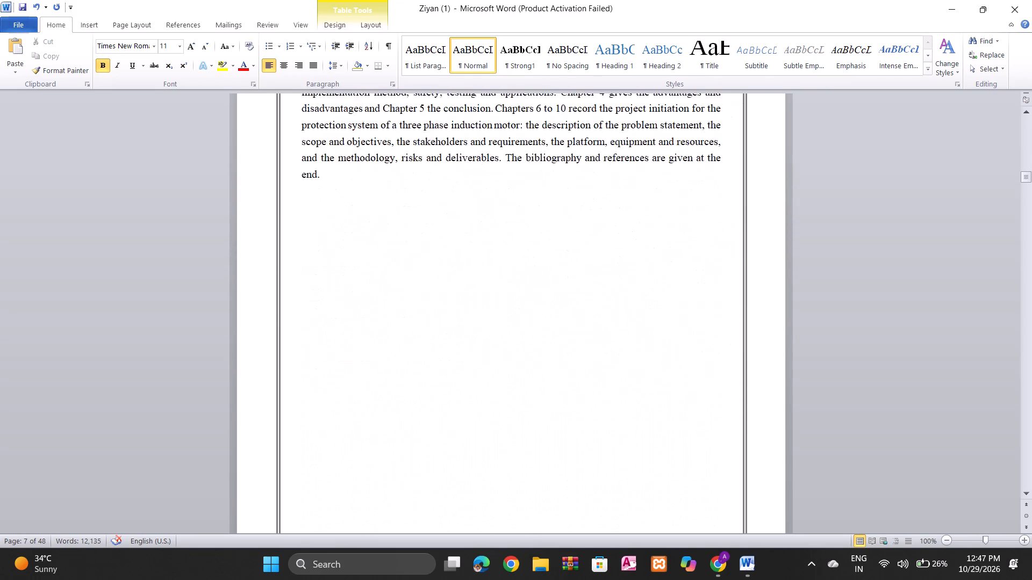
scroll(406, 286, down, 11)
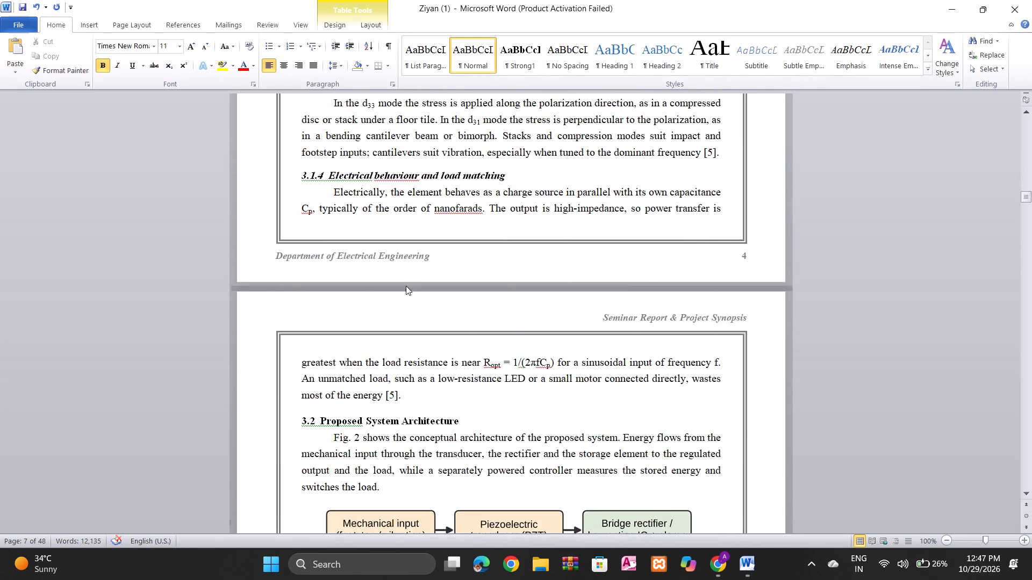
scroll(406, 286, up, 3)
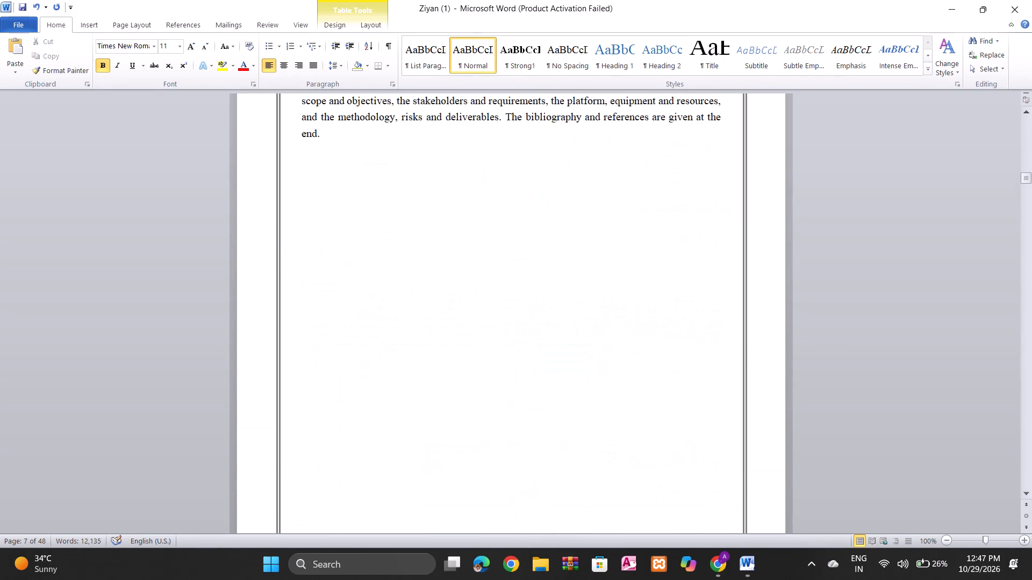
scroll(406, 286, up, 1)
scroll(406, 286, down, 1)
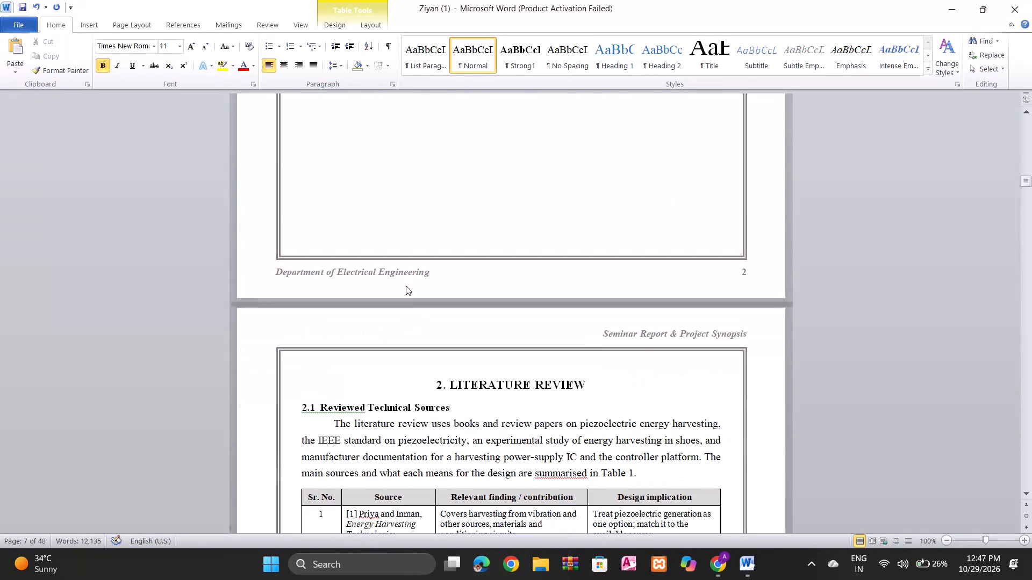
scroll(406, 286, down, 4)
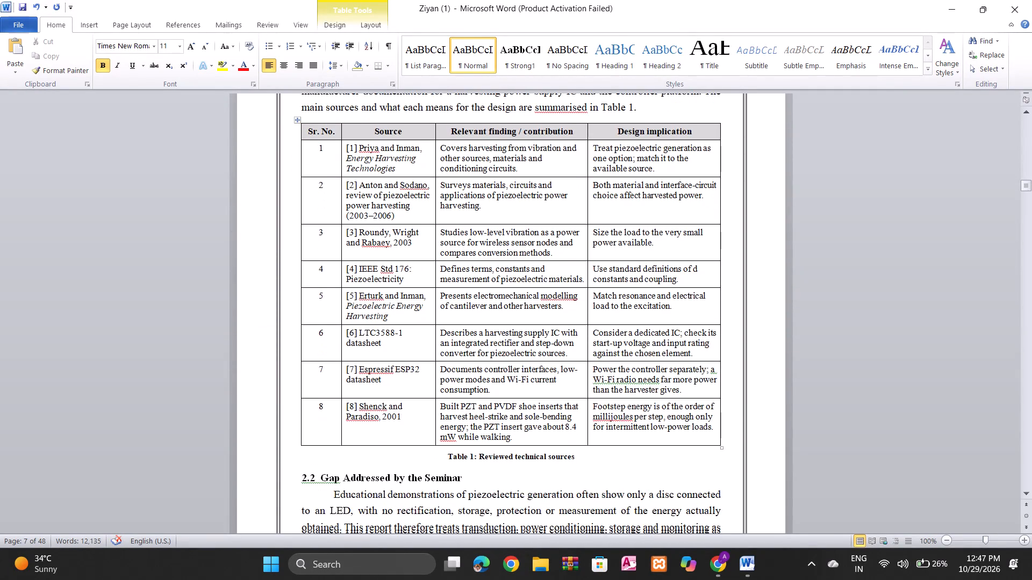
scroll(406, 286, down, 1)
Italicize the caption "Table 1: Reviewed technical sources" below the literature table in section 2.
click(445, 377)
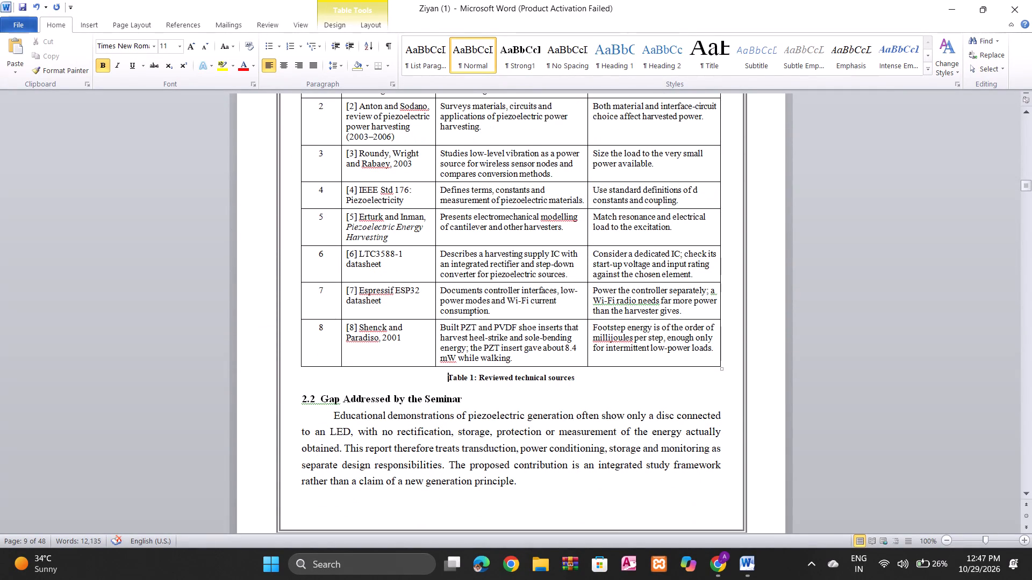
drag(445, 377, 621, 387)
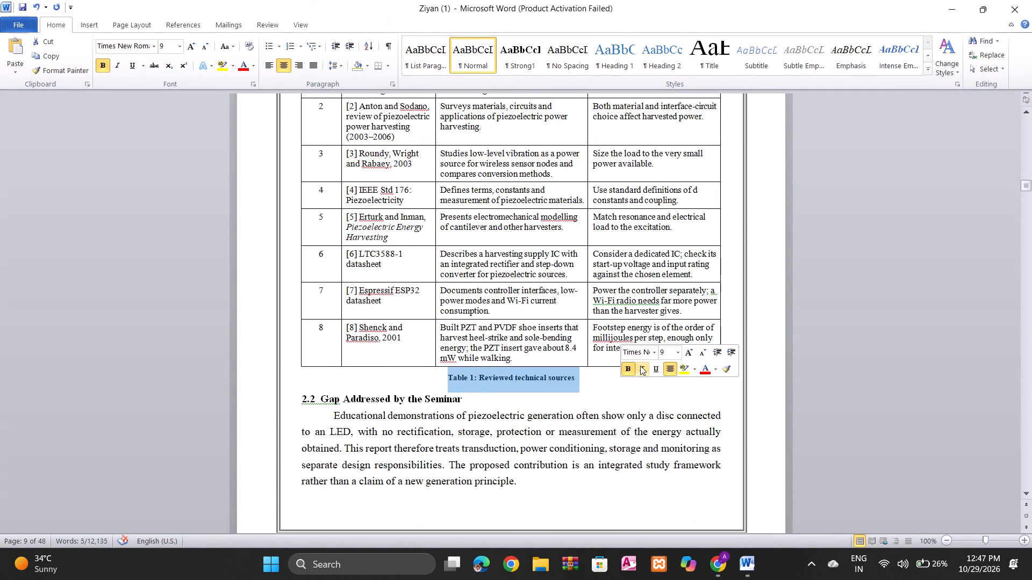
click(640, 366)
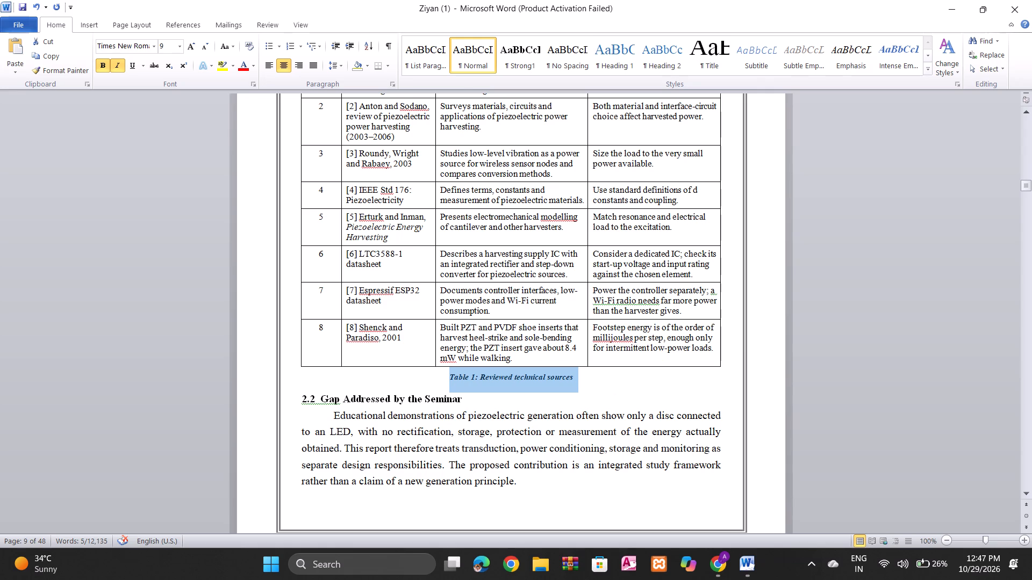
Italicize the caption "Fig. 1: Direct Piezoelectric Effect on a PZT Element" in section 3.1.1.
scroll(558, 423, down, 3)
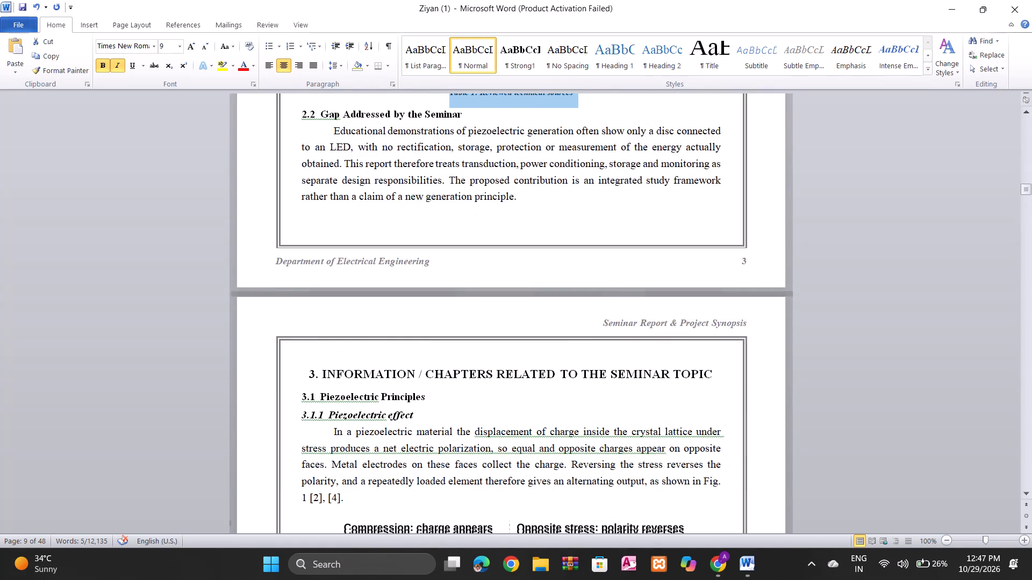
scroll(558, 423, down, 2)
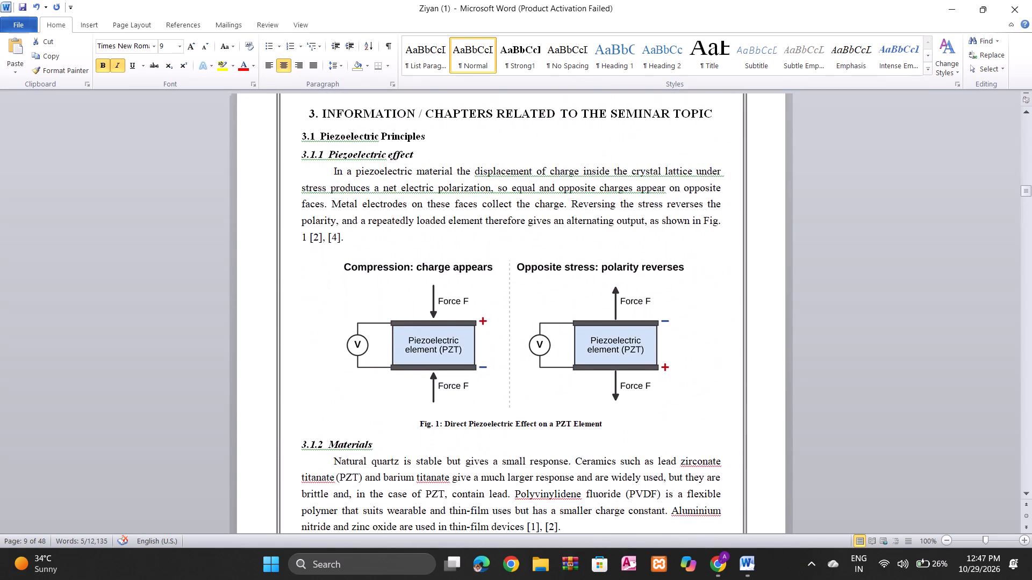
scroll(558, 423, down, 1)
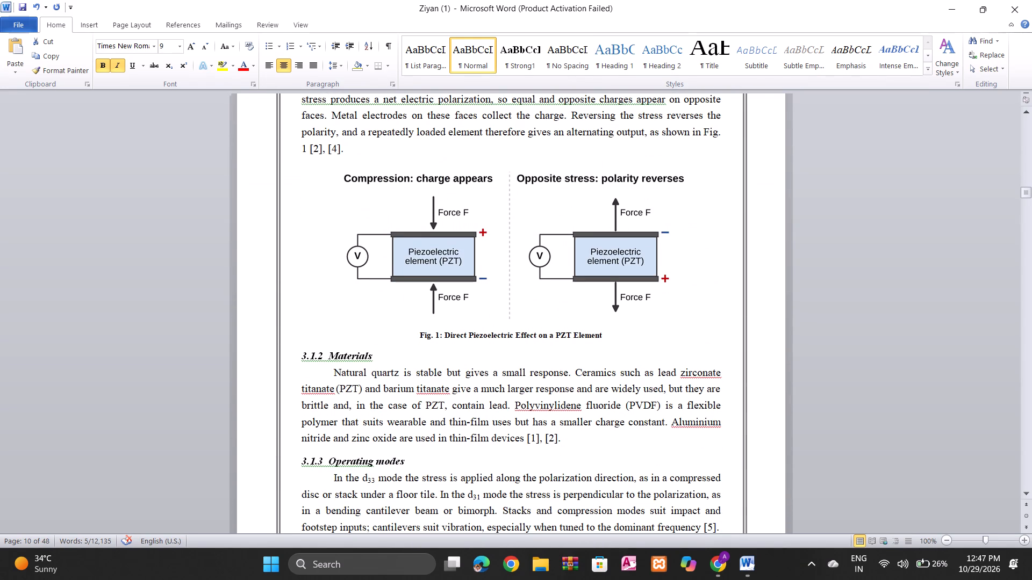
click(417, 336)
drag(417, 336, 592, 345)
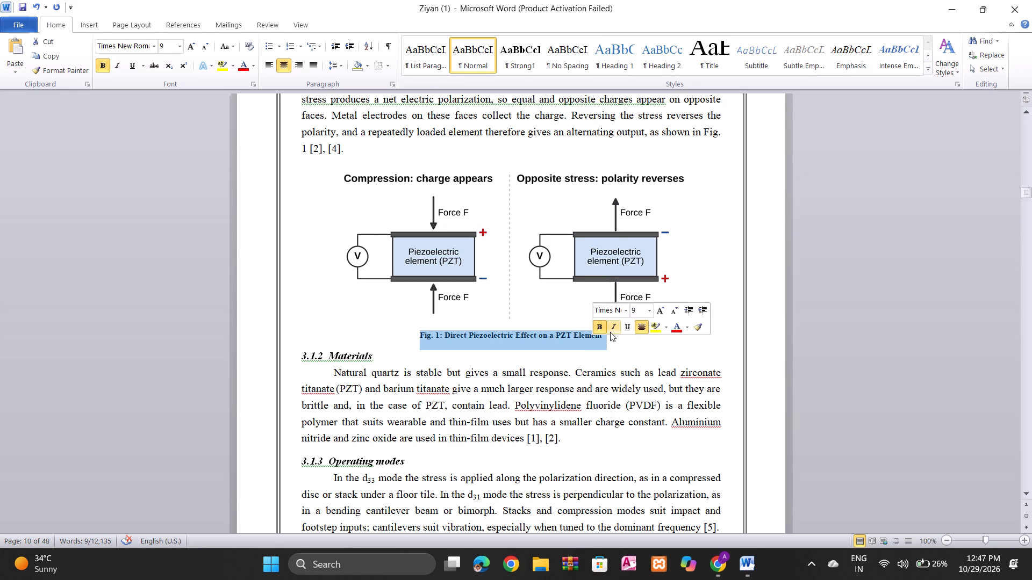
click(610, 332)
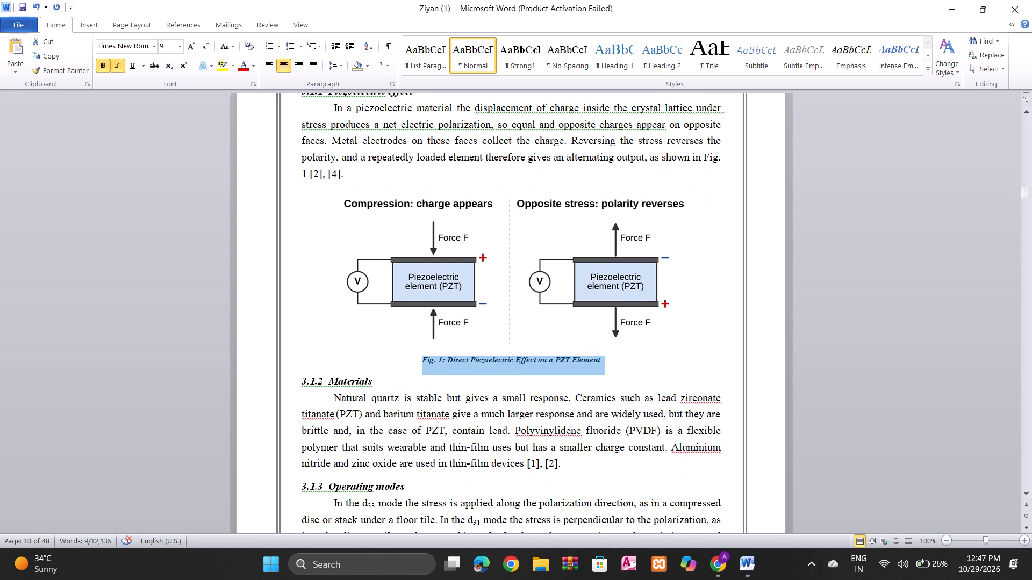
Italicize only the caption "Fig. 2: Conceptual Piezoelectric Power Generation System Architecture" above section 3.2.1.
scroll(514, 346, down, 6)
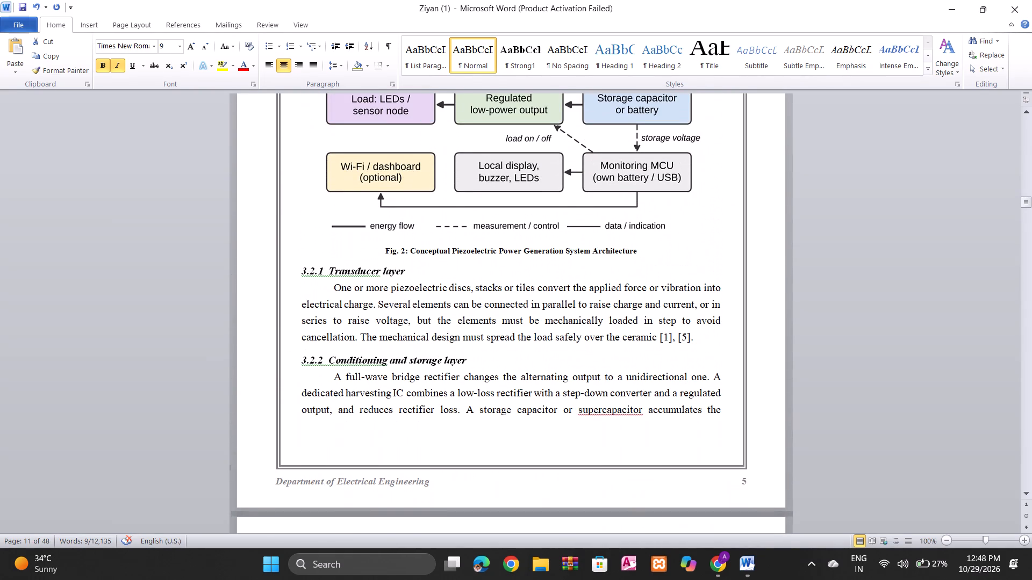
click(383, 255)
drag(383, 255, 630, 266)
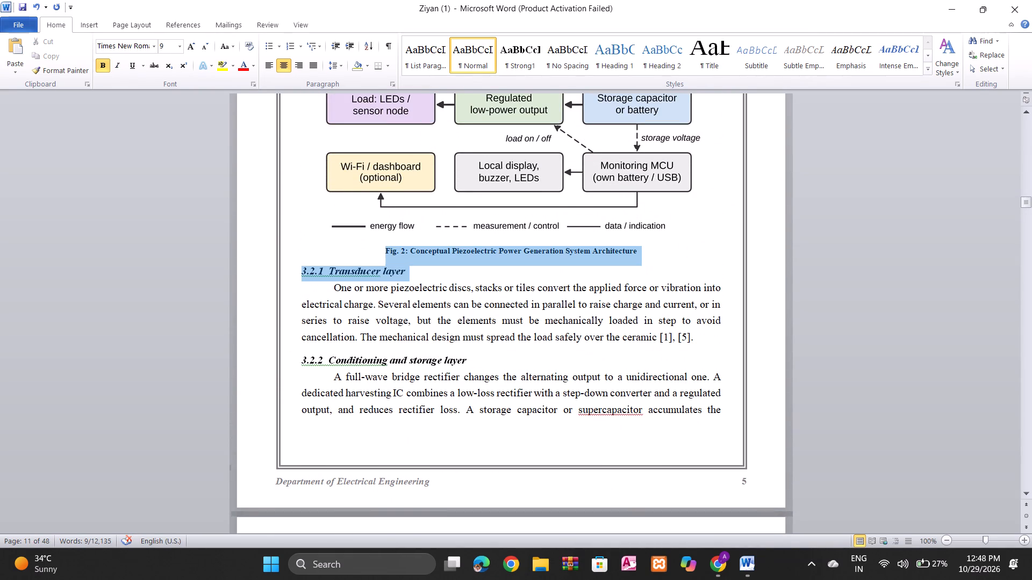
drag(630, 266, 648, 269)
click(634, 257)
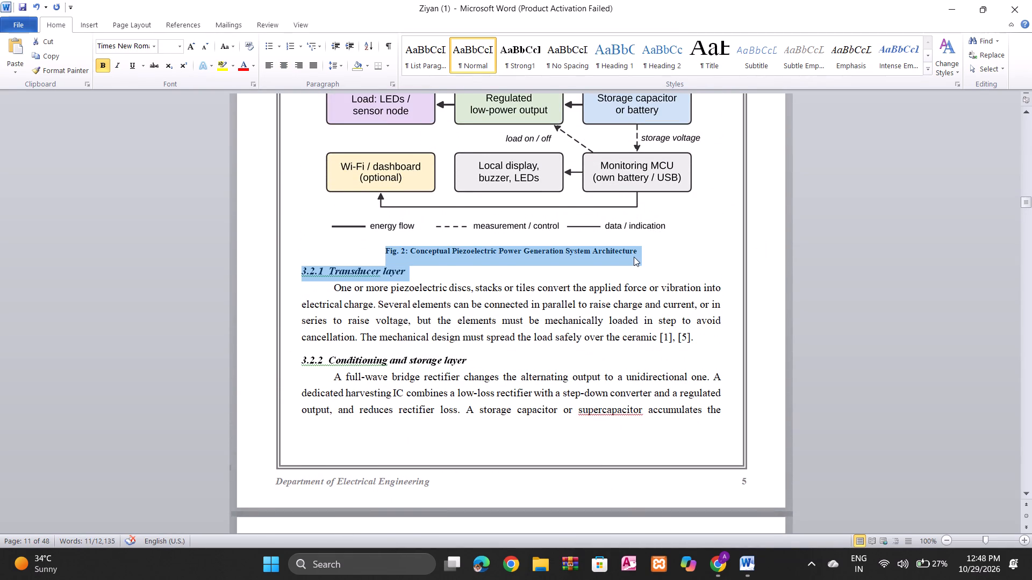
click(637, 257)
drag(637, 257, 514, 260)
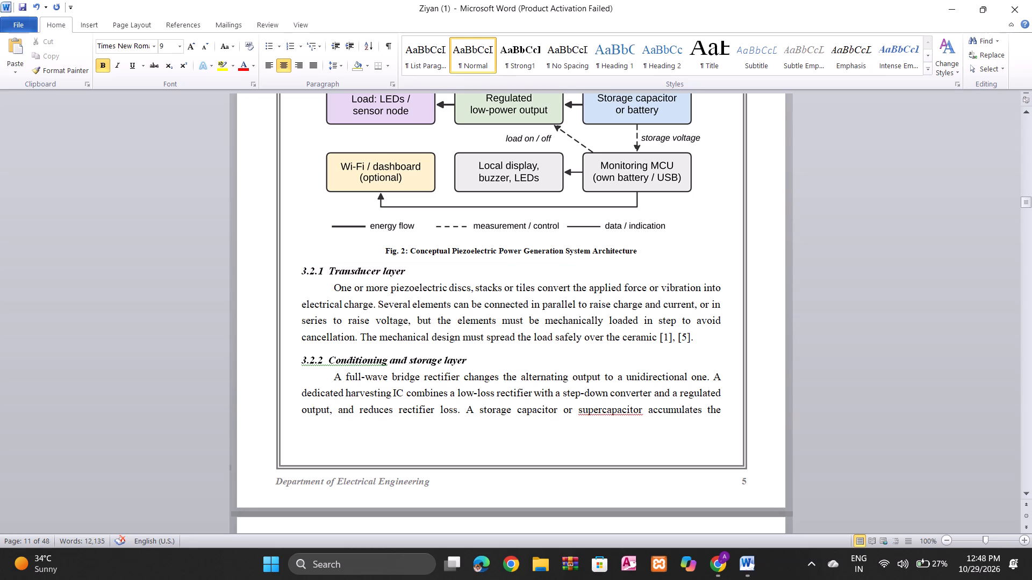
drag(514, 260, 389, 258)
click(612, 256)
click(382, 253)
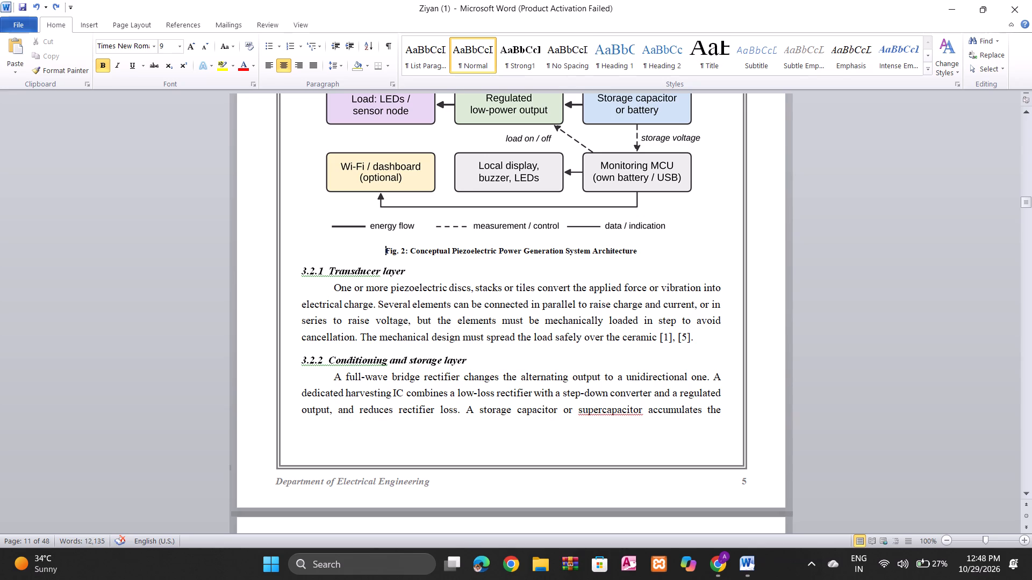
drag(382, 253, 388, 253)
click(388, 253)
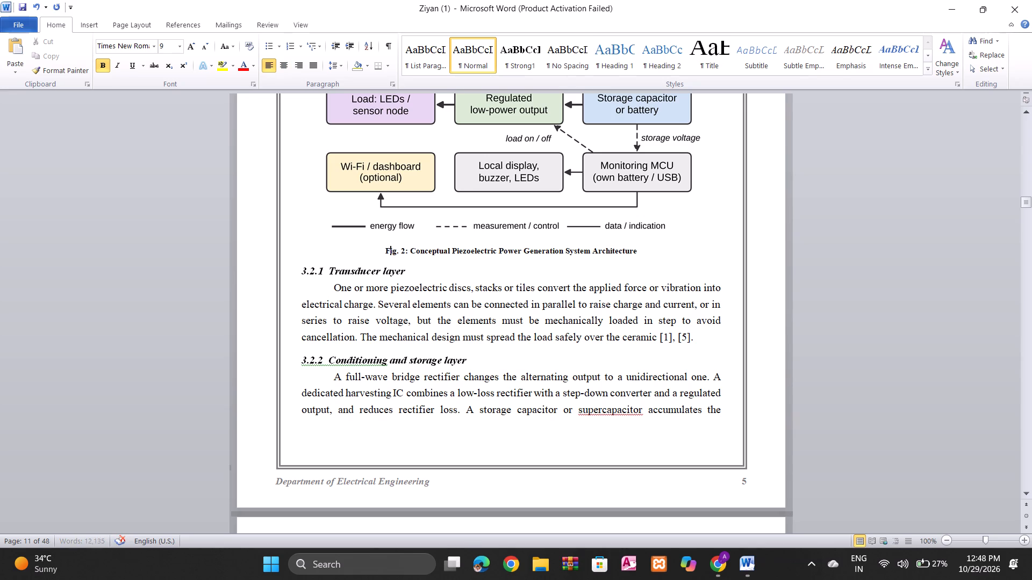
drag(388, 253, 639, 258)
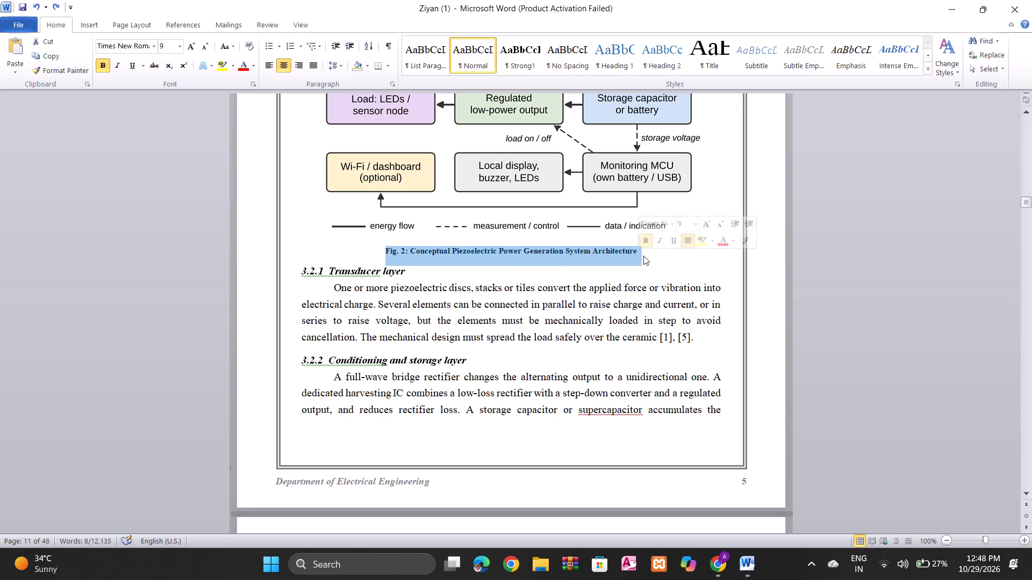
click(658, 241)
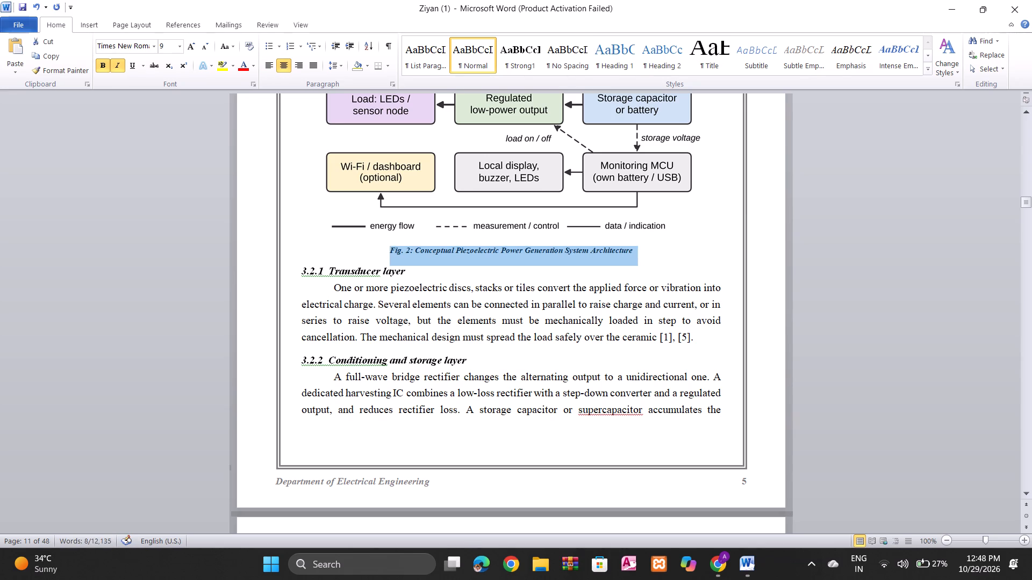
Italicize the caption "Table 2: Hardware and equipment for the piezoelectric system" above section 3.3.1, keeping it centred.
scroll(505, 274, down, 4)
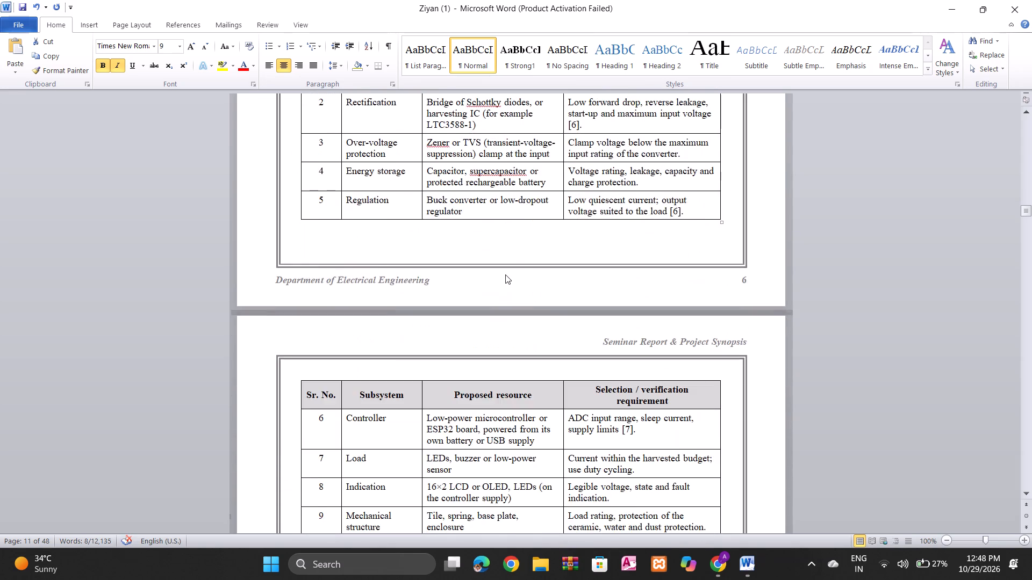
scroll(505, 274, down, 1)
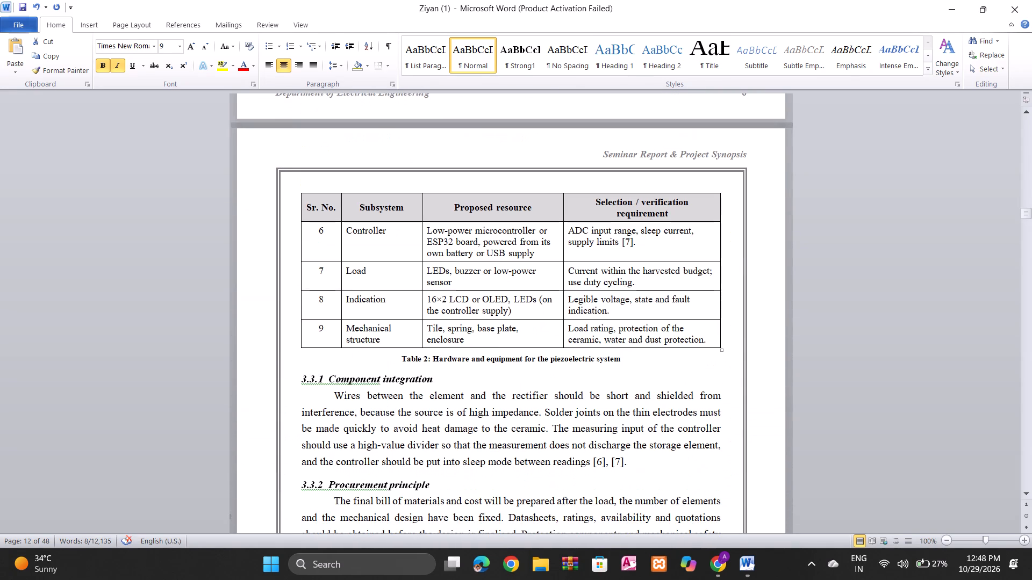
scroll(505, 274, down, 1)
click(393, 357)
drag(393, 357, 450, 357)
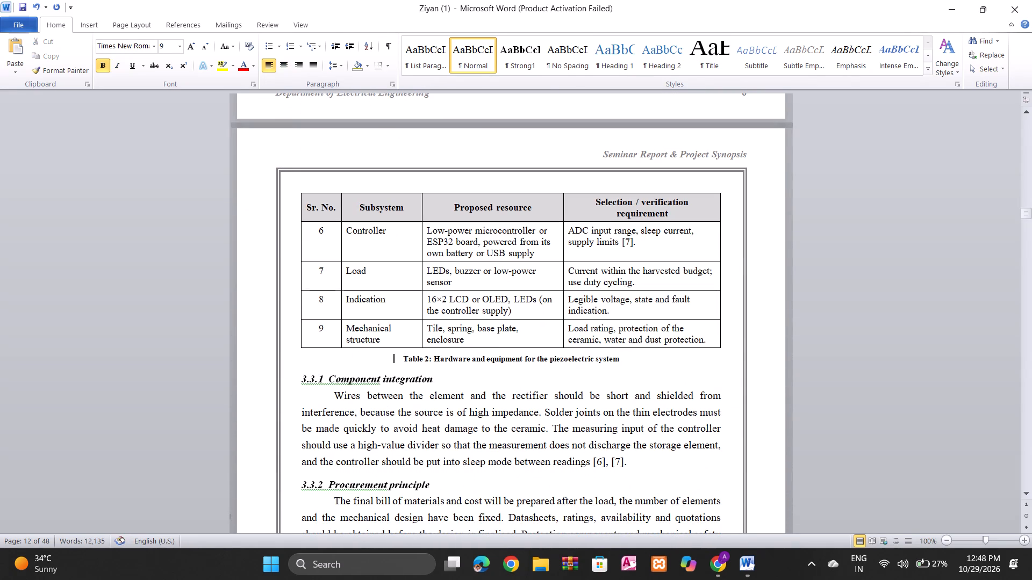
drag(450, 357, 403, 366)
click(403, 366)
drag(403, 366, 555, 369)
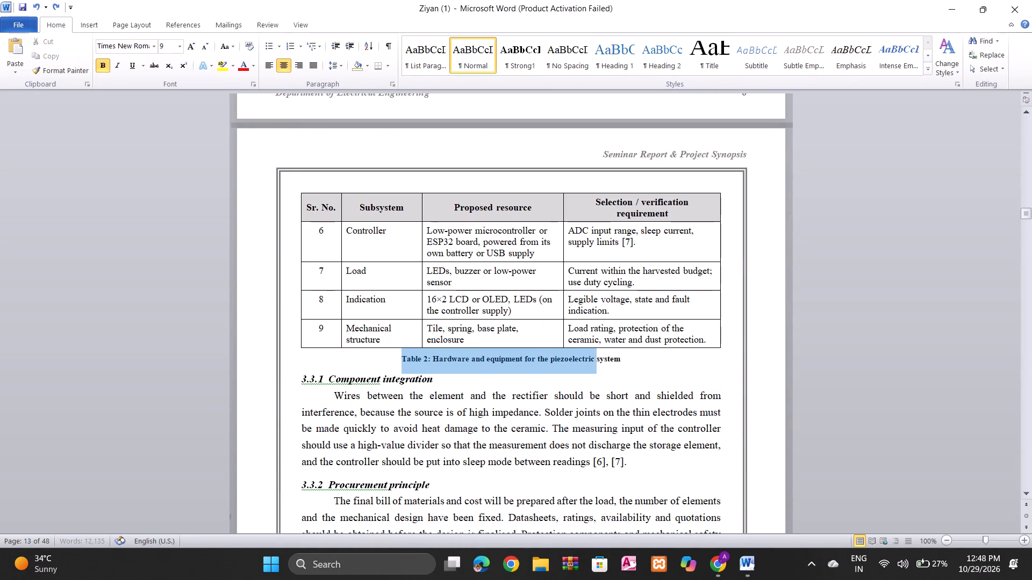
drag(555, 369, 599, 373)
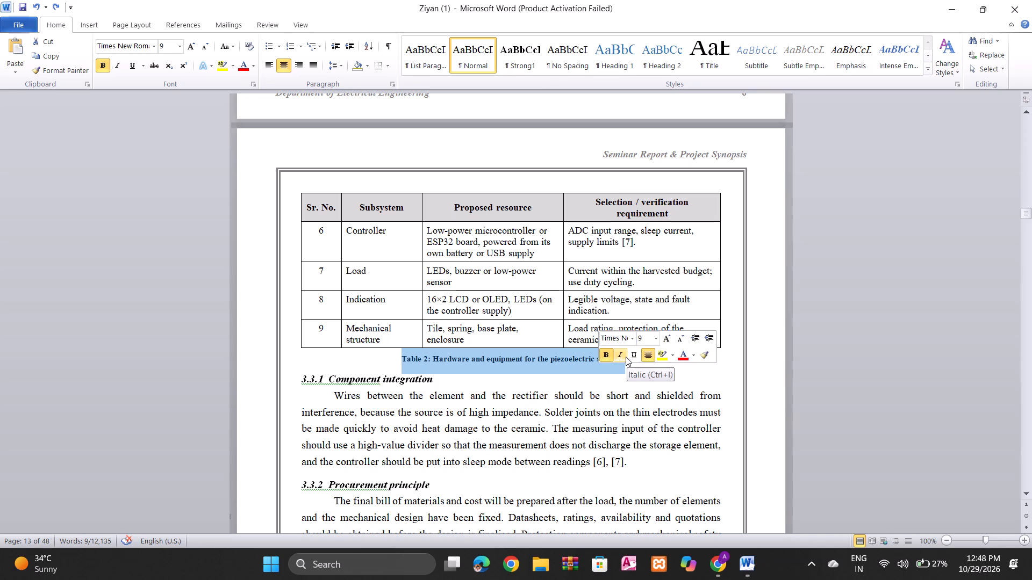
click(626, 357)
Italicize the caption "Fig. 3: Local Measurement, Decision and Load-Control Workflow" in section 3.4, keeping it centred.
scroll(506, 408, down, 4)
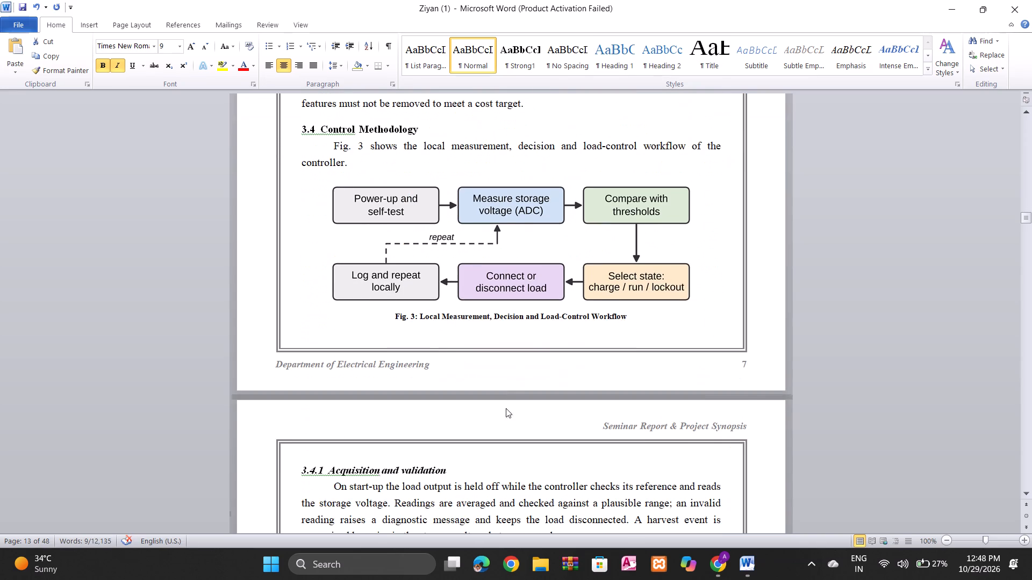
scroll(506, 408, down, 1)
click(386, 319)
drag(386, 319, 397, 319)
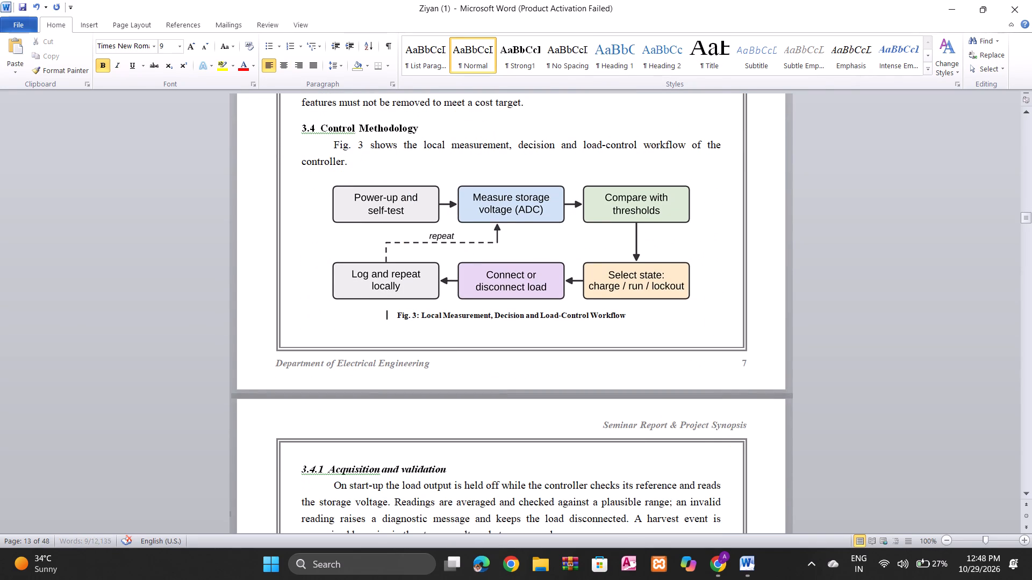
drag(397, 319, 393, 323)
click(393, 323)
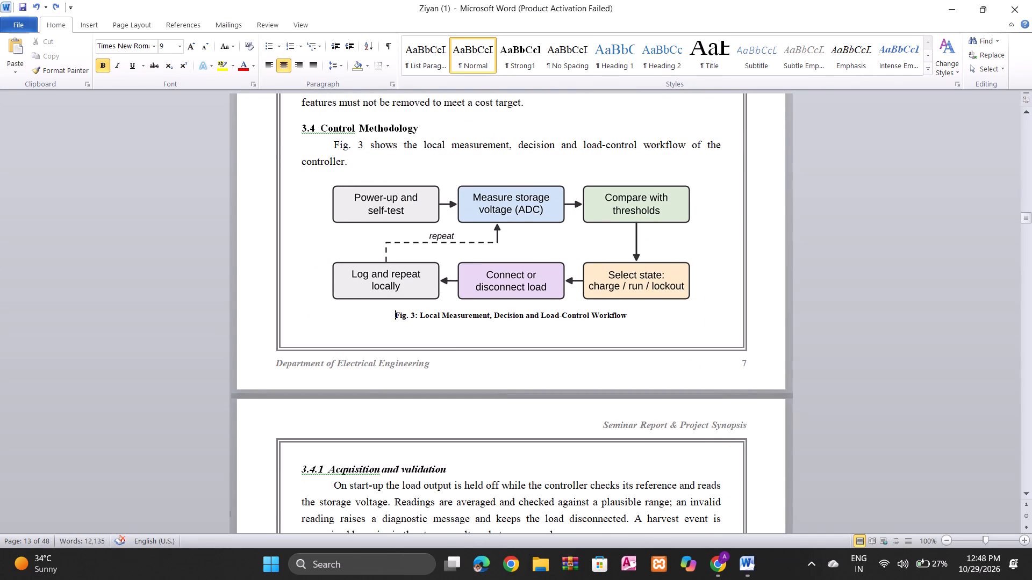
double_click(390, 317)
drag(390, 317, 621, 332)
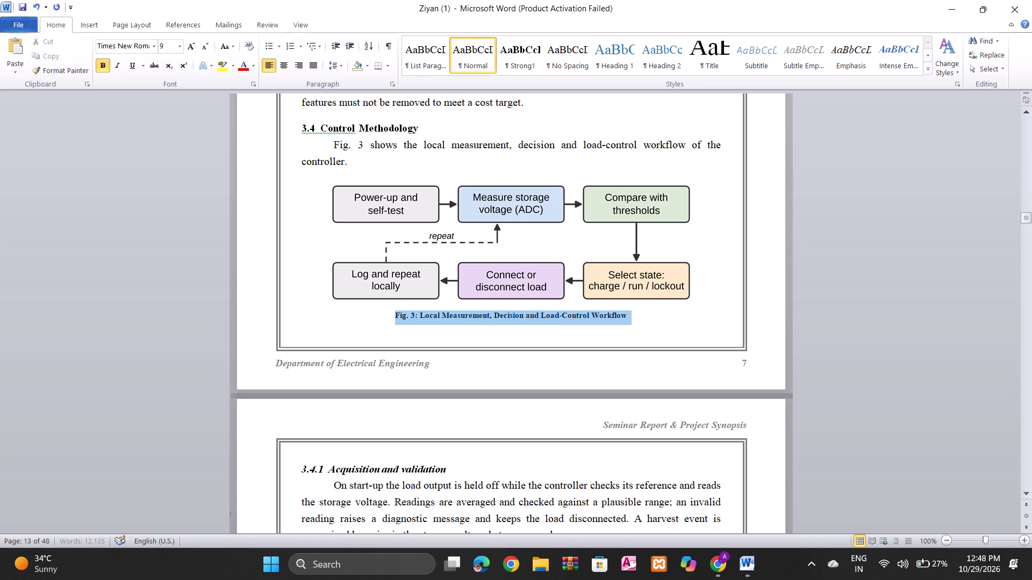
drag(621, 332, 625, 333)
click(653, 311)
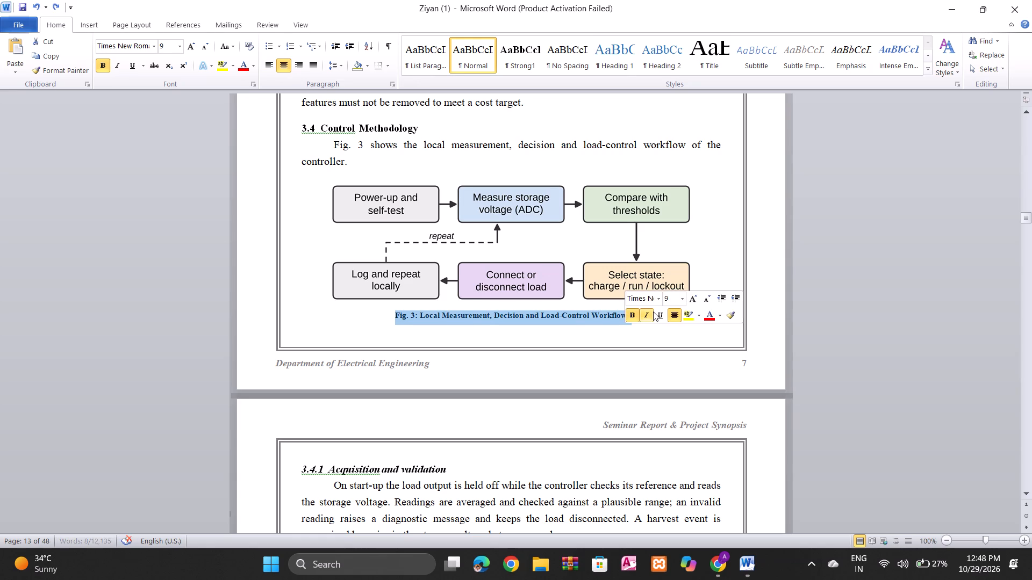
Italicize the caption "Fig. 4: Telemetry Path from Controller to Dashboard" in section 3.5, Monitoring and Data Handling.
scroll(509, 356, down, 4)
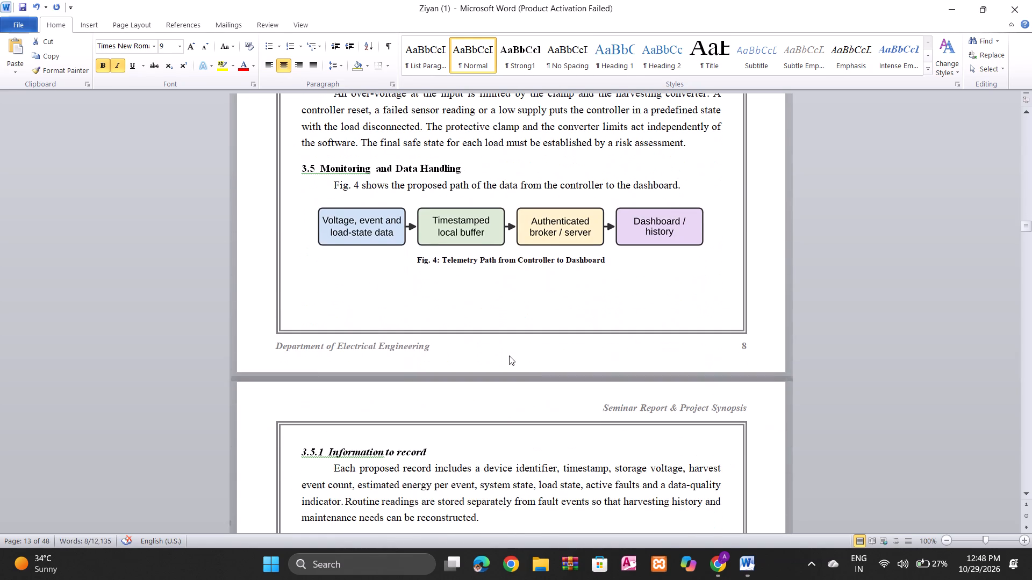
scroll(509, 356, down, 1)
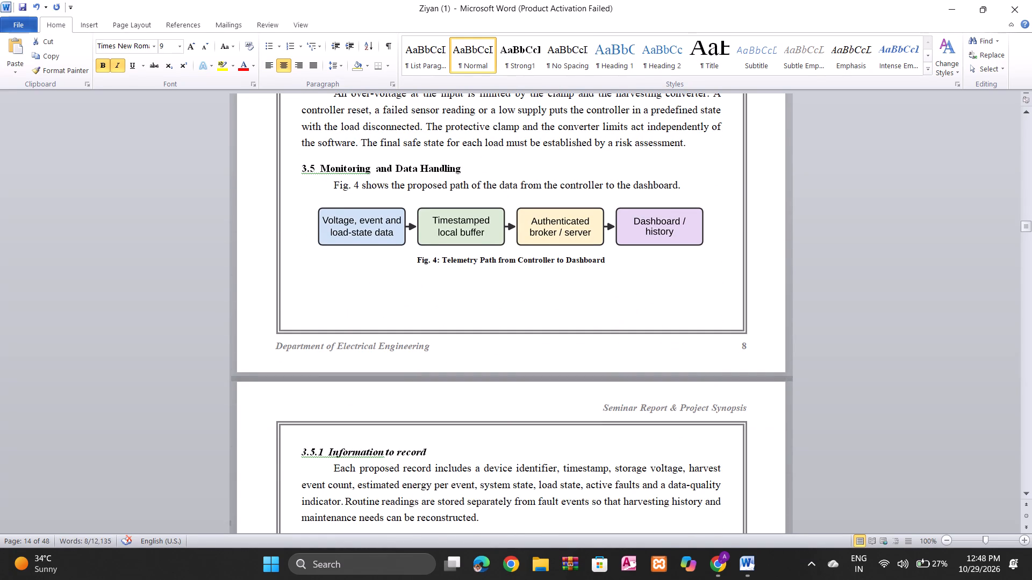
click(414, 267)
click(414, 267)
drag(414, 267, 594, 287)
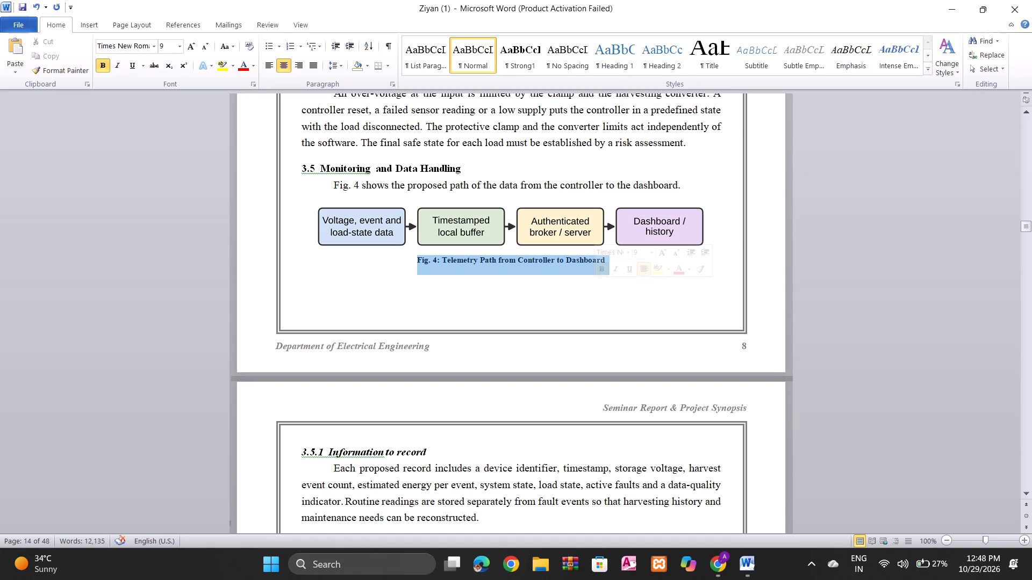
click(611, 272)
Italicize the caption "Table 3: Illustrative calculation results (assumed values, not measurements)" above section 3.6.3.
scroll(504, 335, down, 1)
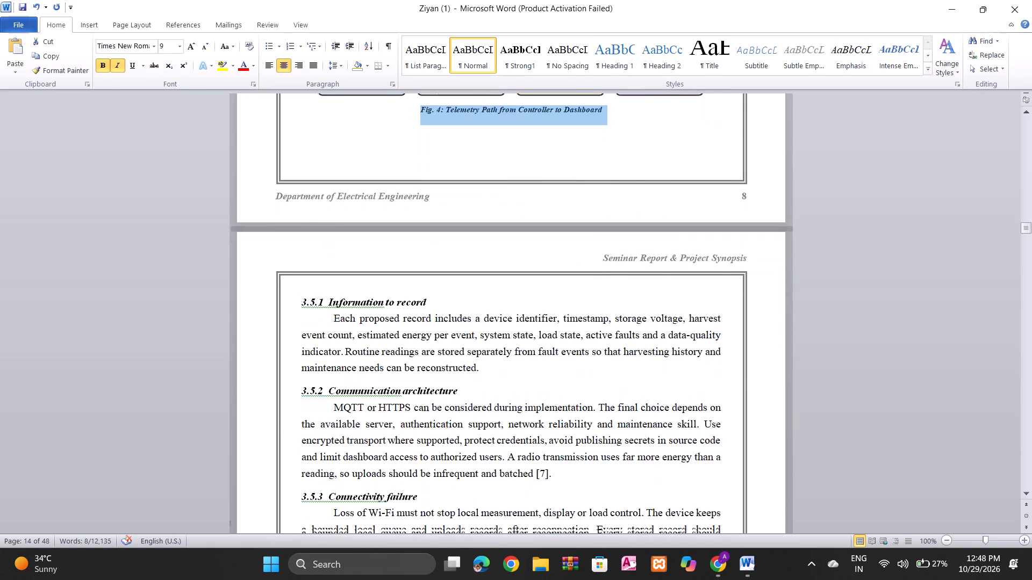
scroll(504, 335, down, 7)
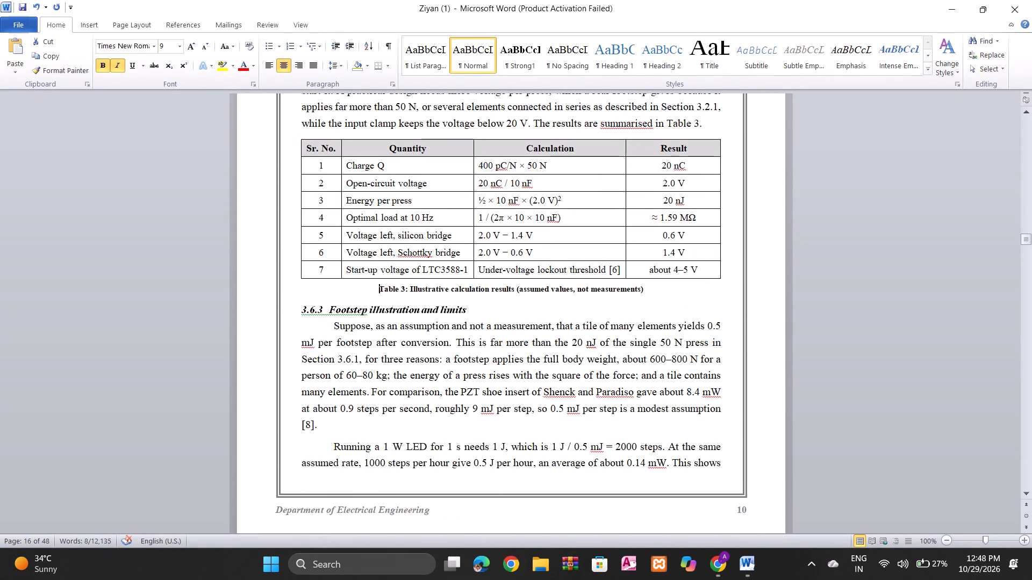
click(372, 292)
drag(372, 292, 407, 293)
click(381, 287)
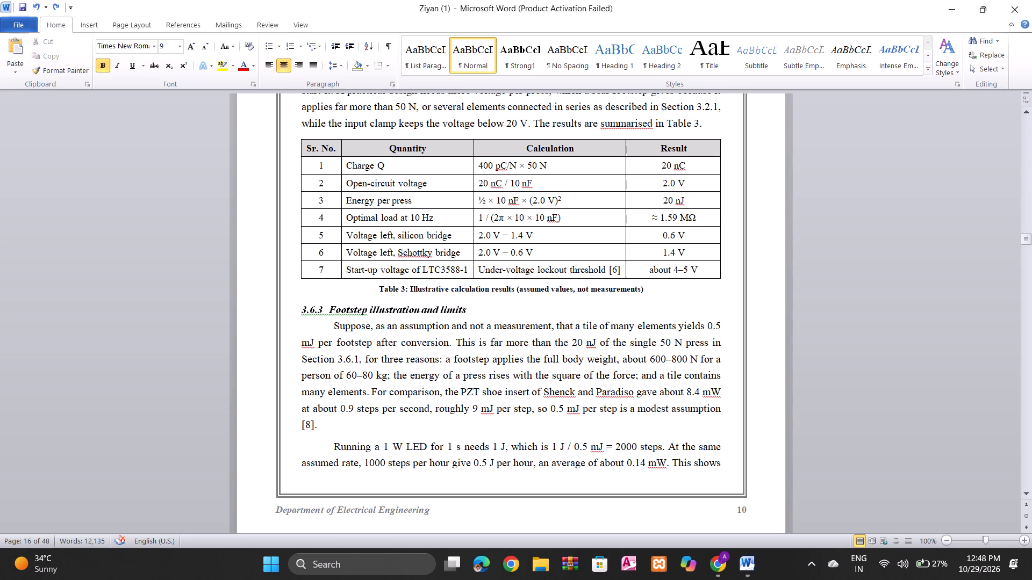
double_click(376, 291)
drag(376, 291, 412, 292)
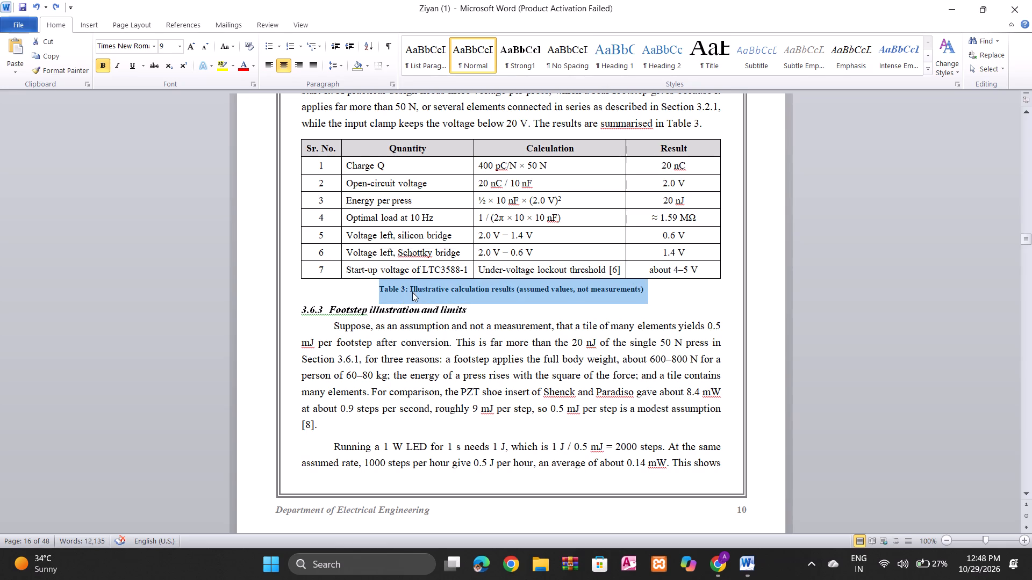
drag(412, 292, 490, 292)
click(509, 274)
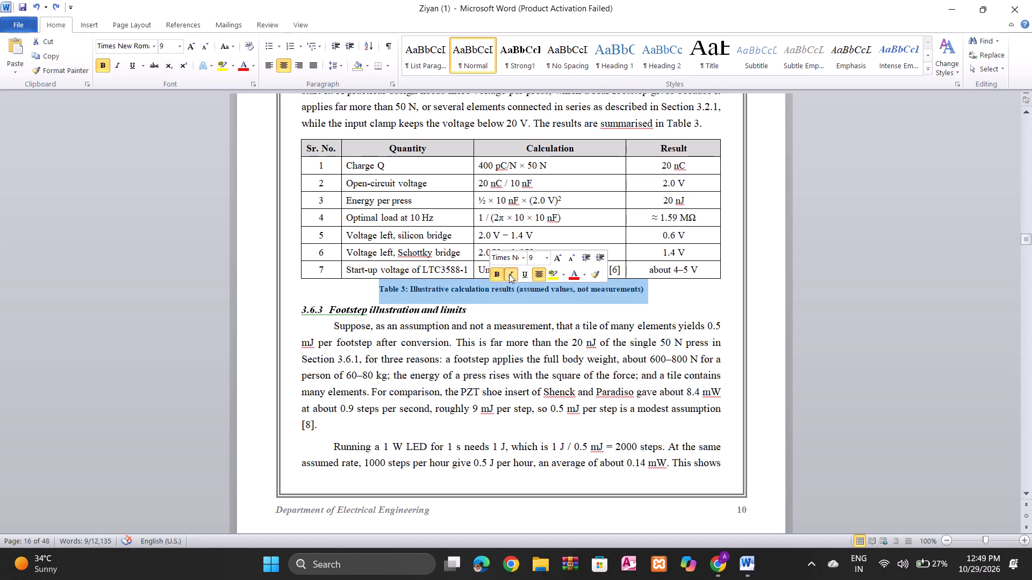
Italicize the caption "Table 4: Proposed test matrix" above section 3.9.1, Evaluation metrics.
scroll(491, 303, down, 3)
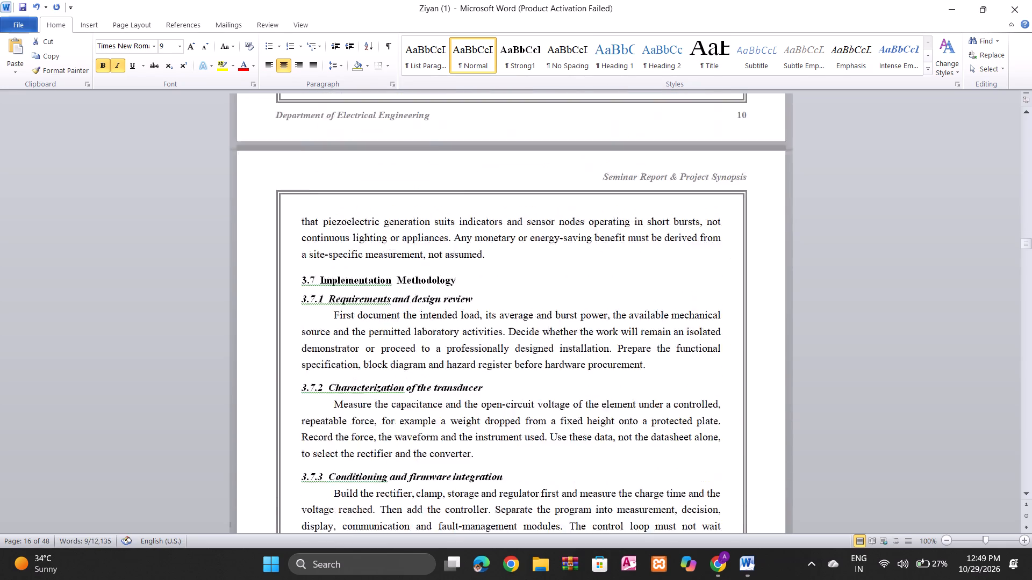
scroll(491, 303, down, 4)
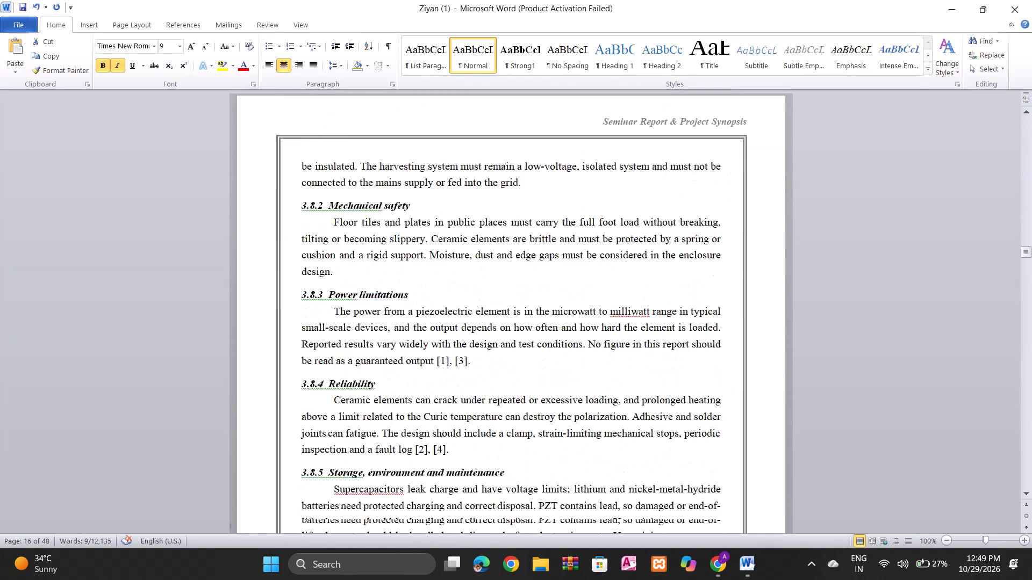
scroll(491, 303, down, 3)
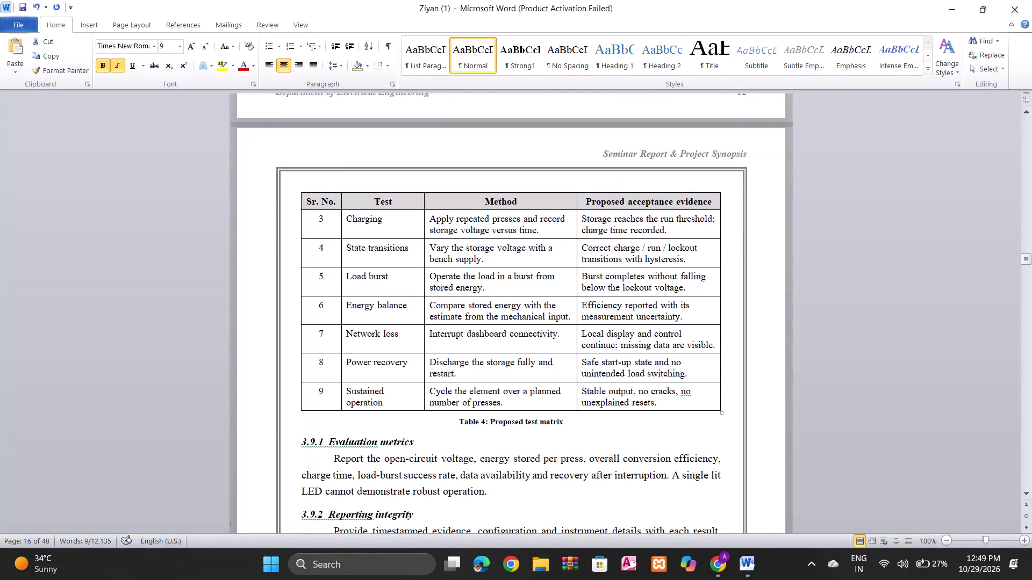
scroll(491, 303, down, 1)
click(441, 392)
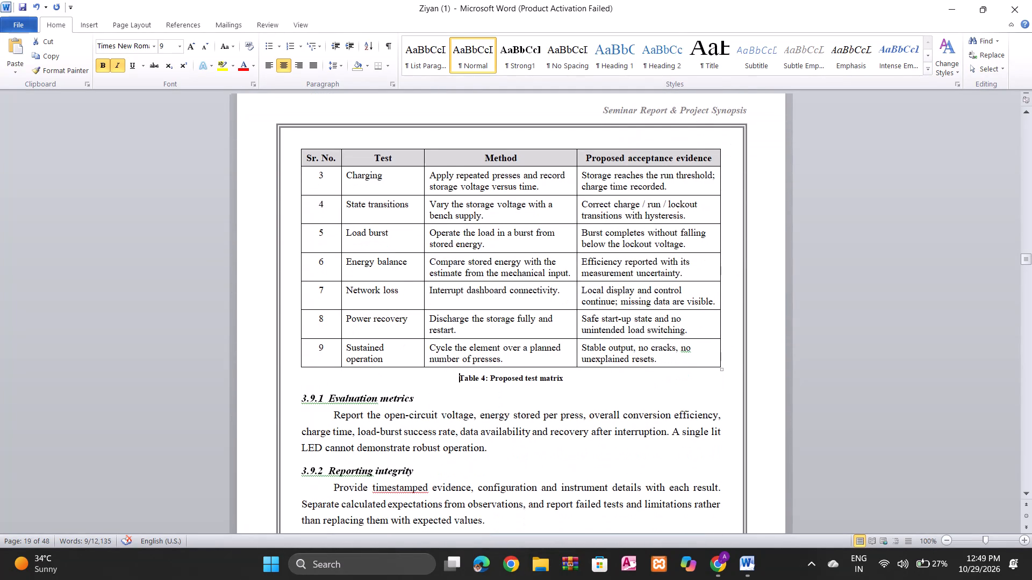
double_click(441, 392)
triple_click(440, 388)
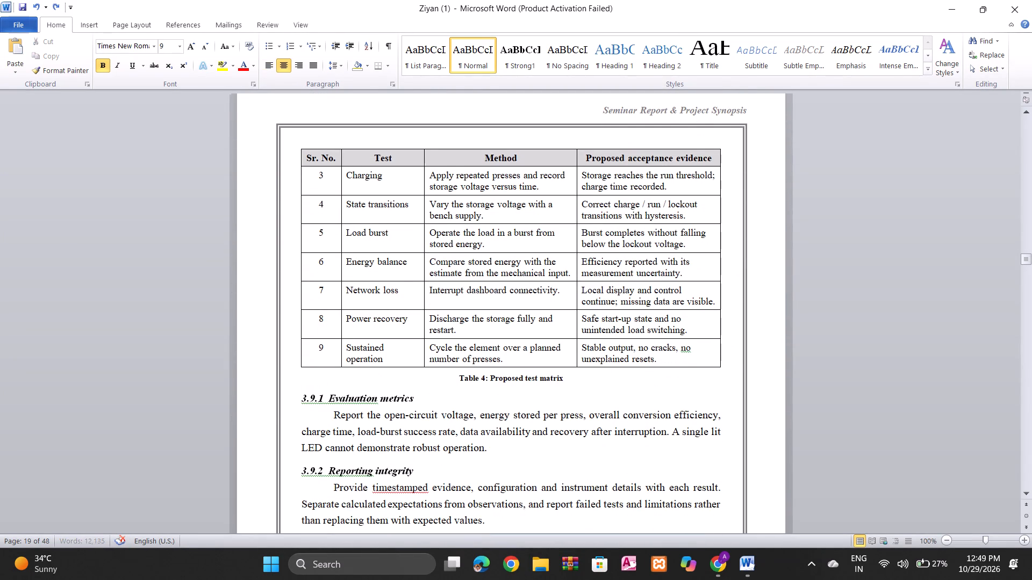
triple_click(440, 388)
triple_click(440, 388)
double_click(440, 388)
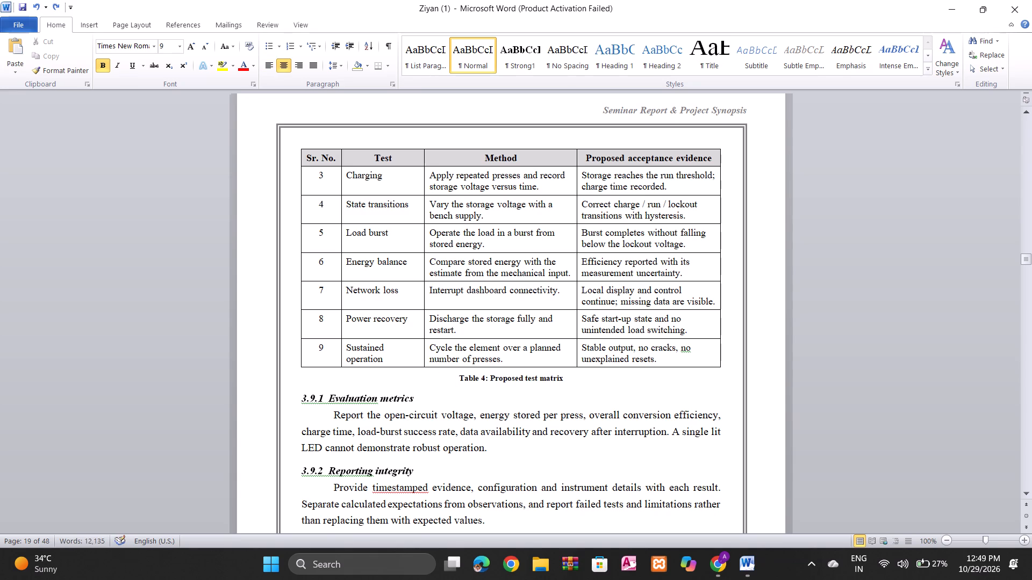
drag(457, 383, 552, 391)
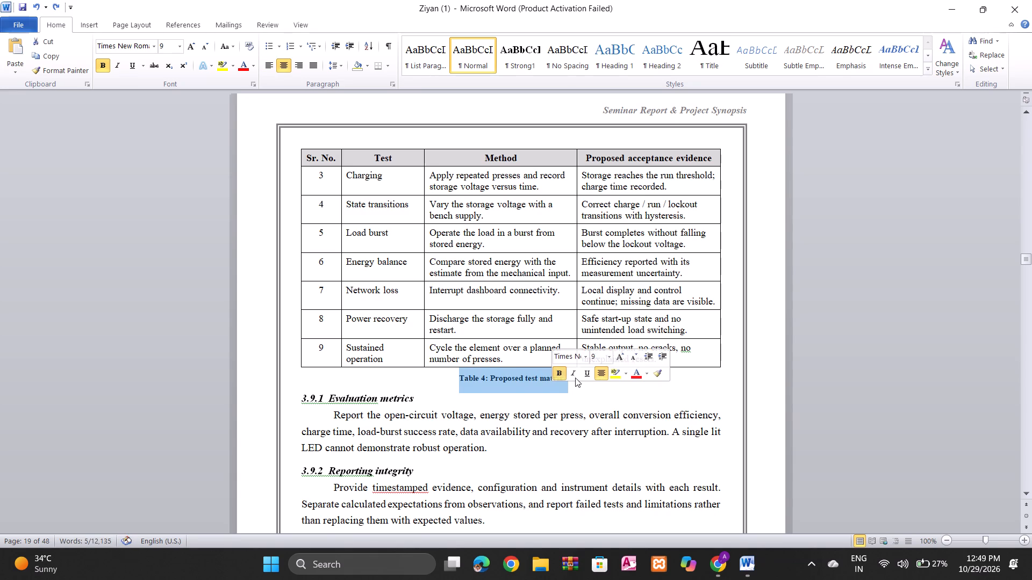
click(578, 372)
Review the pages from section 3.9.1 through the Conclusion to the start of section 6 for remaining captions and page layout.
scroll(517, 447, down, 2)
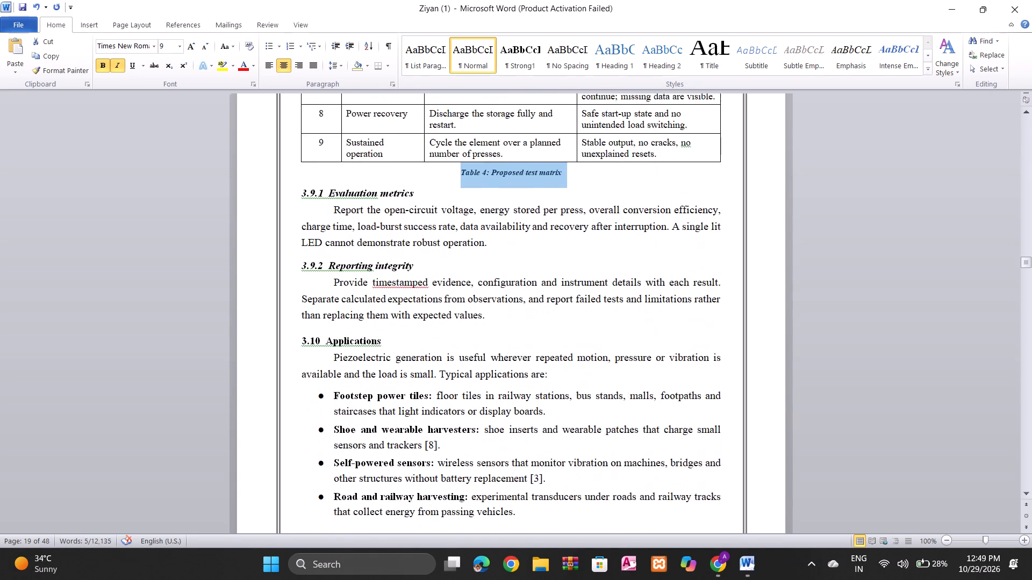
scroll(517, 447, down, 4)
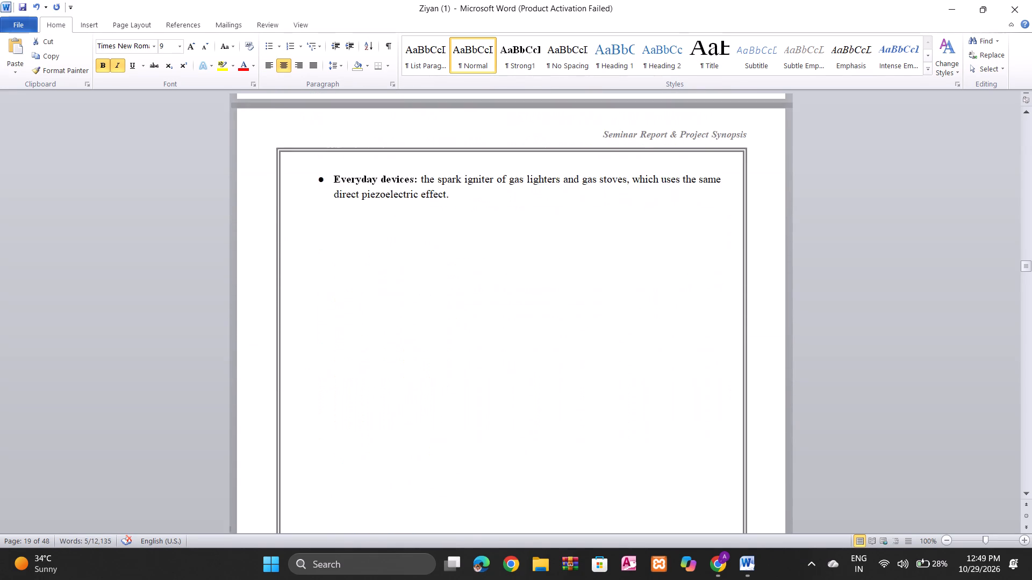
scroll(517, 447, down, 6)
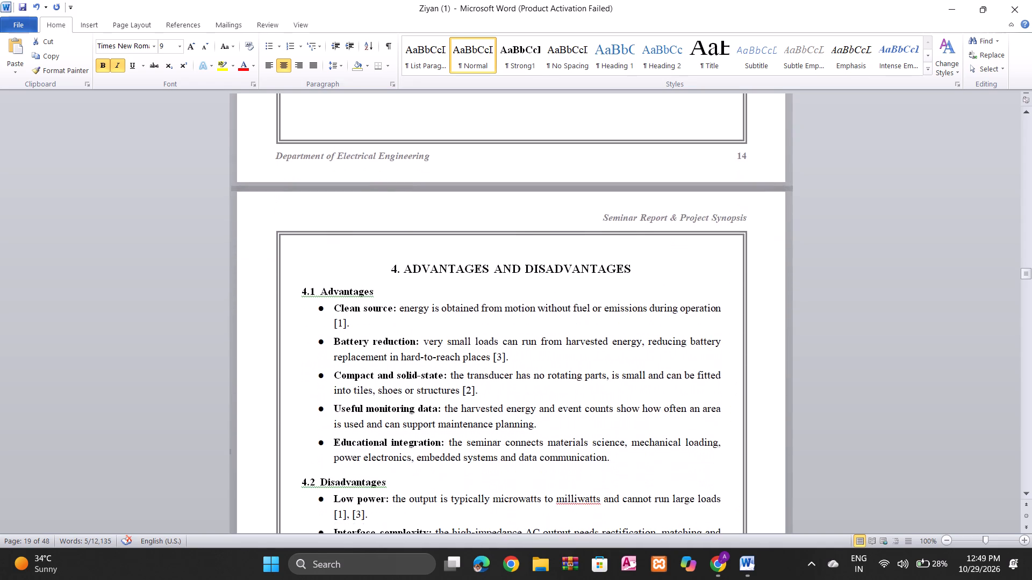
scroll(517, 447, up, 3)
scroll(517, 447, down, 1)
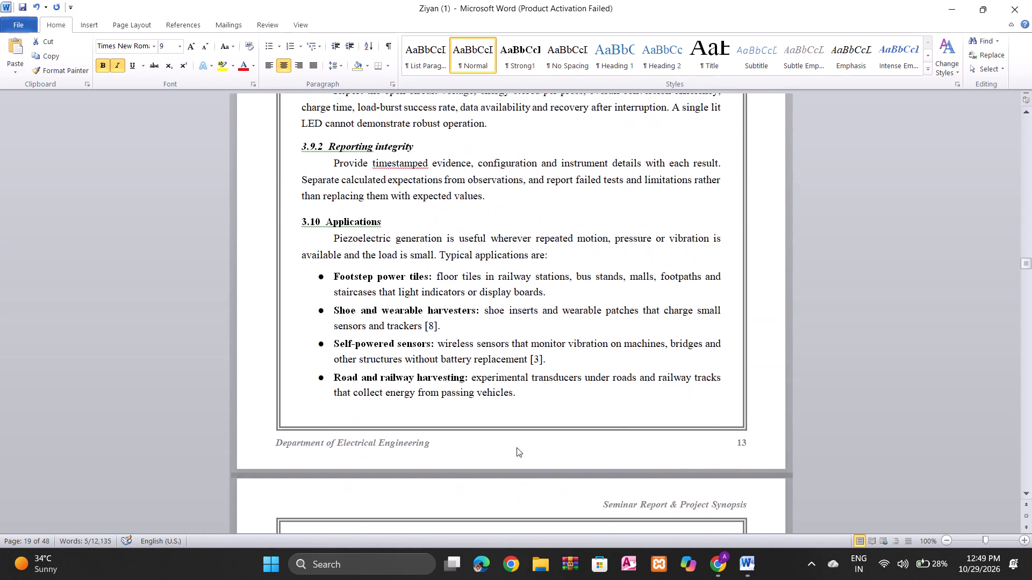
scroll(517, 447, down, 2)
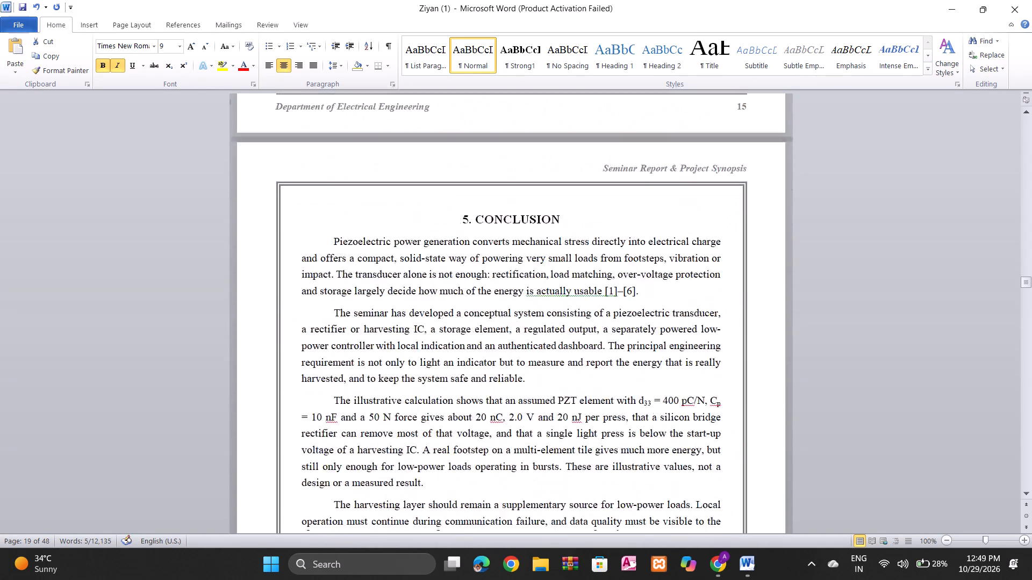
scroll(517, 447, down, 2)
scroll(517, 447, up, 1)
scroll(517, 447, down, 1)
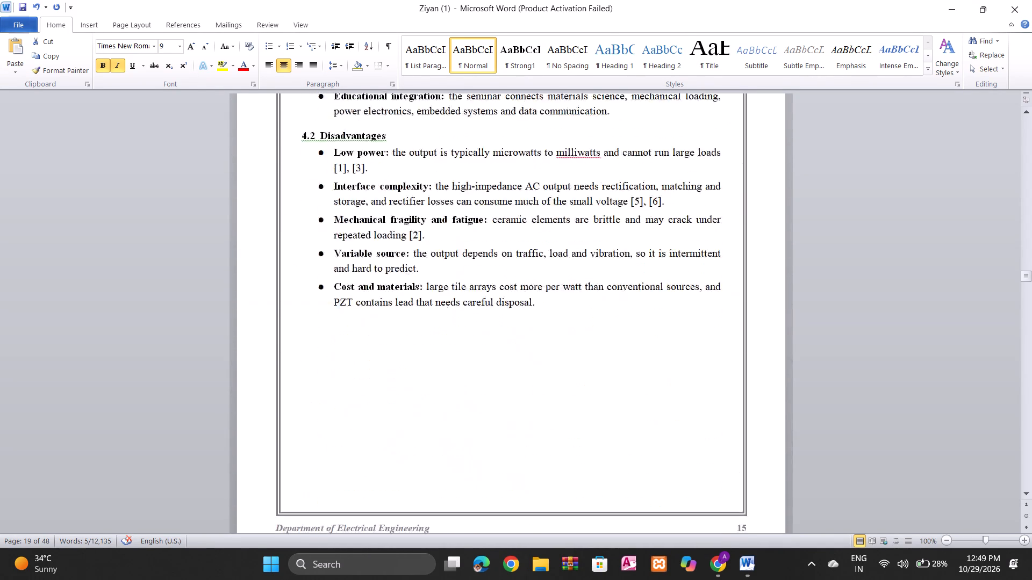
scroll(517, 447, down, 2)
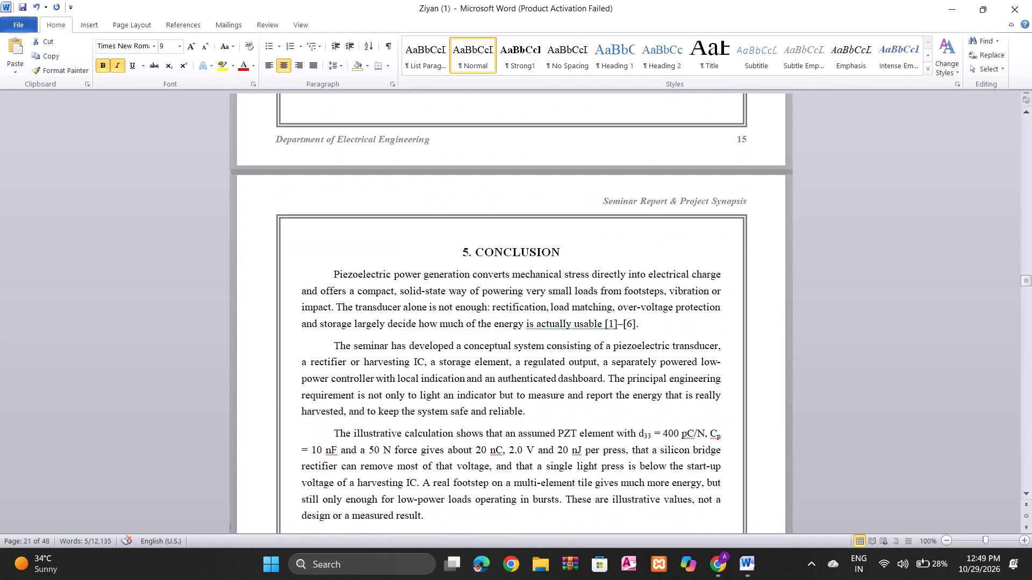
scroll(517, 447, down, 2)
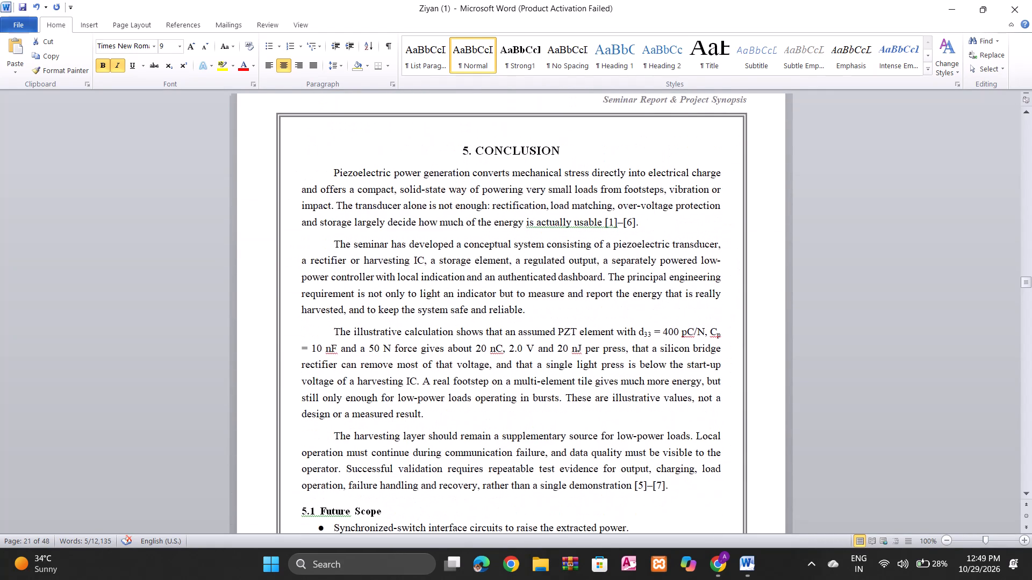
scroll(517, 447, down, 3)
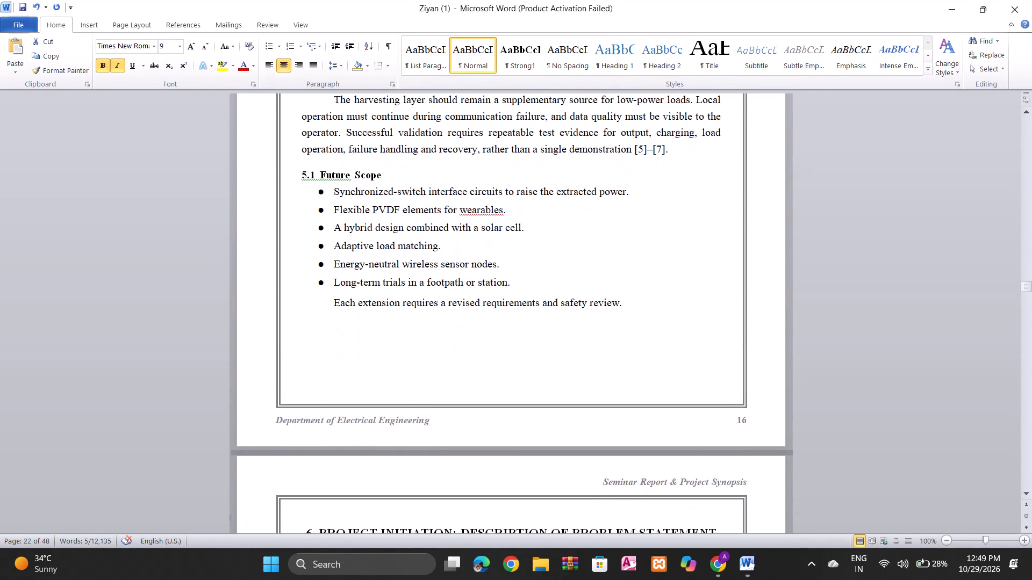
scroll(517, 447, down, 4)
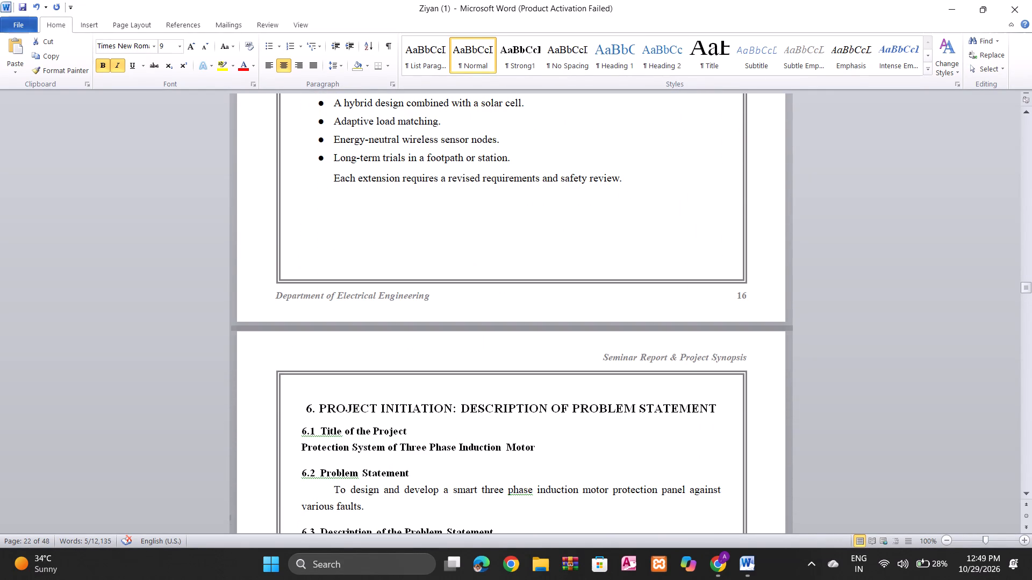
scroll(517, 447, down, 2)
scroll(517, 447, up, 3)
scroll(517, 447, down, 1)
scroll(517, 447, up, 2)
scroll(517, 447, down, 1)
scroll(517, 447, up, 1)
scroll(517, 447, down, 1)
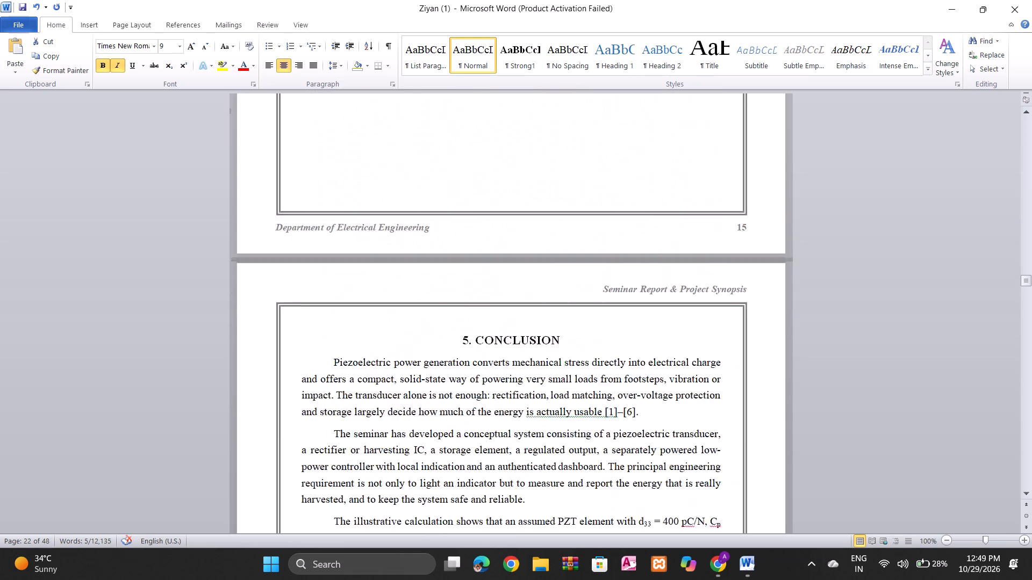
scroll(517, 447, down, 2)
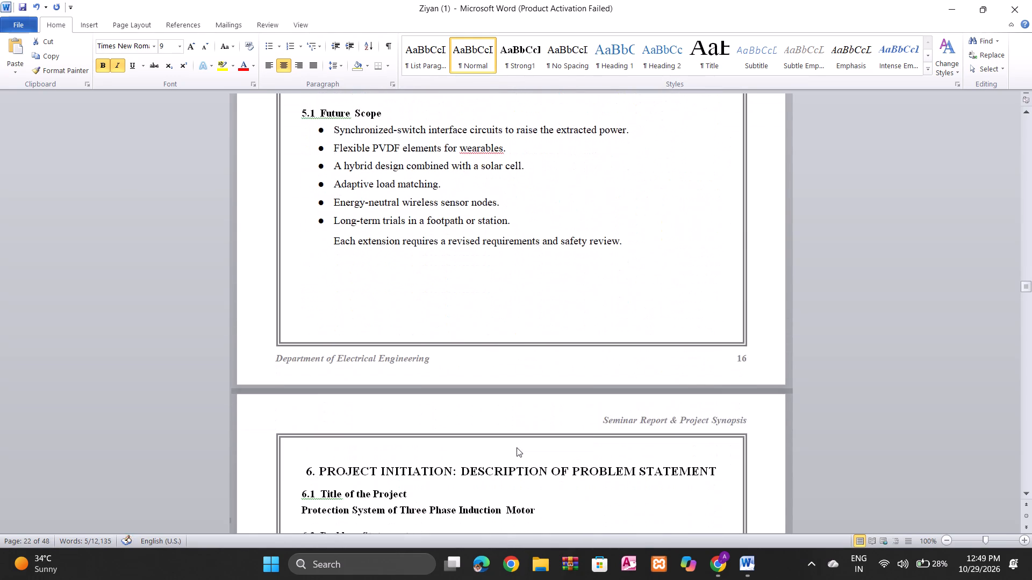
scroll(517, 447, down, 1)
Add four empty paragraphs after "Each extension requires a revised requirements and safety review." at the end of section 5.1, Future Scope.
scroll(517, 447, up, 2)
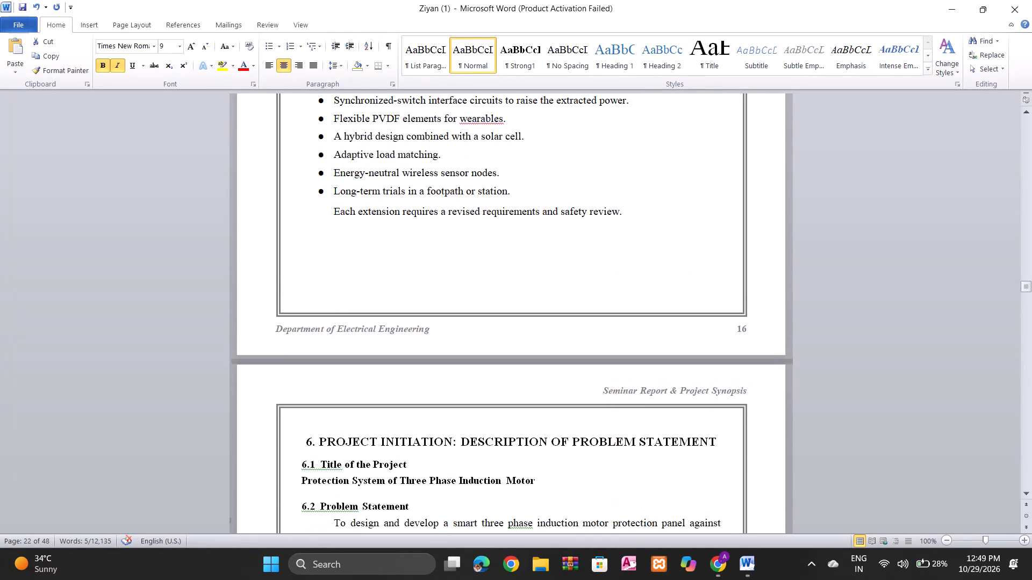
scroll(517, 448, up, 1)
click(623, 214)
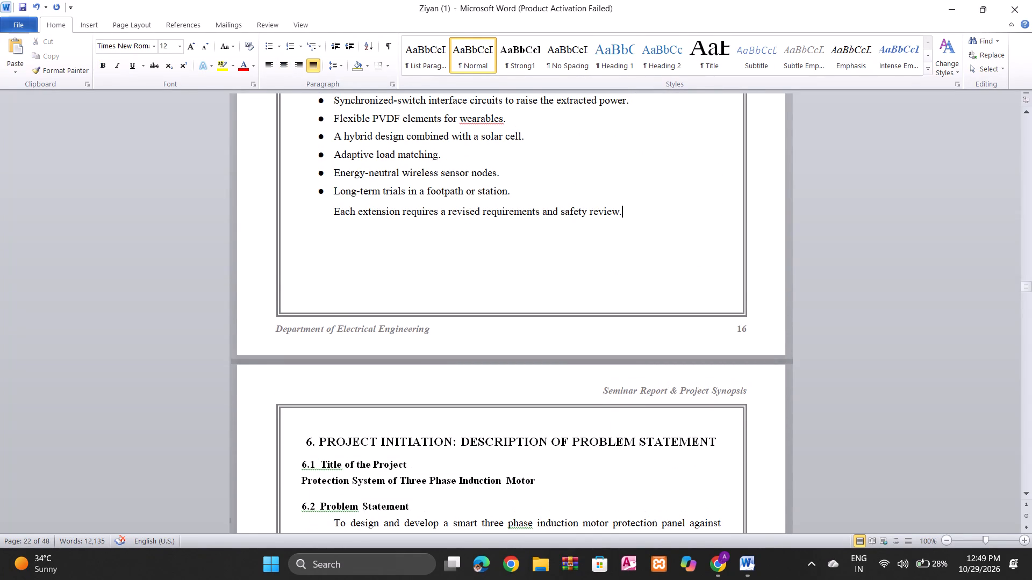
key(Return)
key(Return)
key(Return)
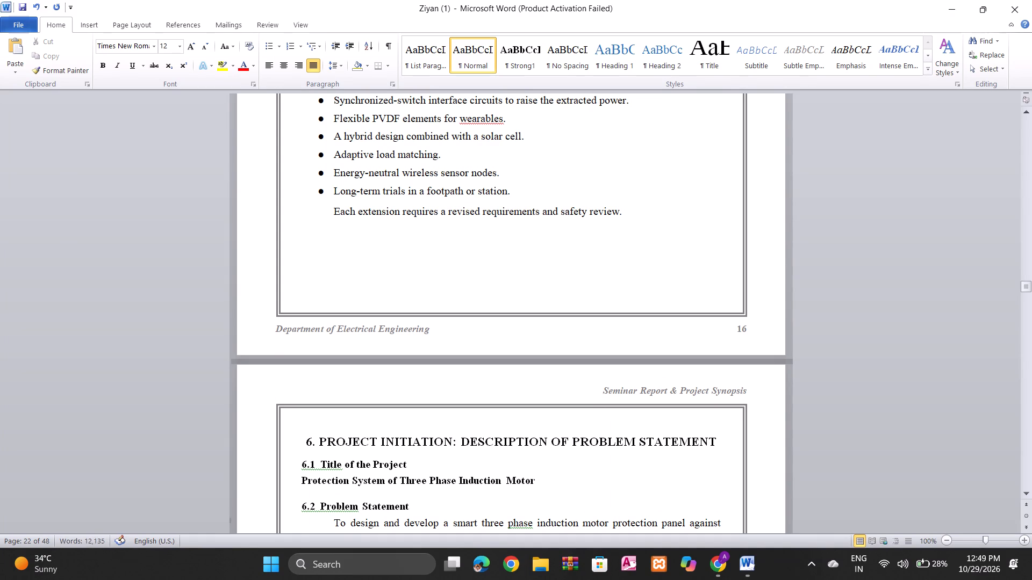
key(Return)
Italicize the caption "Fig. 5: Distribution of Induction Motor Failures by Component (IEEE-IAS and EPRI Surveys)" above section 6.6.2.
scroll(623, 214, down, 2)
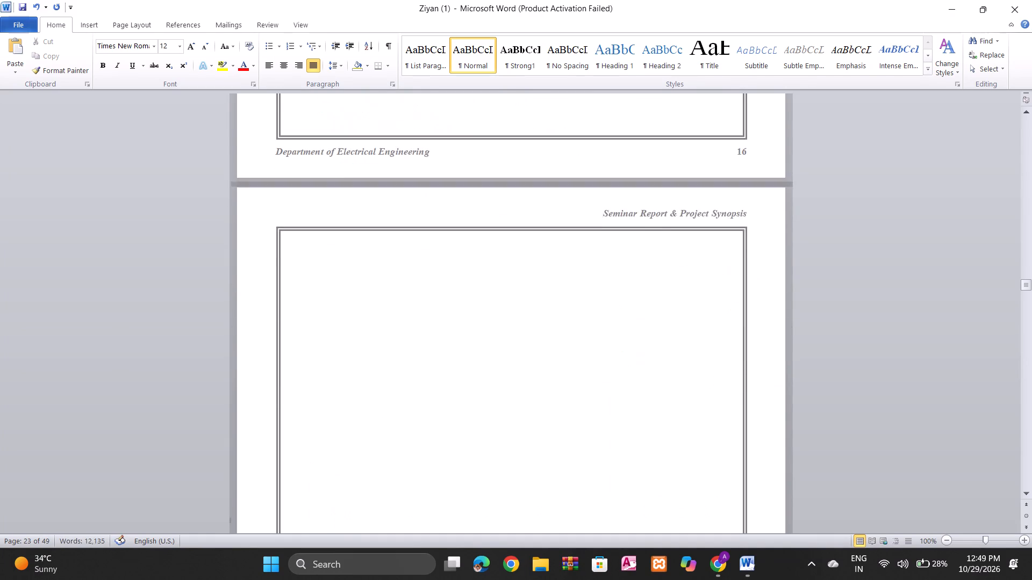
scroll(623, 214, down, 6)
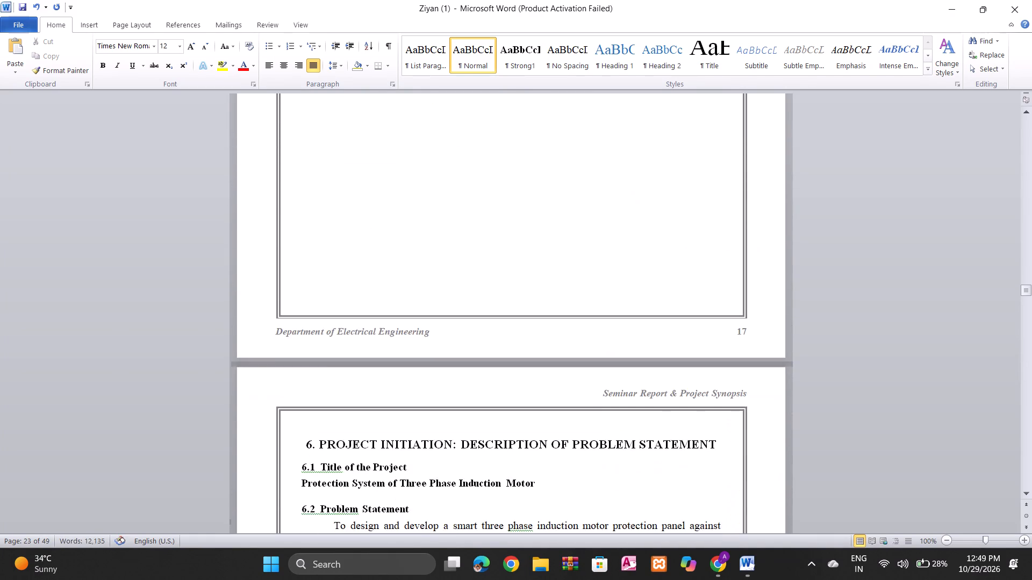
scroll(623, 214, down, 4)
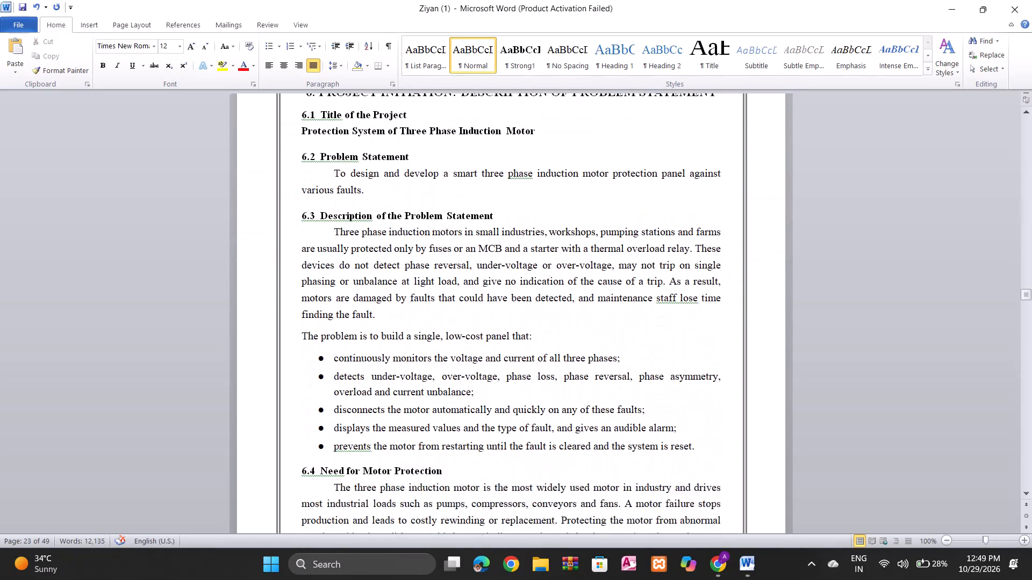
scroll(623, 214, down, 3)
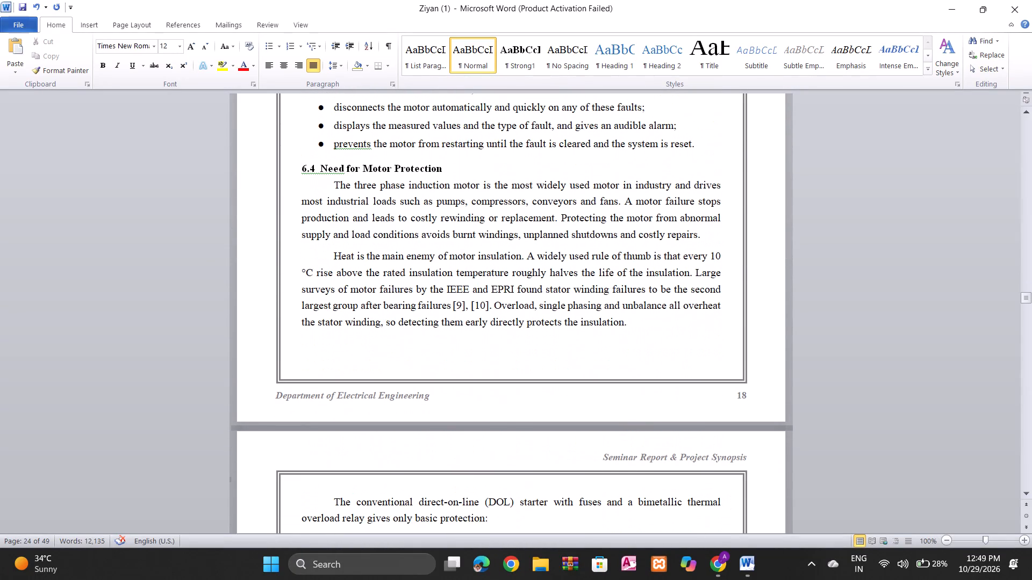
scroll(623, 214, down, 1)
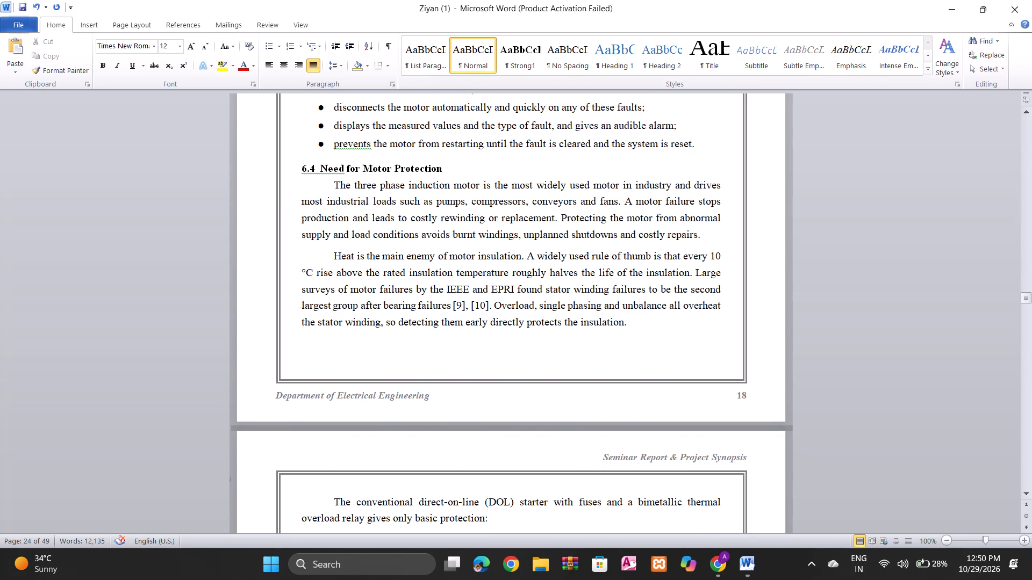
scroll(623, 214, down, 1)
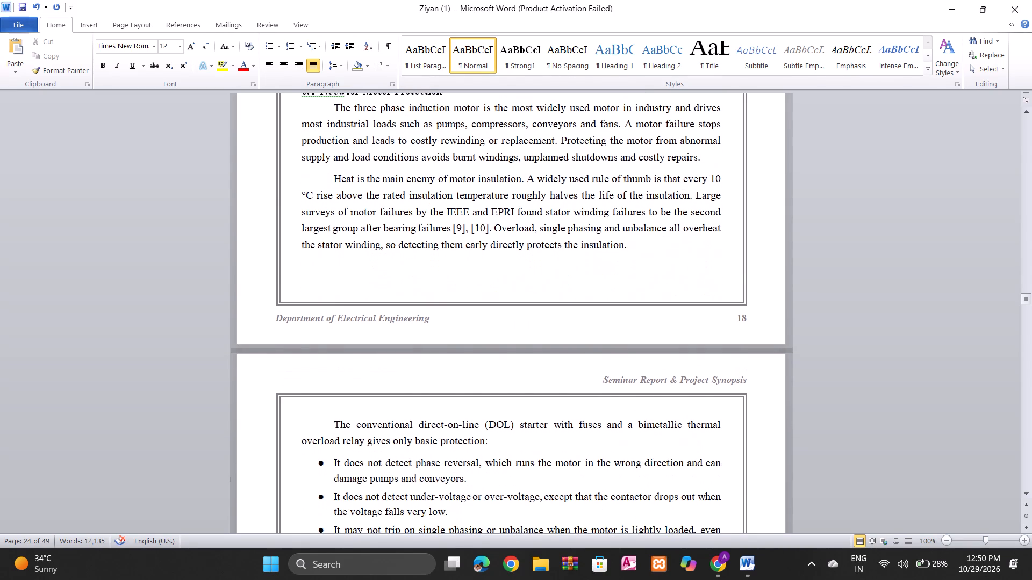
scroll(623, 214, down, 6)
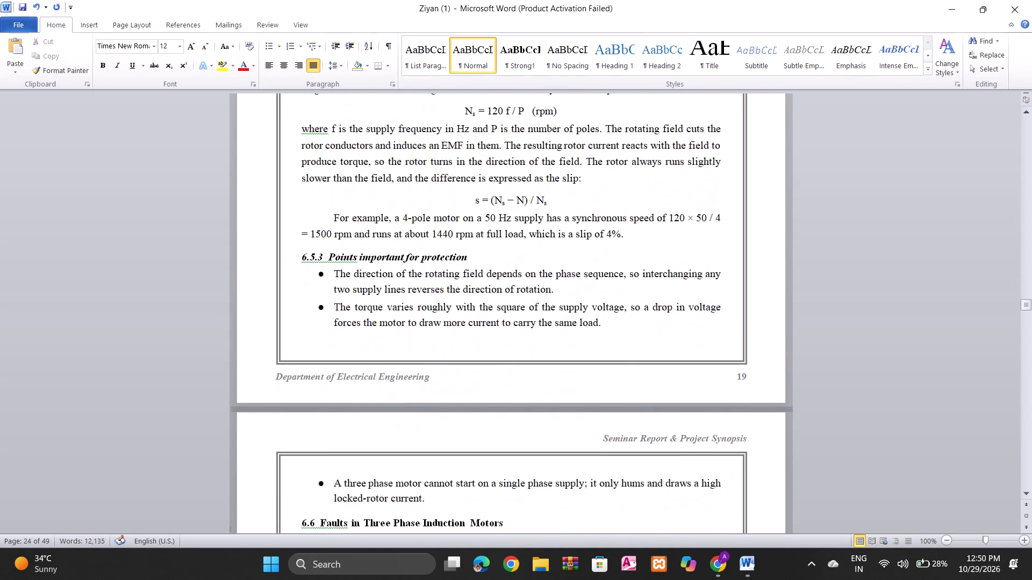
scroll(623, 214, down, 4)
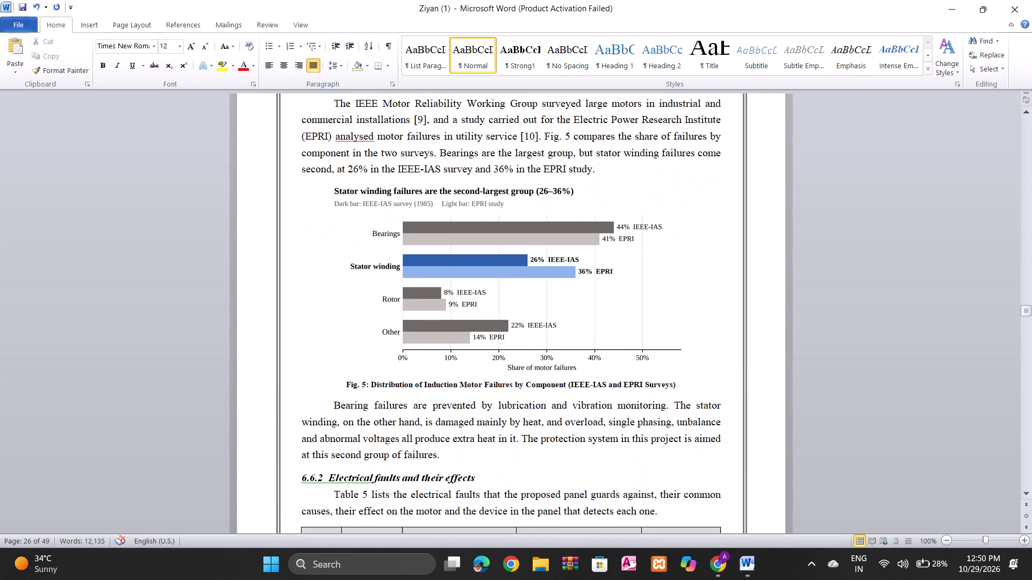
scroll(623, 214, down, 2)
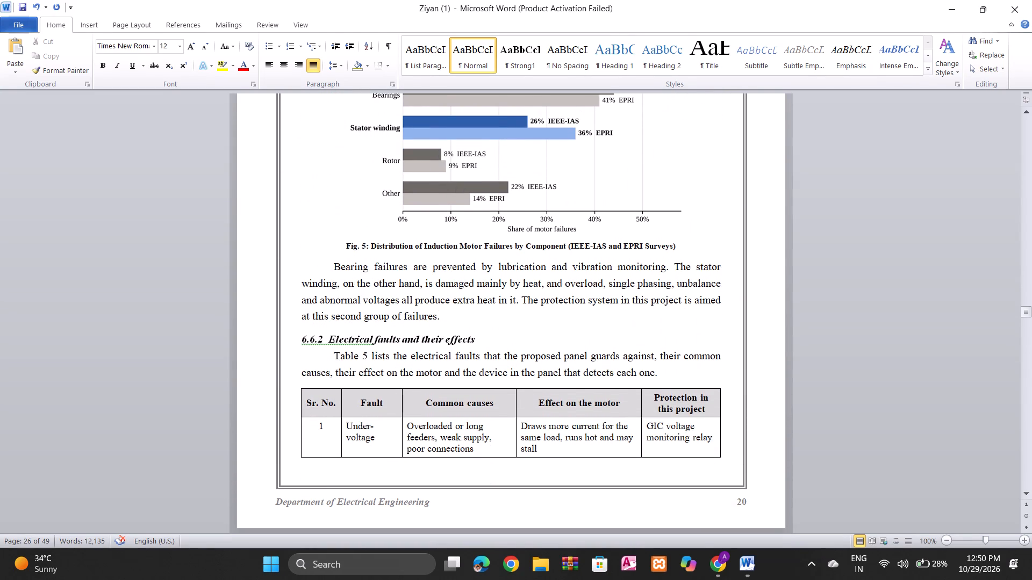
click(347, 243)
drag(347, 243, 573, 273)
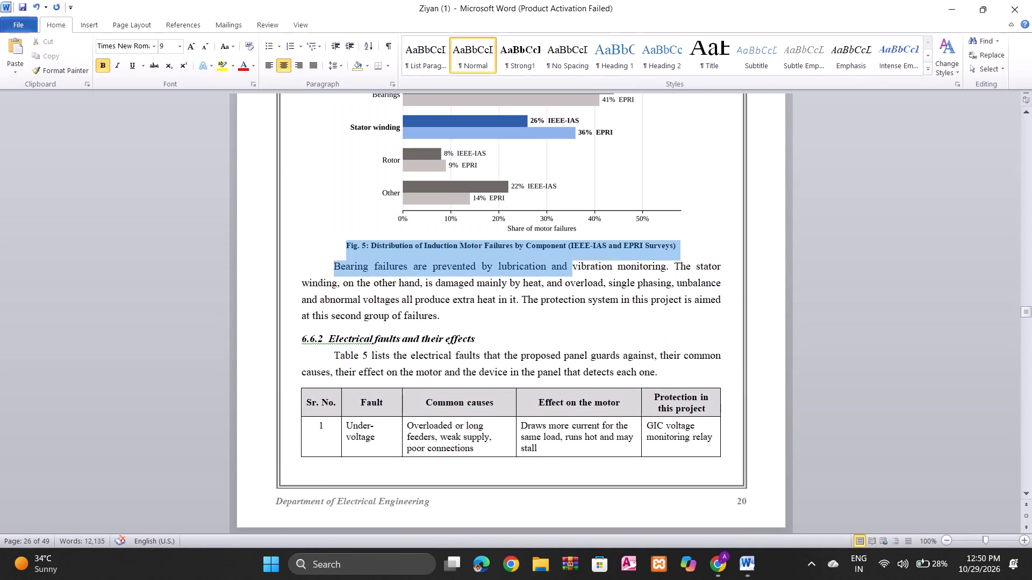
drag(573, 273, 682, 243)
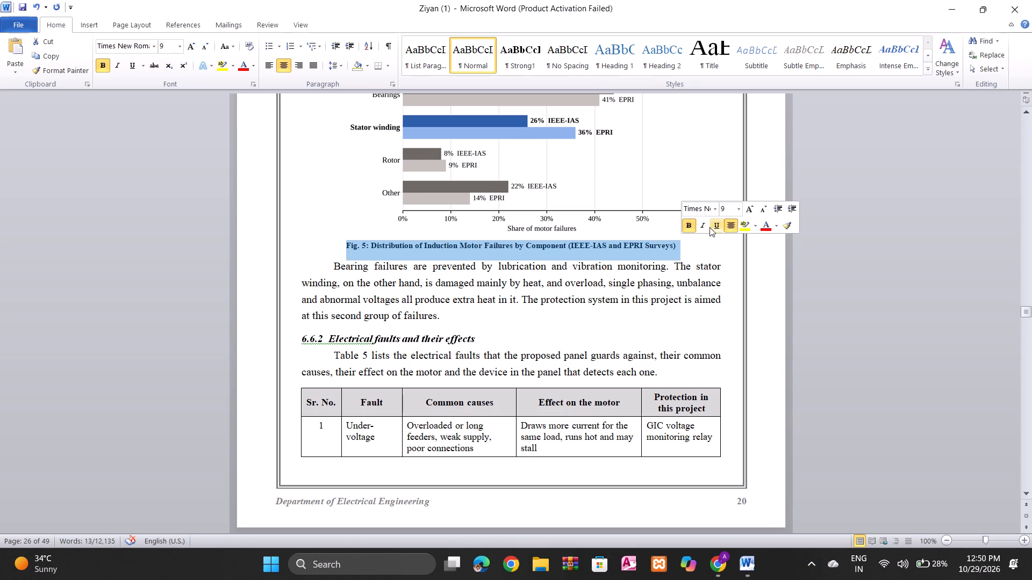
click(705, 227)
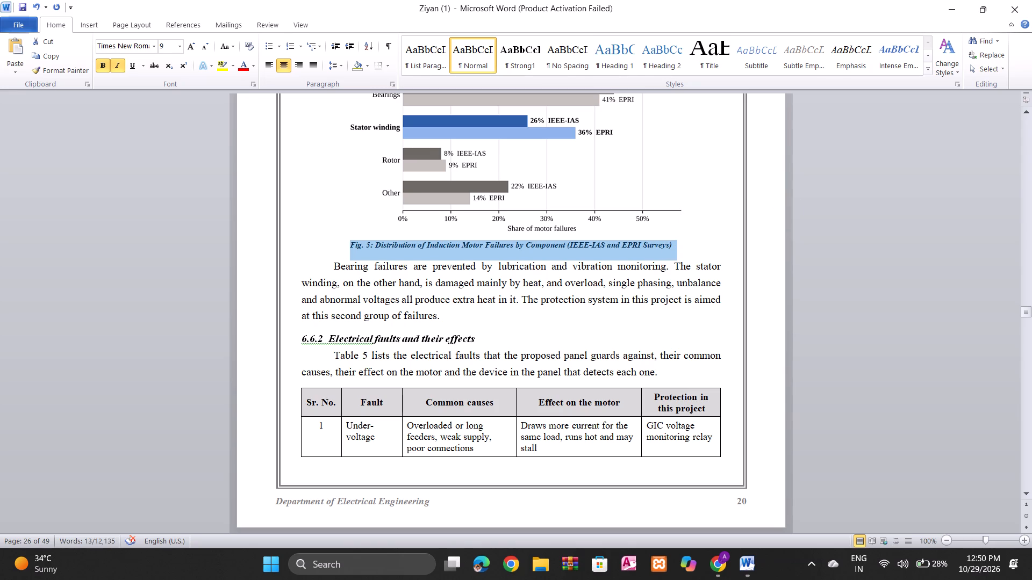
Italicize the caption "Table 5: Electrical faults in a three phase induction motor" above section 6.6.3.
scroll(584, 296, down, 3)
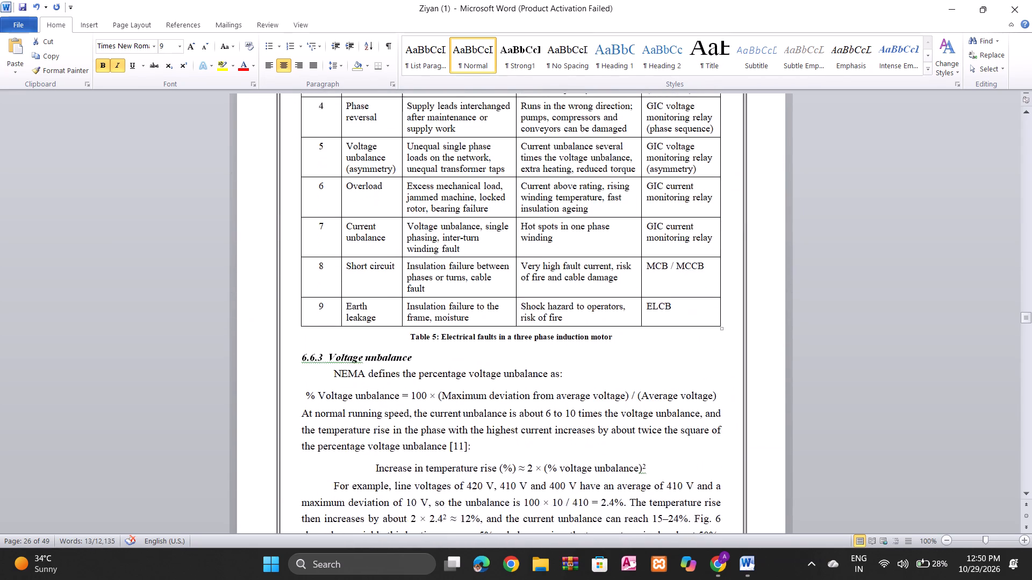
scroll(584, 296, down, 2)
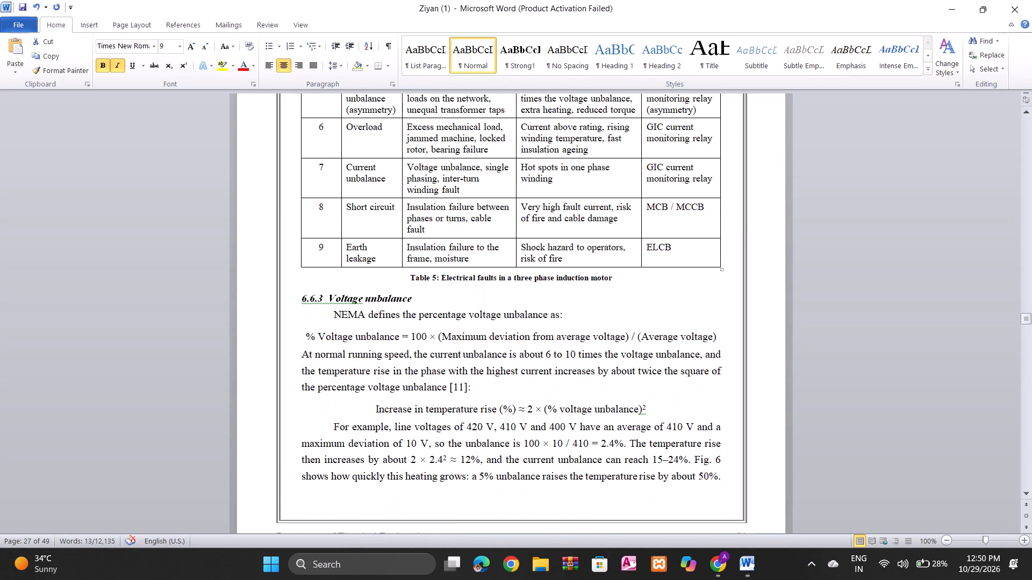
click(411, 278)
drag(411, 278, 561, 282)
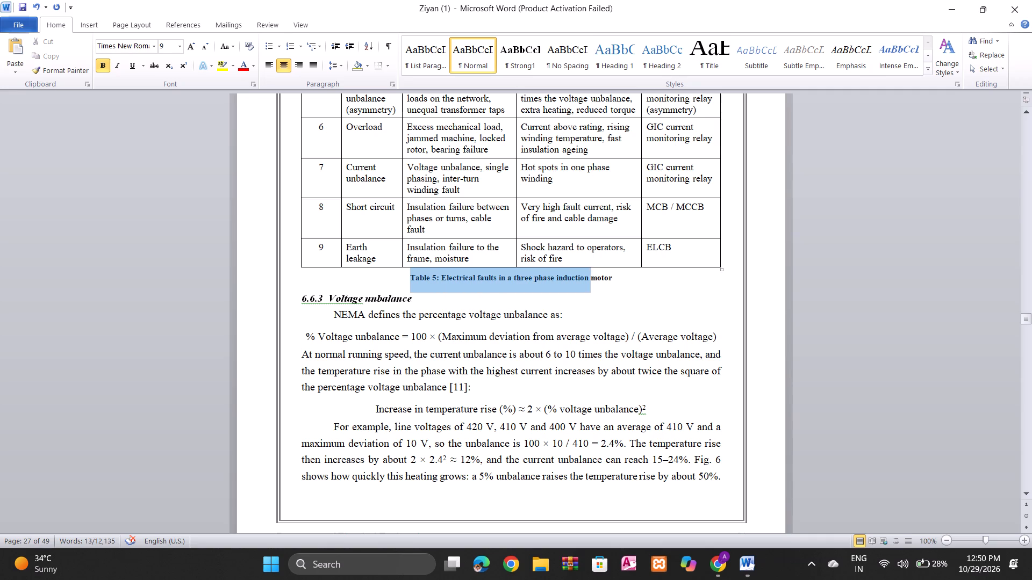
drag(561, 282, 617, 285)
click(637, 267)
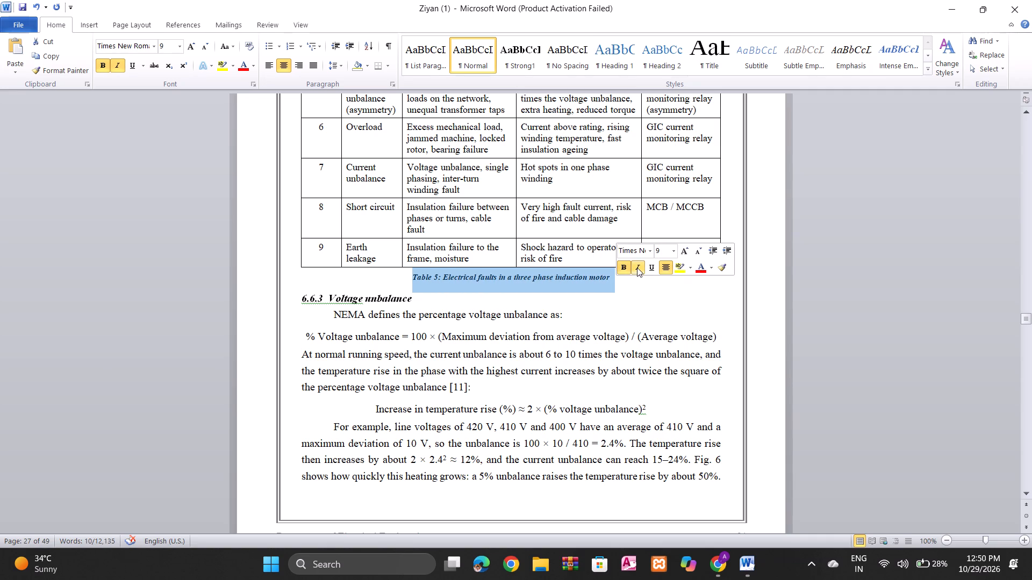
Italicize the caption "Table 6: Conventional motor protection devices" above section 6.8, Review of Earlier Work.
scroll(554, 303, down, 3)
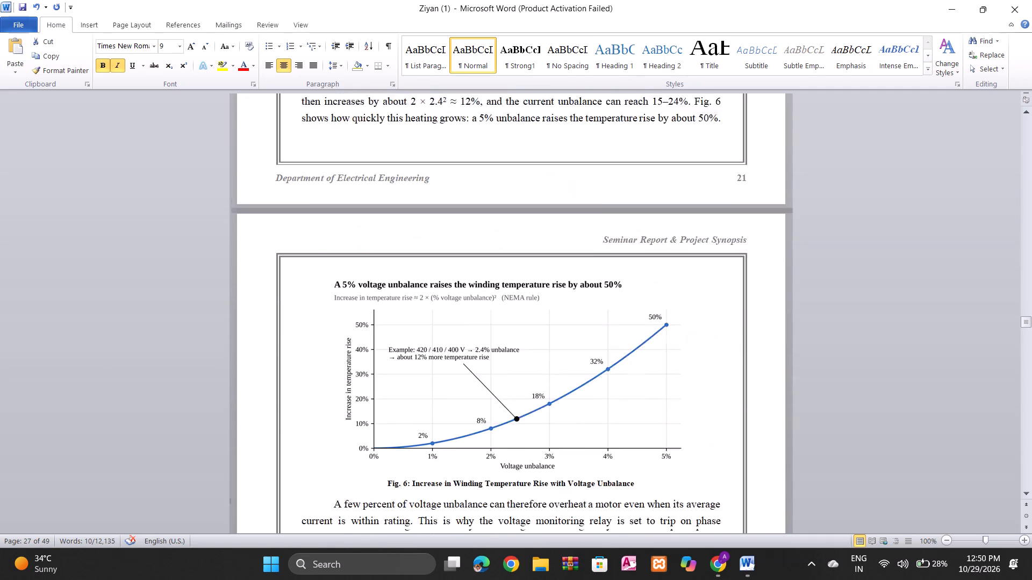
scroll(554, 303, down, 6)
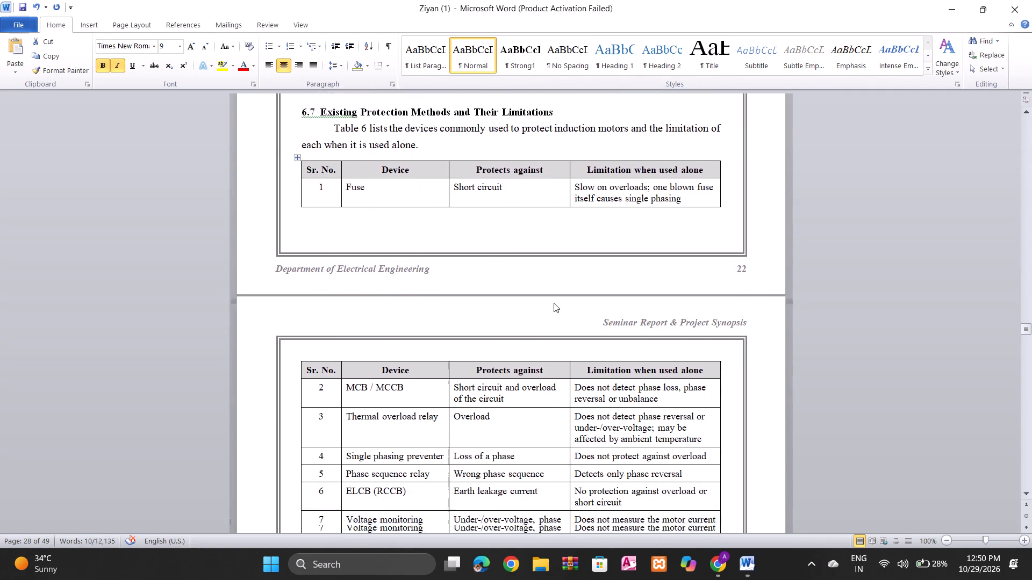
scroll(554, 303, down, 4)
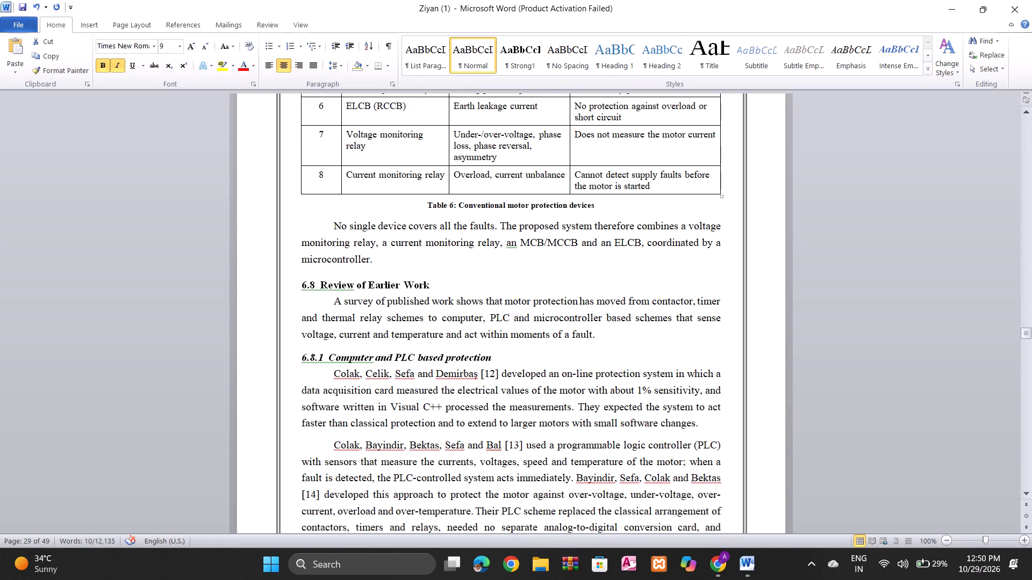
double_click(424, 206)
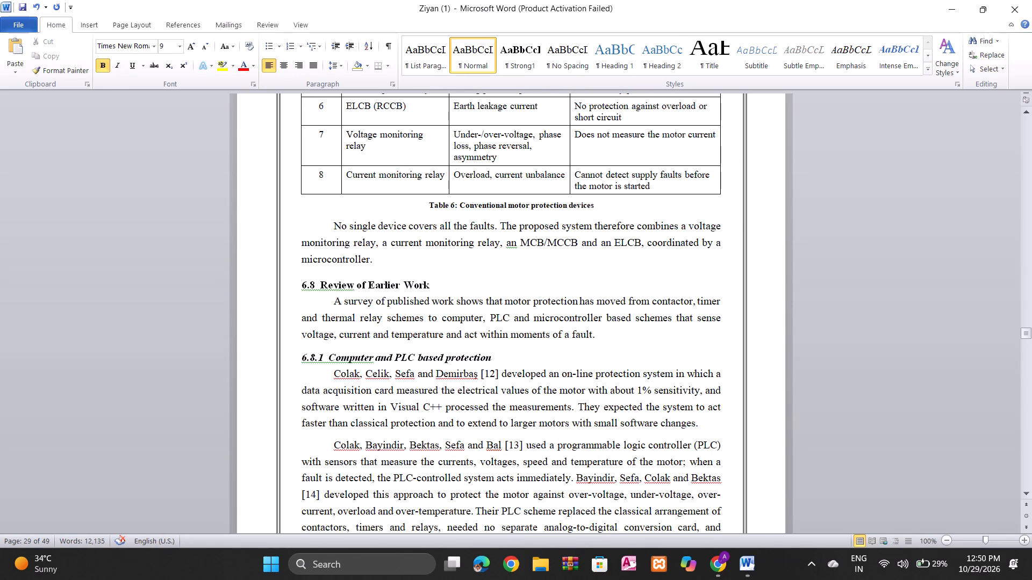
click(425, 201)
drag(425, 201, 599, 209)
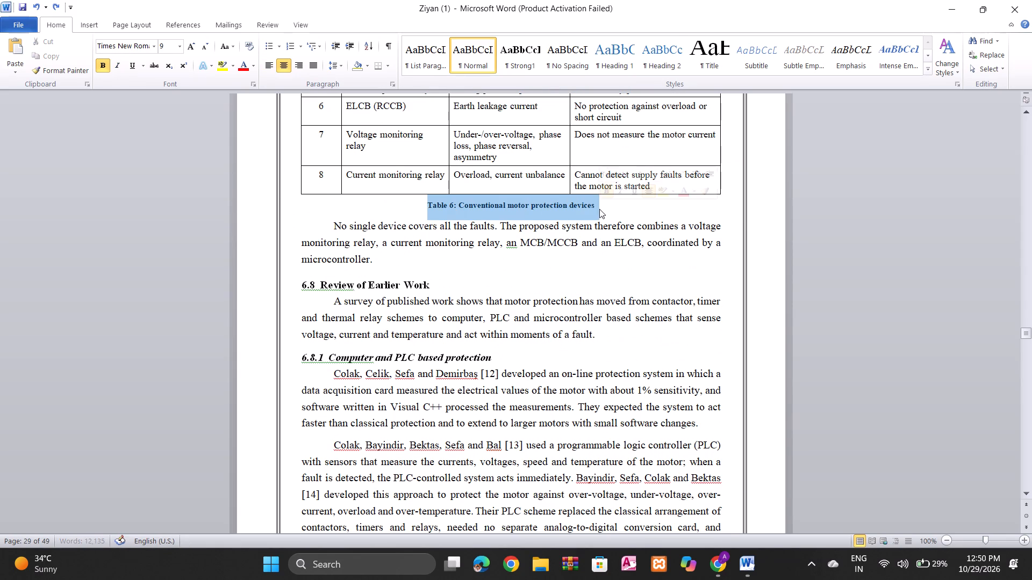
click(621, 186)
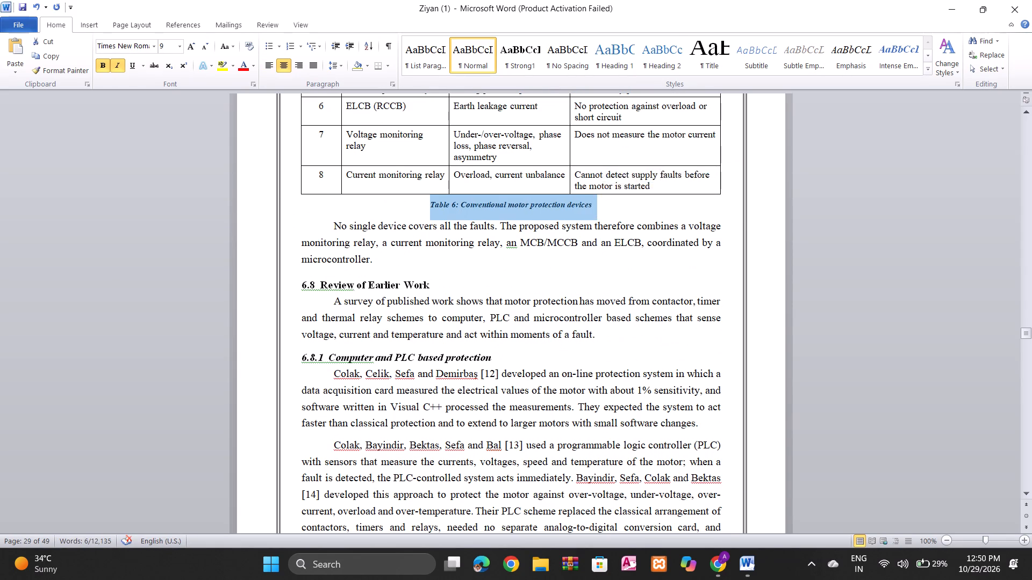
Italicize the caption "Fig. 7: Single Line Diagram Flow Chart of the Proposed Protection System" above section 6.9.2.
scroll(531, 273, down, 5)
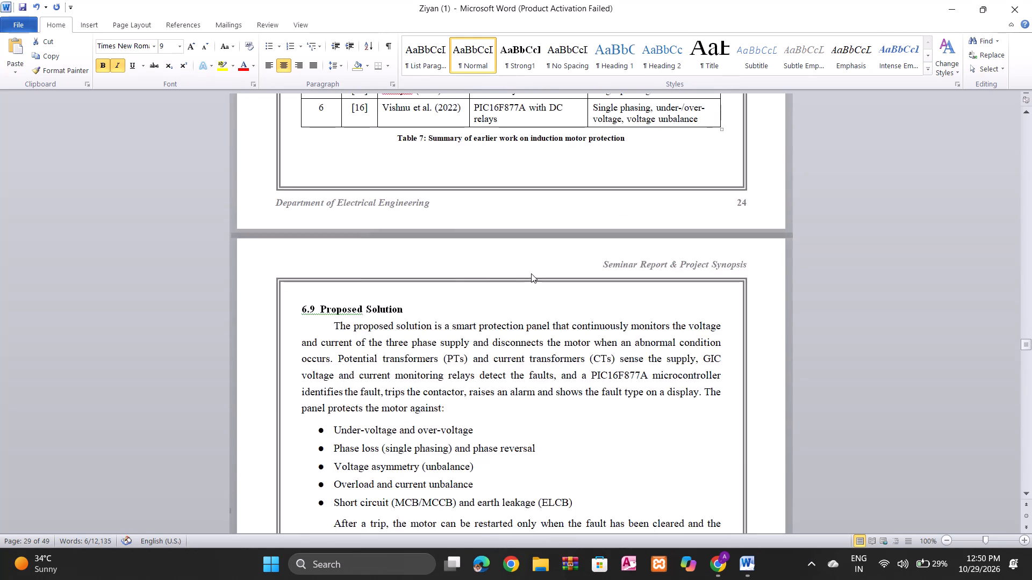
scroll(531, 273, down, 5)
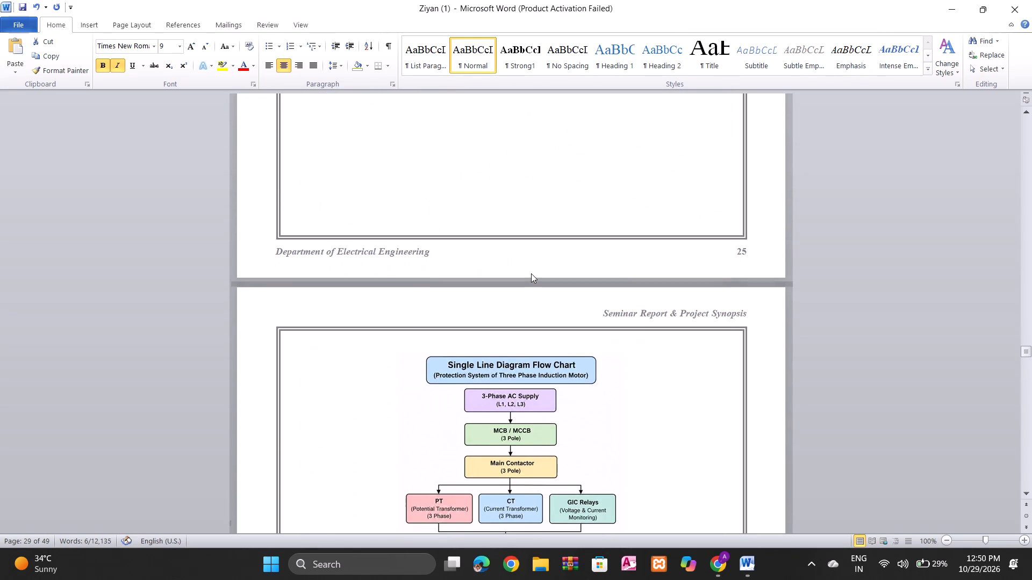
scroll(531, 273, down, 1)
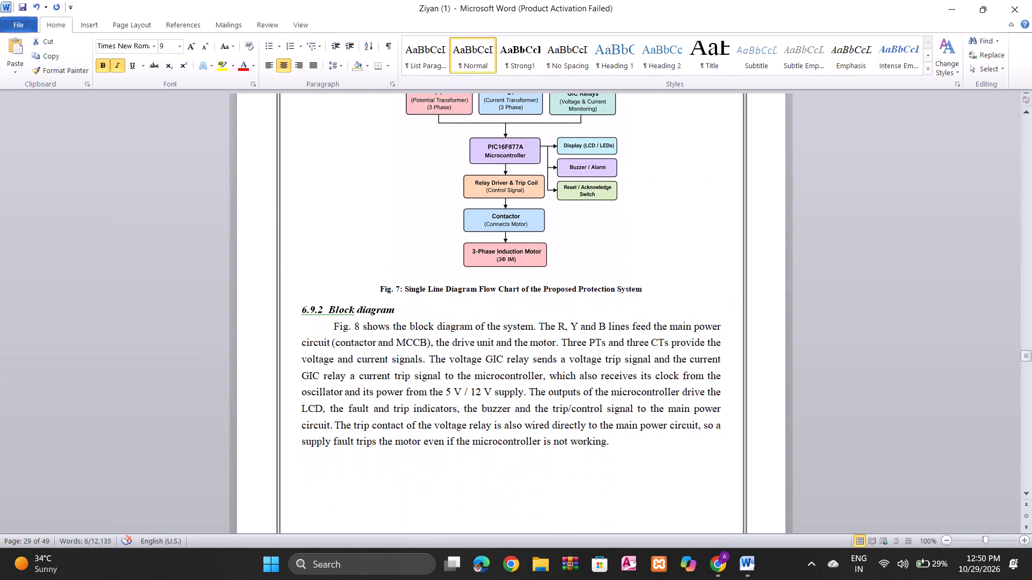
click(372, 287)
drag(372, 287, 390, 288)
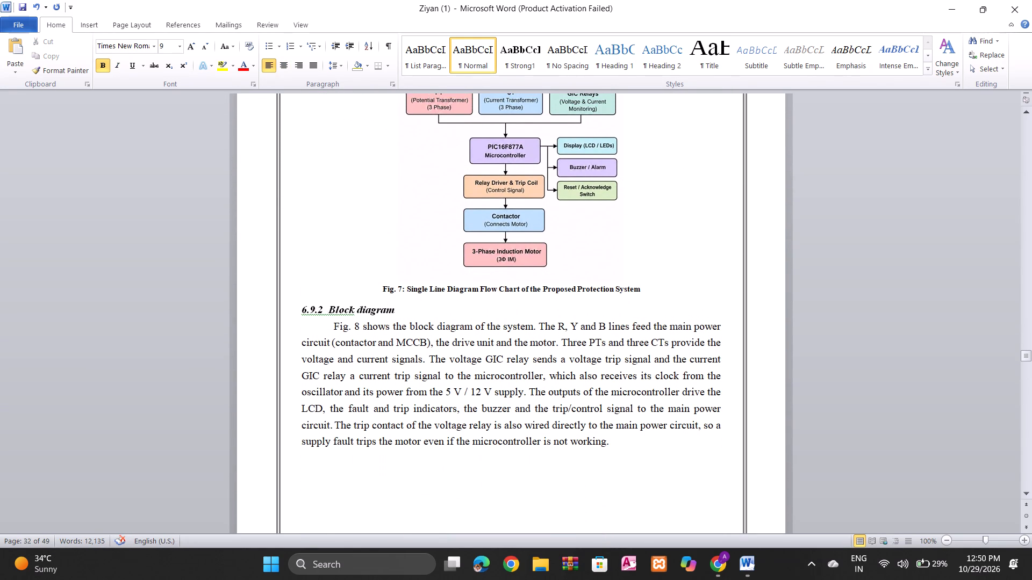
drag(390, 288, 382, 288)
click(382, 288)
drag(382, 288, 649, 294)
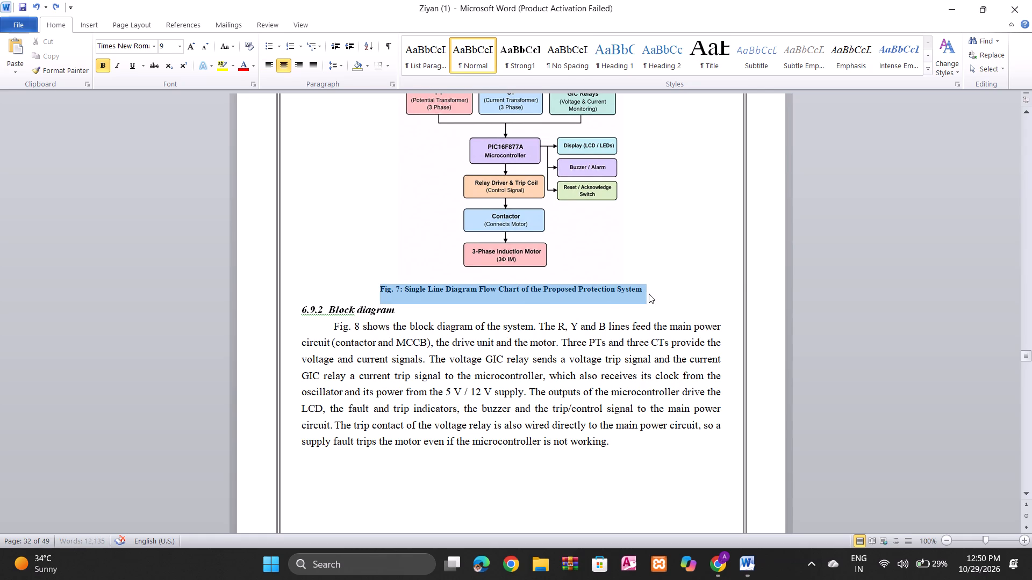
click(673, 277)
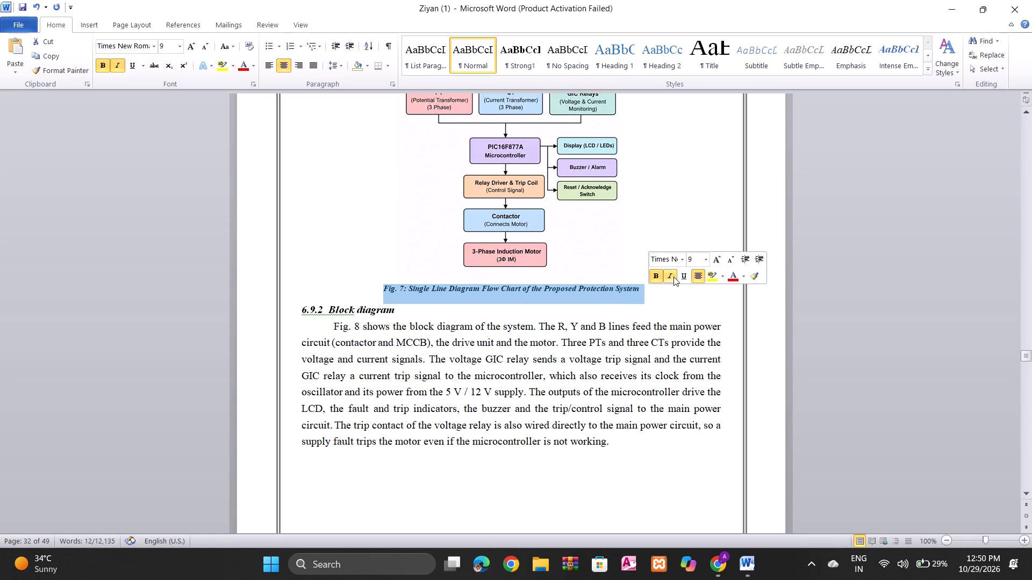
Italicize the caption "Fig. 8: Block Diagram of the Protection System with GIC Relays, PTs and CTs" below the block diagram.
scroll(673, 277, down, 4)
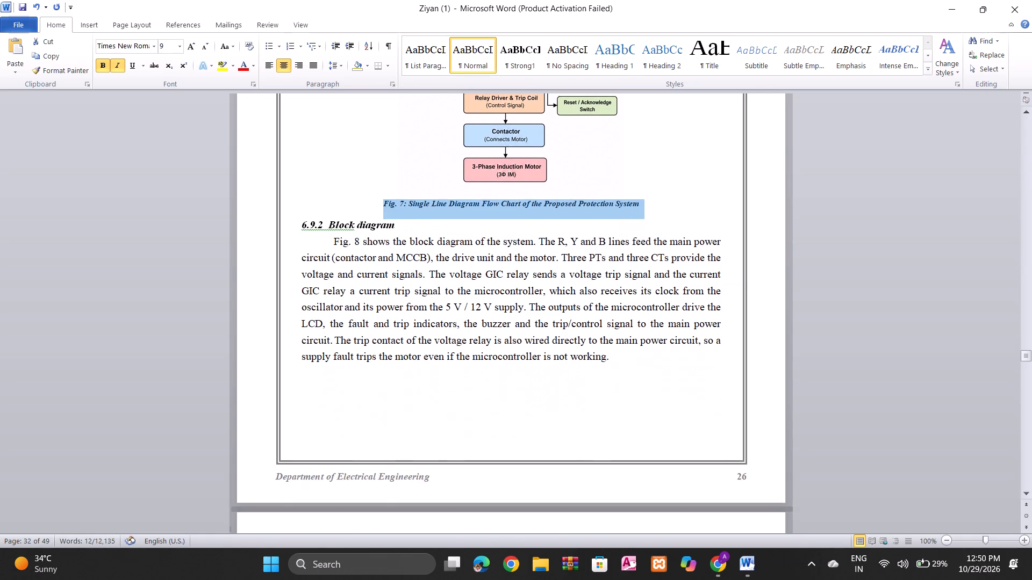
scroll(677, 251, down, 3)
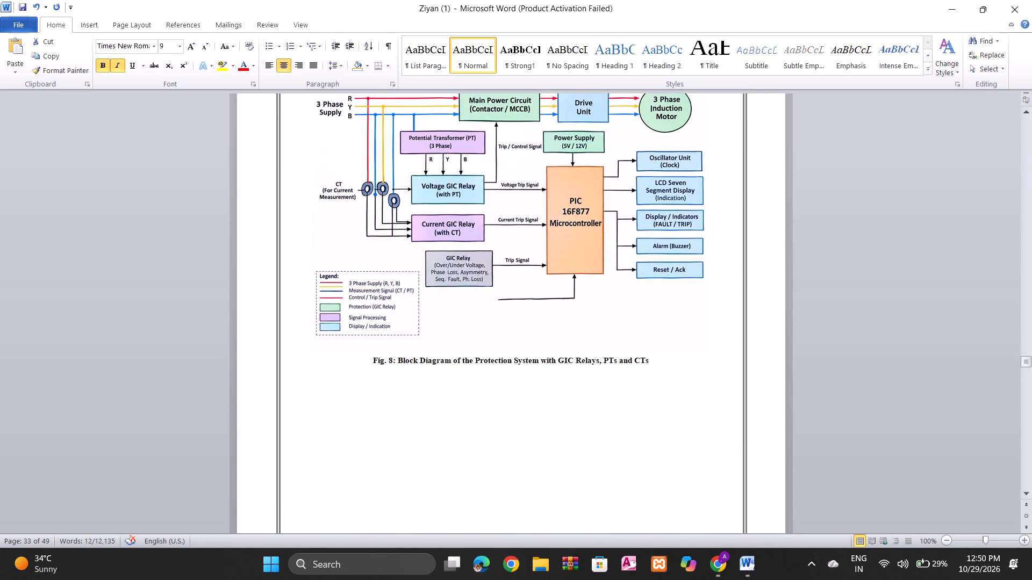
click(371, 368)
drag(371, 368, 699, 386)
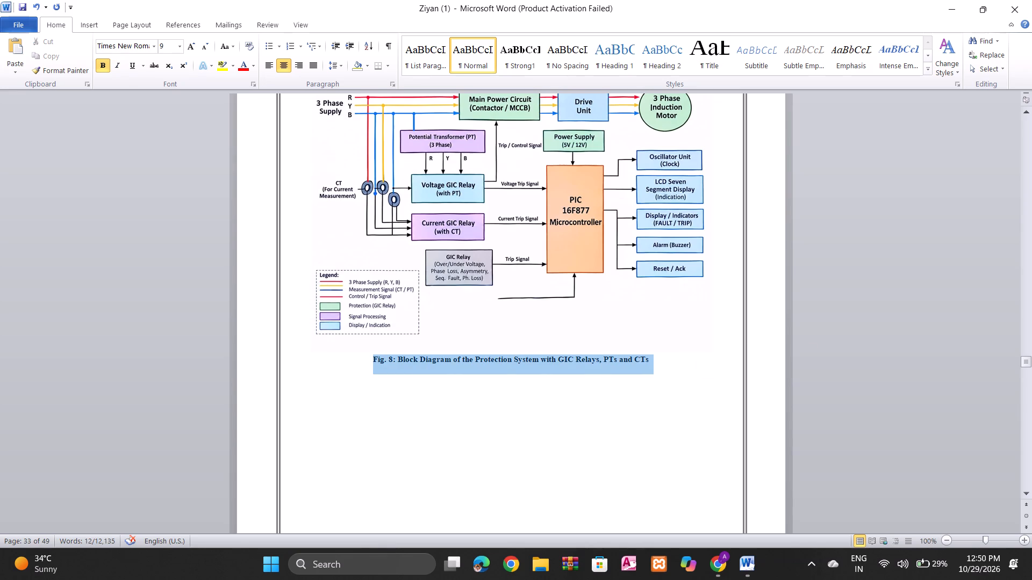
click(725, 365)
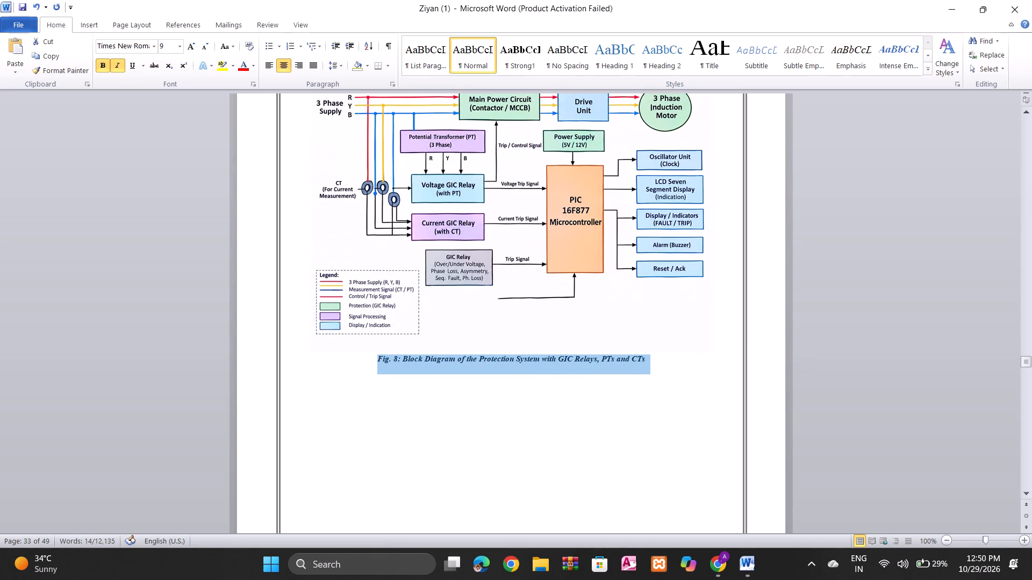
Italicize the caption "Table 8: Project stakeholders" above section 8.2, Functional Requirements.
scroll(586, 381, down, 5)
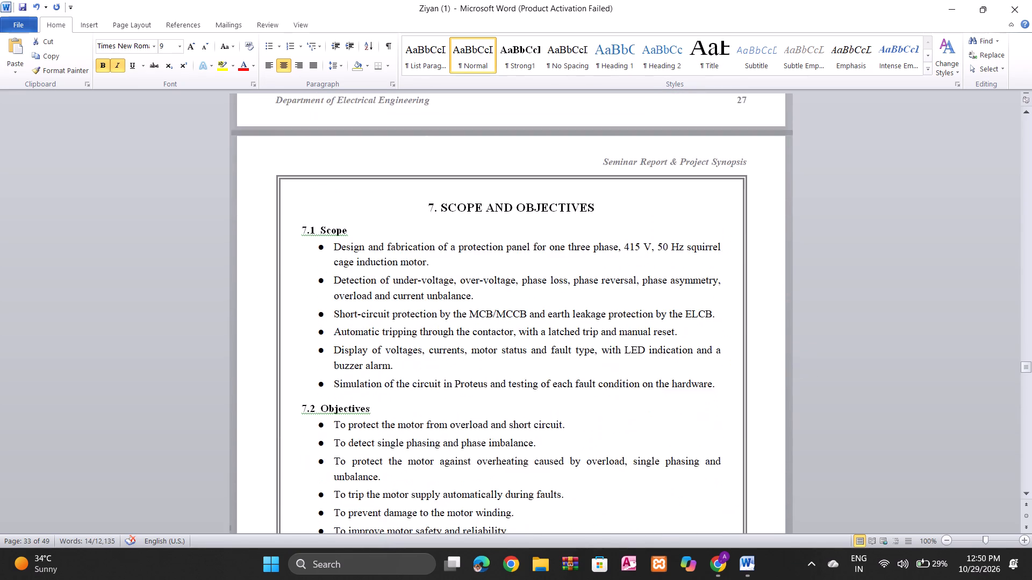
scroll(586, 381, down, 4)
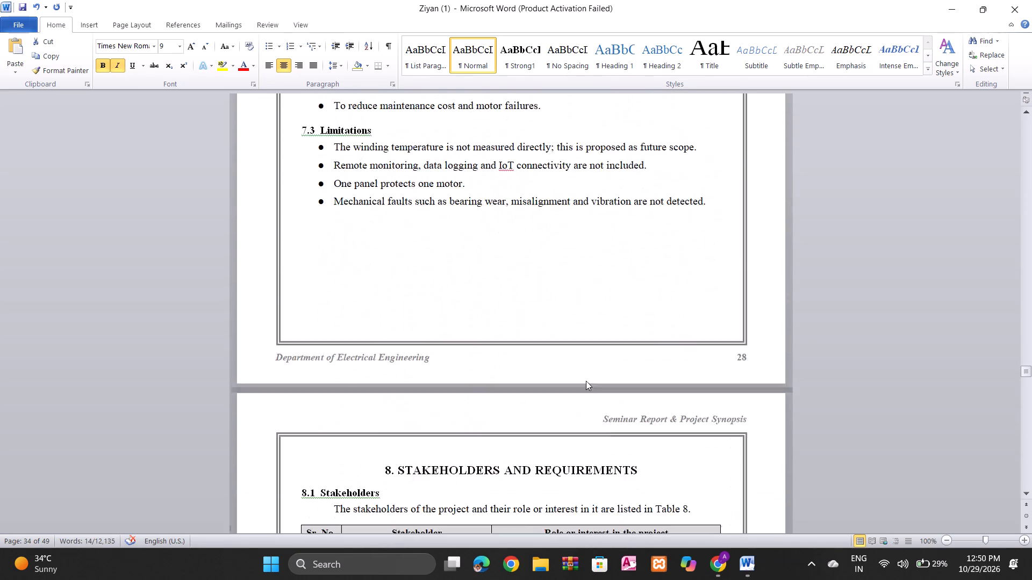
scroll(586, 381, down, 5)
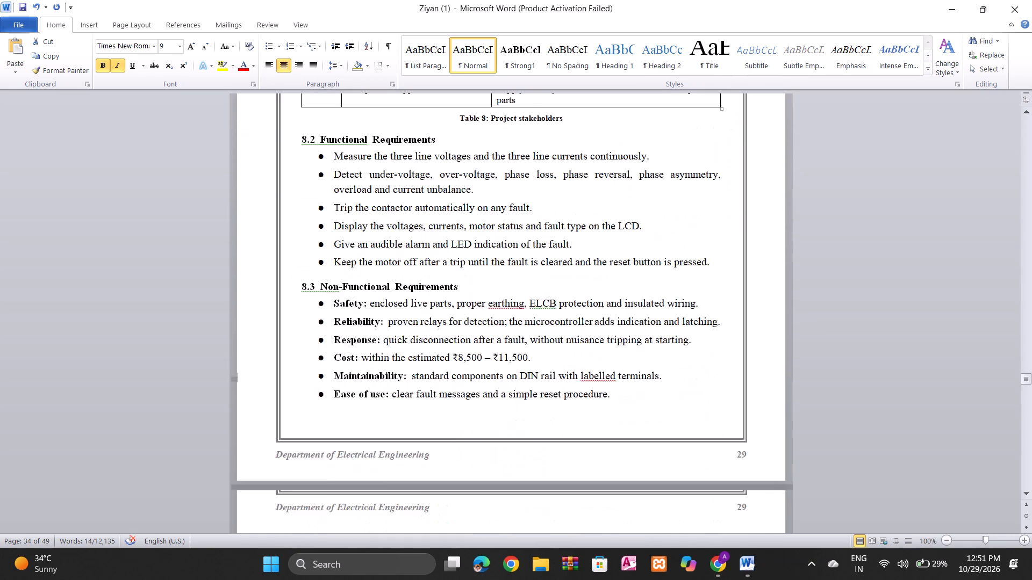
scroll(586, 381, up, 2)
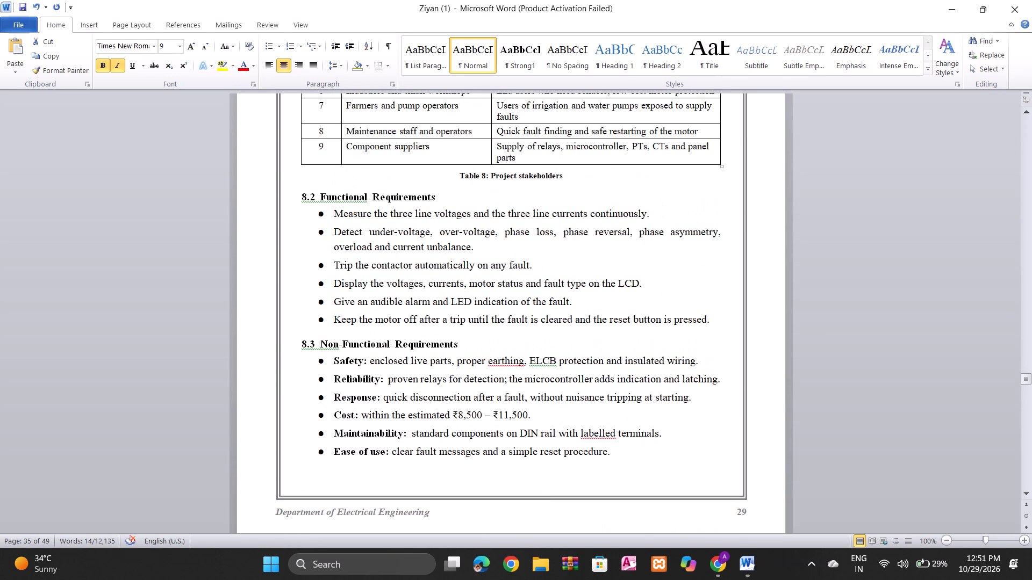
double_click(455, 174)
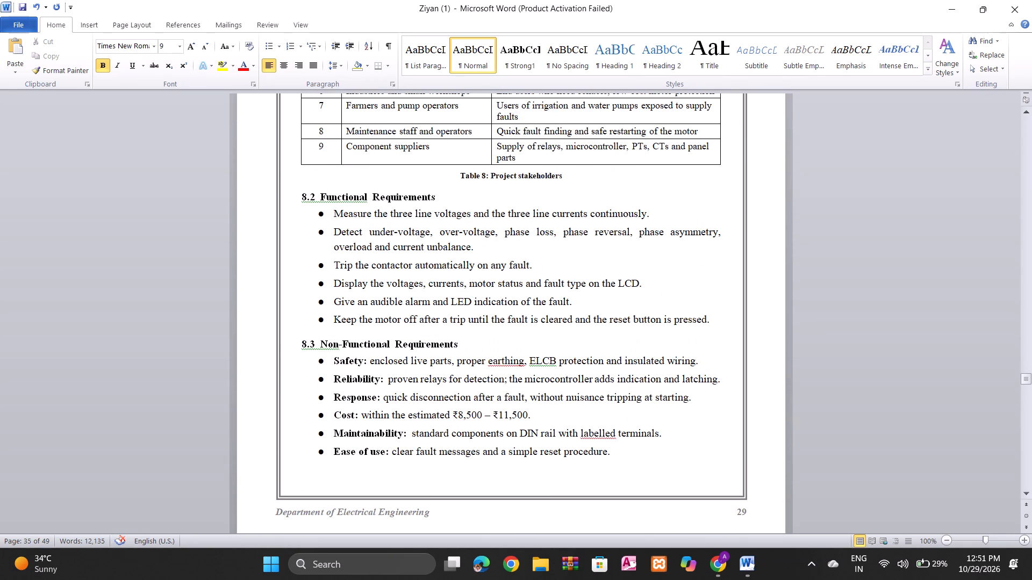
double_click(460, 177)
drag(460, 177, 553, 181)
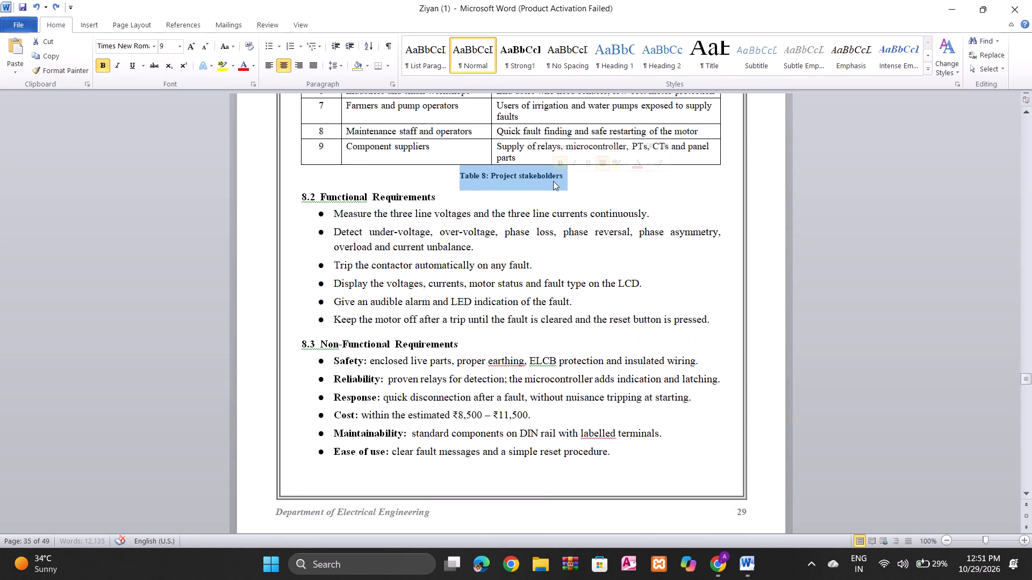
click(574, 162)
Italicize the caption "Table 9: Main features of the PIC16F877A microcontroller" above section 9.3, Hardware Requirements.
scroll(471, 307, down, 1)
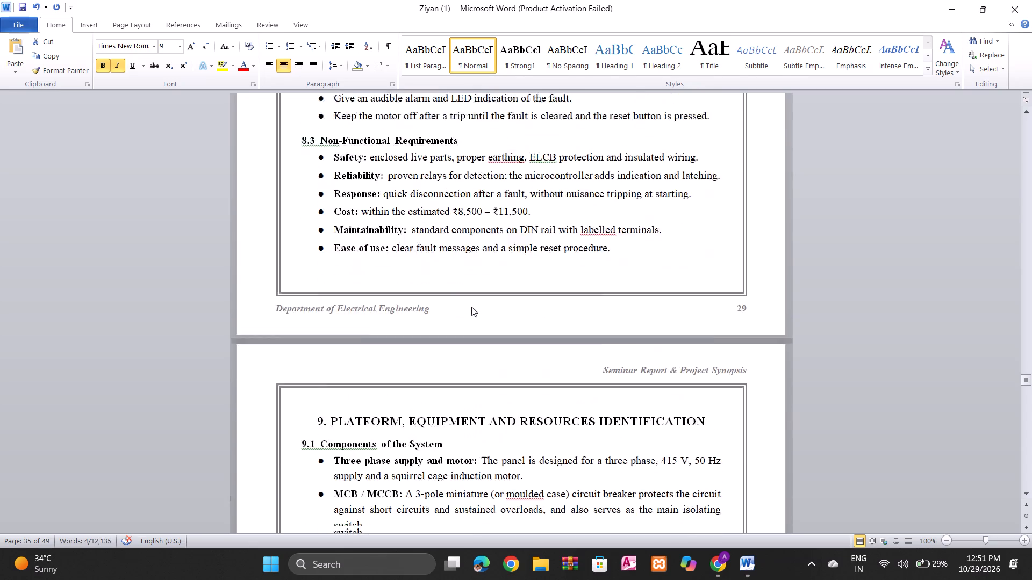
scroll(471, 307, down, 5)
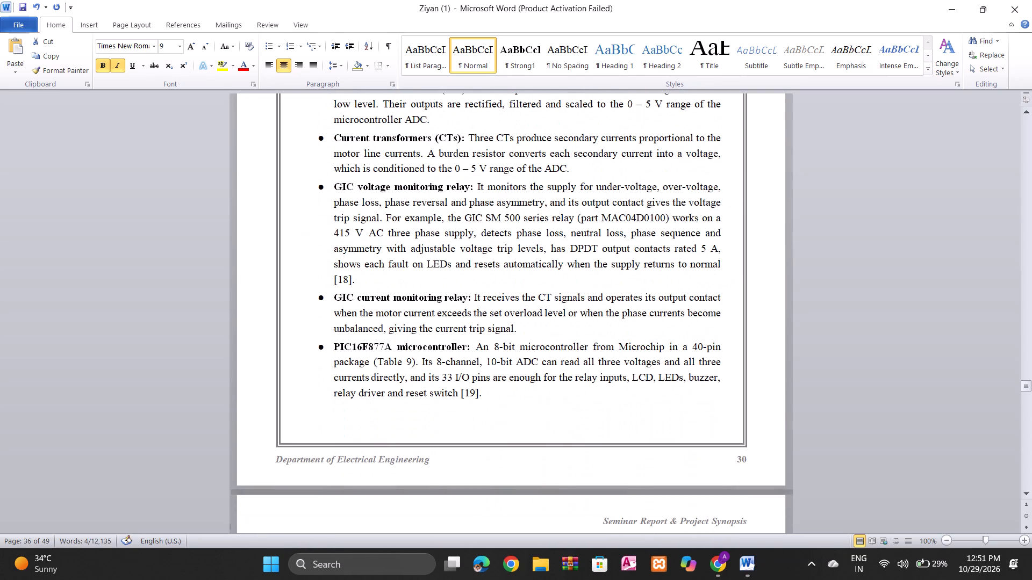
scroll(471, 307, down, 2)
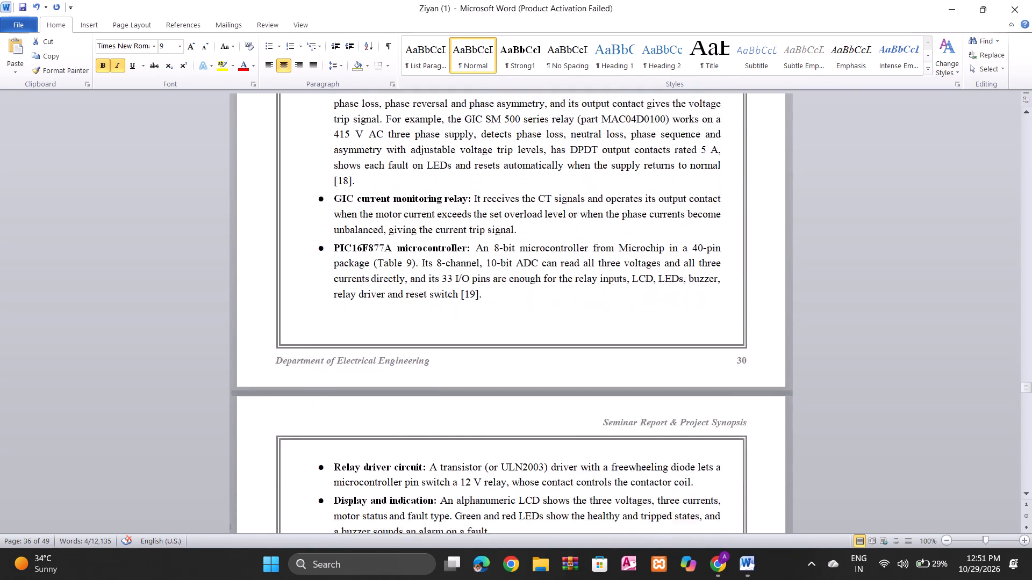
scroll(471, 307, down, 5)
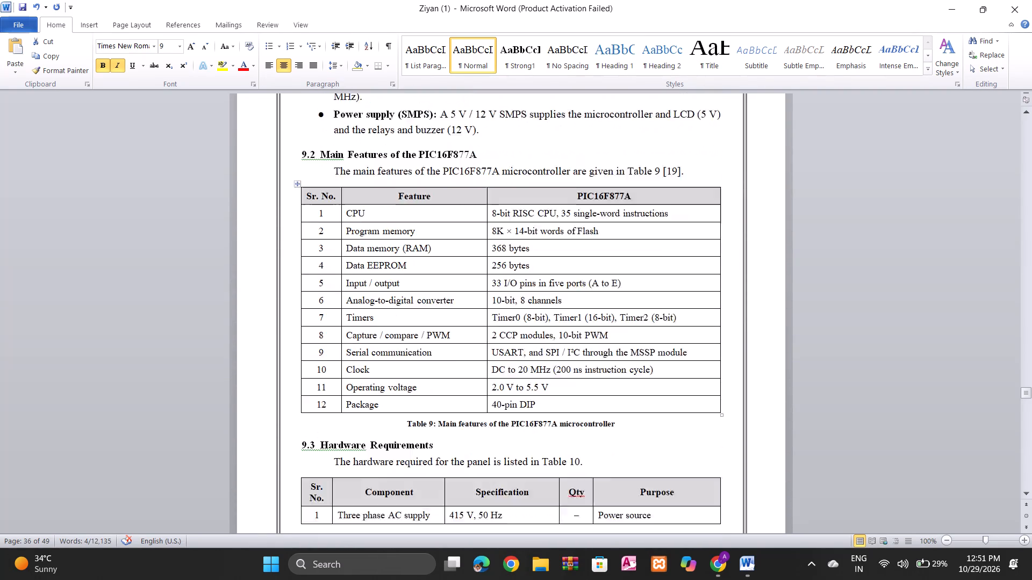
scroll(471, 307, down, 1)
click(406, 314)
drag(406, 314, 442, 321)
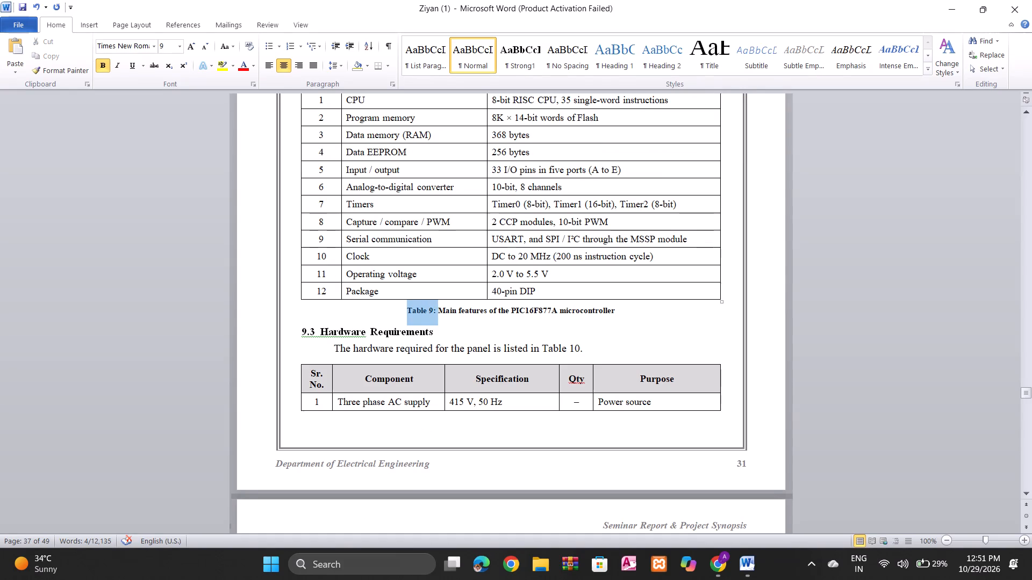
drag(442, 321, 596, 327)
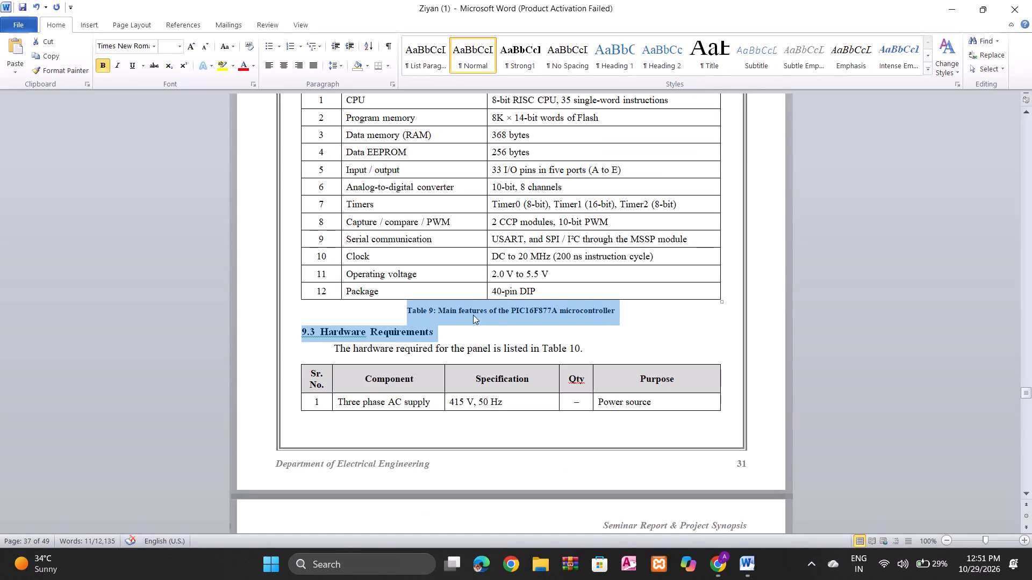
double_click(399, 310)
click(399, 310)
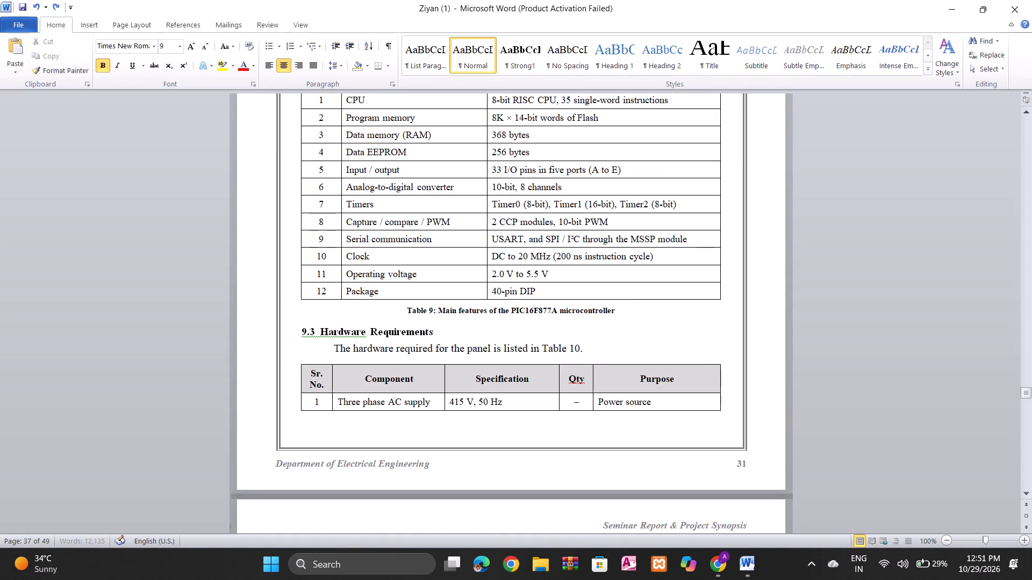
drag(404, 311, 614, 320)
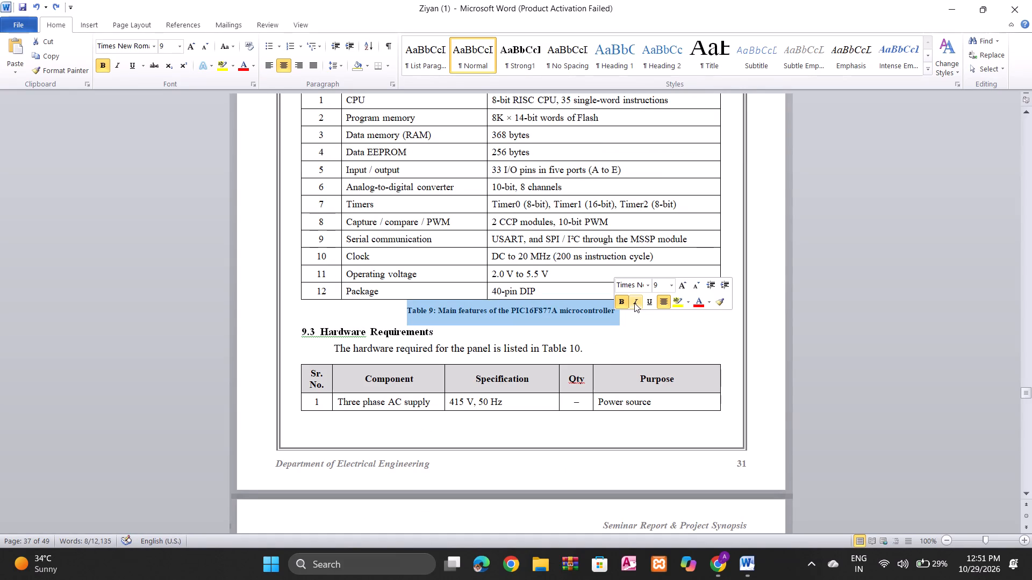
click(634, 303)
scroll(574, 358, down, 3)
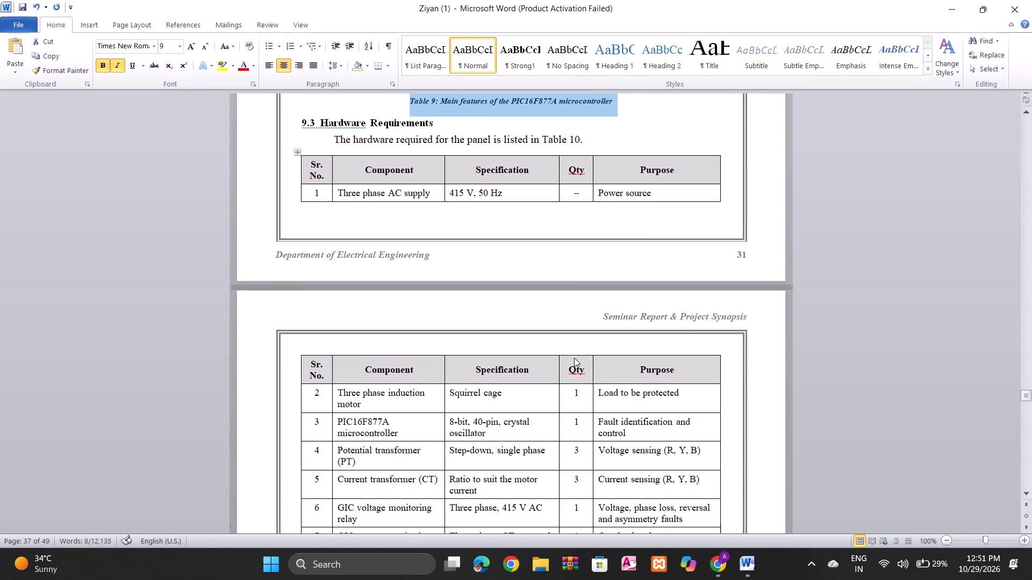
Italicize the caption "Table 11: Software requirements" above section 9.5, Tools and Test Equipment.
scroll(574, 358, down, 5)
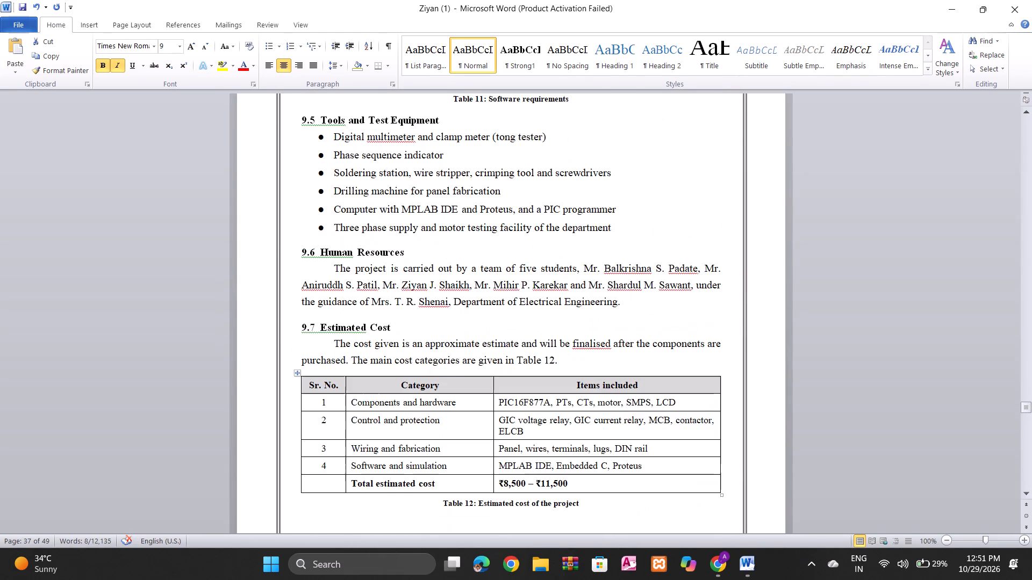
scroll(574, 358, down, 1)
scroll(574, 358, up, 1)
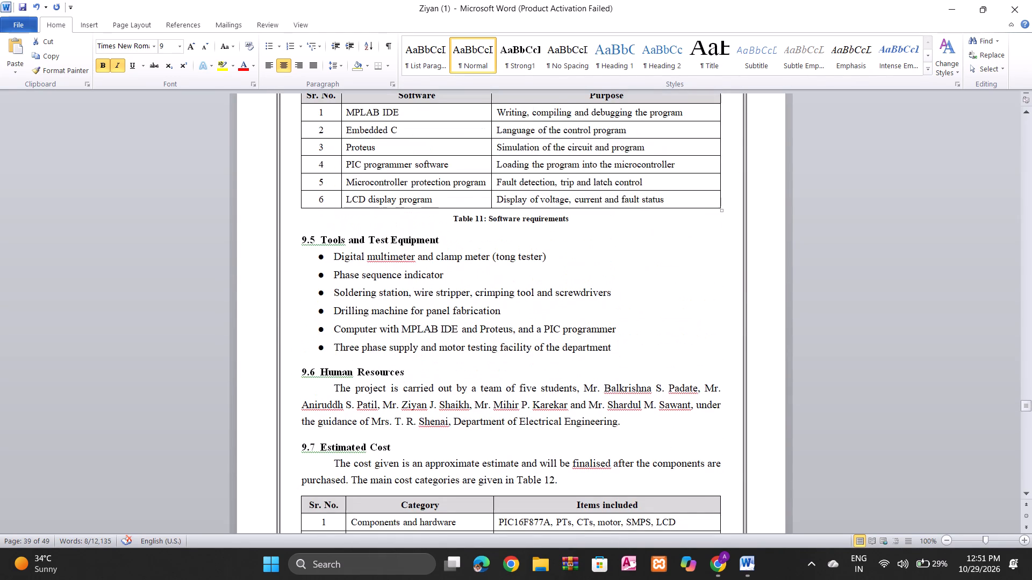
click(448, 227)
drag(448, 227, 452, 221)
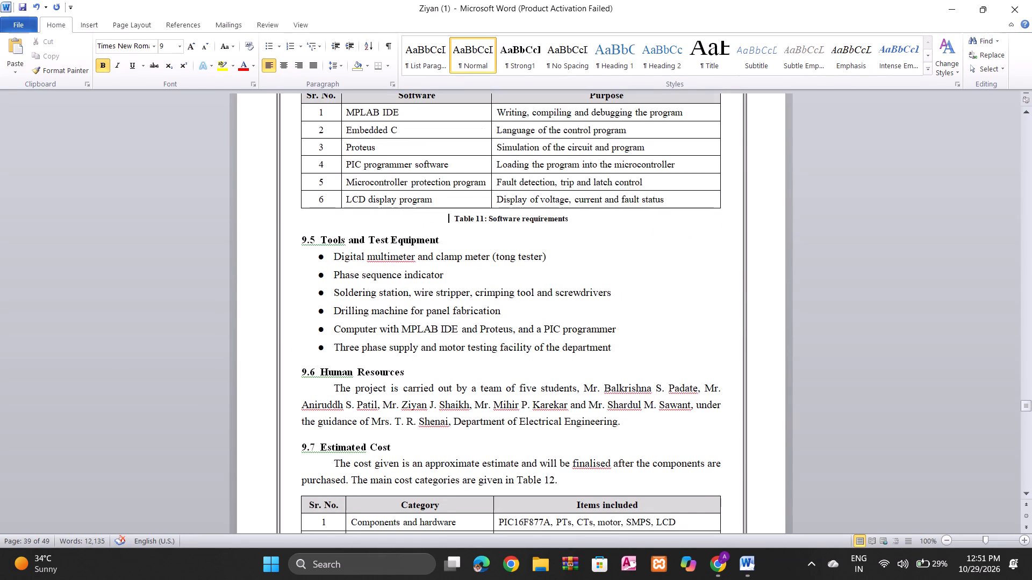
click(452, 221)
drag(452, 221, 561, 229)
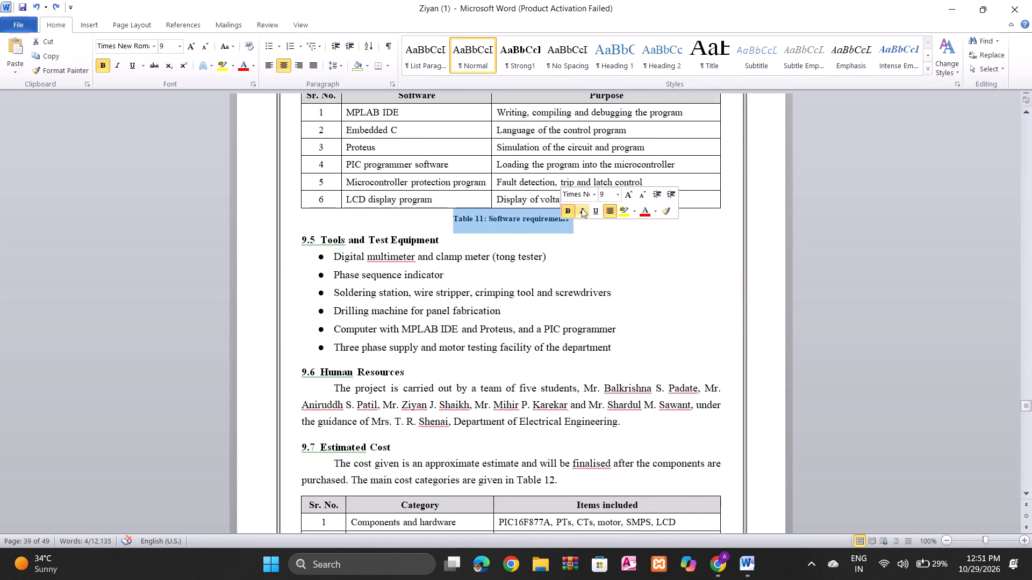
click(582, 208)
Italicize the caption "Table 12: Estimated cost of the project" below the cost table in section 9.7.
scroll(553, 271, down, 3)
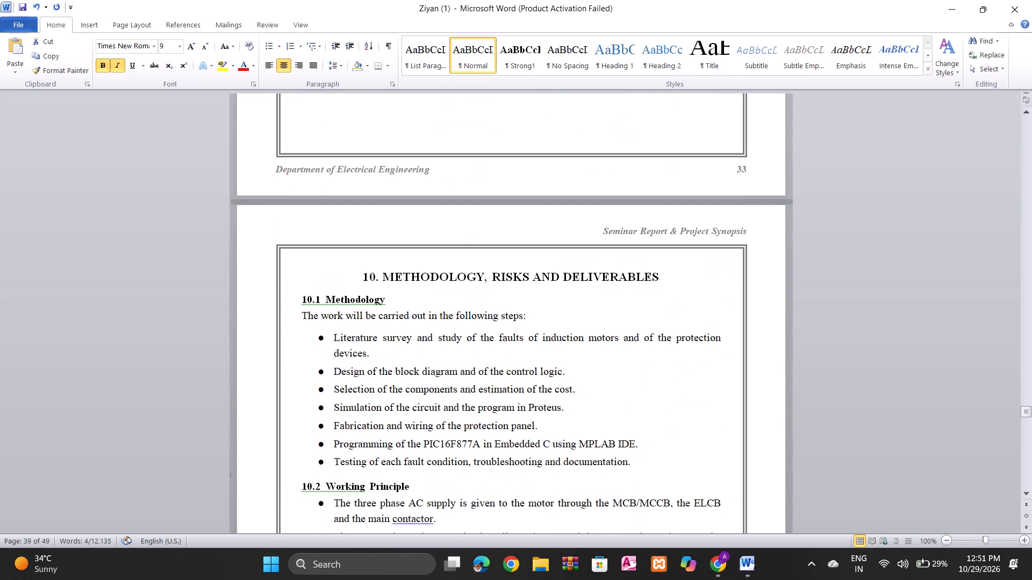
scroll(553, 271, down, 5)
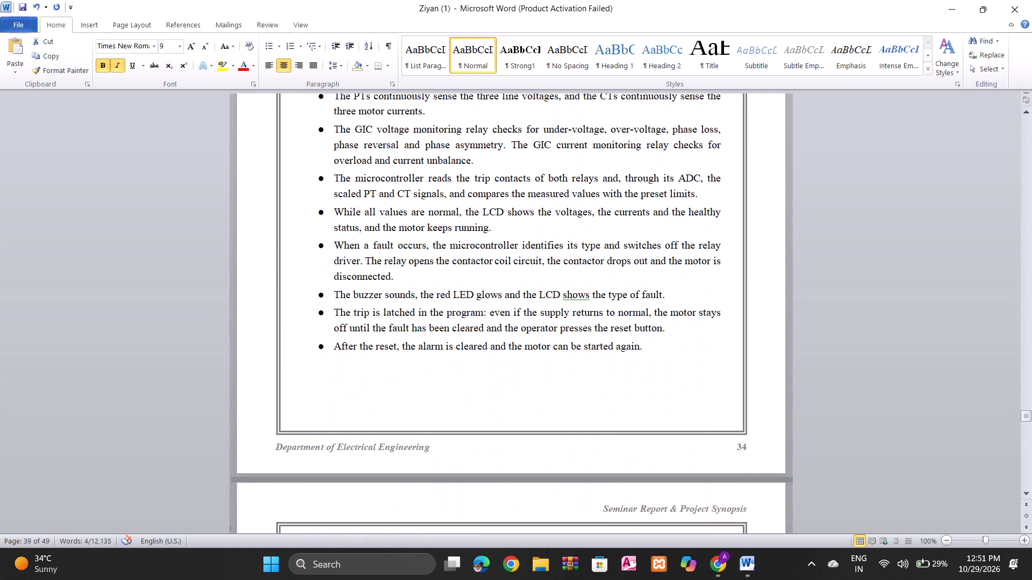
scroll(555, 268, down, 3)
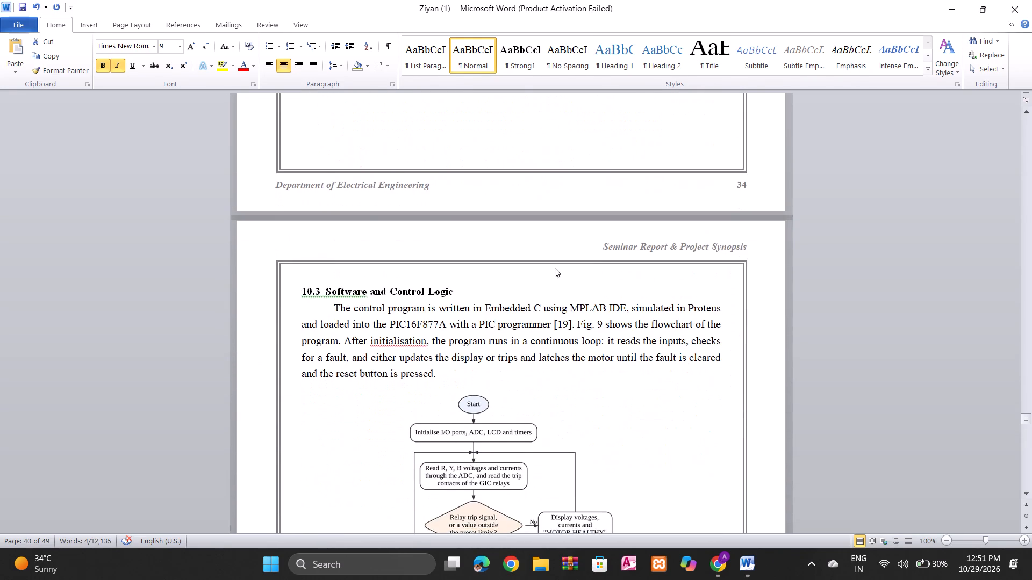
scroll(555, 268, down, 1)
scroll(555, 268, up, 3)
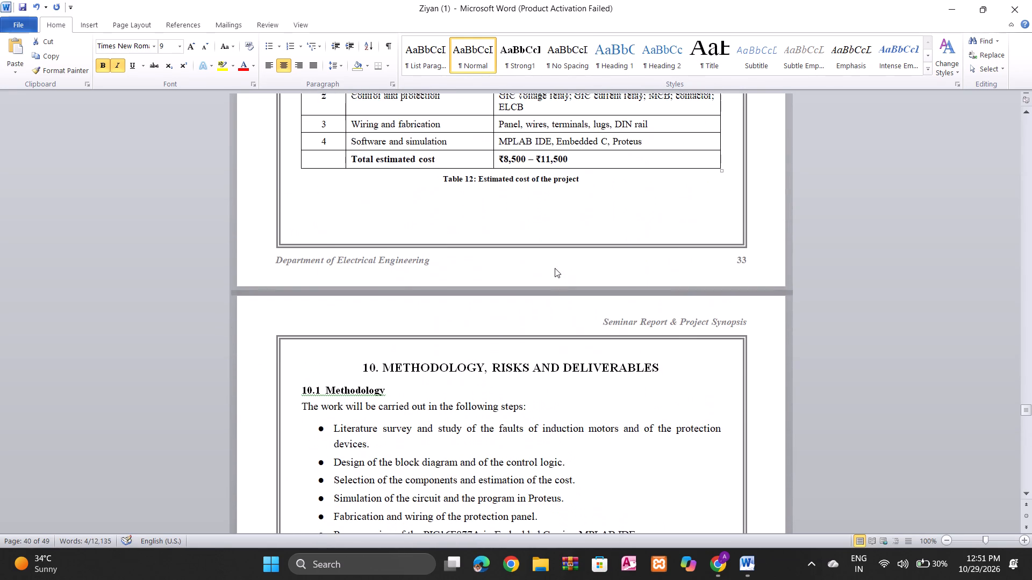
scroll(555, 268, up, 1)
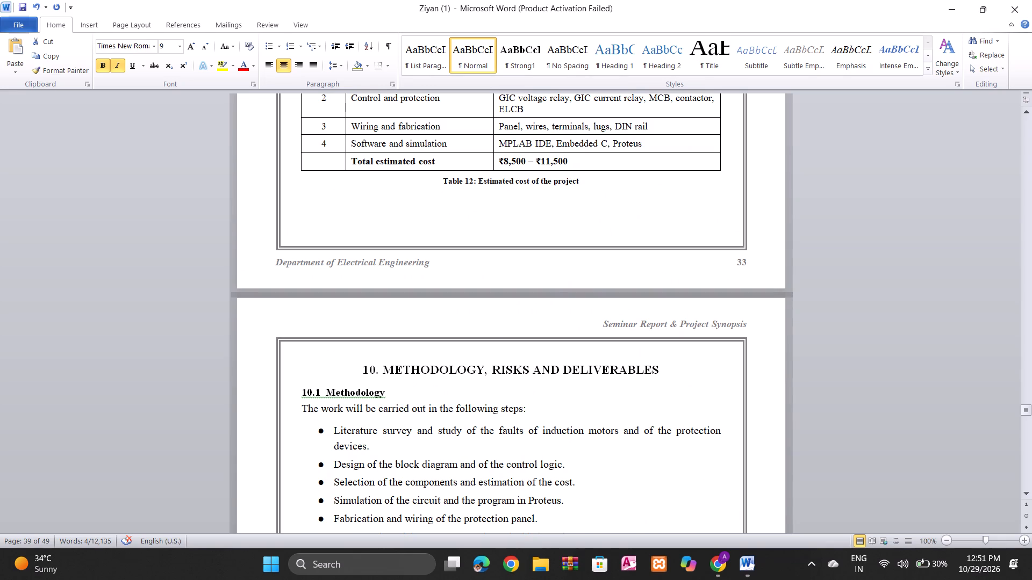
drag(444, 184, 574, 195)
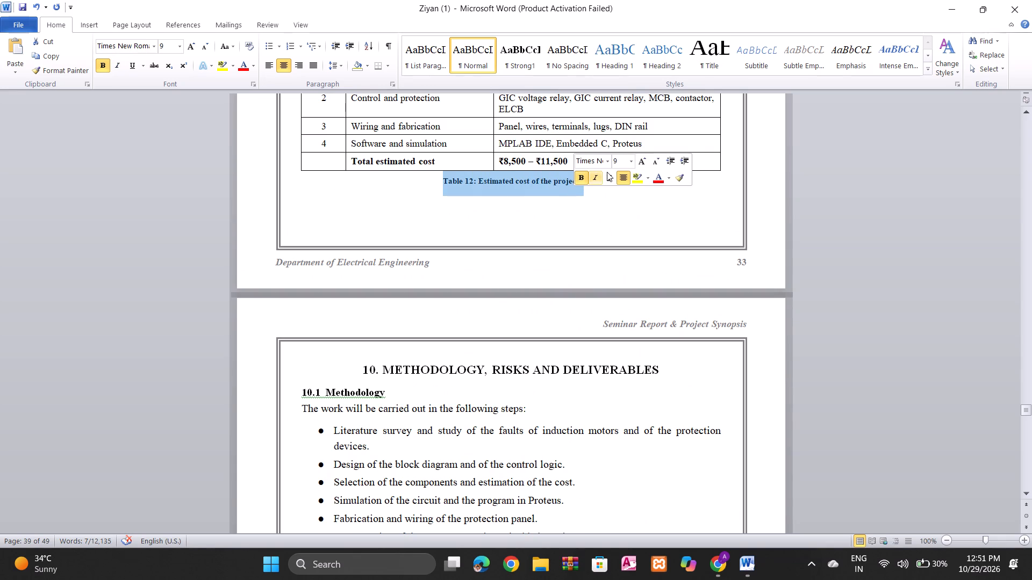
click(597, 176)
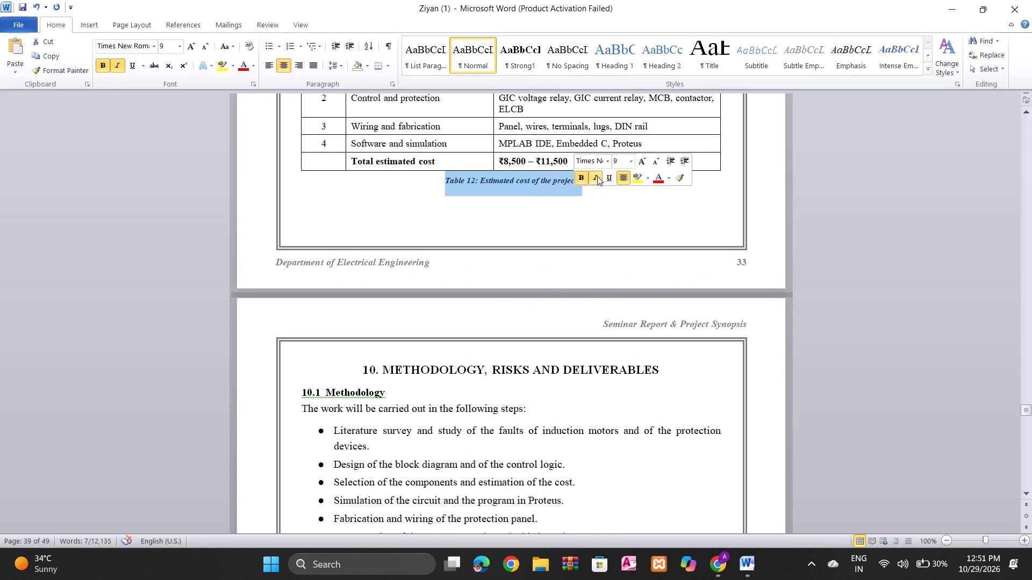
Italicize the caption "Fig. 9: Flowchart of the Microcontroller Protection Program" below the flowchart in section 10.3.
scroll(597, 176, down, 8)
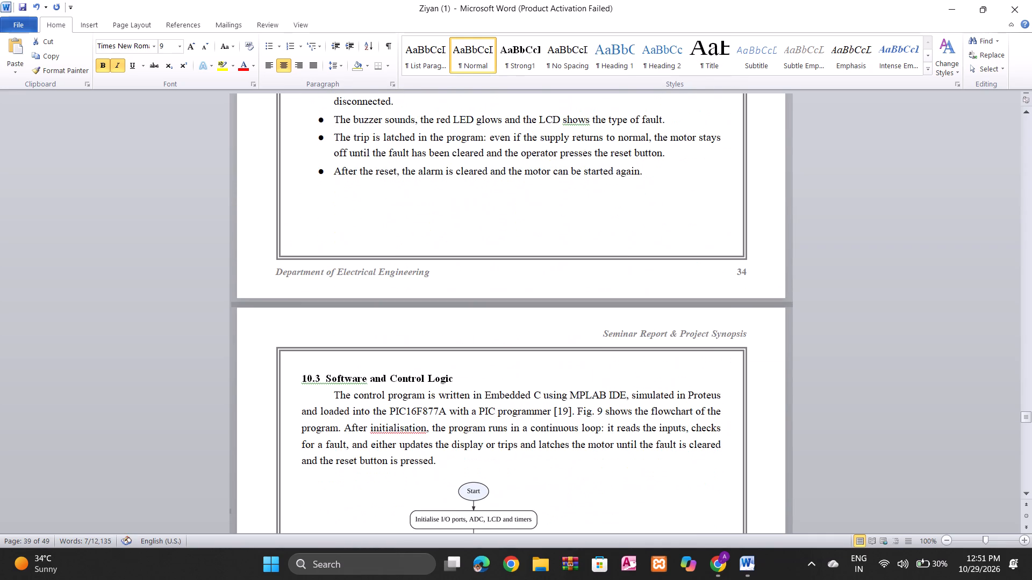
scroll(597, 176, down, 1)
scroll(597, 176, up, 1)
scroll(597, 176, down, 2)
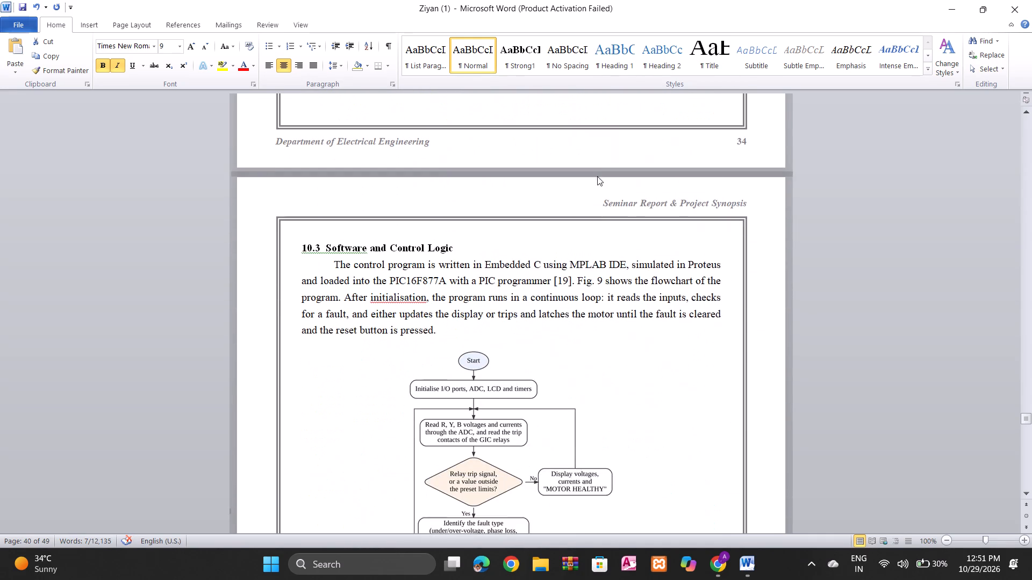
scroll(597, 176, down, 4)
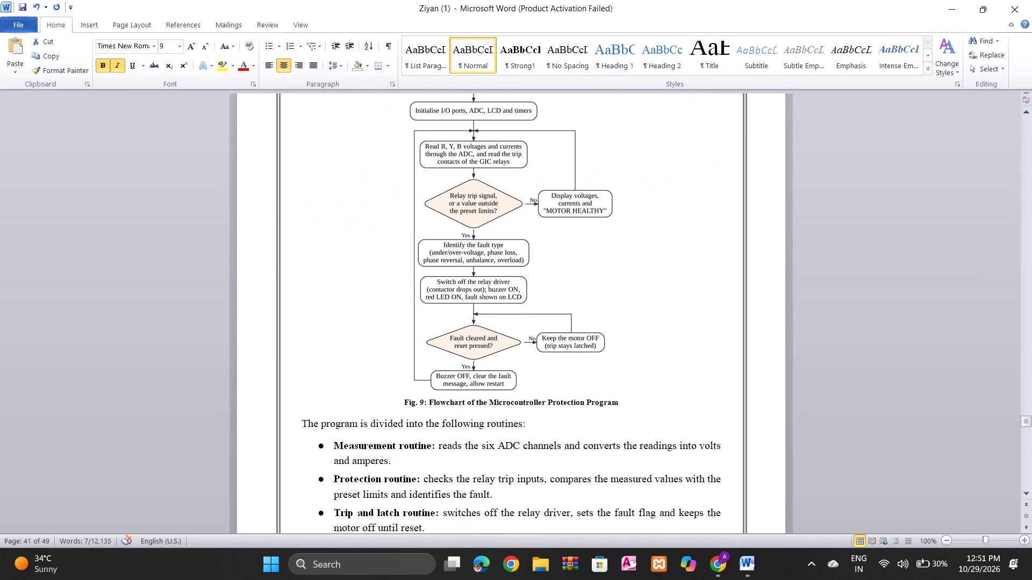
click(401, 405)
drag(401, 405, 597, 405)
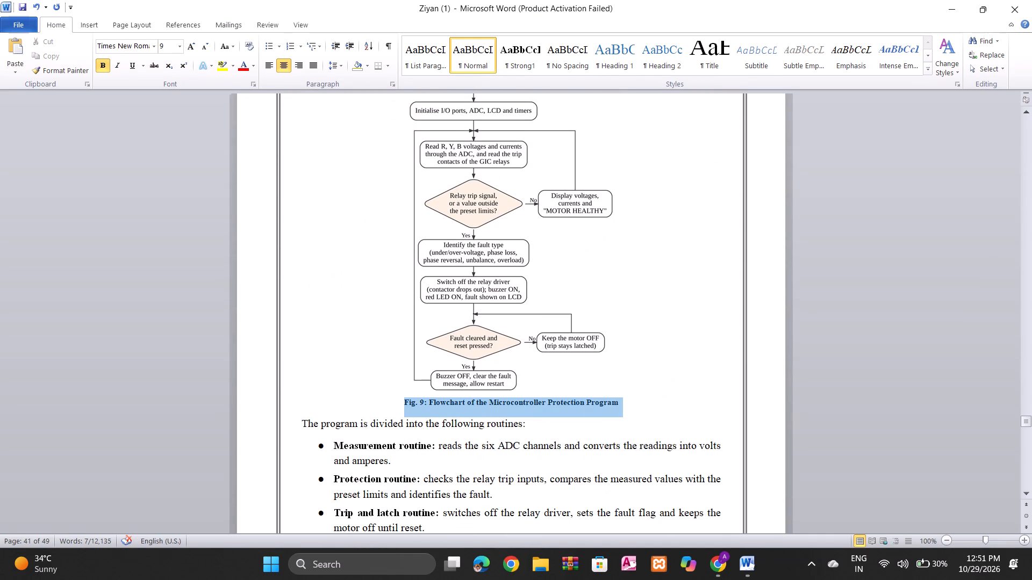
drag(597, 405, 598, 405)
click(619, 391)
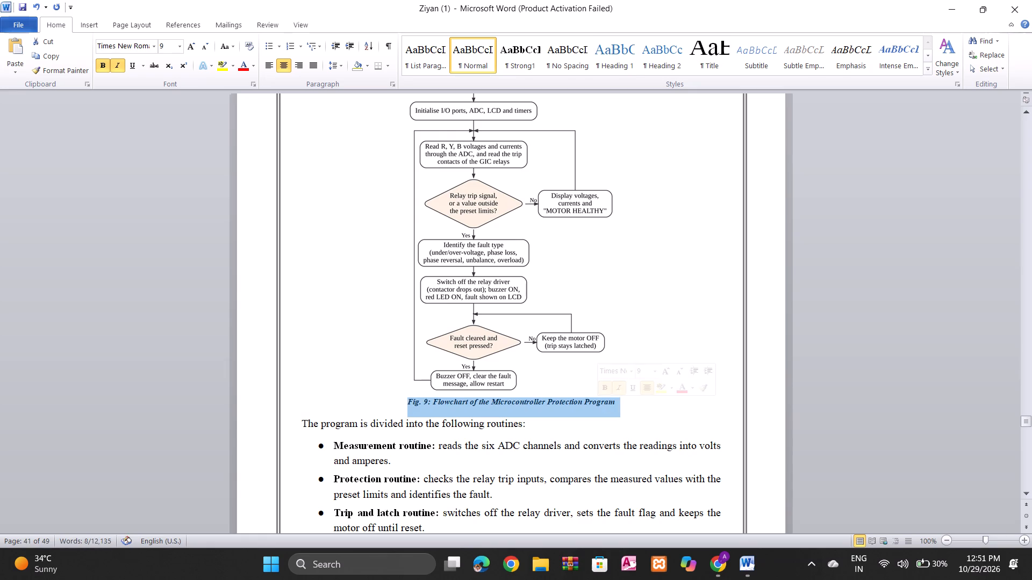
Look through the remaining pages, from the project risks and deliverables through the Bibliography to the end of the References.
scroll(556, 389, down, 3)
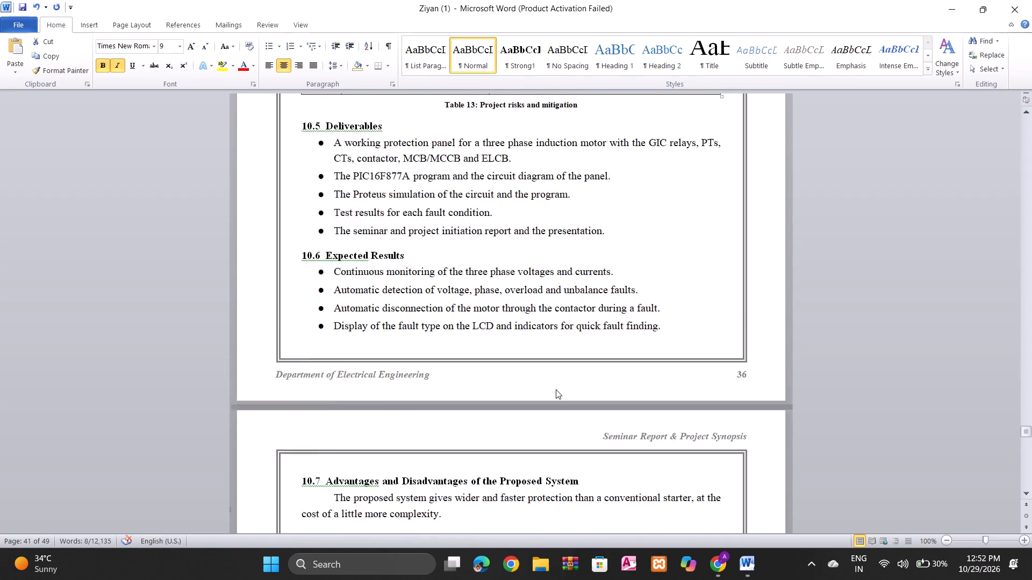
scroll(556, 389, down, 9)
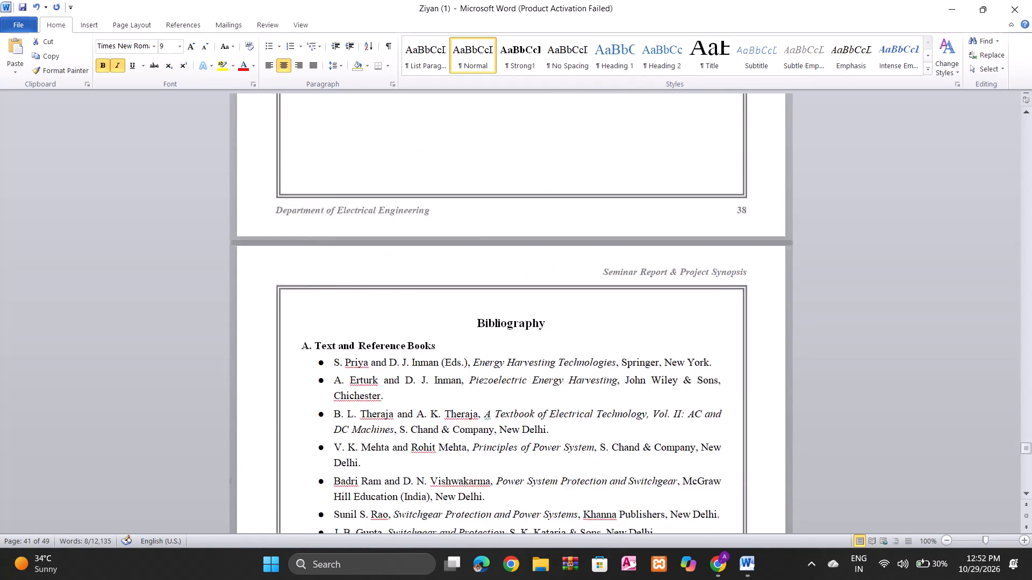
scroll(556, 389, down, 2)
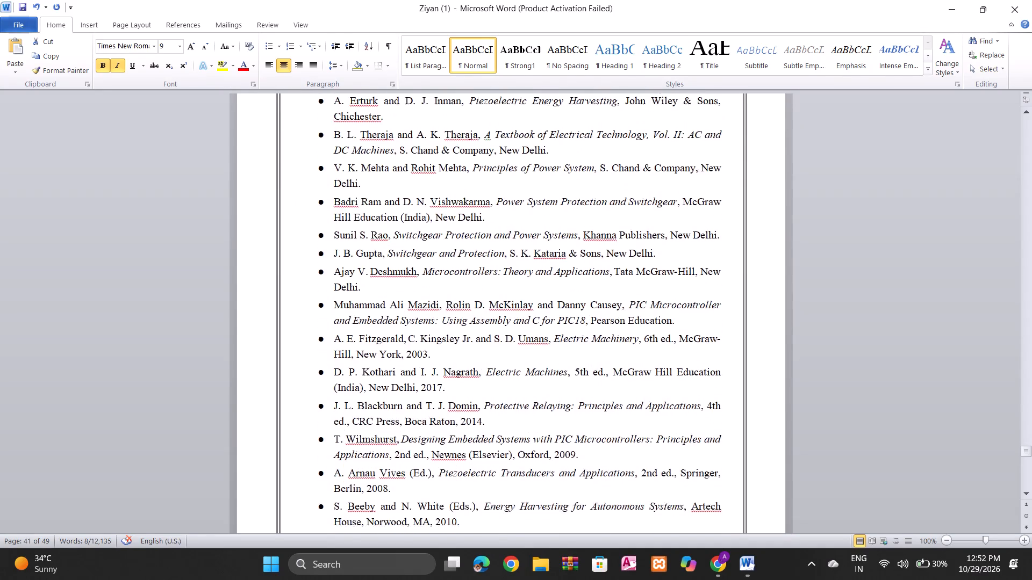
scroll(556, 389, down, 3)
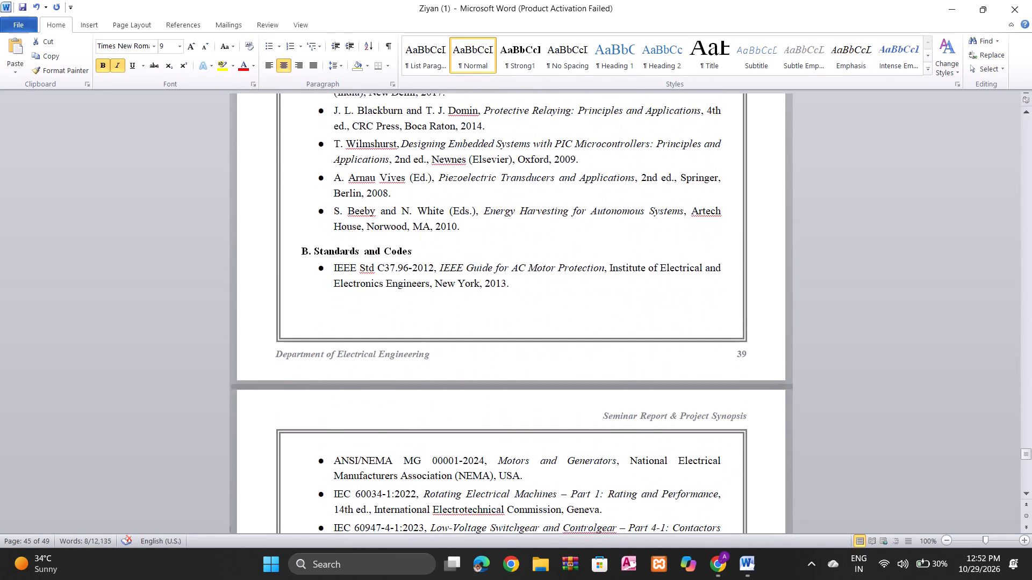
scroll(556, 389, down, 1)
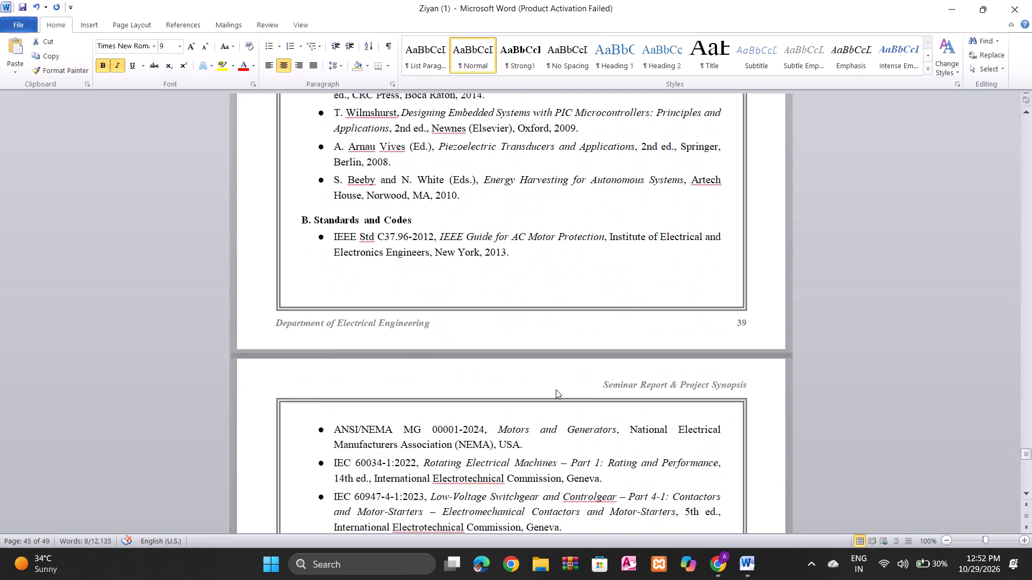
scroll(556, 389, down, 5)
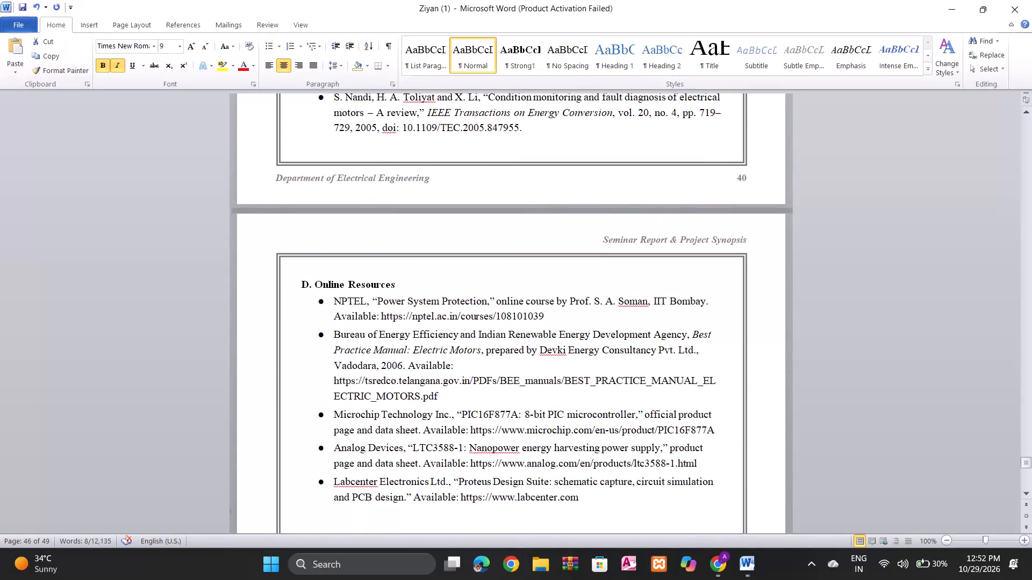
scroll(556, 389, down, 5)
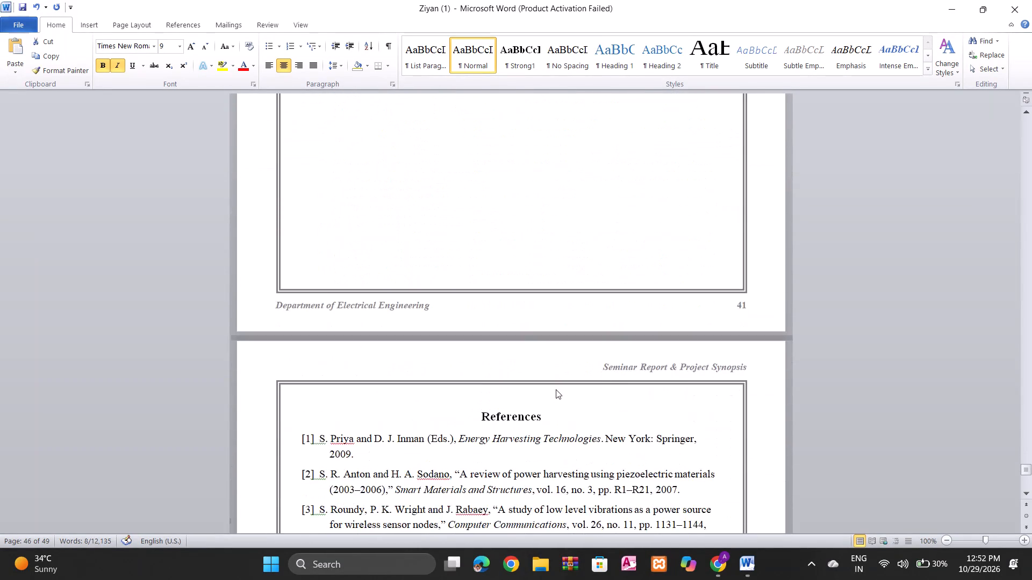
scroll(556, 389, down, 3)
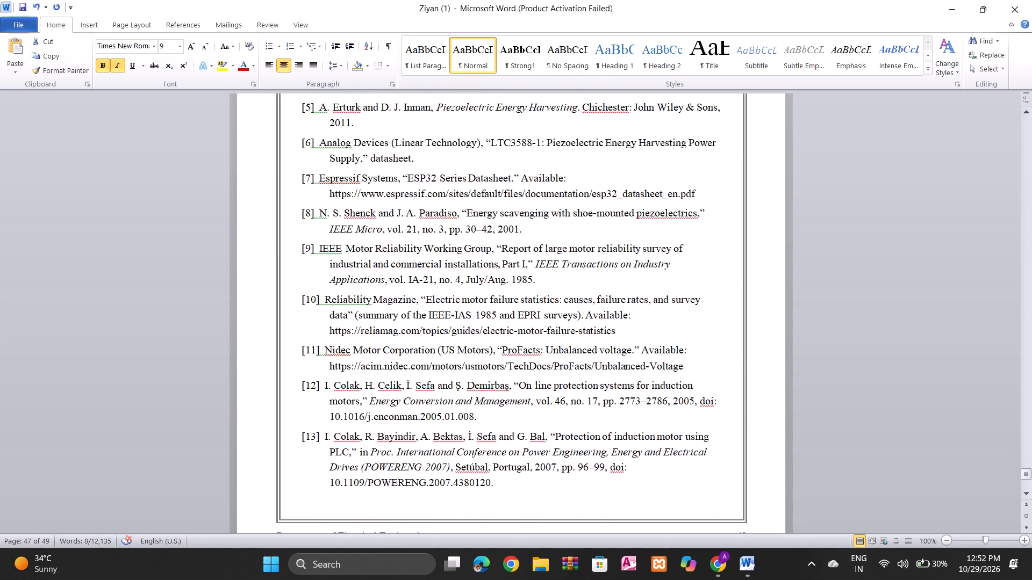
scroll(556, 389, down, 9)
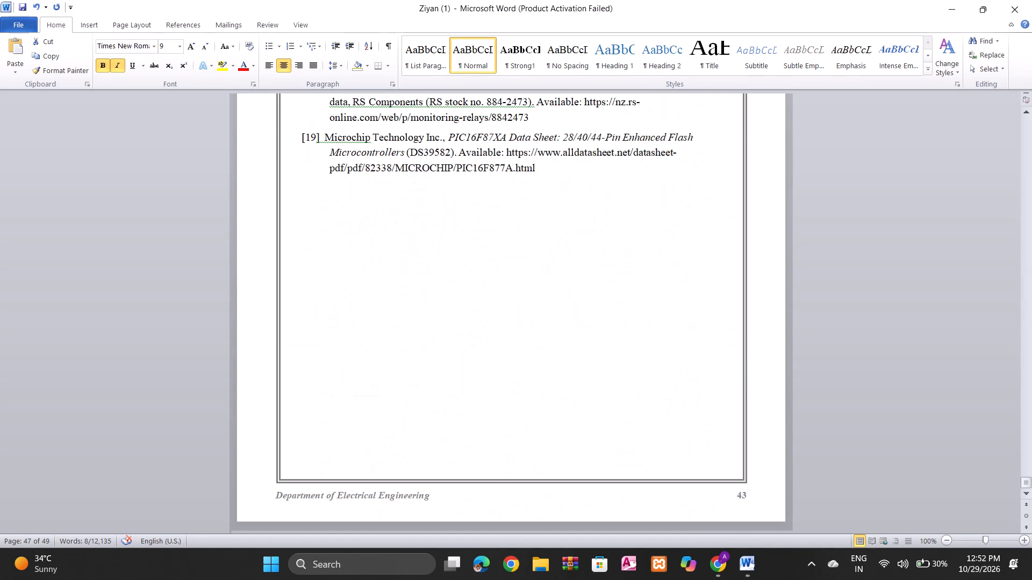
scroll(556, 389, down, 1)
Save the report document.
scroll(556, 389, up, 17)
scroll(556, 389, up, 4)
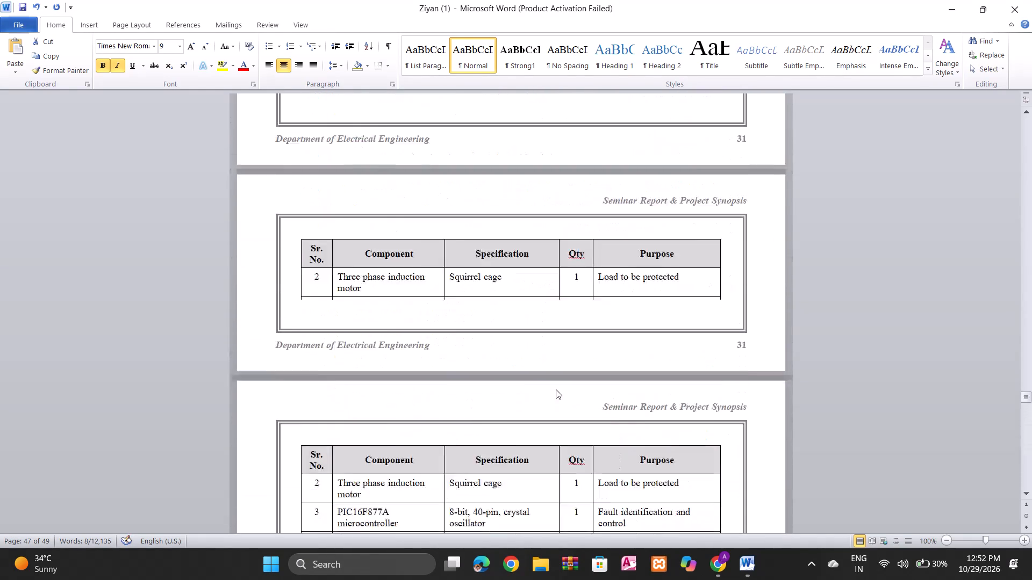
scroll(556, 389, up, 9)
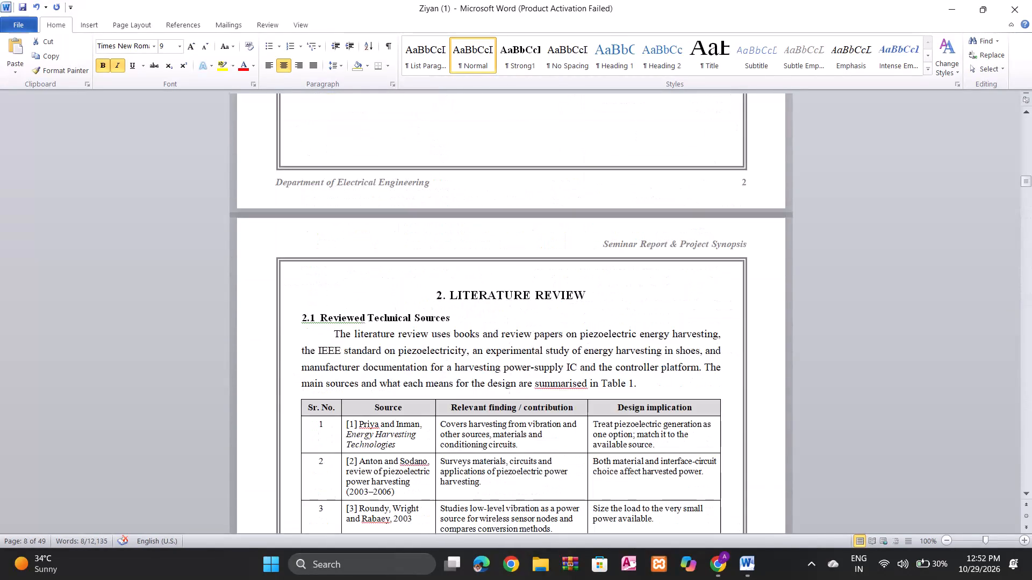
key(ctrl+s)
key(ctrl+s)
Return to the INDEX page and review the table's section entries and page numbers.
scroll(556, 389, up, 1)
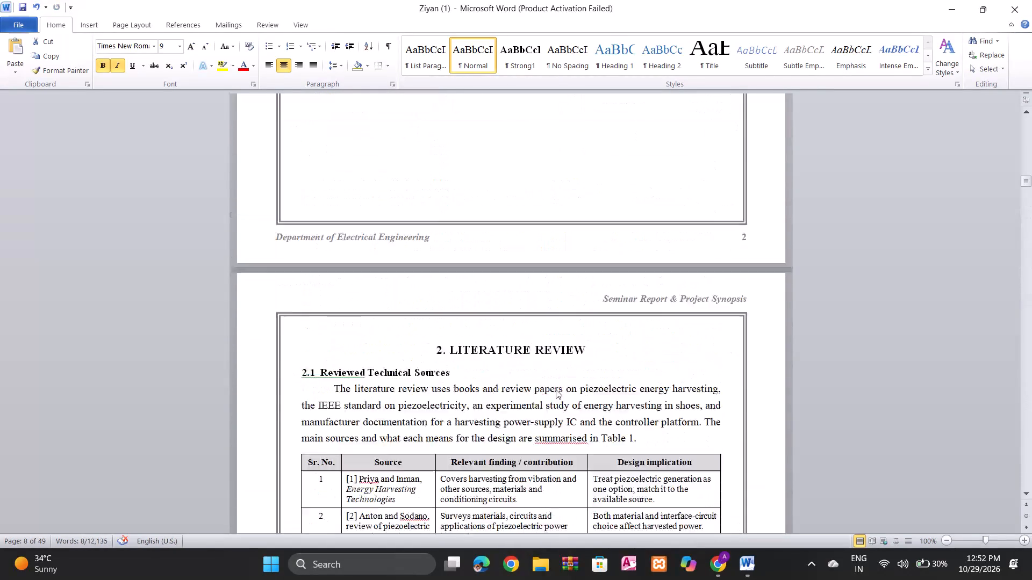
scroll(556, 389, up, 12)
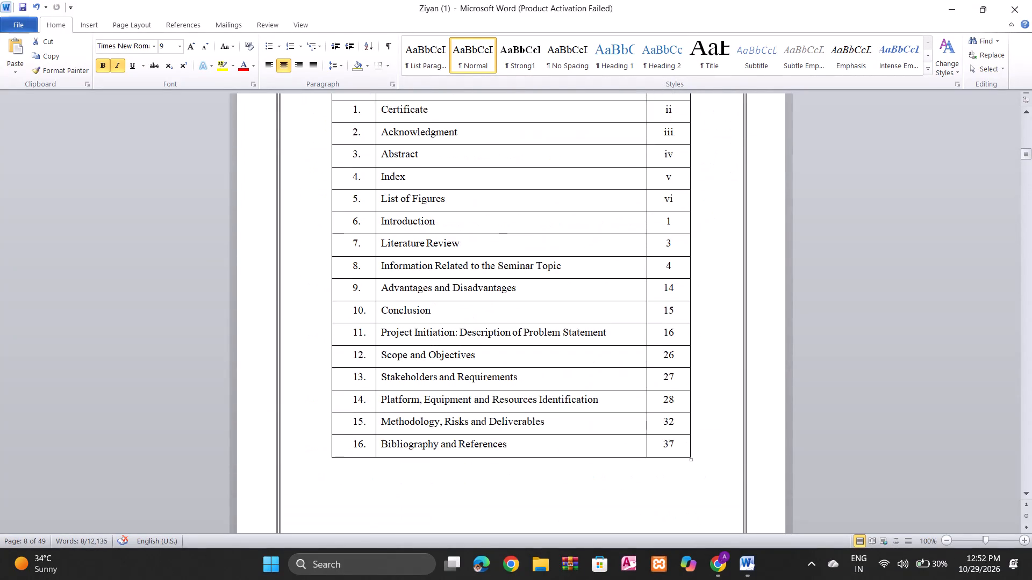
scroll(556, 389, up, 2)
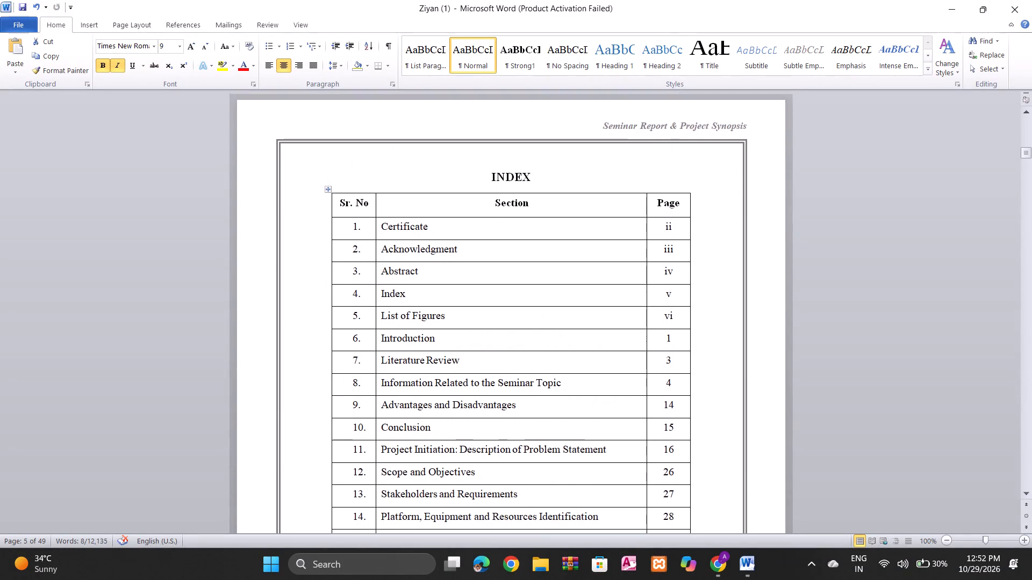
scroll(556, 389, up, 2)
scroll(556, 389, down, 1)
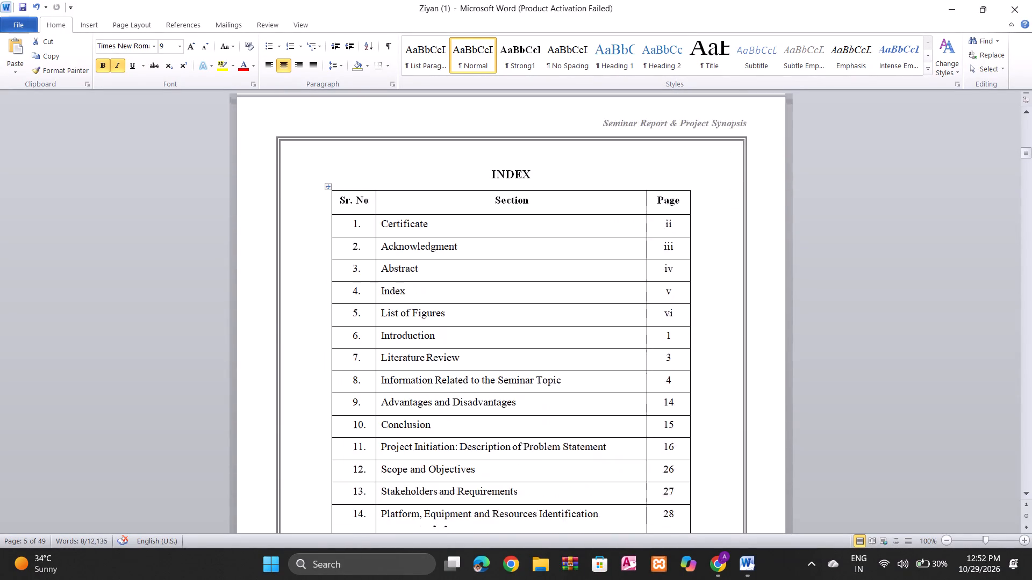
scroll(556, 389, down, 2)
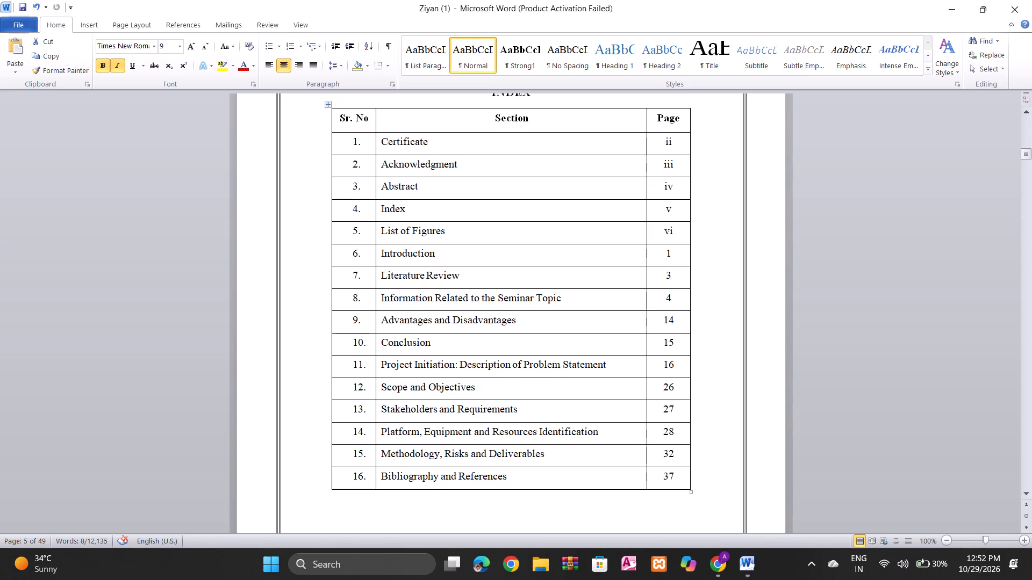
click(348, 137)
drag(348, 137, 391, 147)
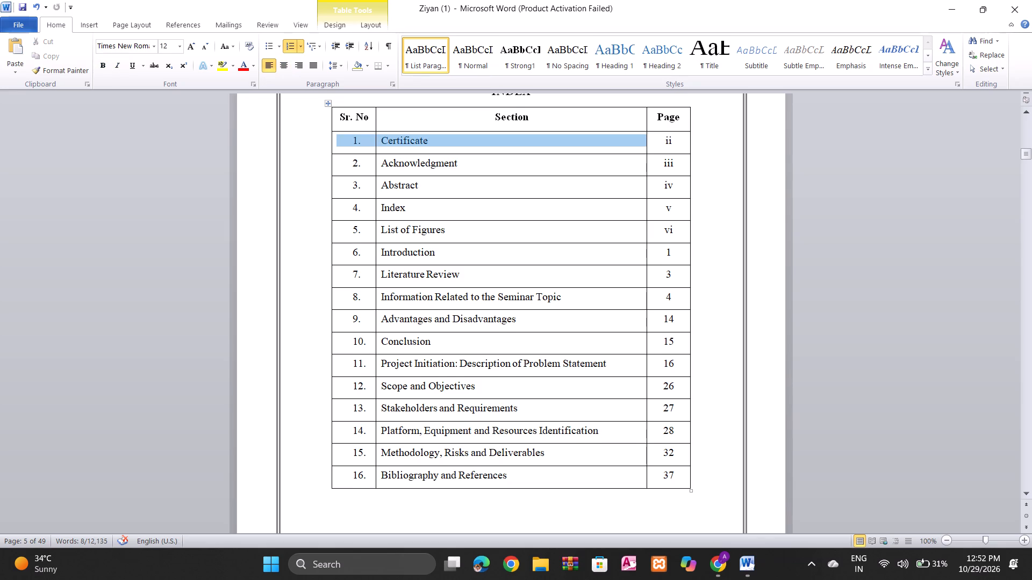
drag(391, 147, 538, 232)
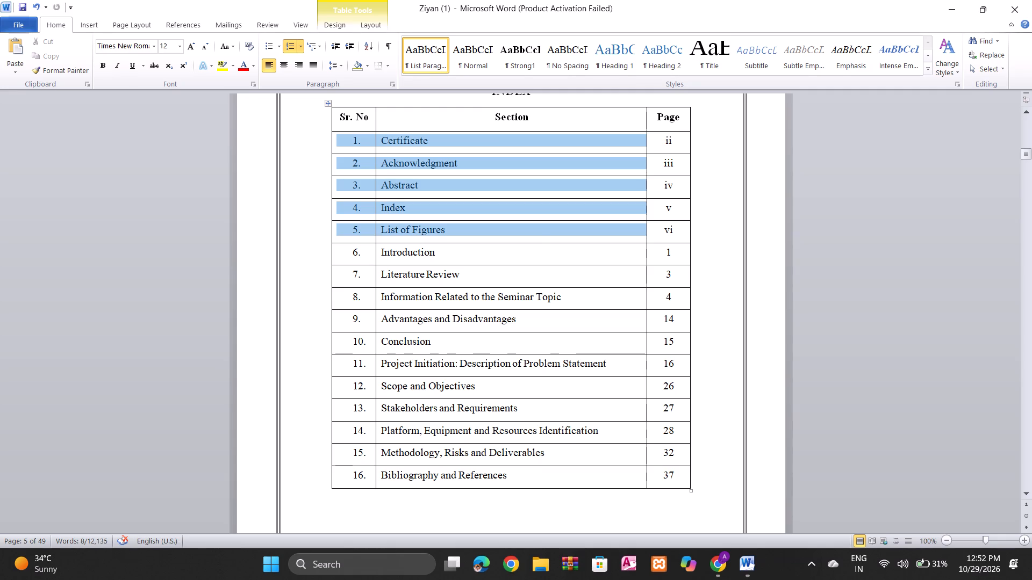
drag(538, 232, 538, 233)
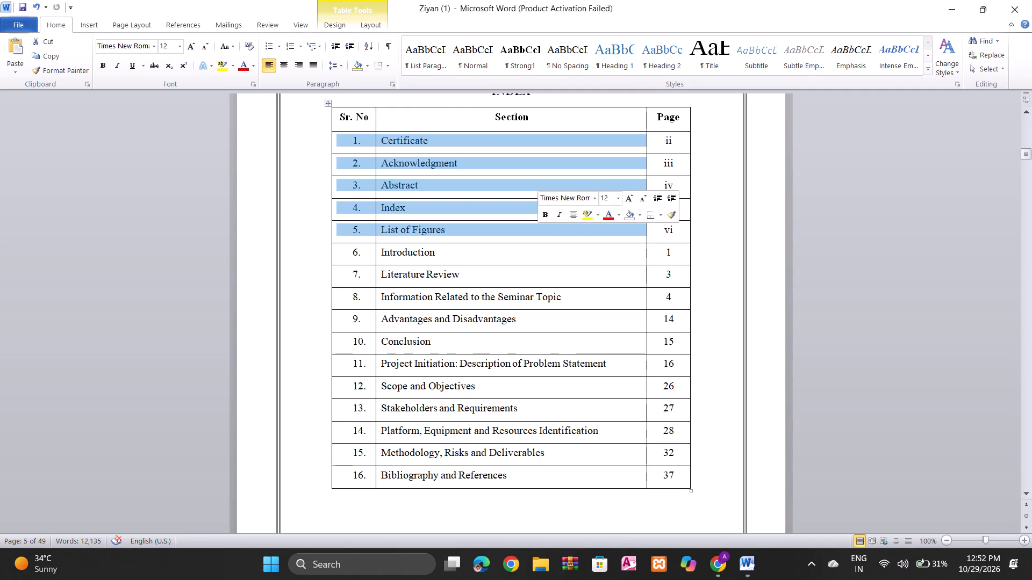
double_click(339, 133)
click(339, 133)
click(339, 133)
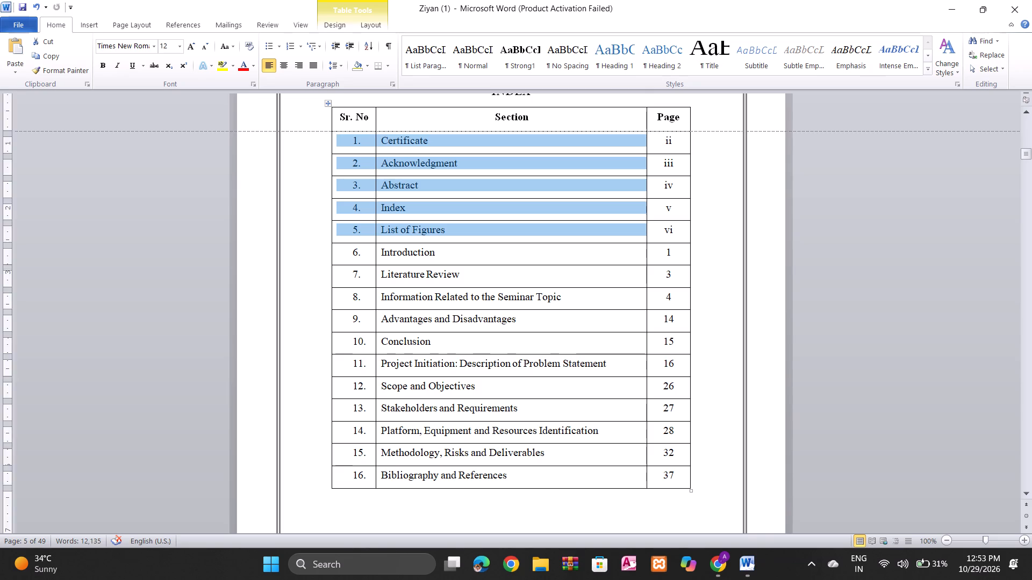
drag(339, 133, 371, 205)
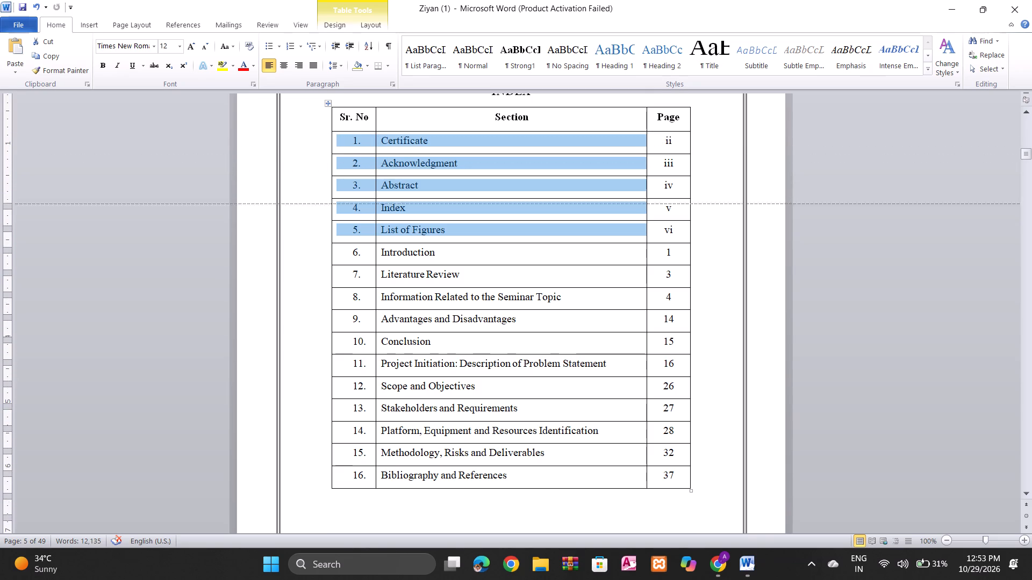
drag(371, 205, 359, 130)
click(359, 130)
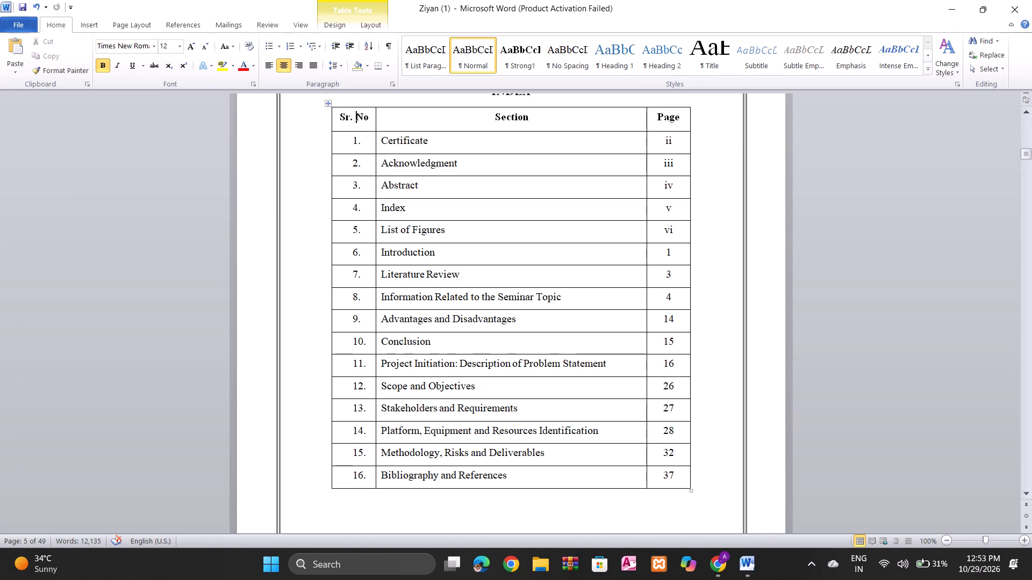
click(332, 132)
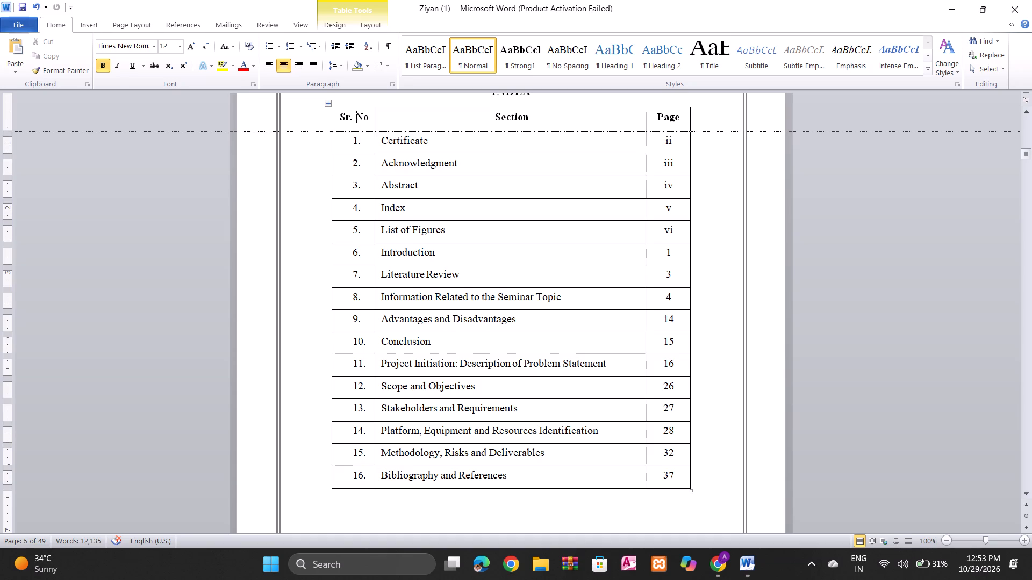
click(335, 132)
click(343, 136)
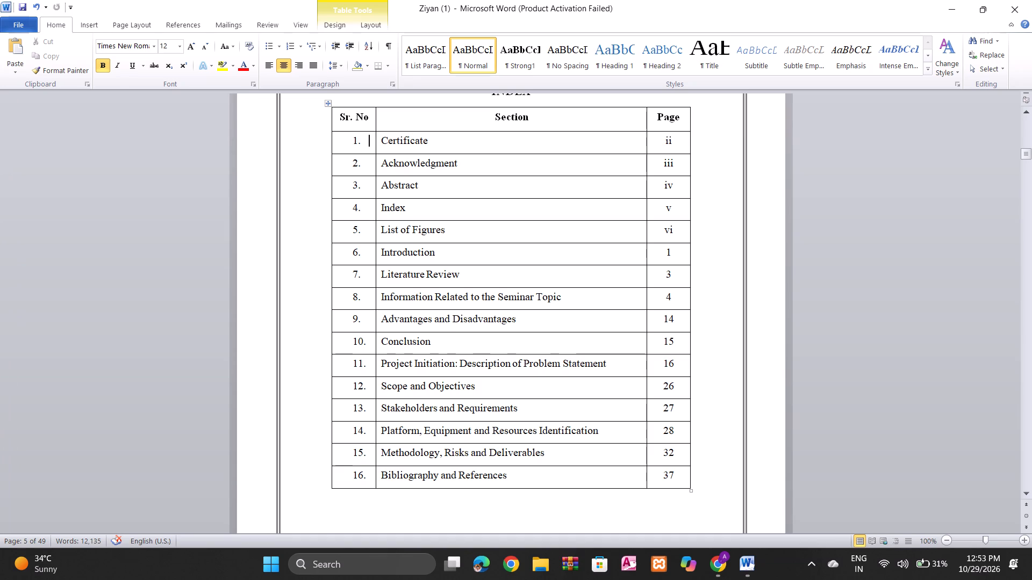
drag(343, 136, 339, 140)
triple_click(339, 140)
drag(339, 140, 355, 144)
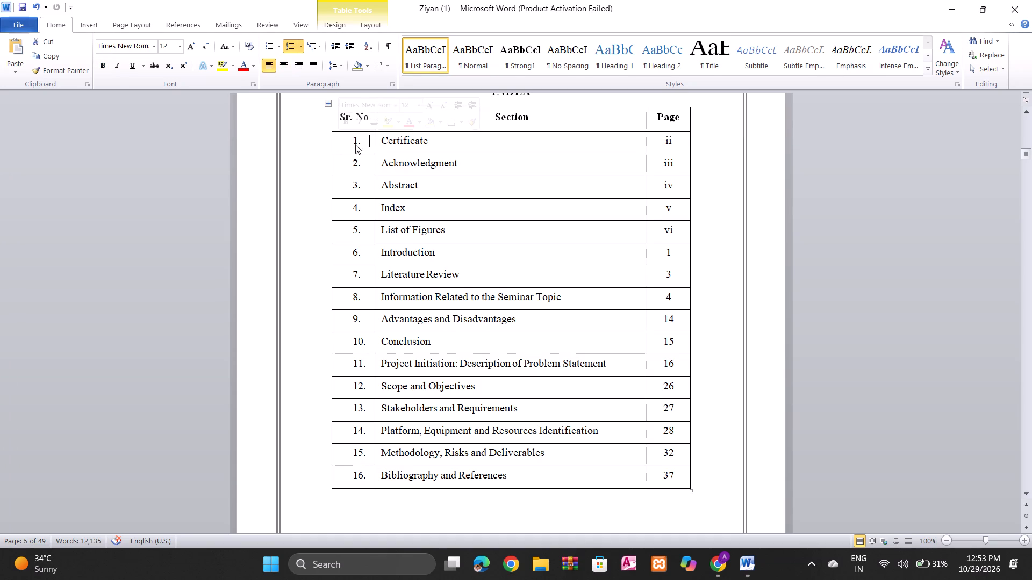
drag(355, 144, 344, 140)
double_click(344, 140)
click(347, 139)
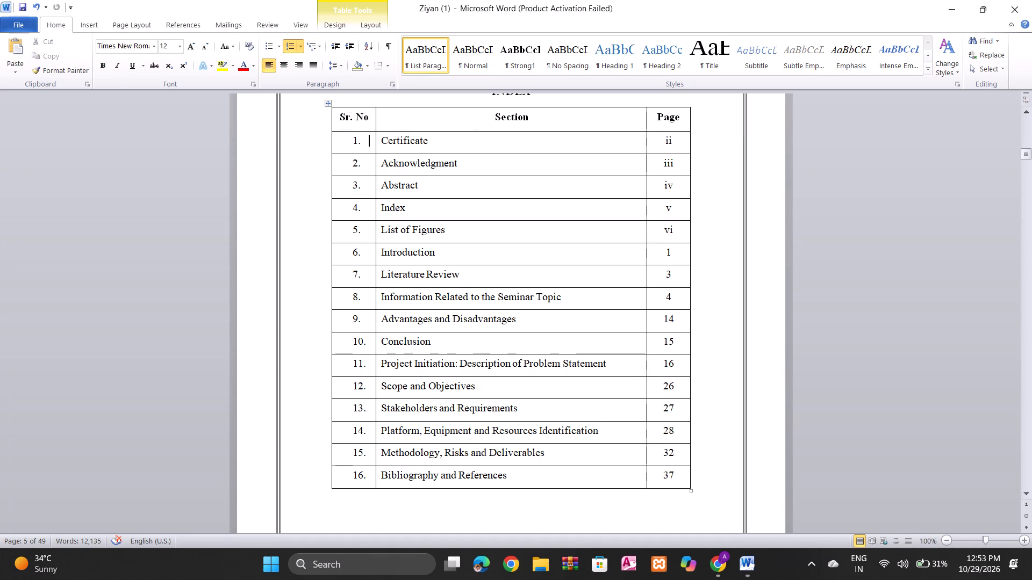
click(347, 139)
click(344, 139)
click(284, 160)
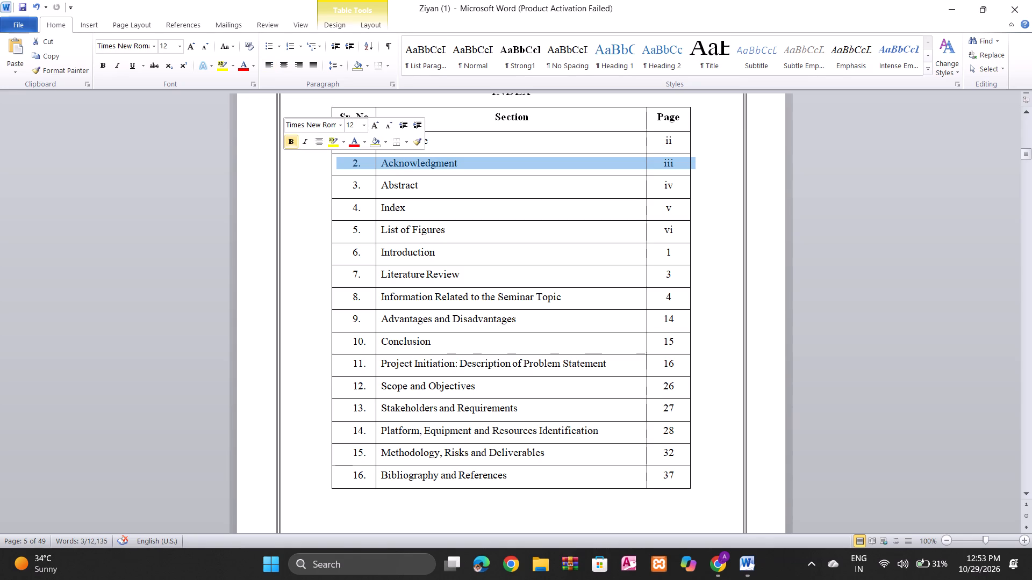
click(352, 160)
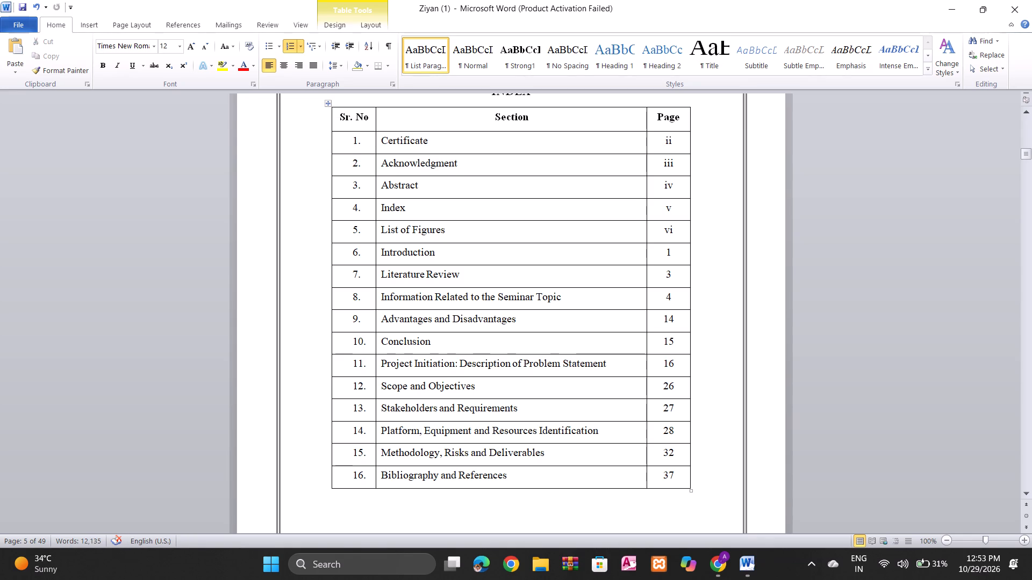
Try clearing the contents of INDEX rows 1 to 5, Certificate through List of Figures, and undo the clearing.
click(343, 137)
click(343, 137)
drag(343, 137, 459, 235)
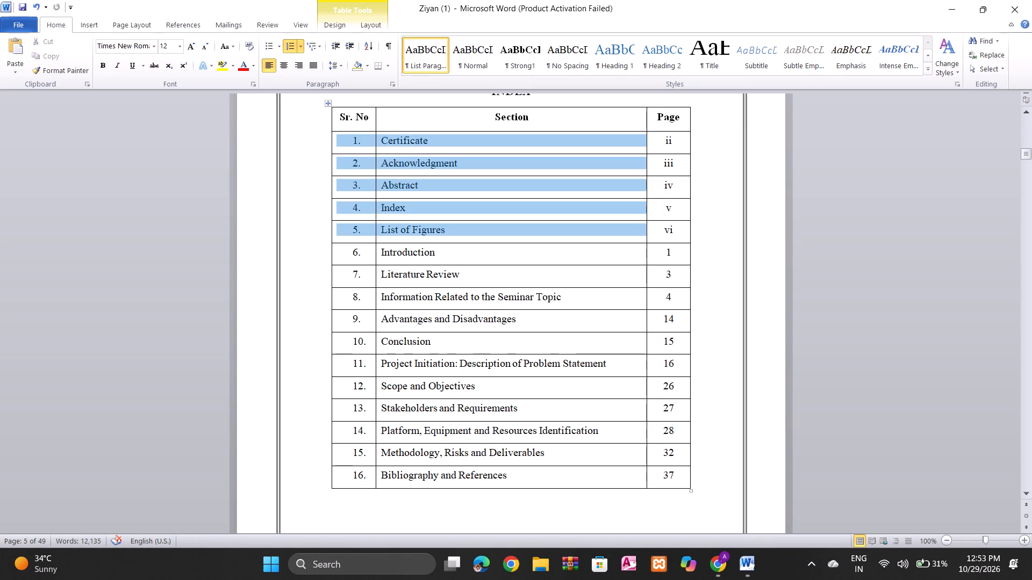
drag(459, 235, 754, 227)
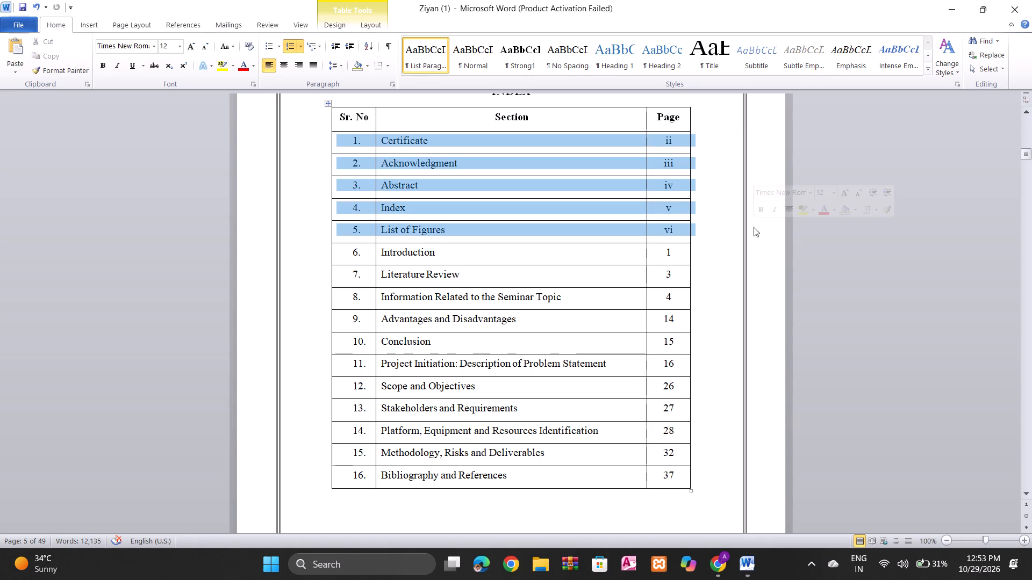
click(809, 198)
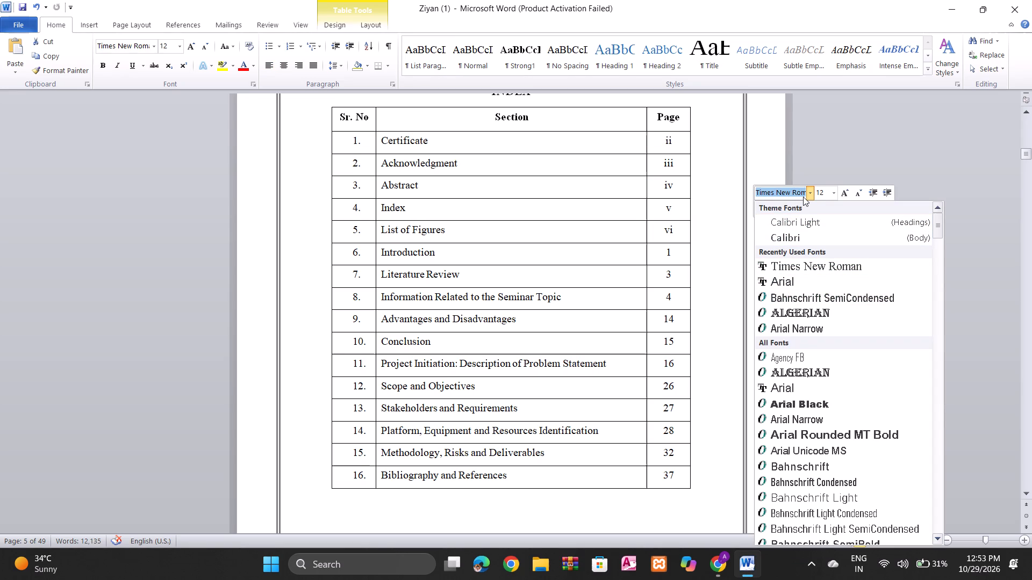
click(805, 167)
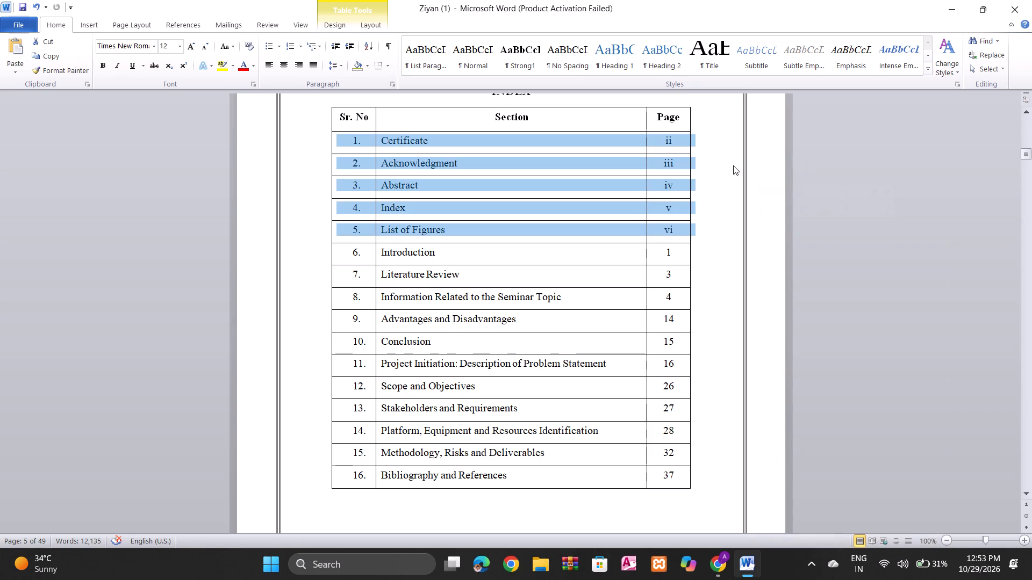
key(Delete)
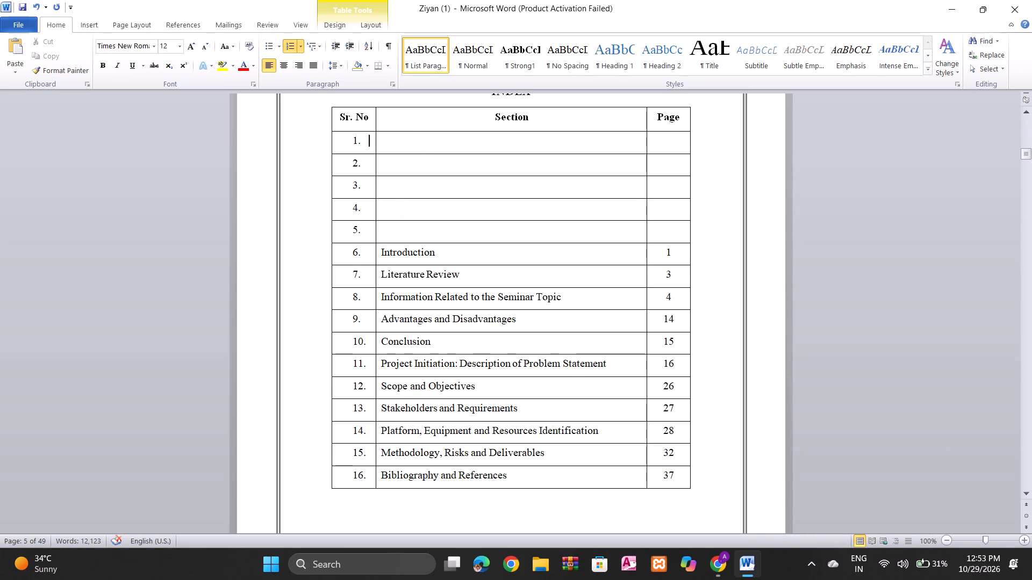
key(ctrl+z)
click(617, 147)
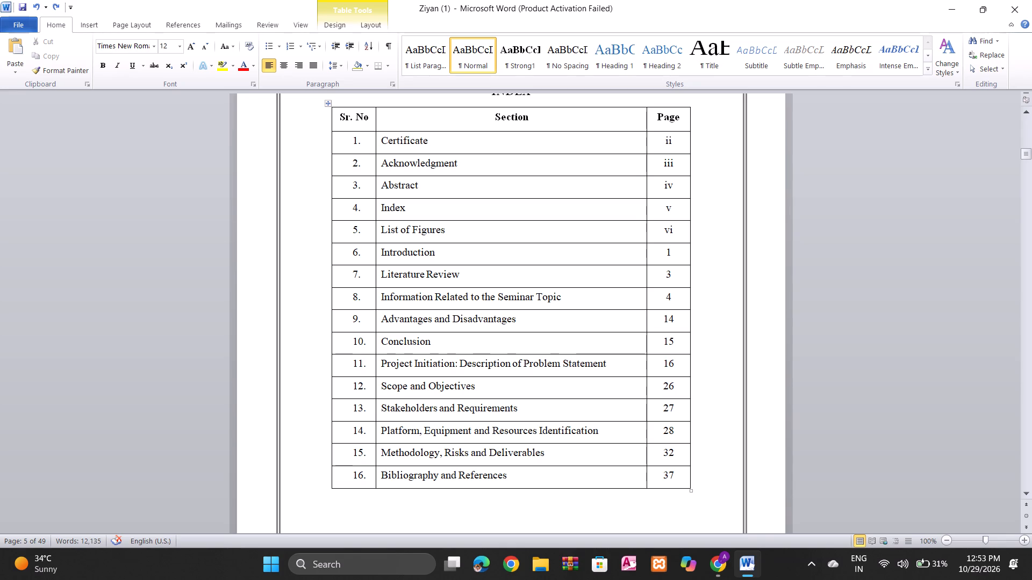
Delete the entire rows for Certificate, Acknowledgment, Abstract, Index and List of Figures from the INDEX table.
scroll(617, 147, up, 1)
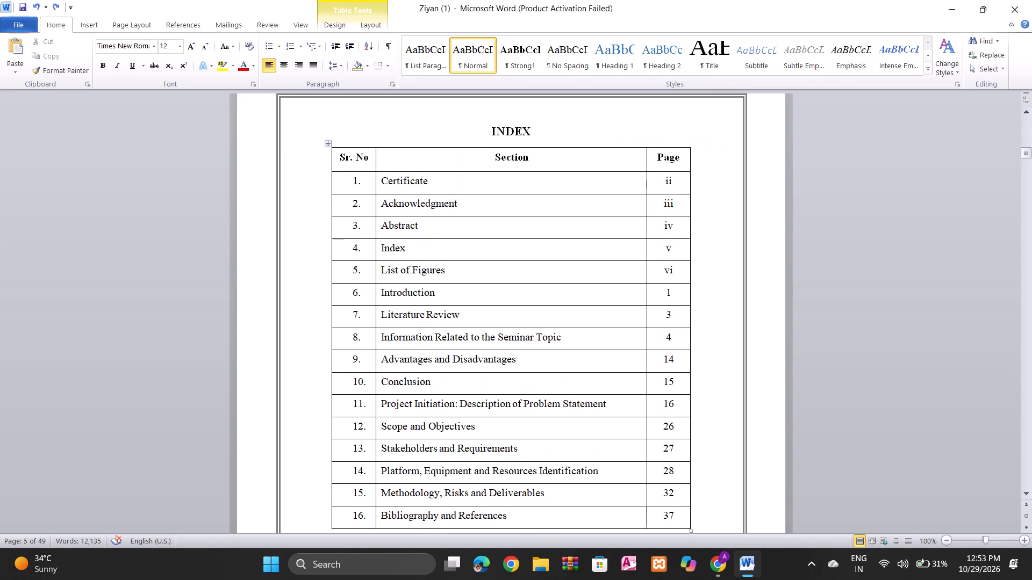
scroll(617, 147, up, 1)
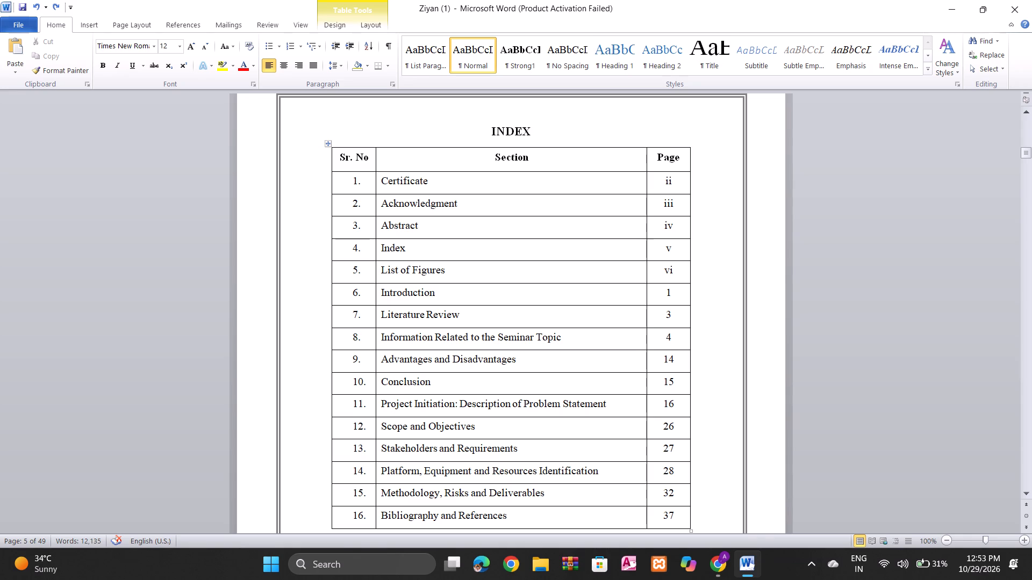
drag(340, 179, 499, 279)
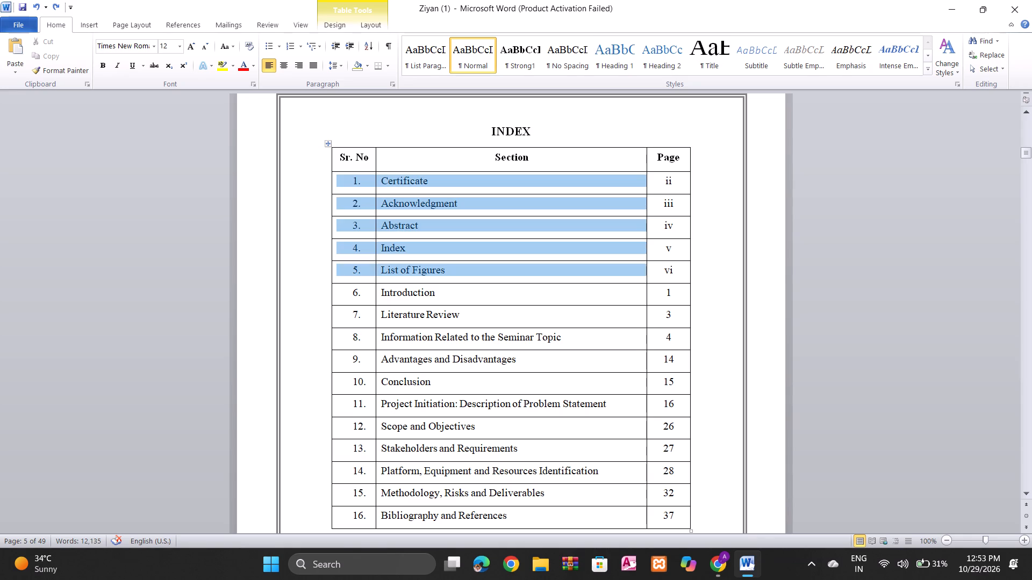
drag(499, 279, 672, 278)
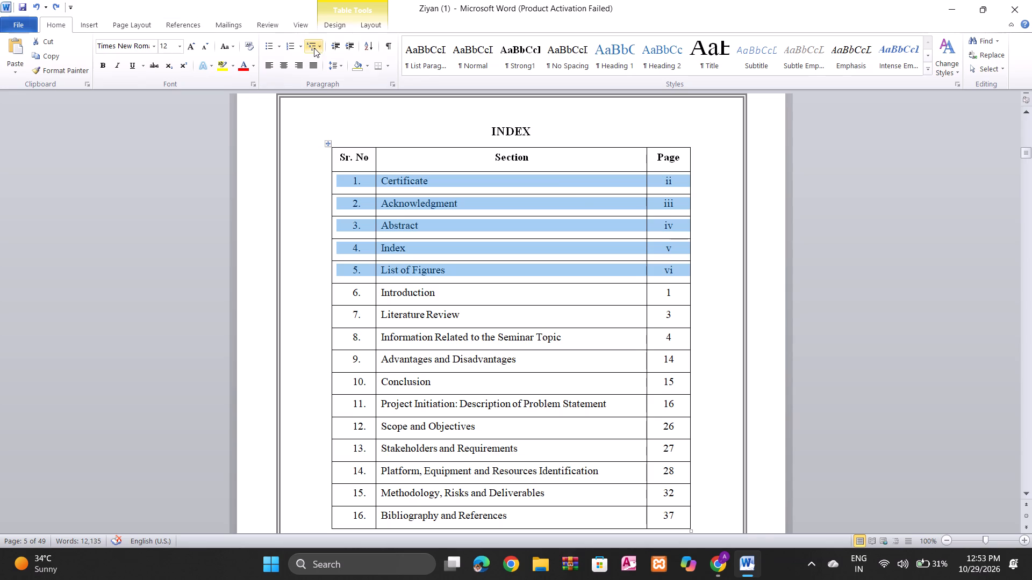
click(329, 31)
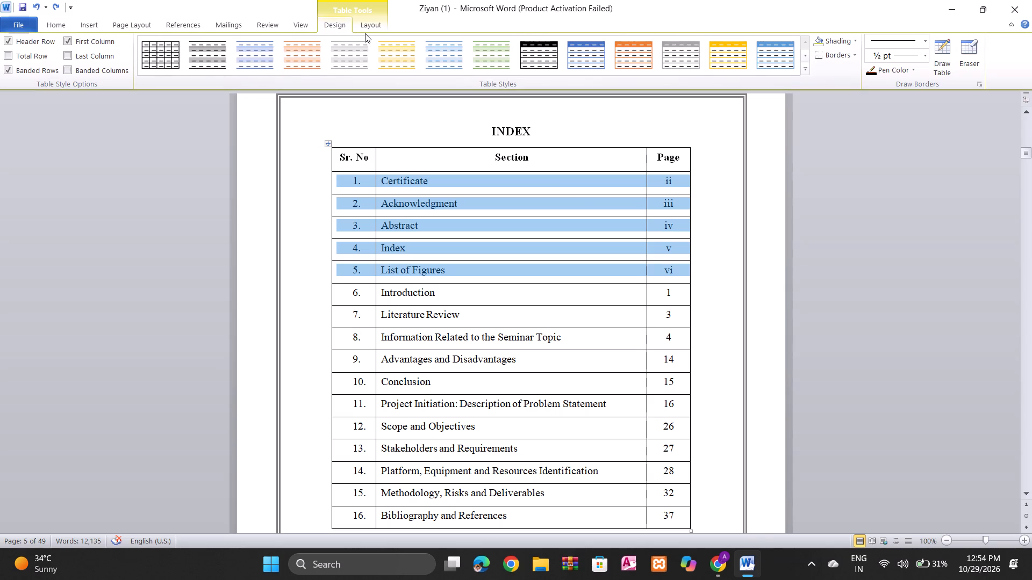
drag(365, 33, 367, 24)
click(367, 24)
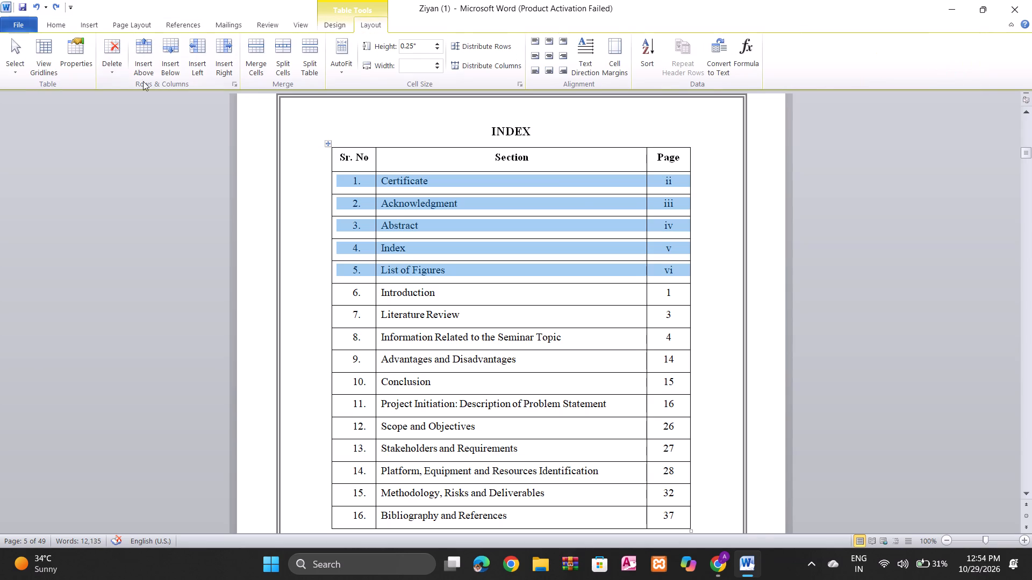
click(109, 43)
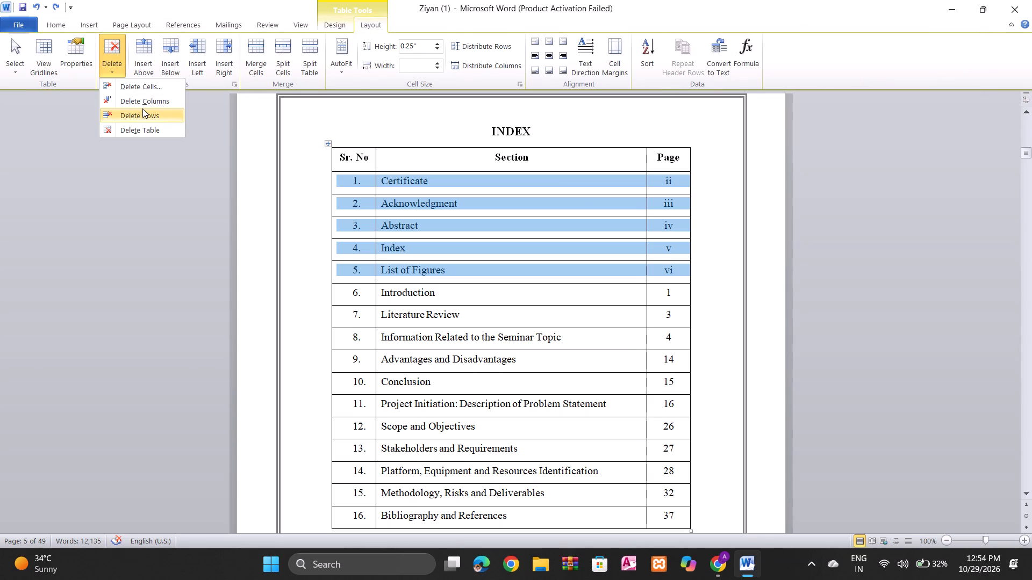
click(142, 108)
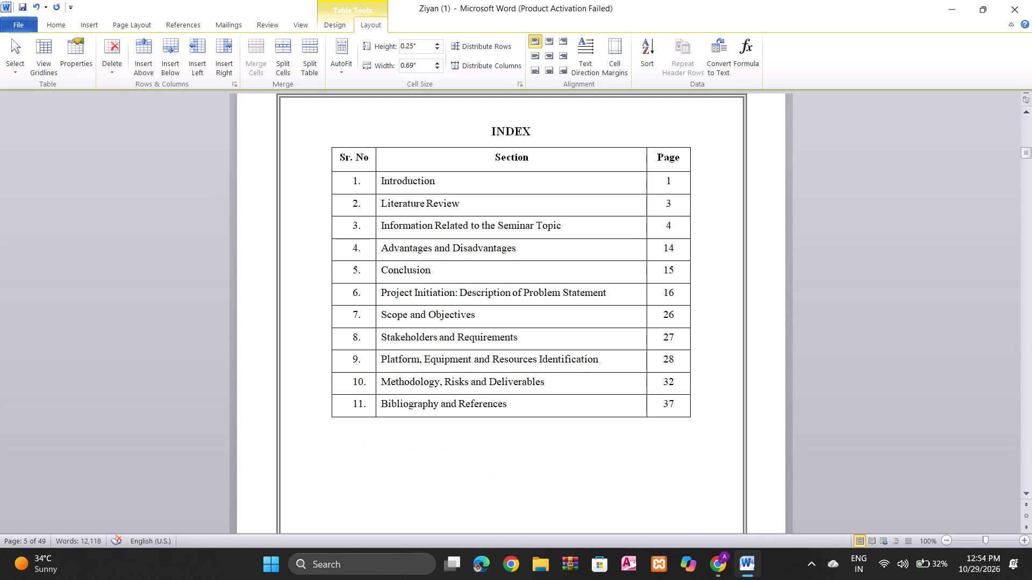
Set the page number of "Project Initiation: Description of Problem Statement" in the INDEX table to 18.
click(678, 299)
key(BackSpace)
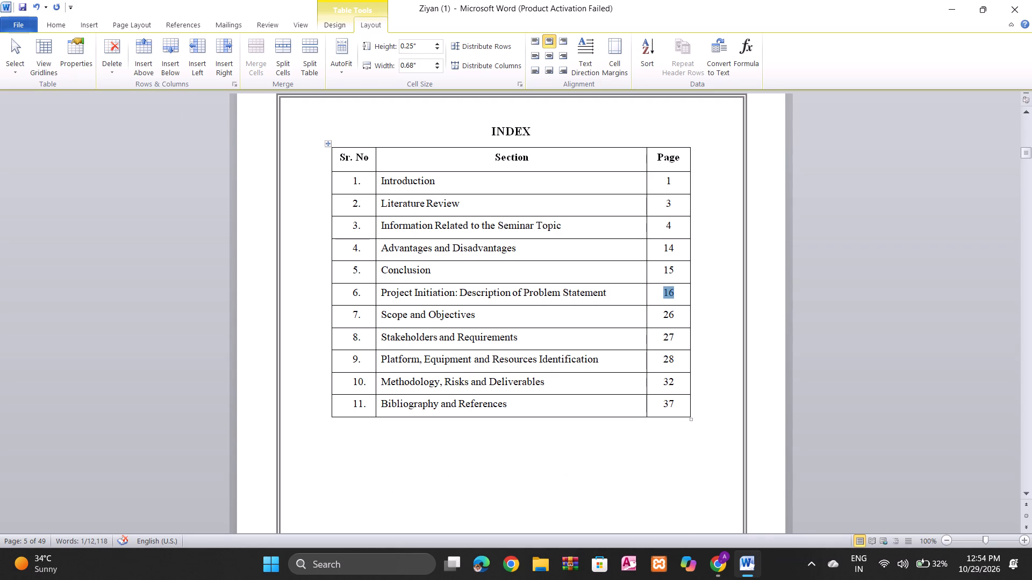
key(BackSpace)
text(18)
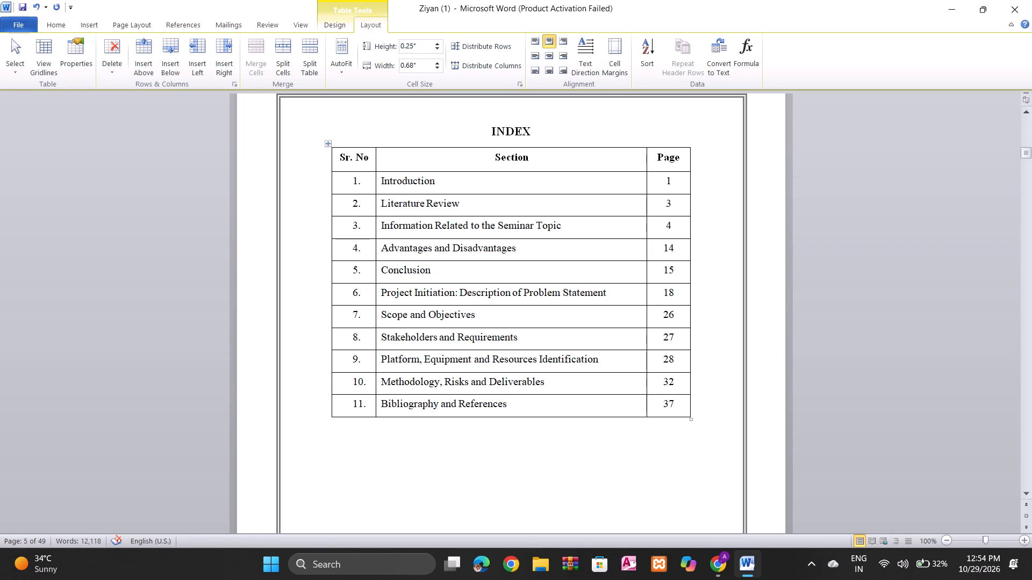
Set the INDEX page numbers of "Scope and Objectives" to 28 and "Stakeholders and Requirements" to 29.
click(673, 316)
key(BackSpace)
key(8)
key(BackSpace)
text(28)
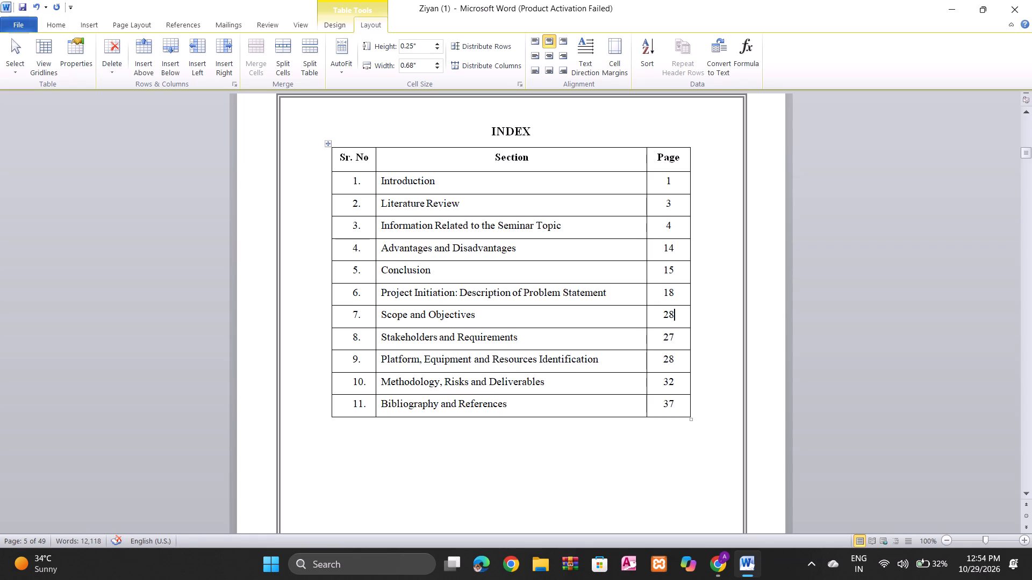
click(675, 338)
key(BackSpace)
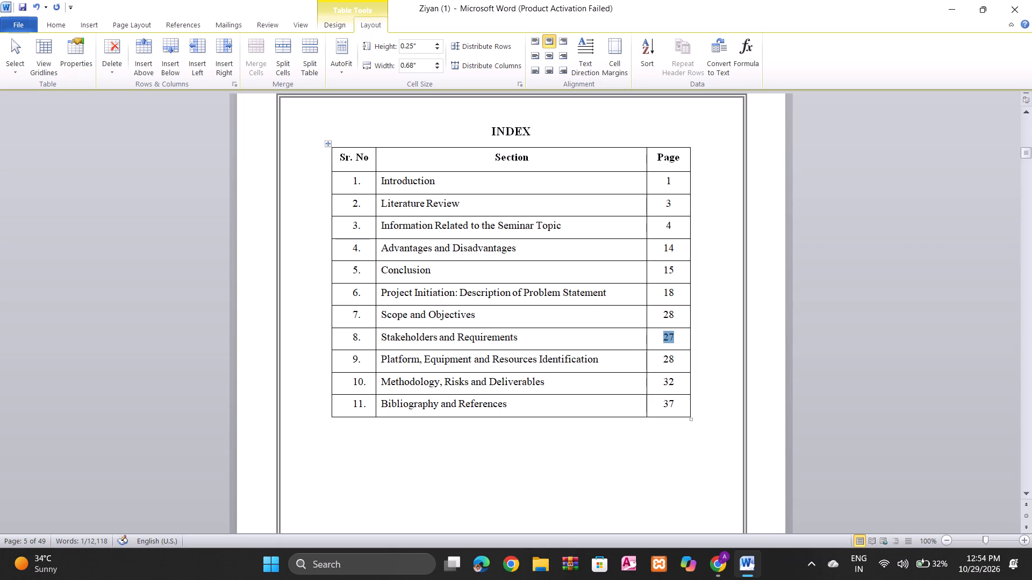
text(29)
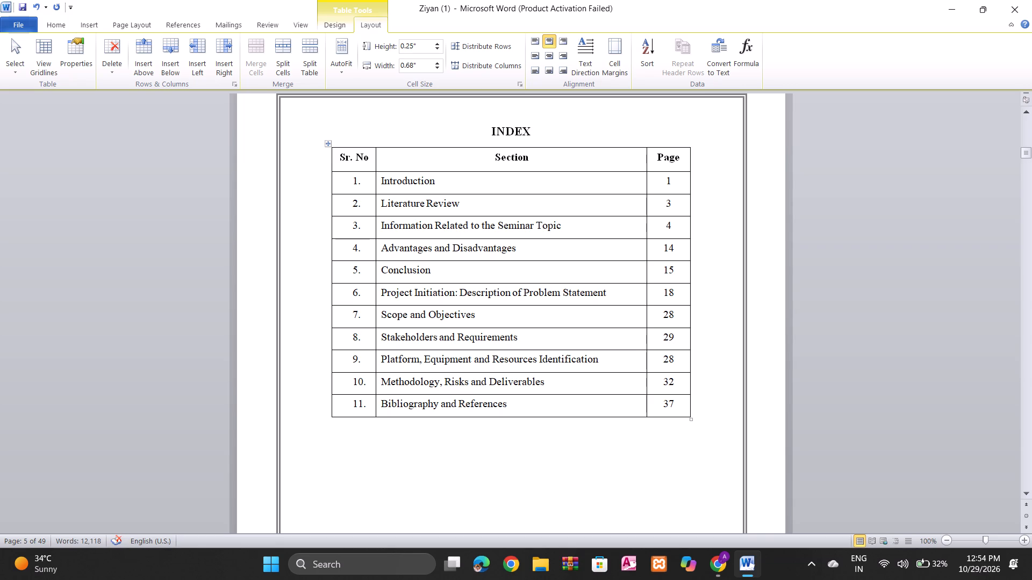
Set the INDEX page numbers of "Platform, Equipment and Resources Identification" to 30 and "Methodology, Risks and Deliverables" to 34.
click(671, 360)
key(BackSpace)
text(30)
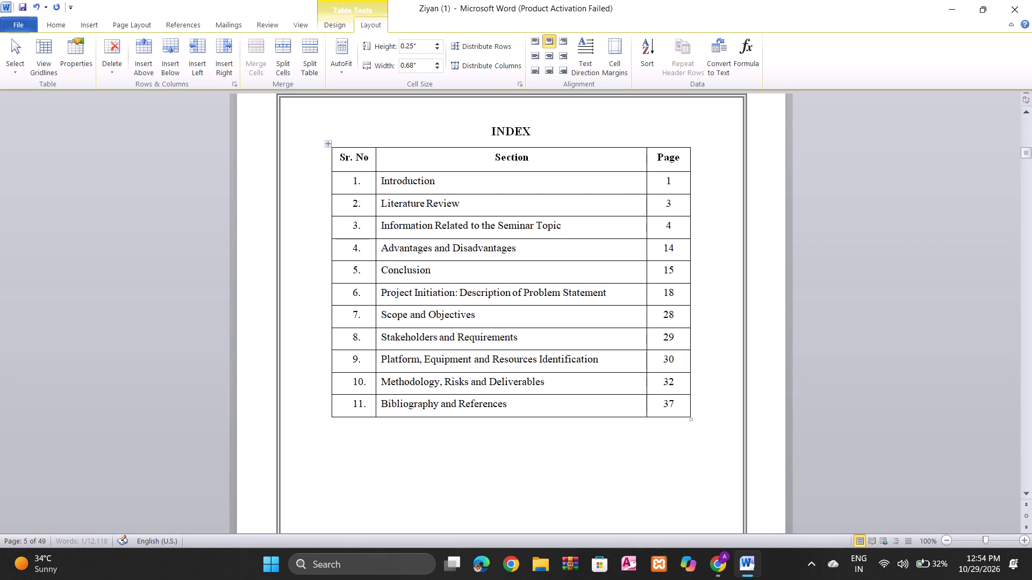
click(670, 388)
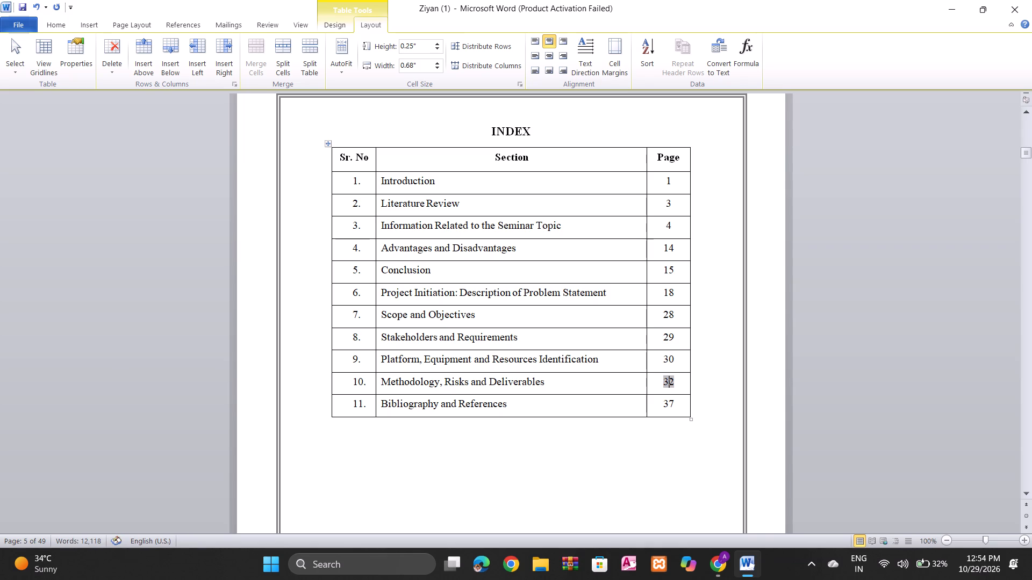
key(BackSpace)
key(BackSpace)
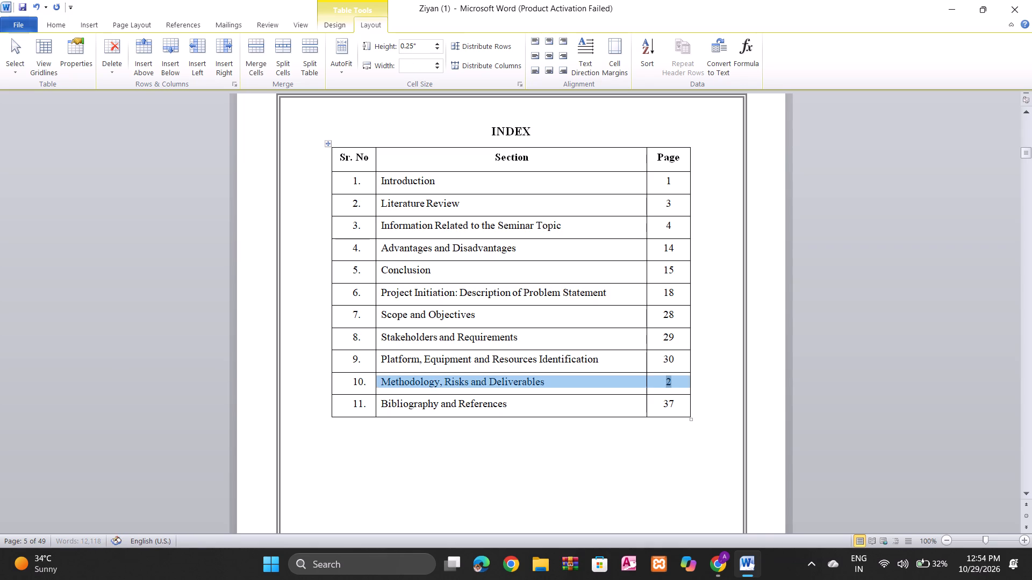
click(682, 386)
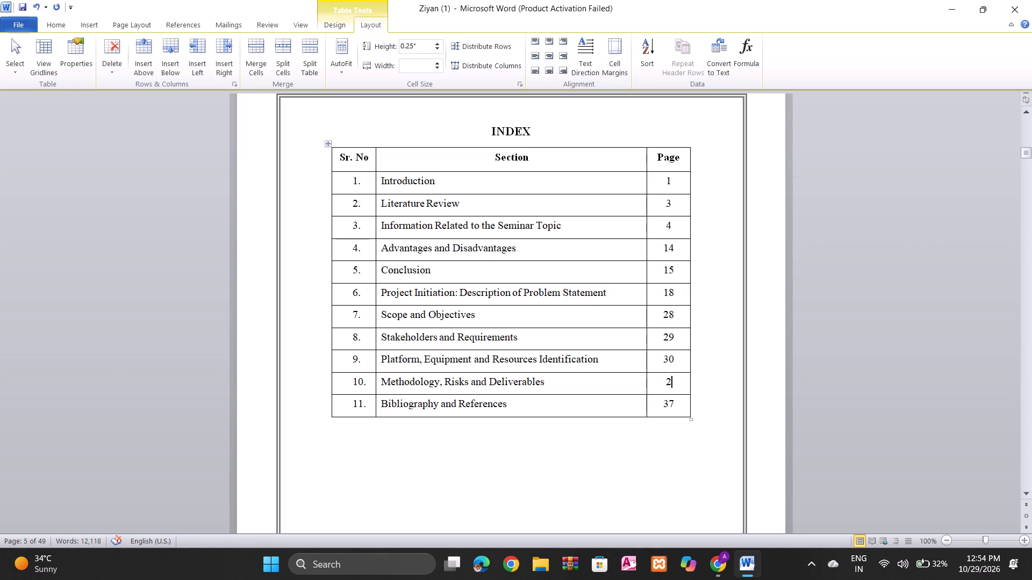
key(BackSpace)
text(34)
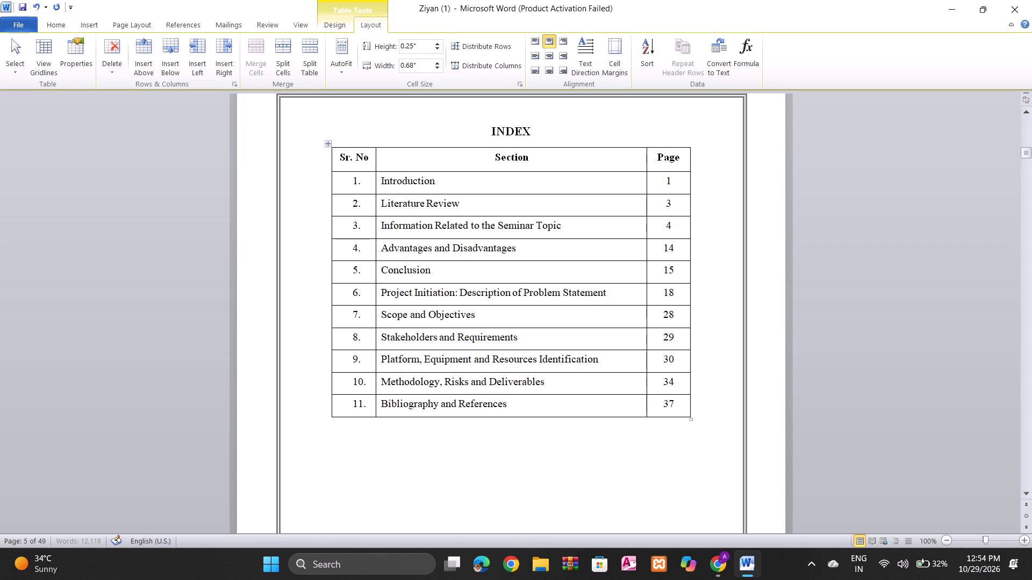
Set the page number of "Bibliography and References" in the INDEX table to 39.
click(678, 401)
key(BackSpace)
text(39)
Review the pages after the INDEX, from the List of Figures into the Introduction chapter.
scroll(678, 401, down, 3)
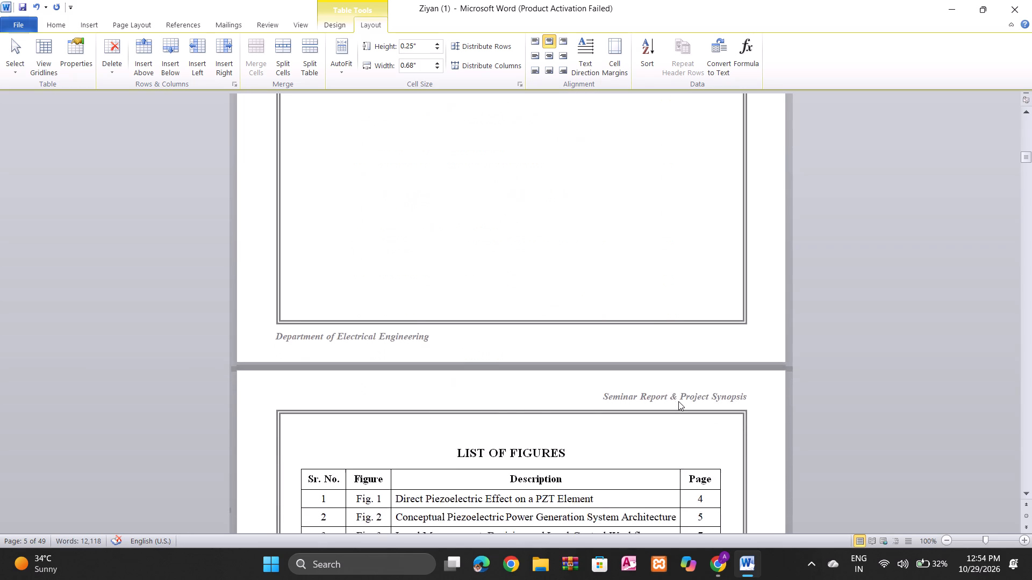
scroll(678, 401, down, 5)
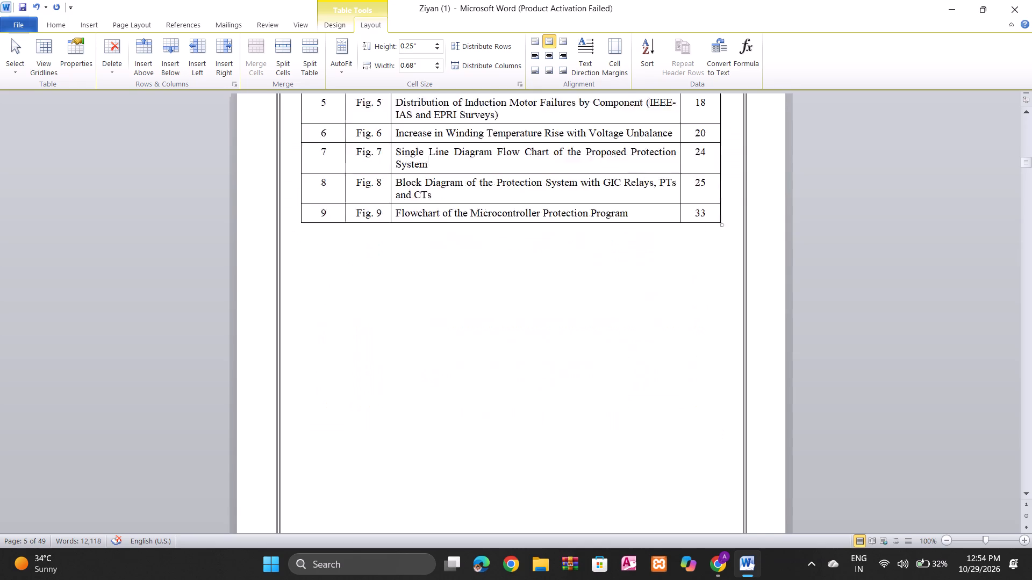
scroll(678, 401, down, 1)
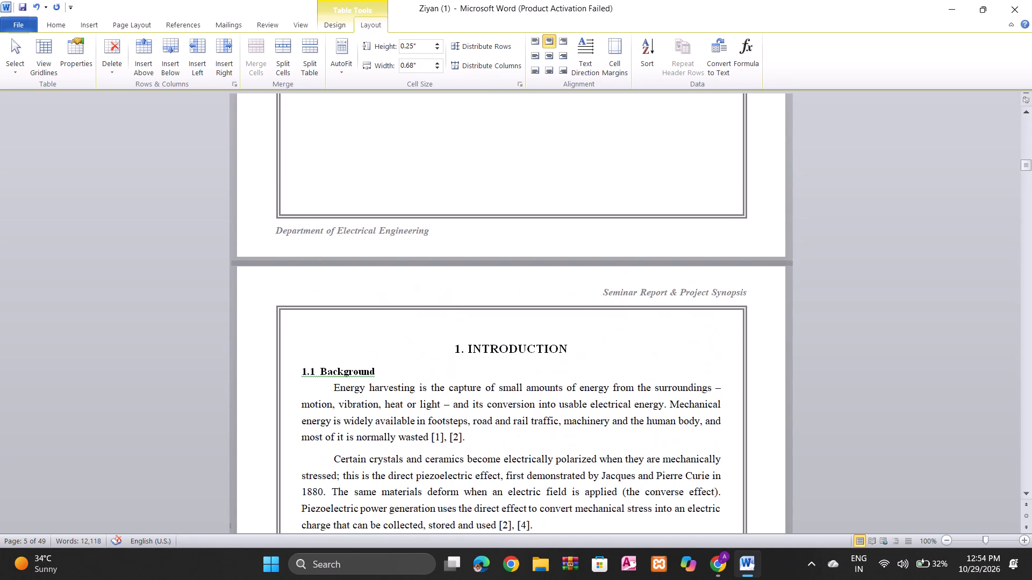
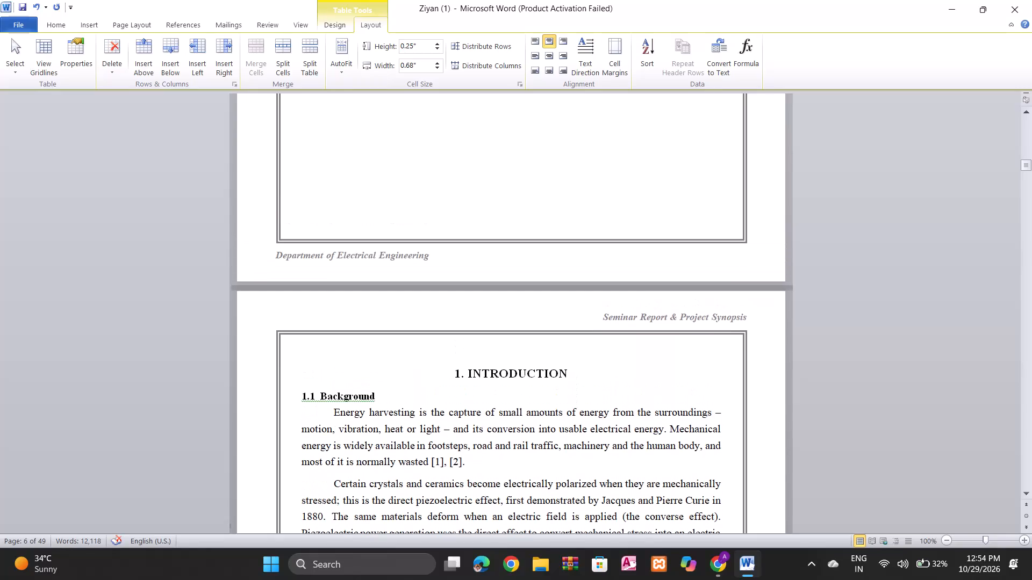
Save the report.
key(ctrl+s)
key(ctrl+s)
Shift "Department of Electrical Engineering" to the middle of the Section 2 footer with leading spaces, keeping the page number in place.
scroll(563, 335, down, 2)
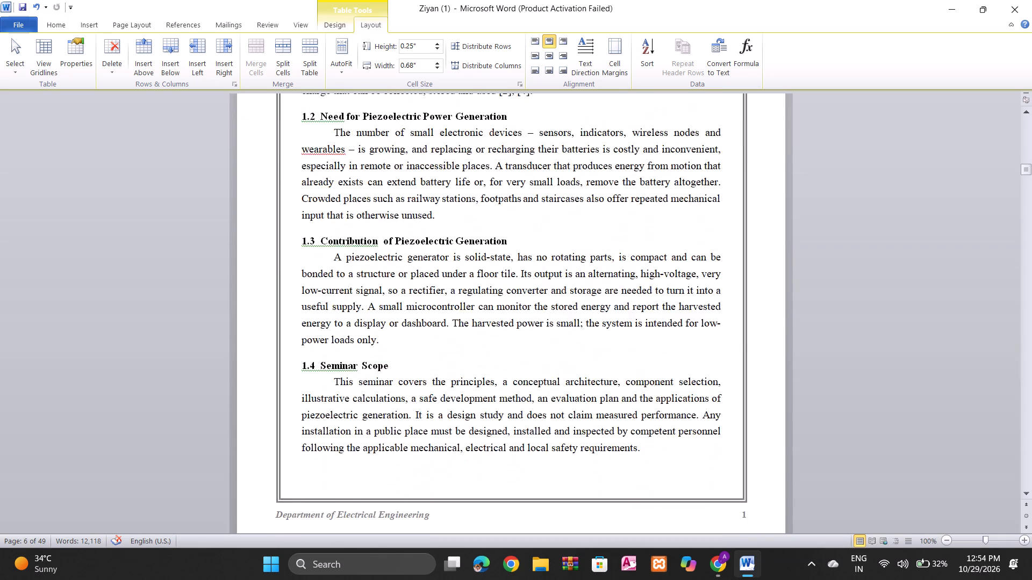
scroll(563, 335, down, 2)
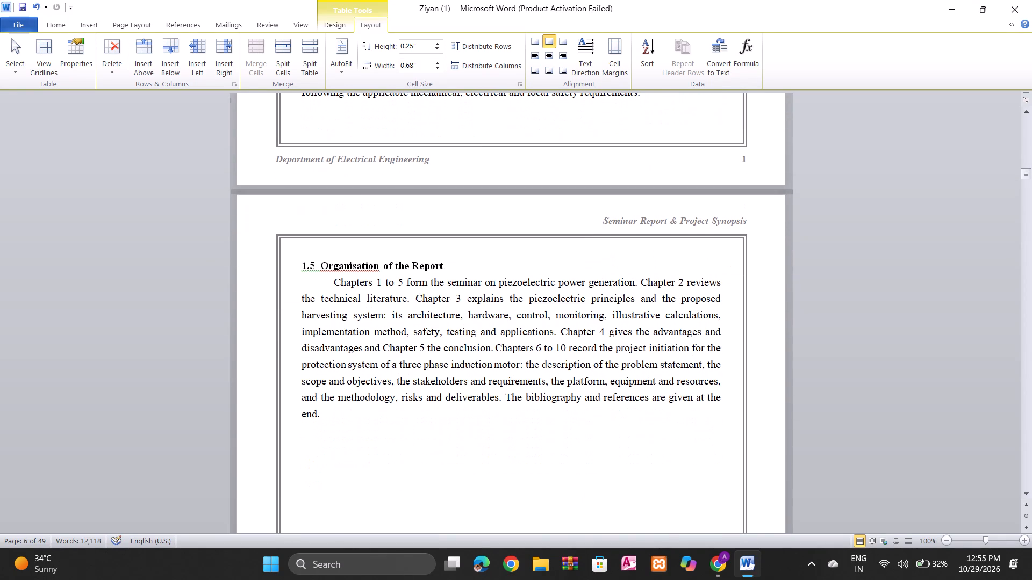
scroll(563, 335, down, 1)
double_click(275, 161)
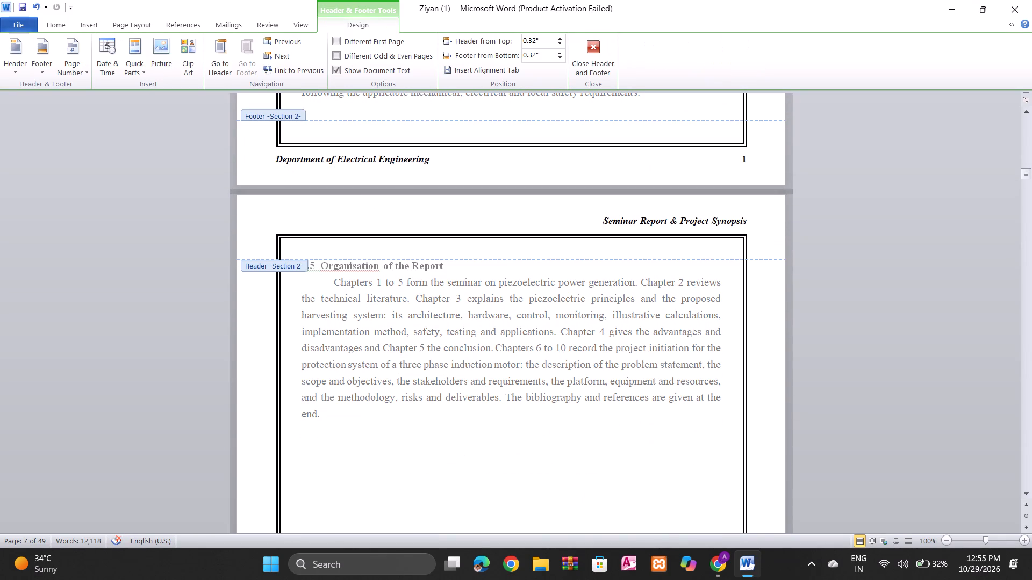
key(Return)
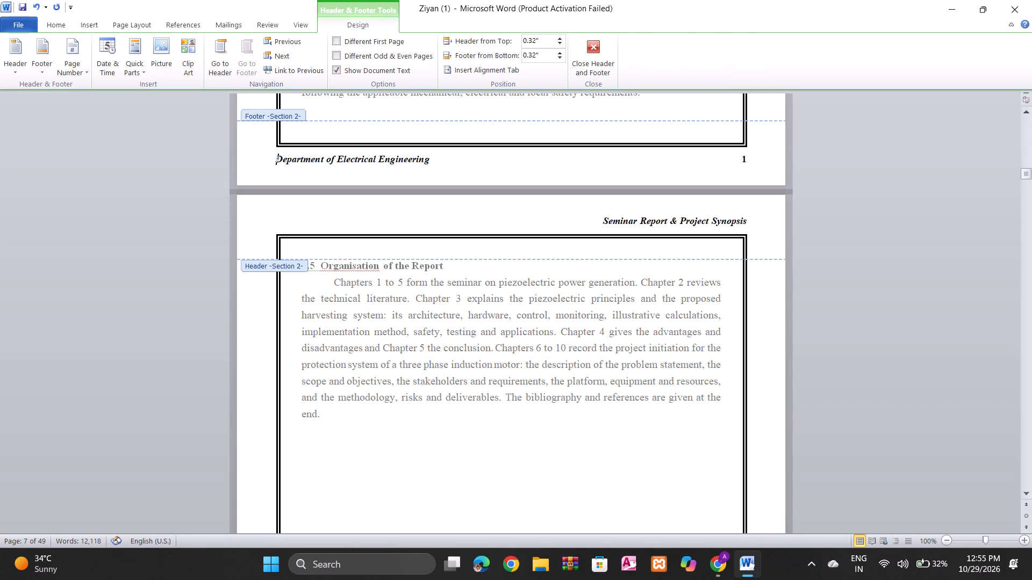
key(Return)
click(266, 158)
click(266, 158)
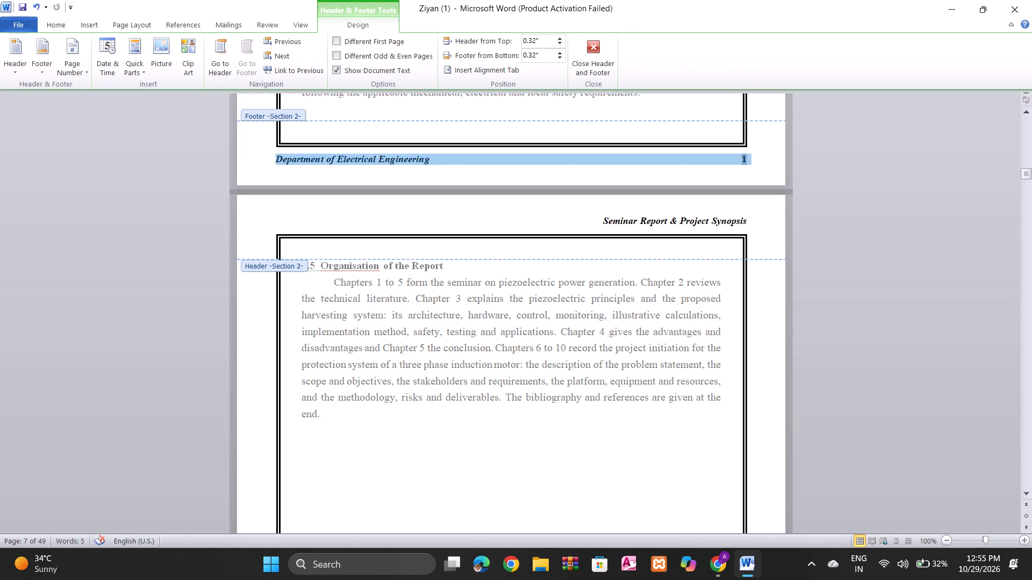
click(273, 162)
click(273, 162)
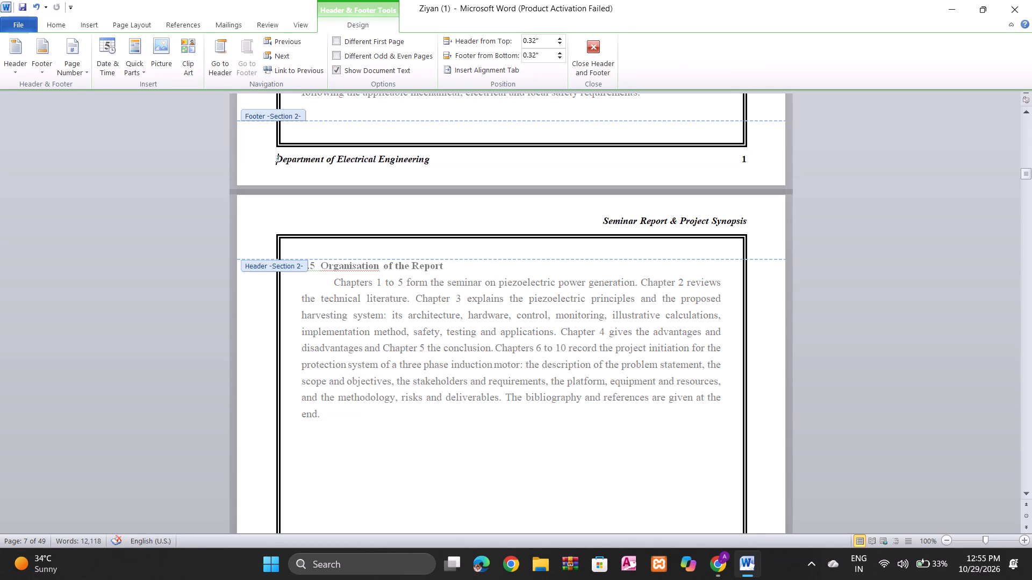
key(space)
key(space)
key(space)
key(space)
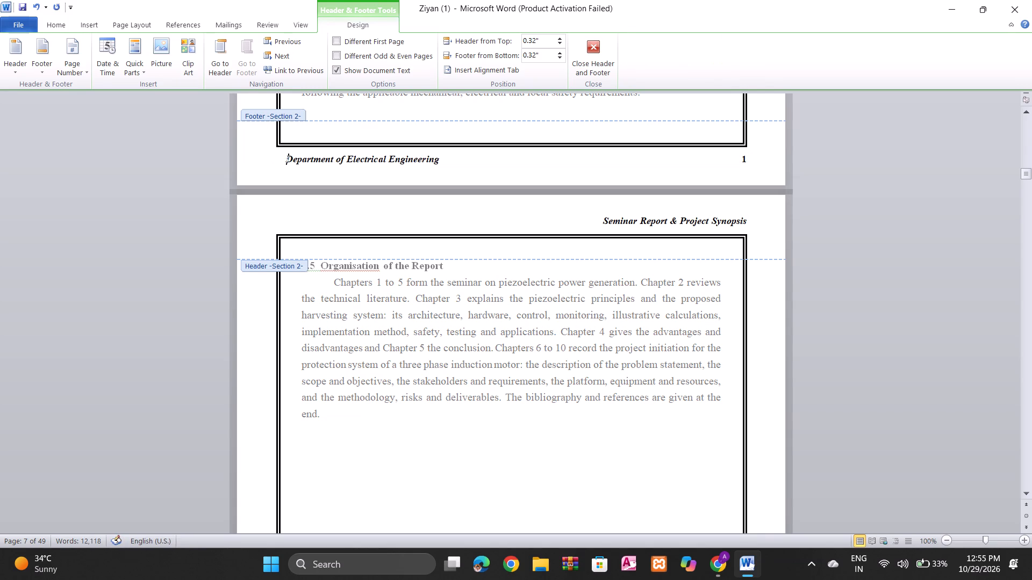
key(space)
key(space)
key(space)
key(space)
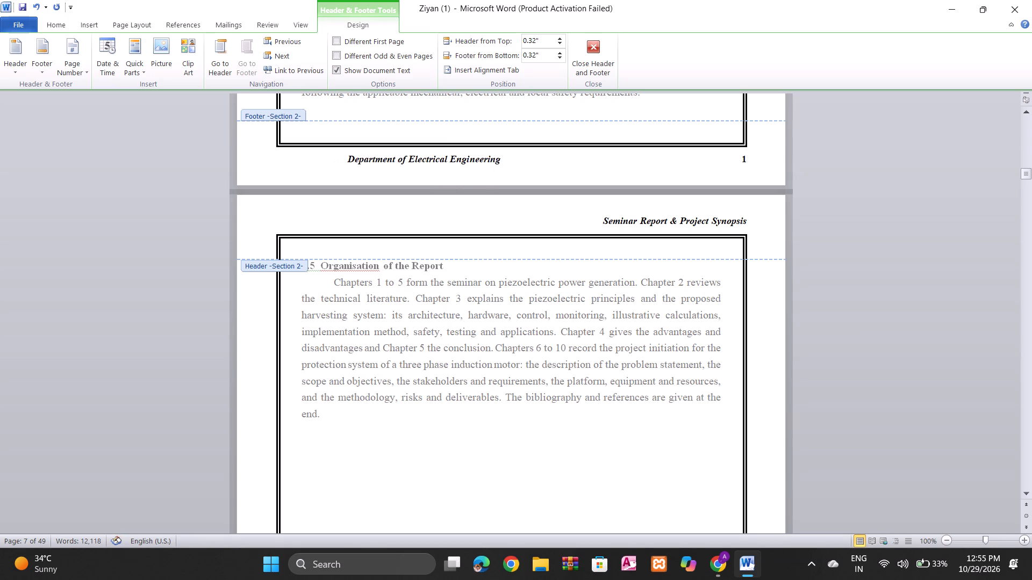
key(space)
key(space)
key(space)
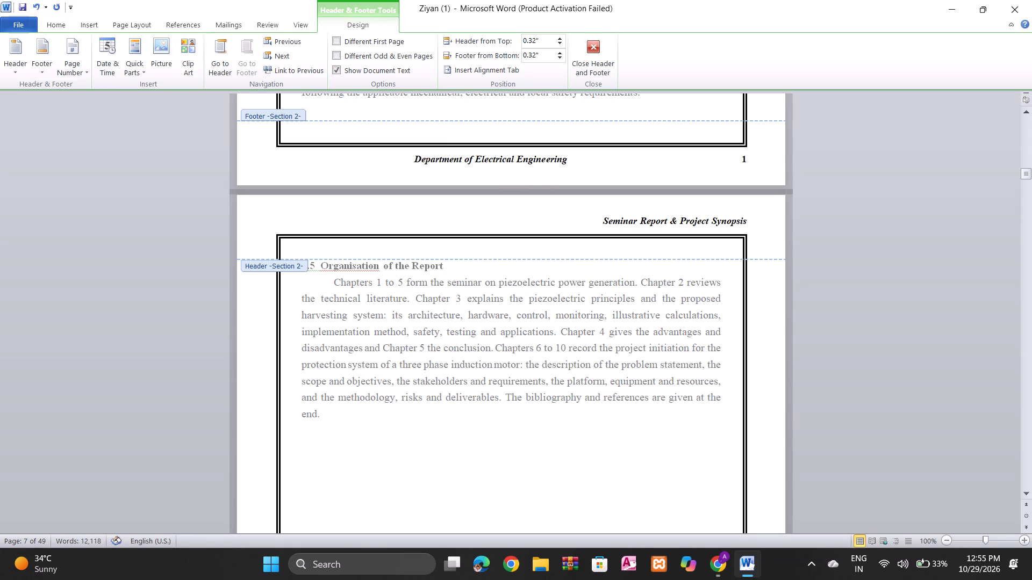
key(space)
key(space)
key(space)
key(space)
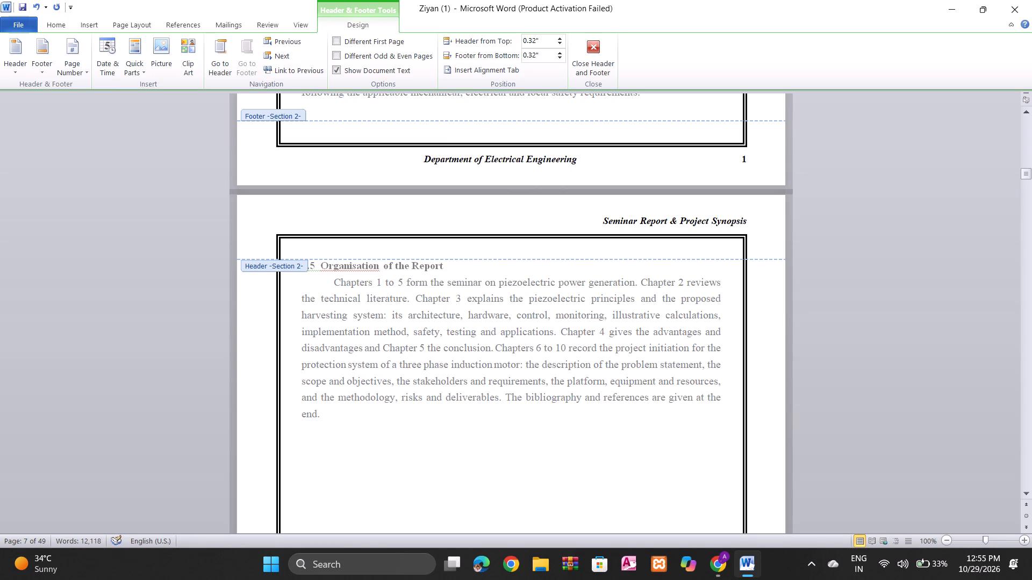
click(307, 175)
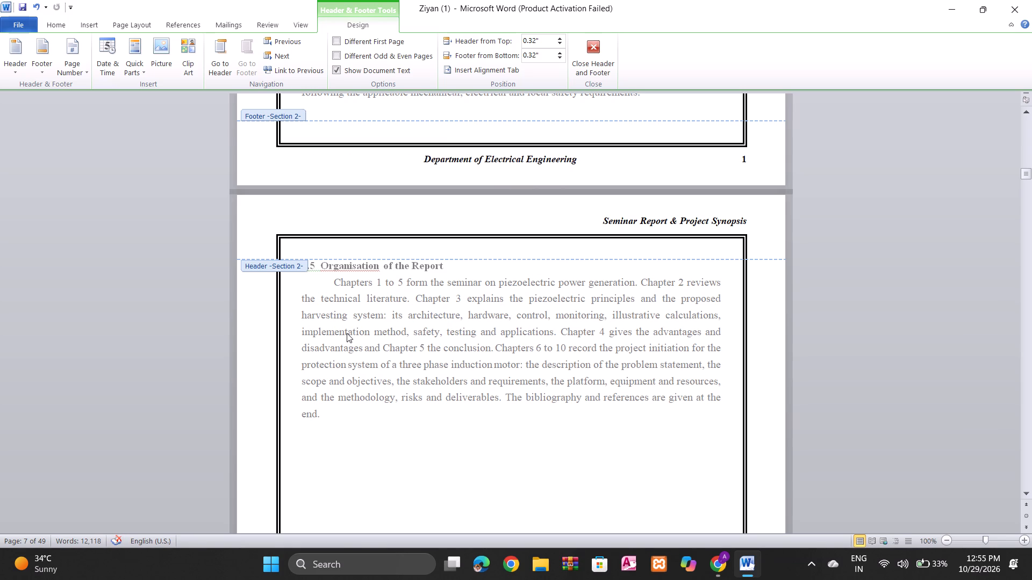
double_click(347, 333)
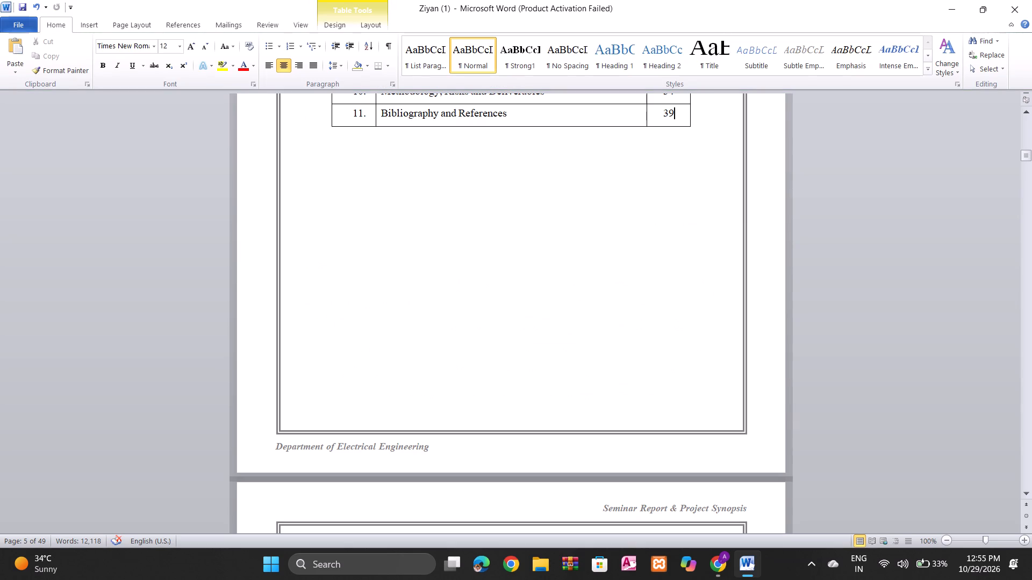
Shift "Department of Electrical Engineering" to the middle of the Section 1 footer on the front-matter pages with leading spaces.
scroll(355, 202, down, 5)
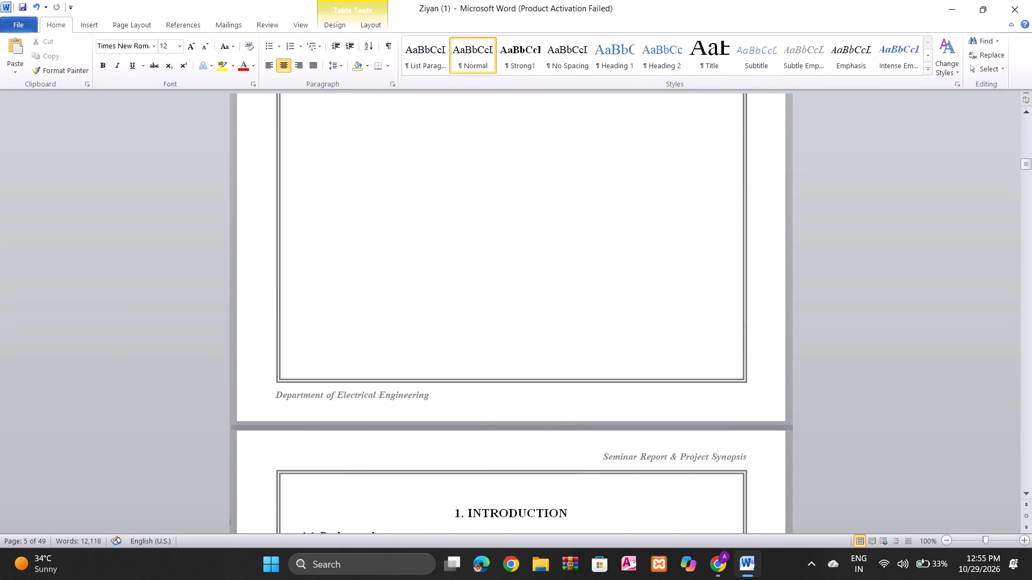
scroll(355, 202, down, 6)
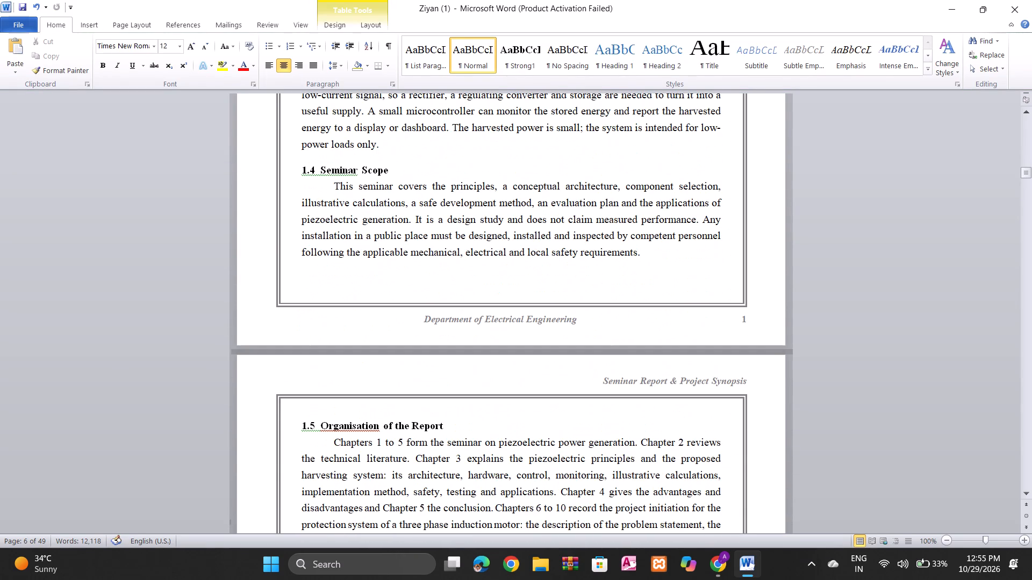
scroll(355, 202, down, 3)
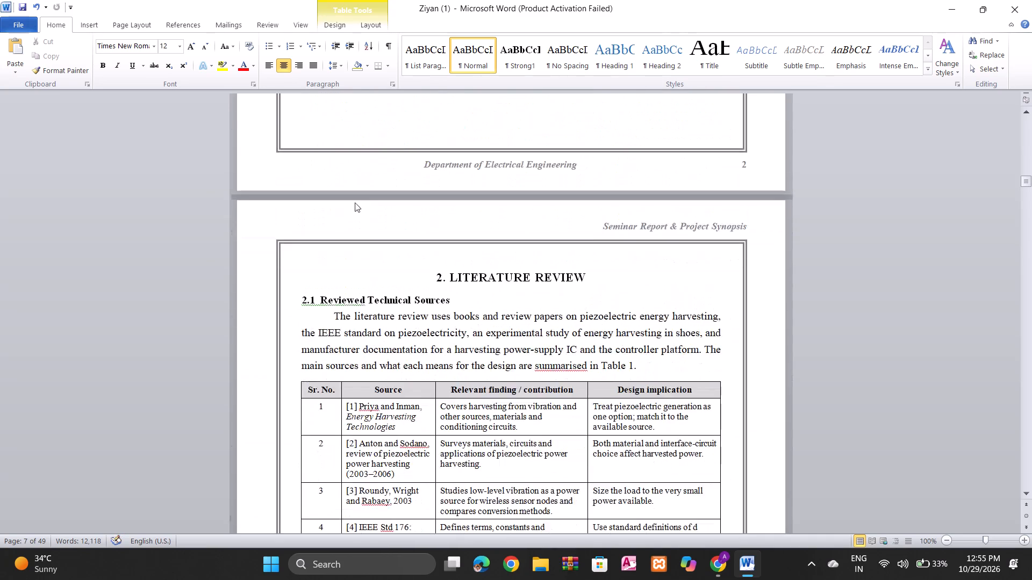
scroll(355, 202, down, 2)
scroll(355, 202, up, 3)
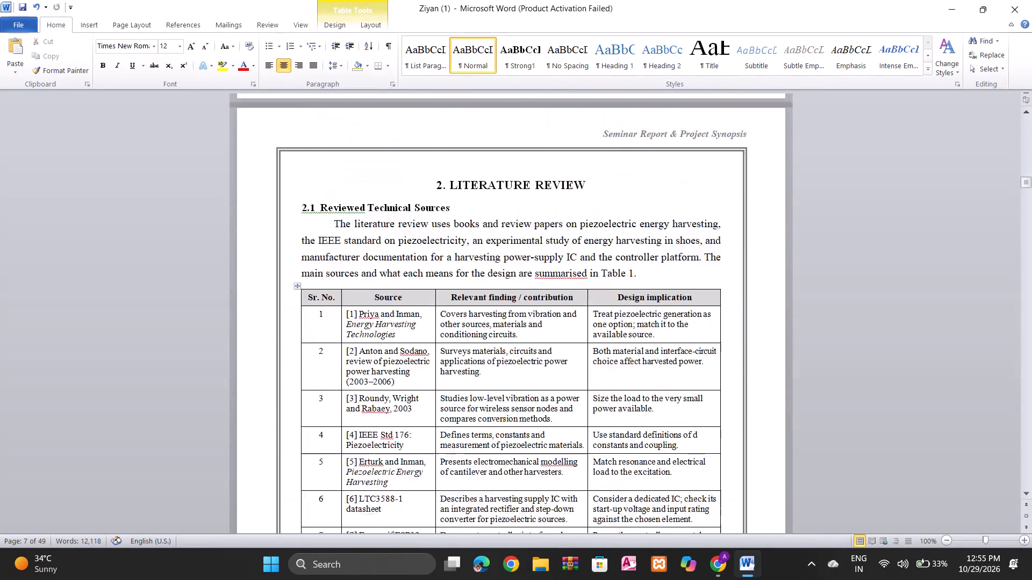
scroll(355, 202, up, 12)
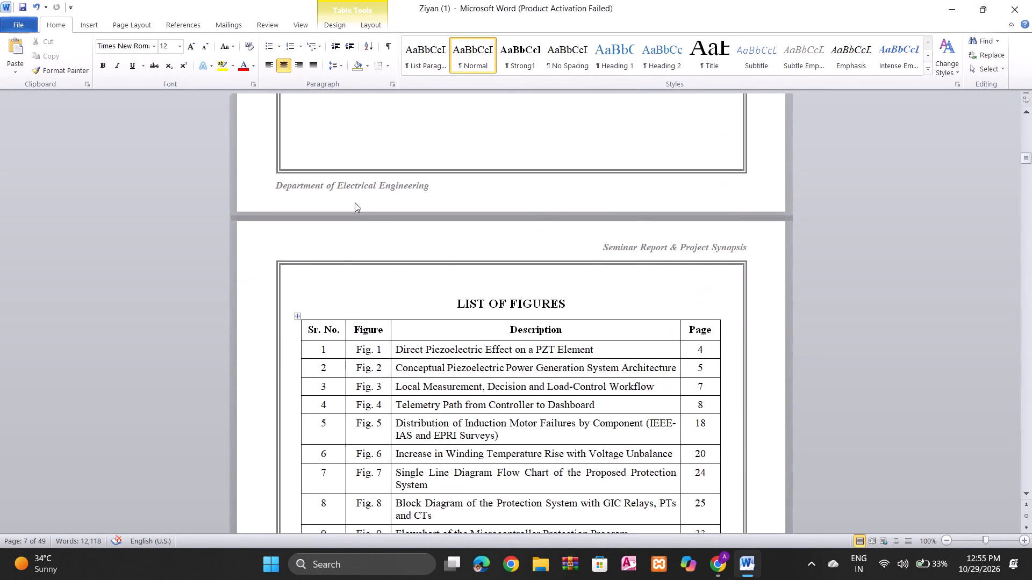
double_click(281, 179)
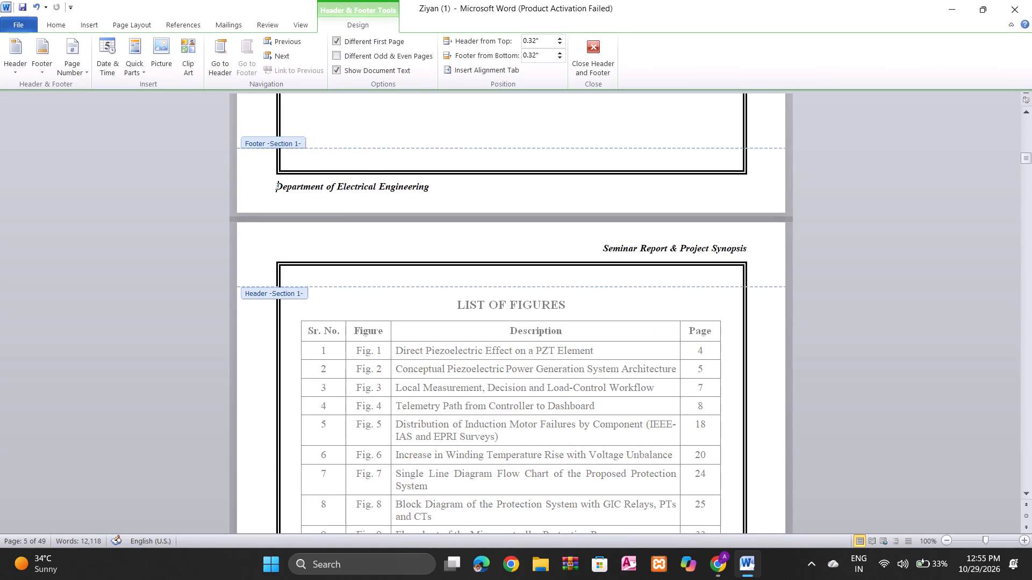
key(space)
key(space)
key(space)
key(space)
key(space)
key(space)
key(space)
key(space)
key(space)
key(space)
key(space)
key(space)
key(space)
key(space)
key(space)
key(space)
key(space)
key(space)
key(space)
key(space)
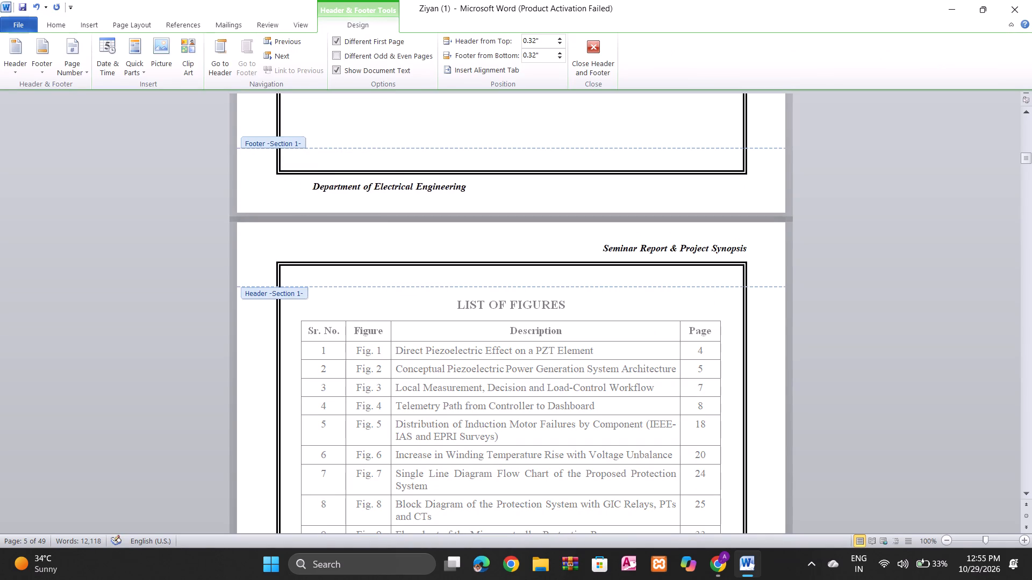
key(space)
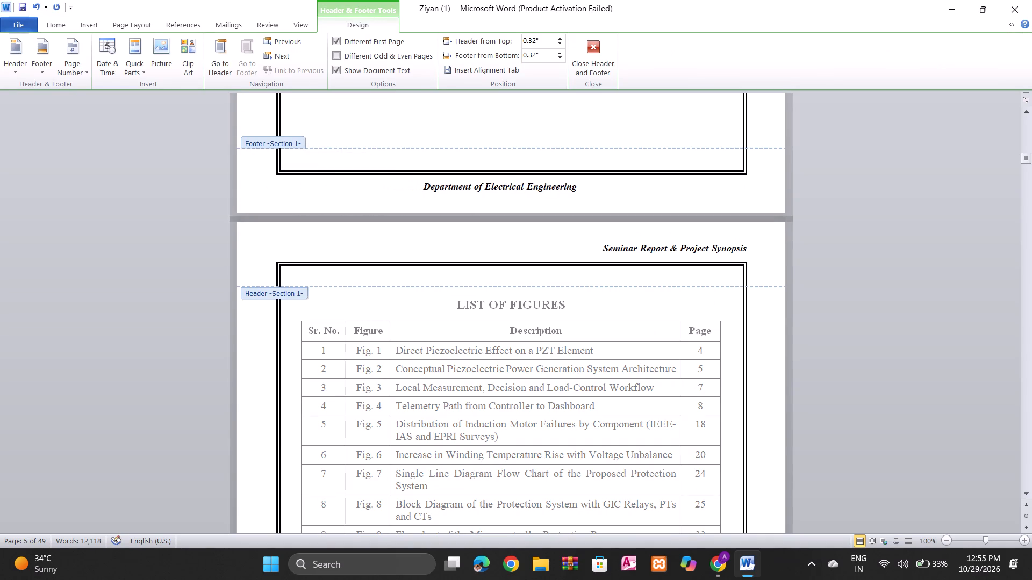
key(space)
key(space)
key(space)
key(space)
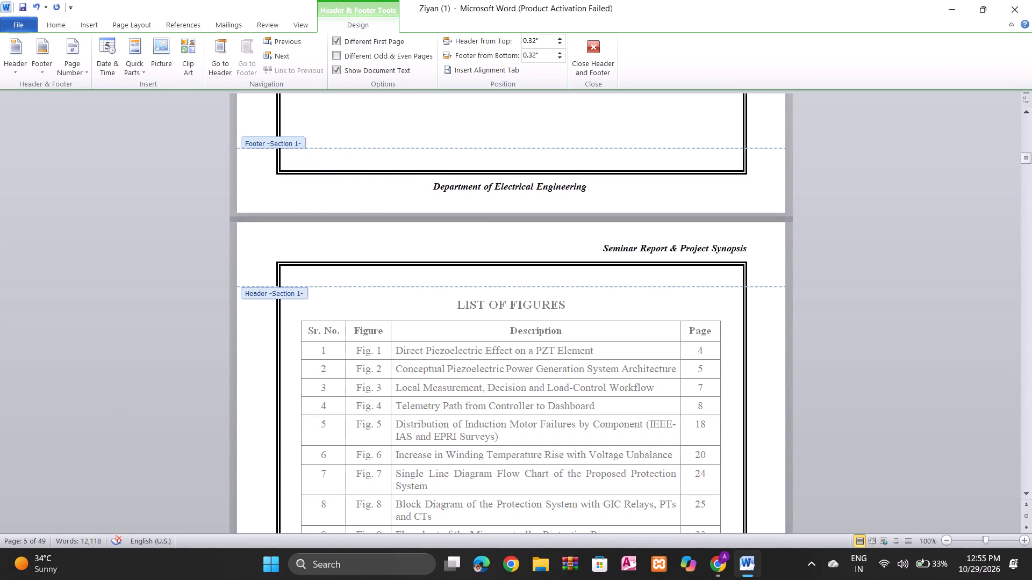
double_click(357, 314)
Check the footer text position on the pages from the List of Figures through the Literature Review chapter.
scroll(357, 314, down, 3)
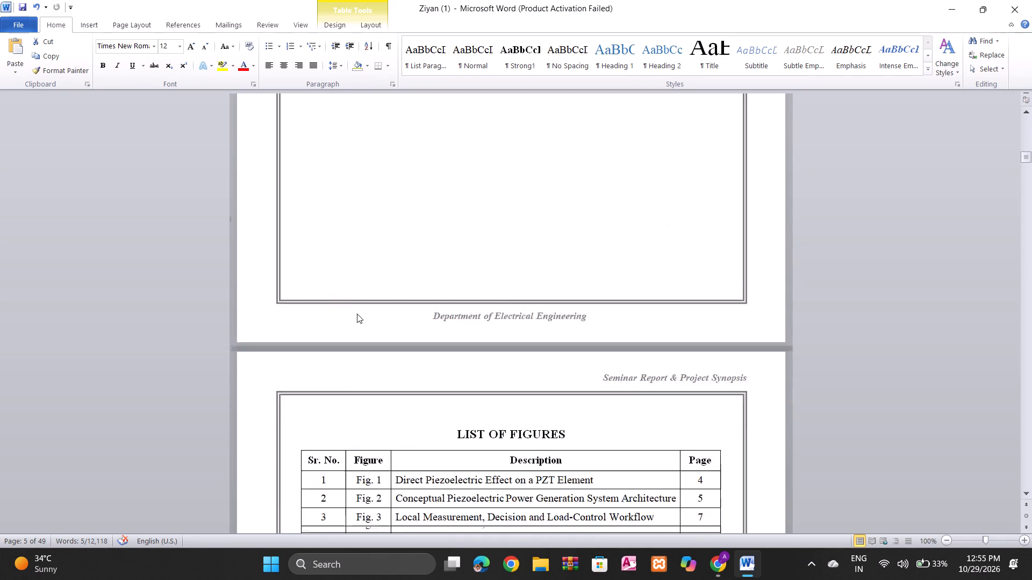
scroll(357, 314, down, 7)
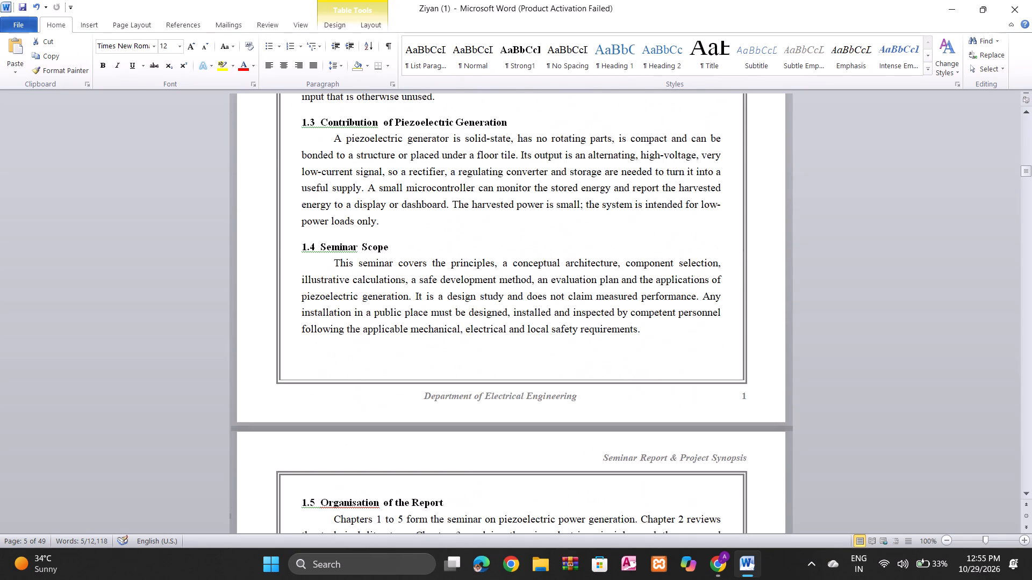
scroll(357, 314, down, 8)
scroll(357, 314, up, 1)
scroll(357, 314, down, 4)
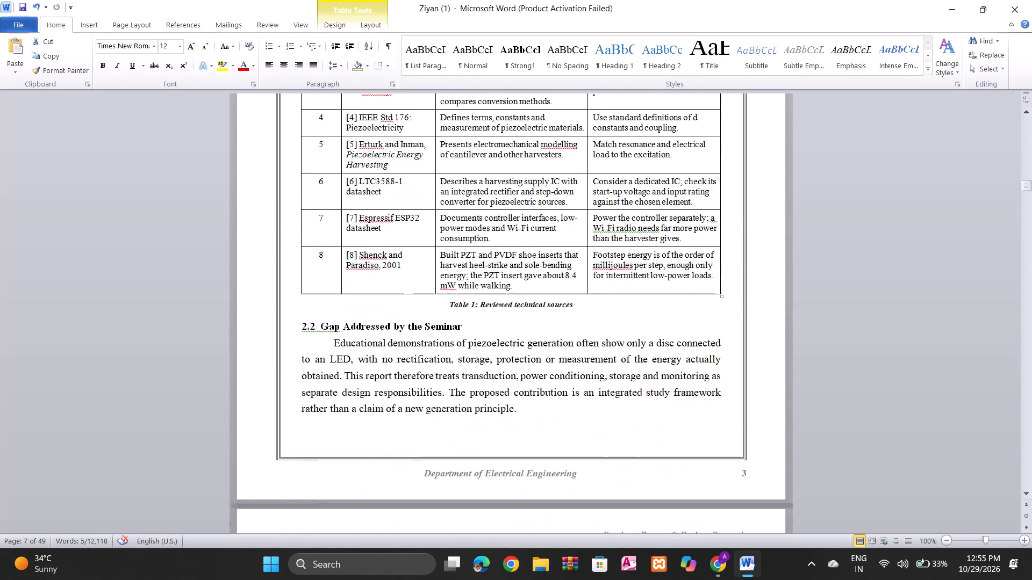
scroll(357, 314, down, 3)
scroll(357, 314, up, 4)
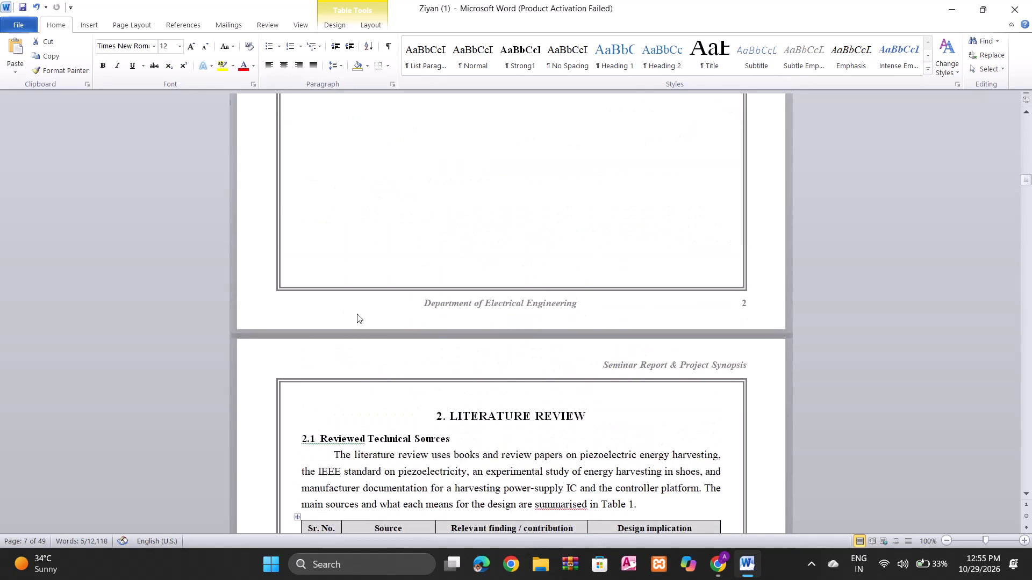
scroll(357, 314, up, 12)
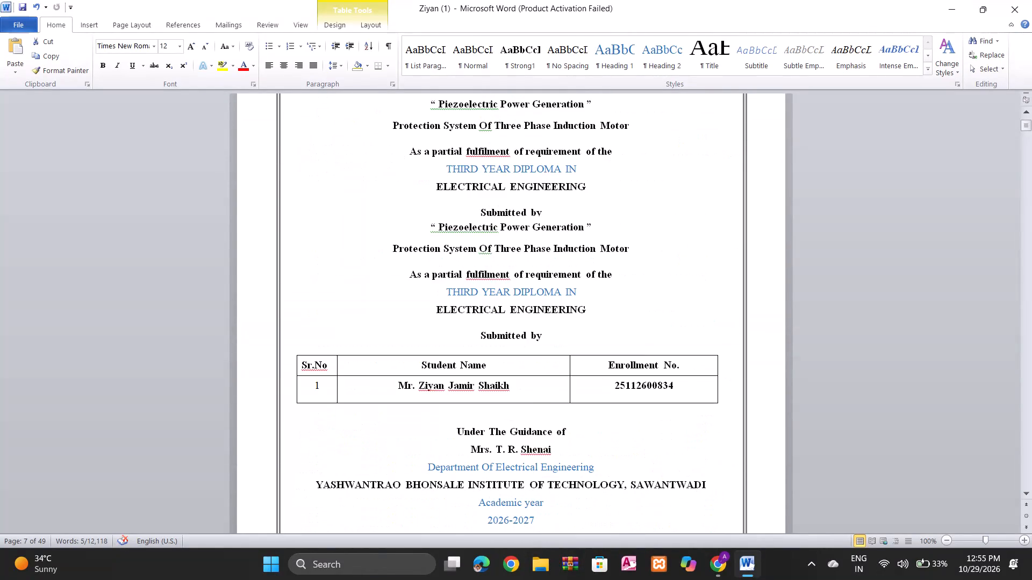
Check the footers from the cover page through the Acknowledgment to the List of Figures, and look over the INDEX table.
scroll(357, 314, down, 4)
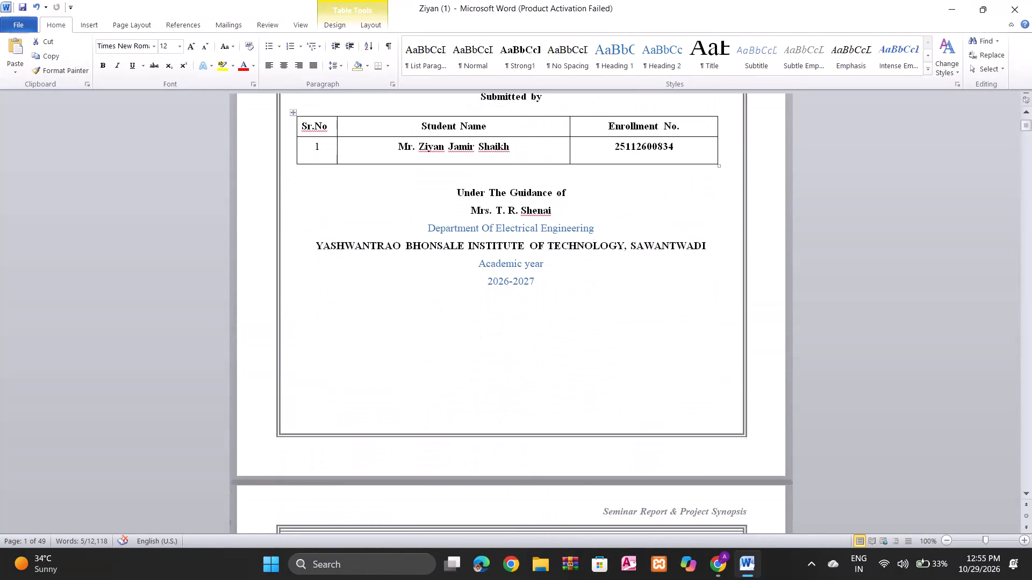
double_click(357, 314)
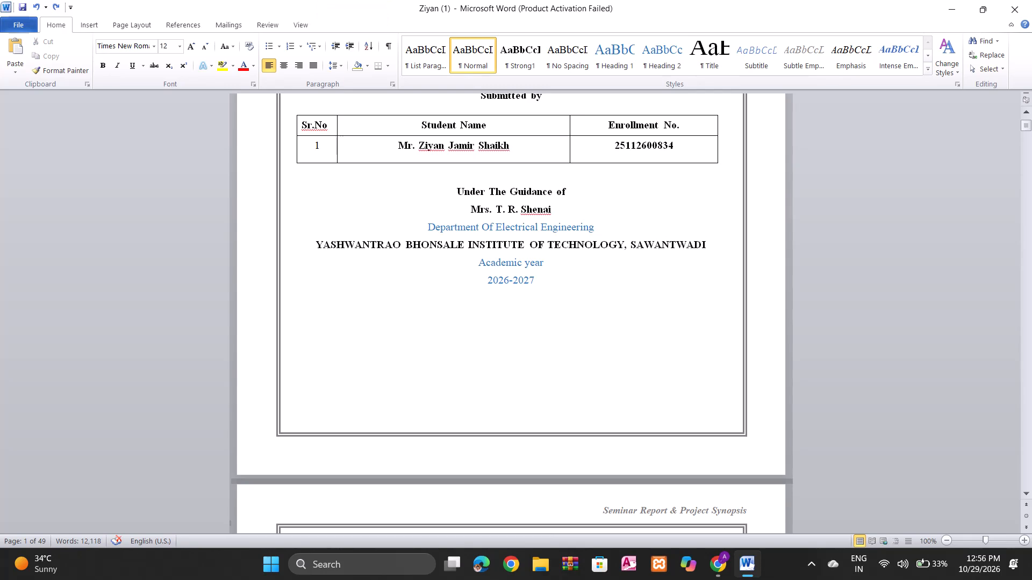
scroll(357, 314, down, 7)
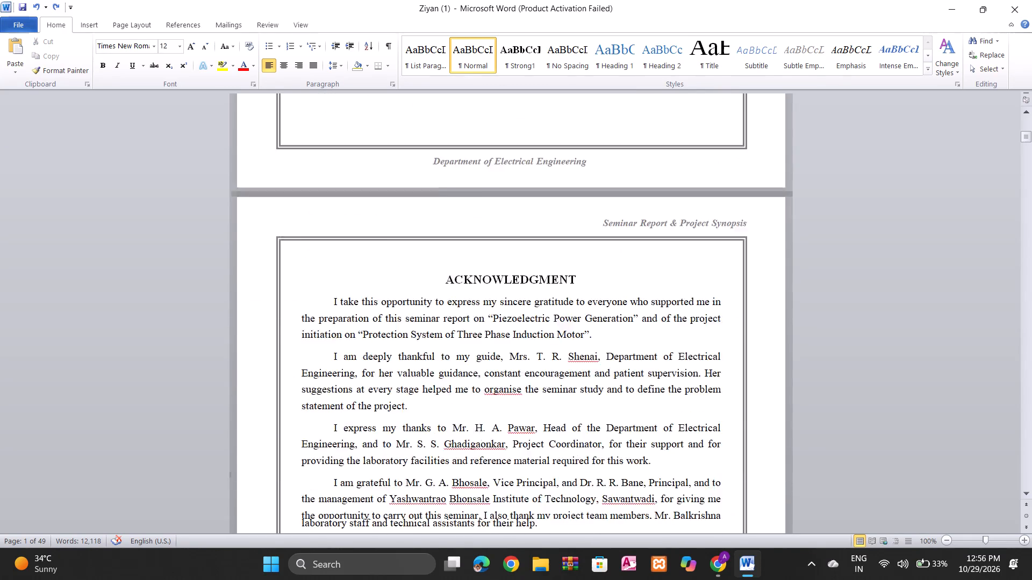
scroll(357, 314, down, 10)
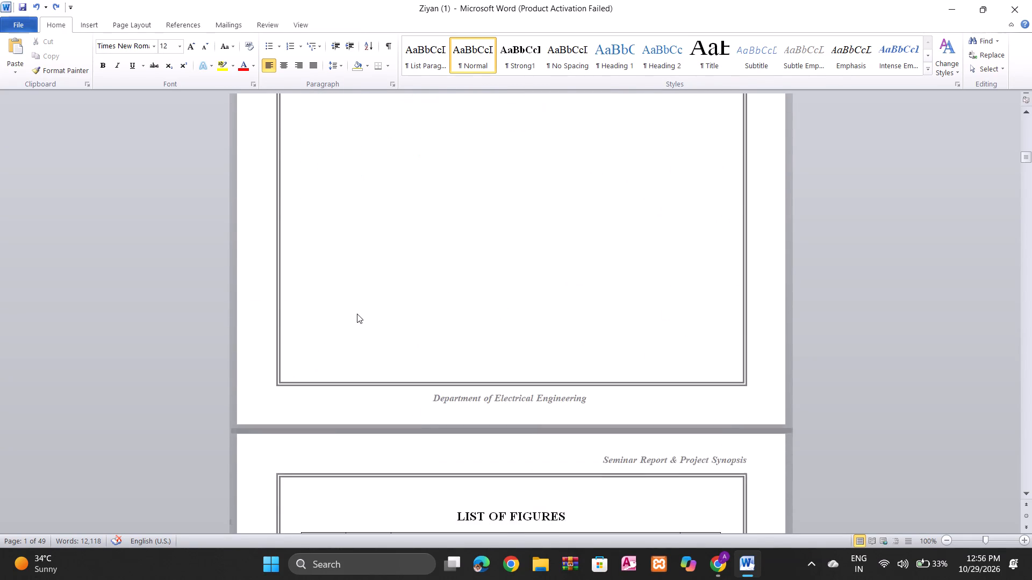
scroll(357, 314, down, 1)
scroll(357, 314, up, 1)
scroll(357, 314, down, 2)
scroll(357, 314, right, 1)
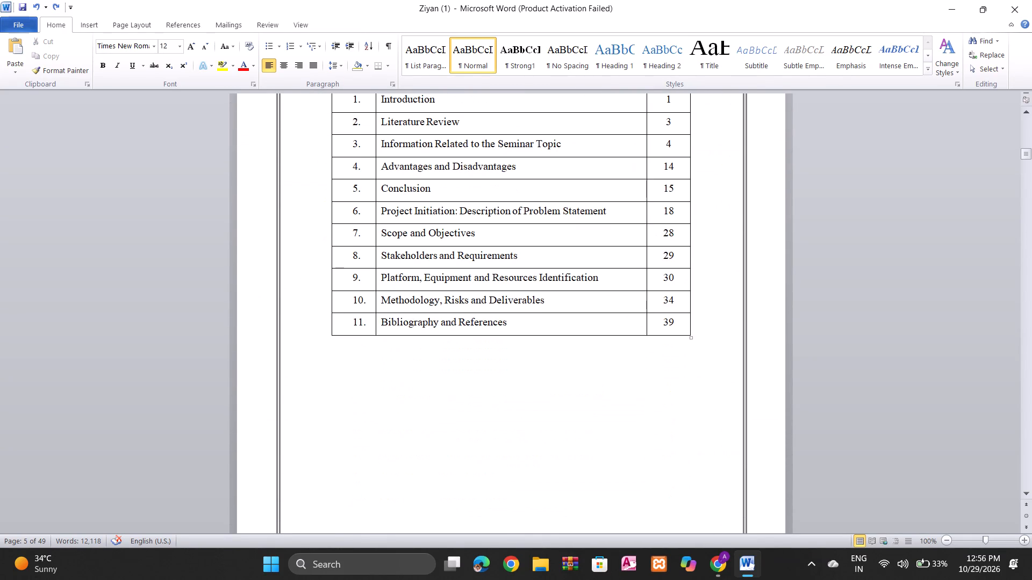
scroll(357, 314, right, 1)
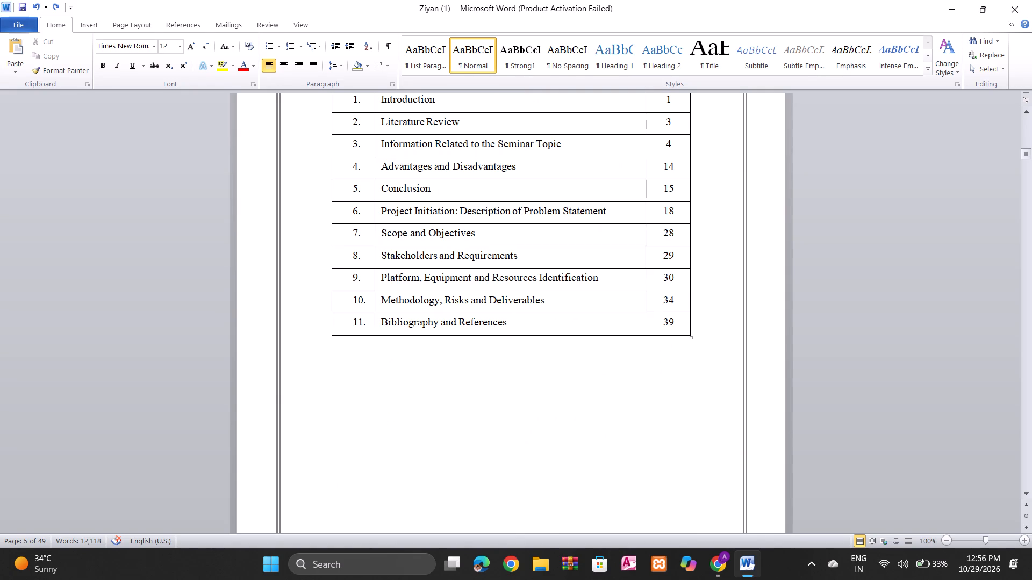
click(456, 321)
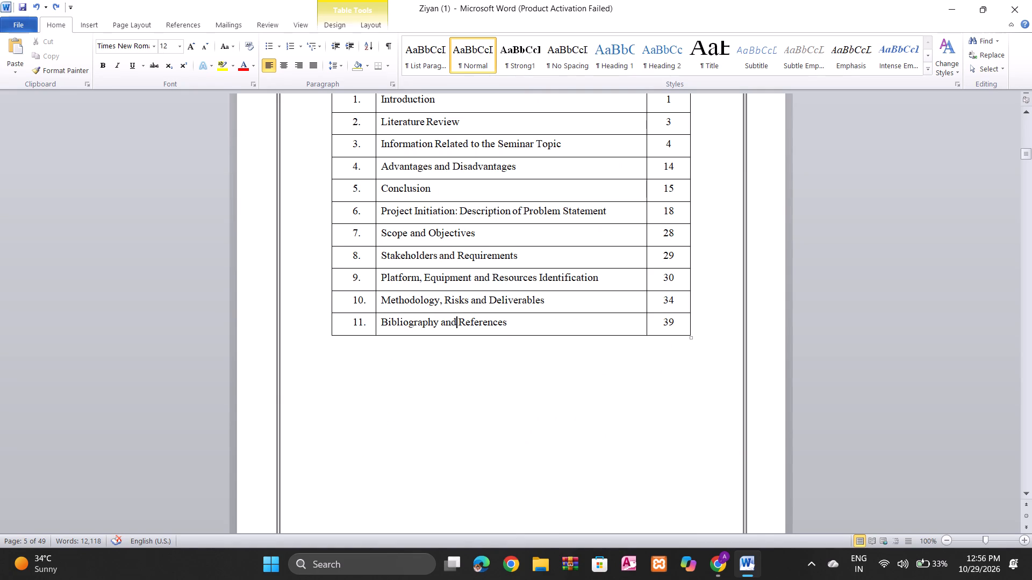
Shorten the row 11 entry of the INDEX table to "Bibliography" by removing "and References".
key(BackSpace)
key(BackSpace)
key(BackSpace)
key(BackSpace)
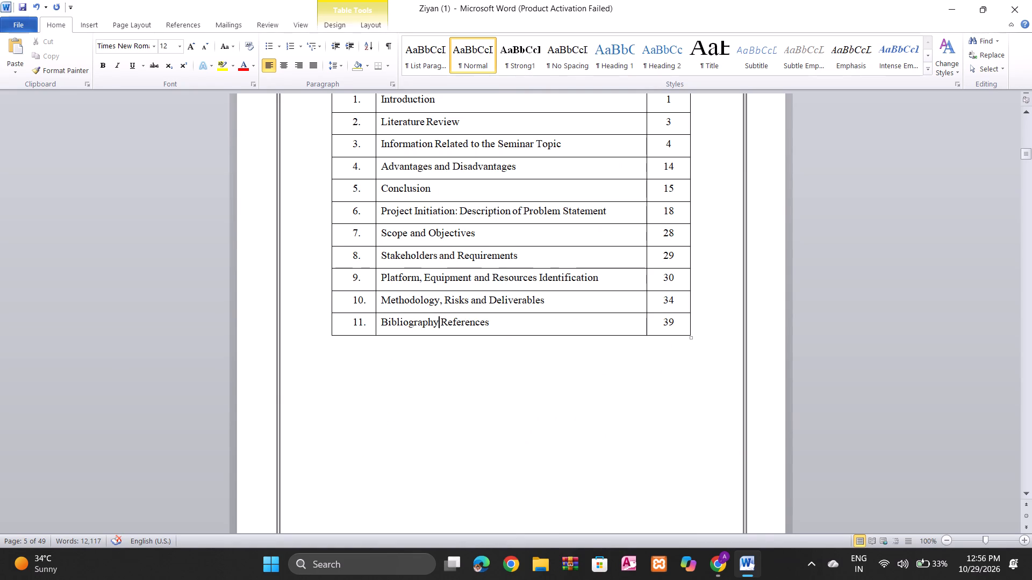
click(496, 329)
key(BackSpace)
key(BackSpace)
key(BackSpace)
key(BackSpace)
key(BackSpace)
key(BackSpace)
key(BackSpace)
key(BackSpace)
key(BackSpace)
key(BackSpace)
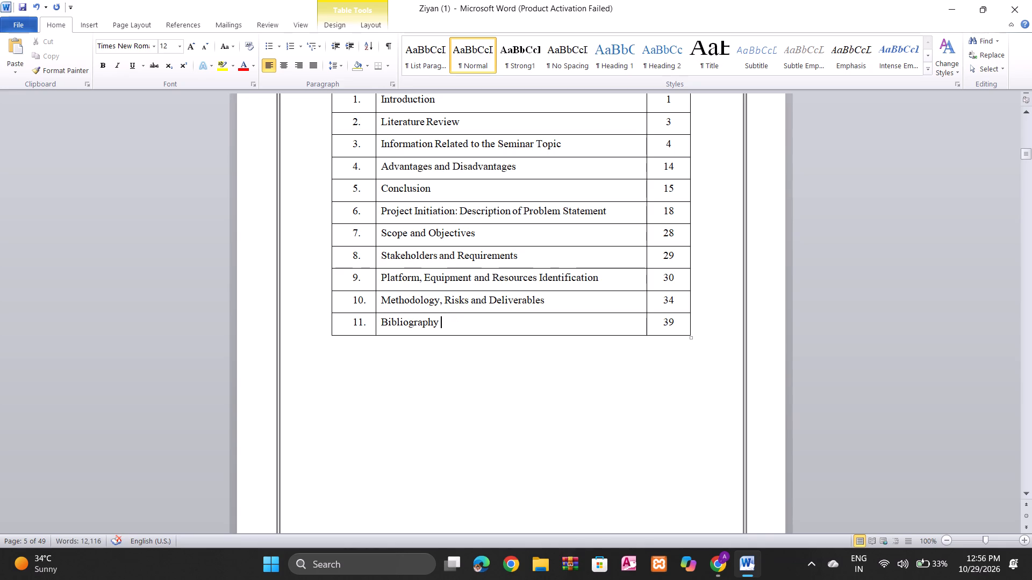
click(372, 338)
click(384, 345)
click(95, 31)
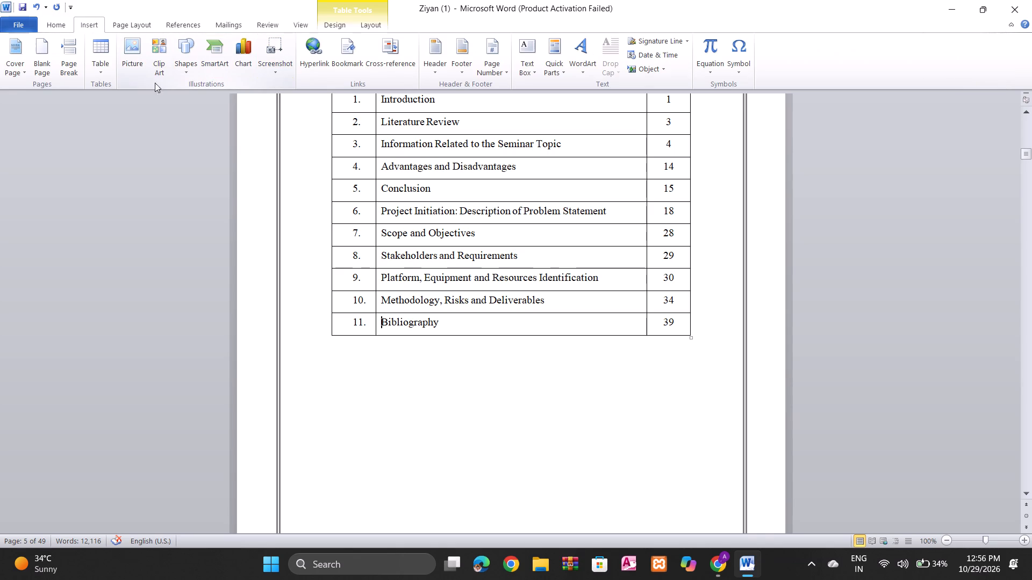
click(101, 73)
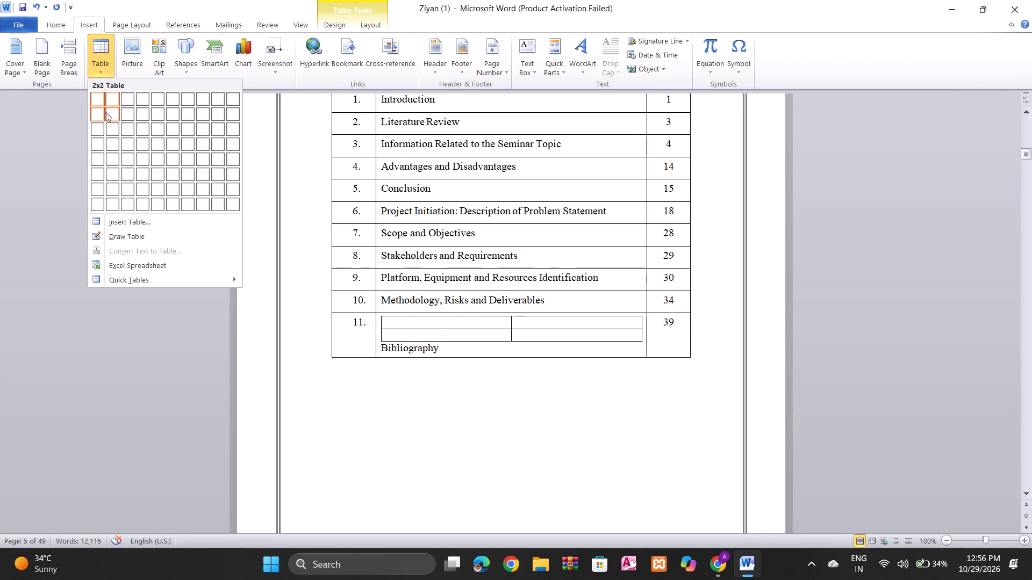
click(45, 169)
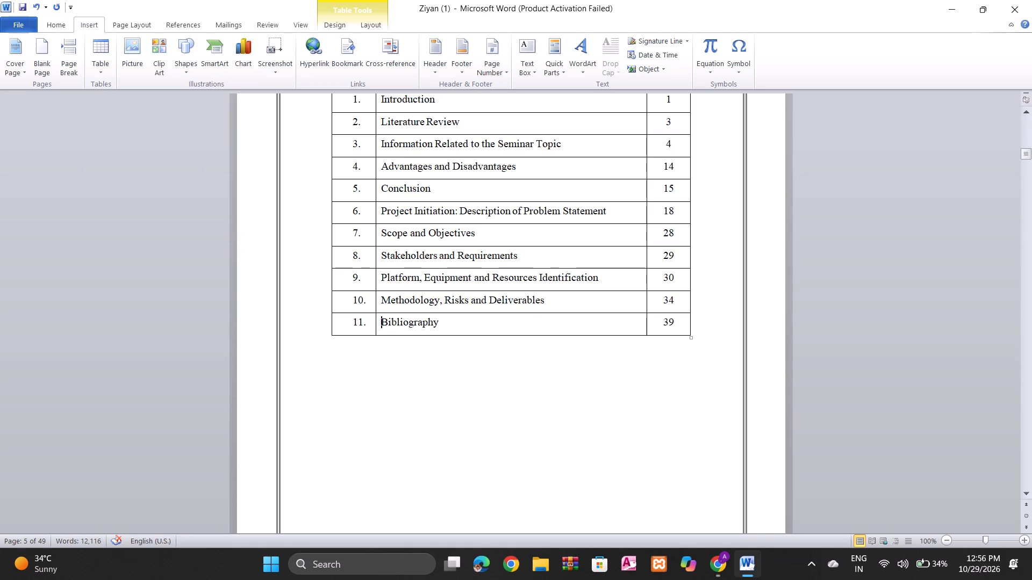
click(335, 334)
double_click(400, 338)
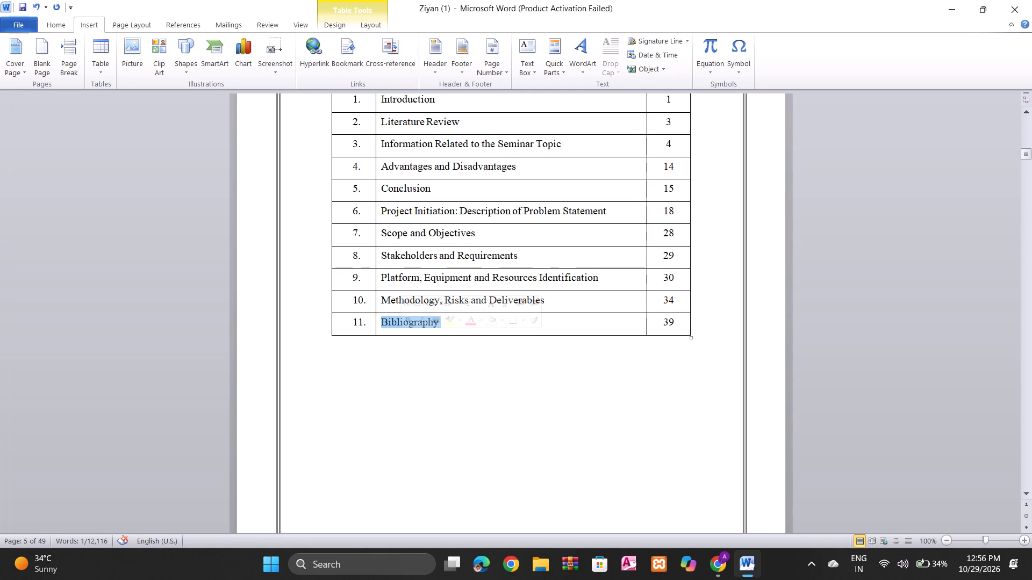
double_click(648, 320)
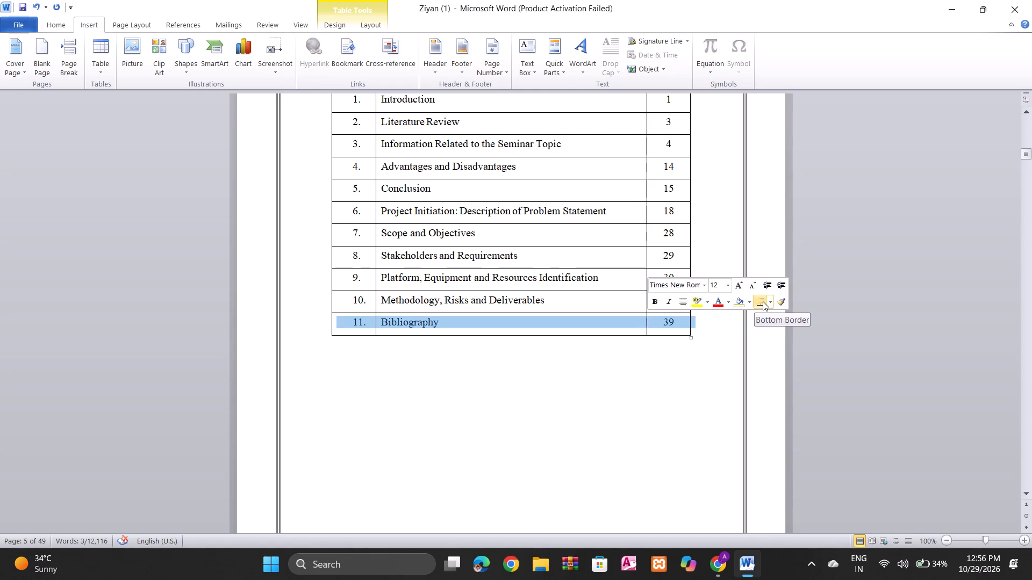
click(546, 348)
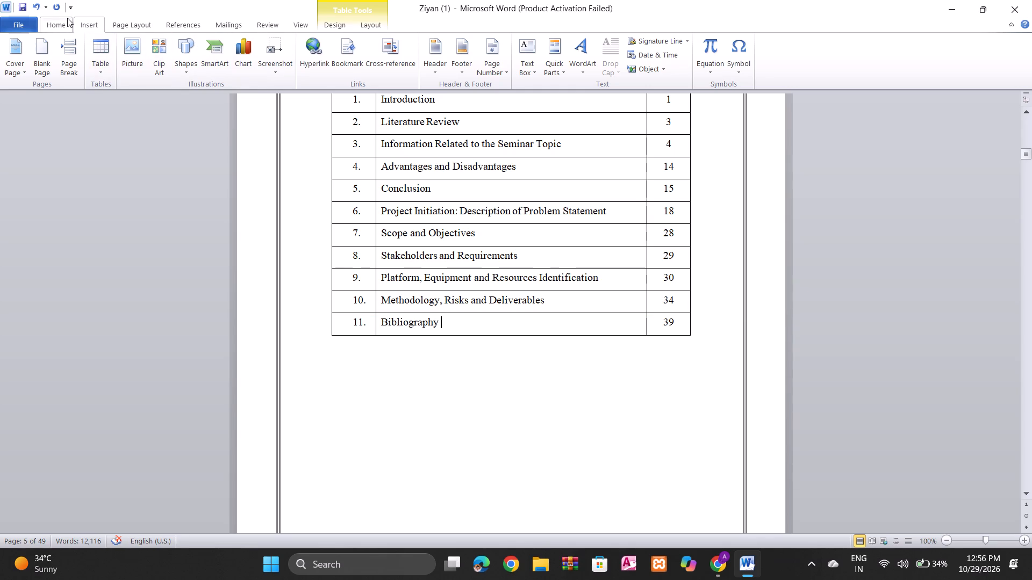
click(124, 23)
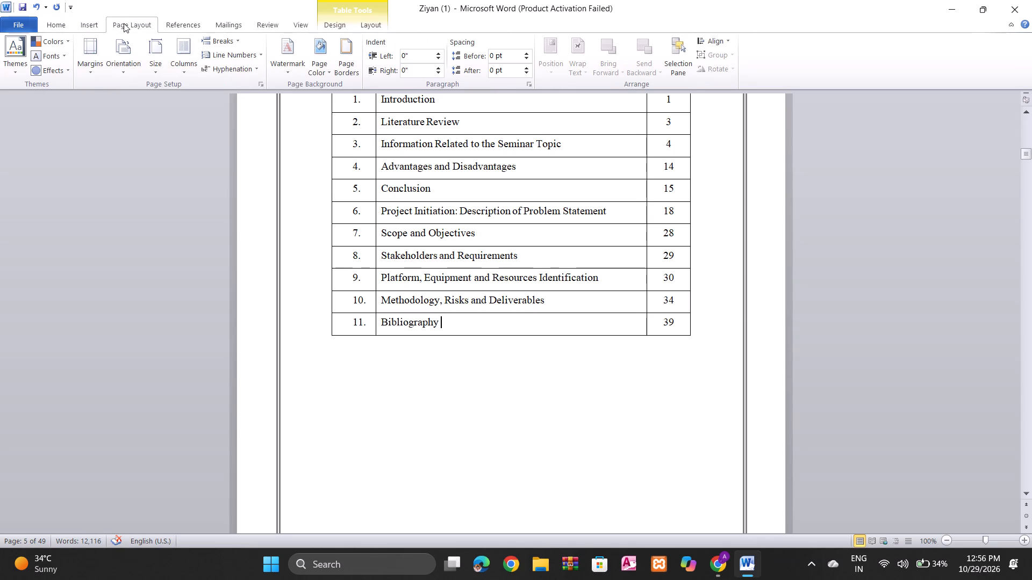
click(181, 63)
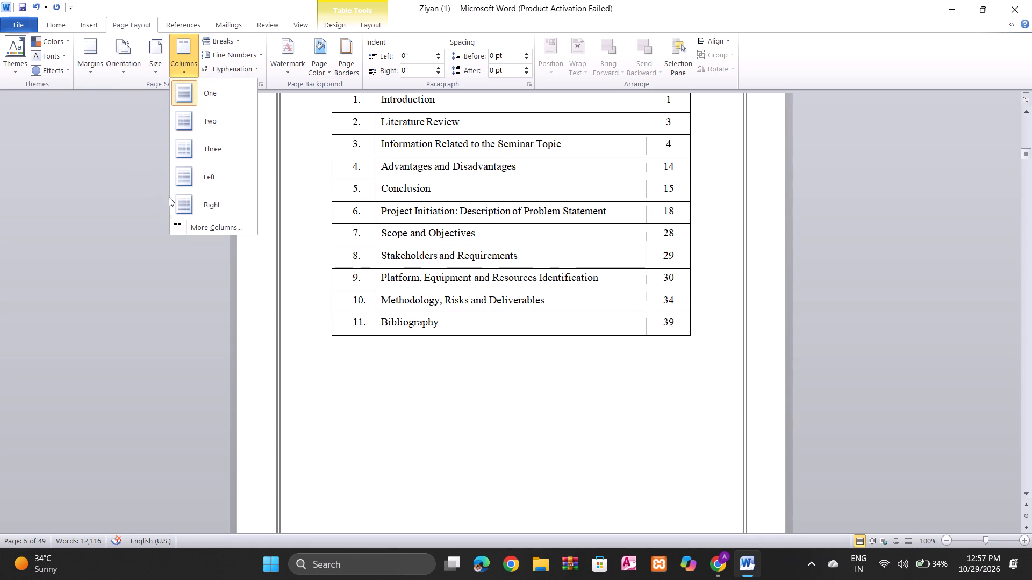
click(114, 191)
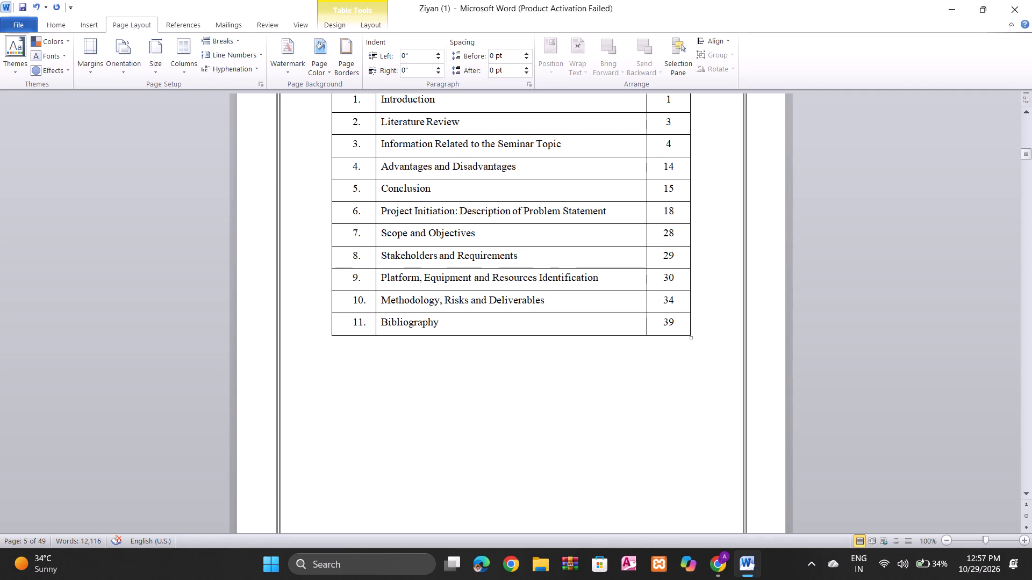
Insert an embedded Excel spreadsheet in the Bibliography cell of the INDEX table.
click(82, 28)
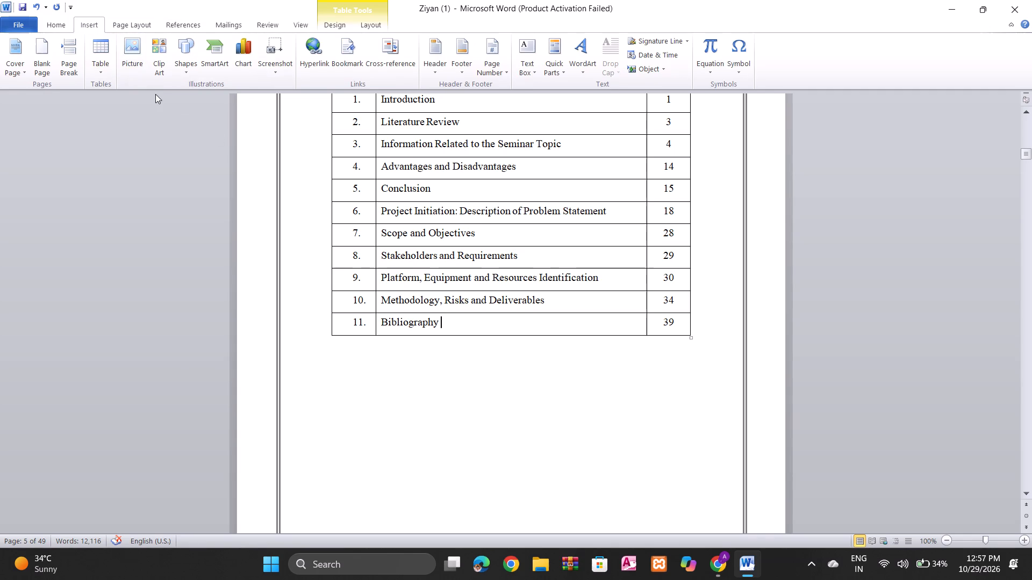
click(112, 78)
click(104, 60)
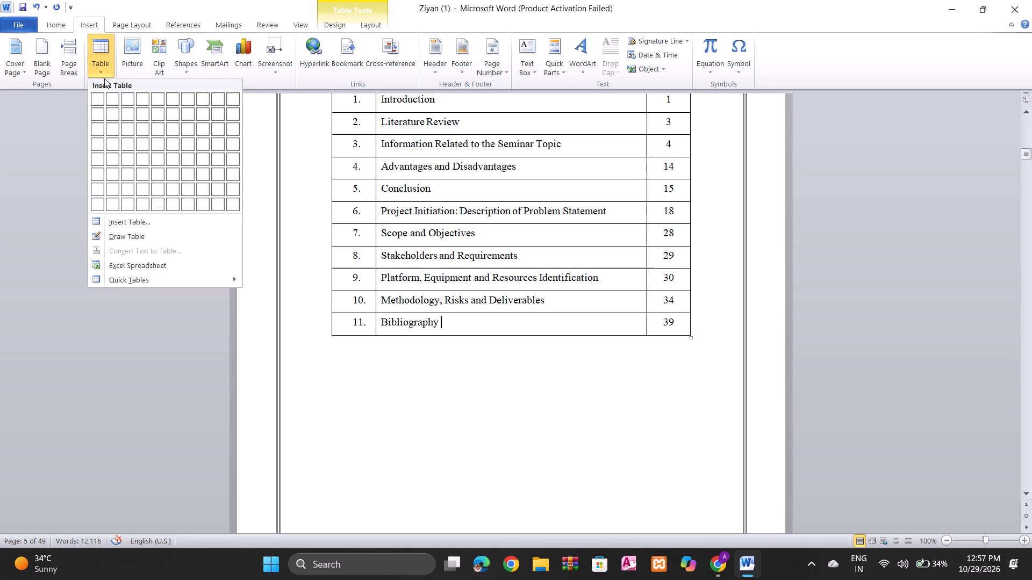
click(116, 230)
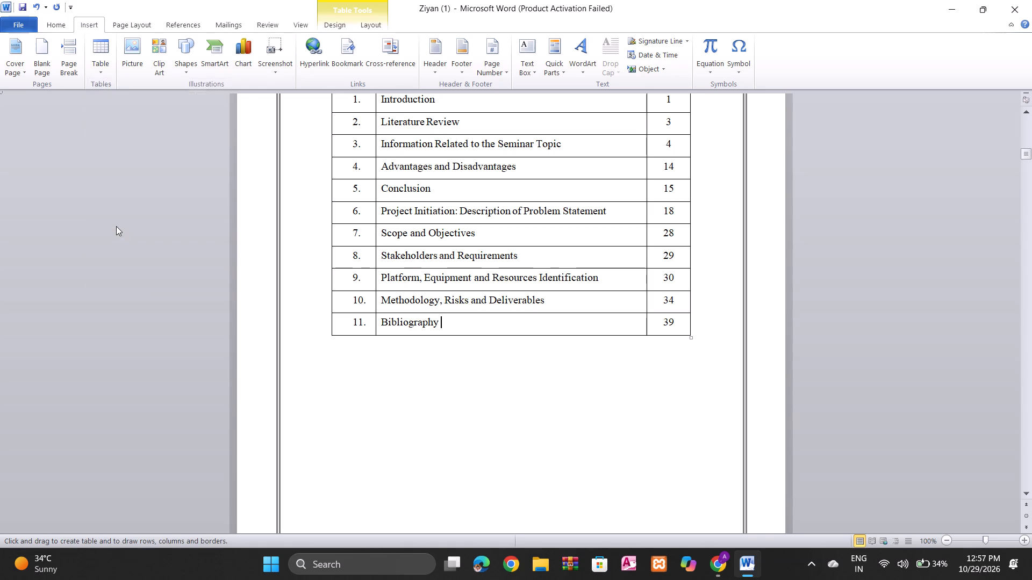
click(98, 53)
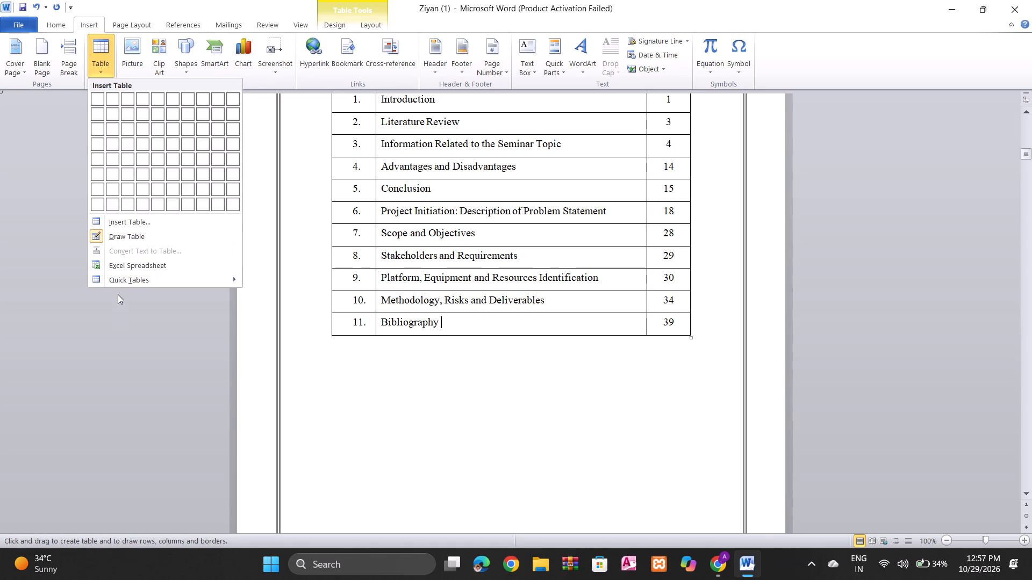
click(126, 269)
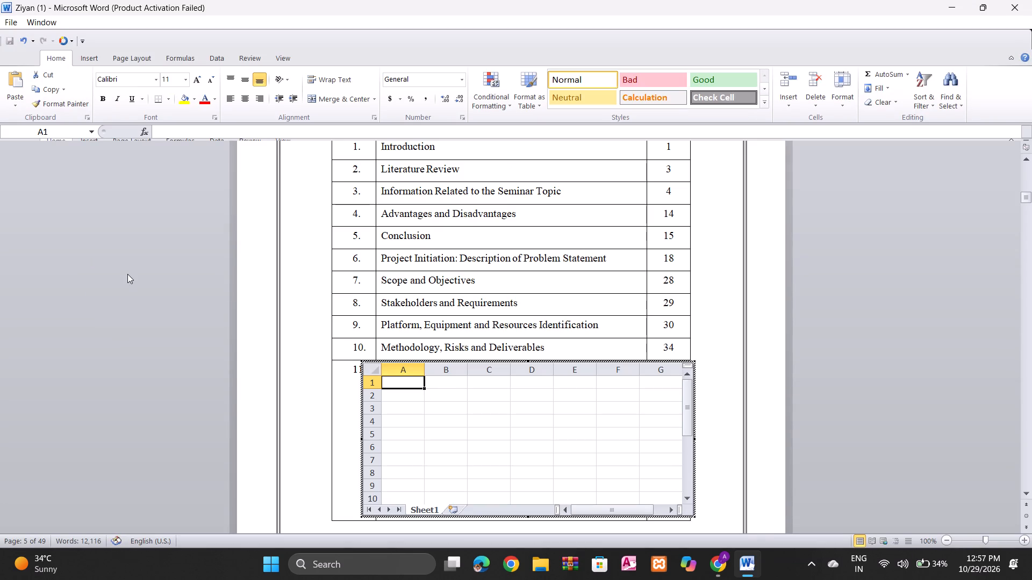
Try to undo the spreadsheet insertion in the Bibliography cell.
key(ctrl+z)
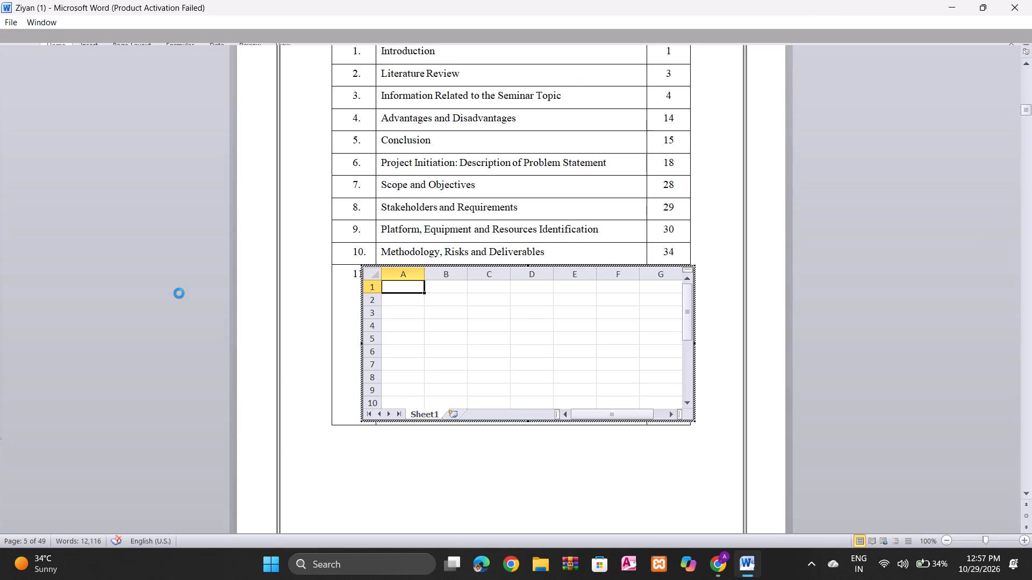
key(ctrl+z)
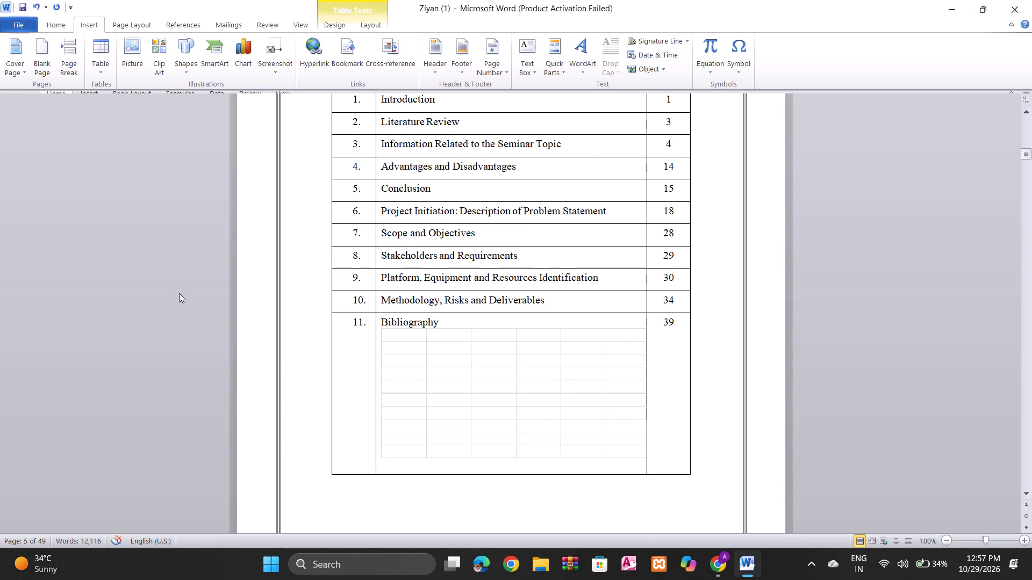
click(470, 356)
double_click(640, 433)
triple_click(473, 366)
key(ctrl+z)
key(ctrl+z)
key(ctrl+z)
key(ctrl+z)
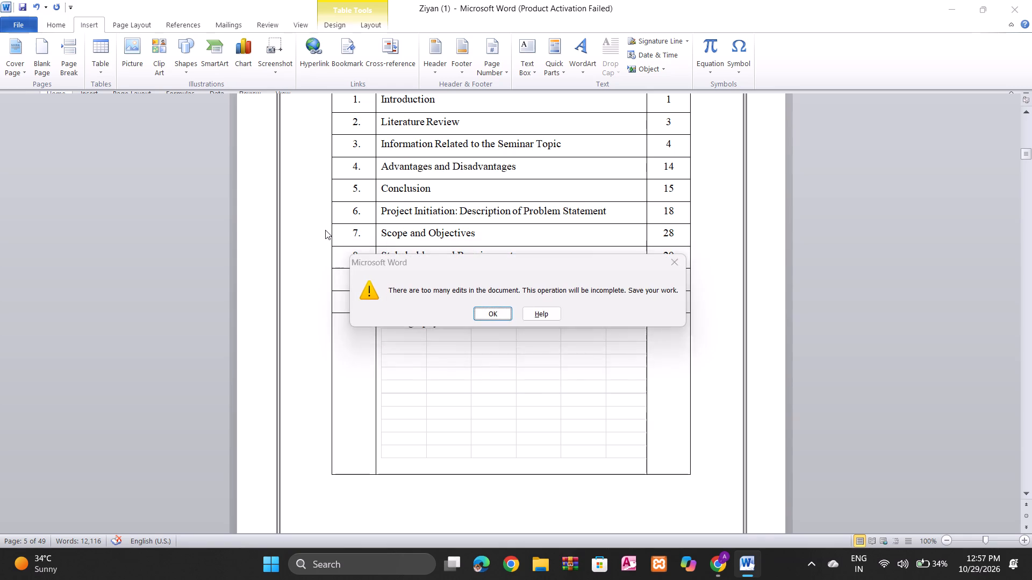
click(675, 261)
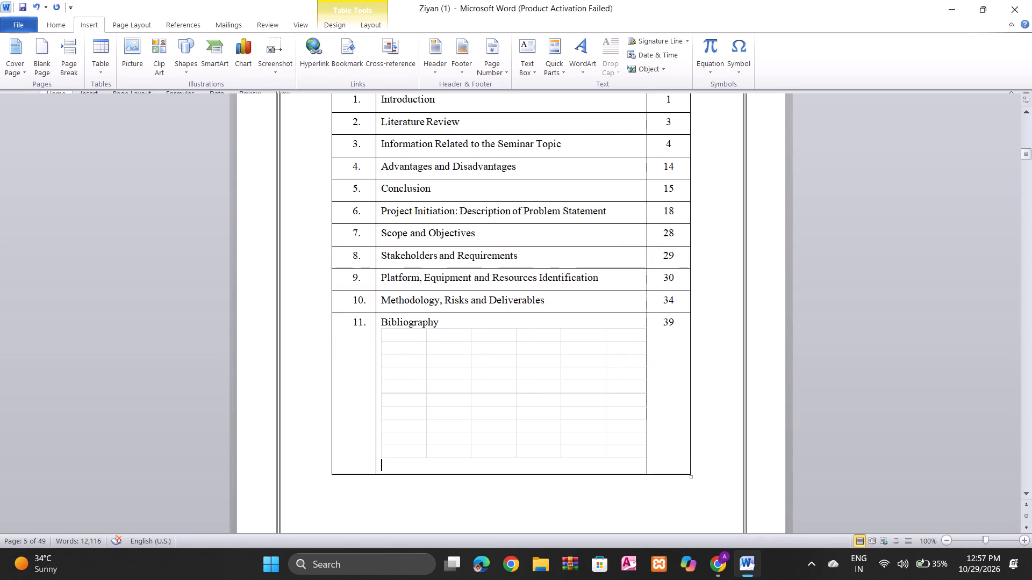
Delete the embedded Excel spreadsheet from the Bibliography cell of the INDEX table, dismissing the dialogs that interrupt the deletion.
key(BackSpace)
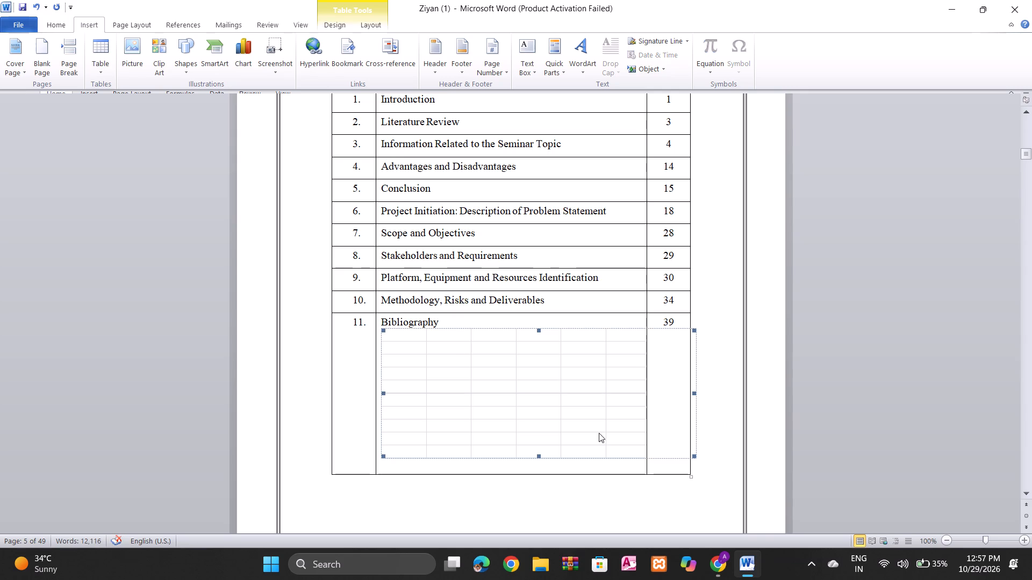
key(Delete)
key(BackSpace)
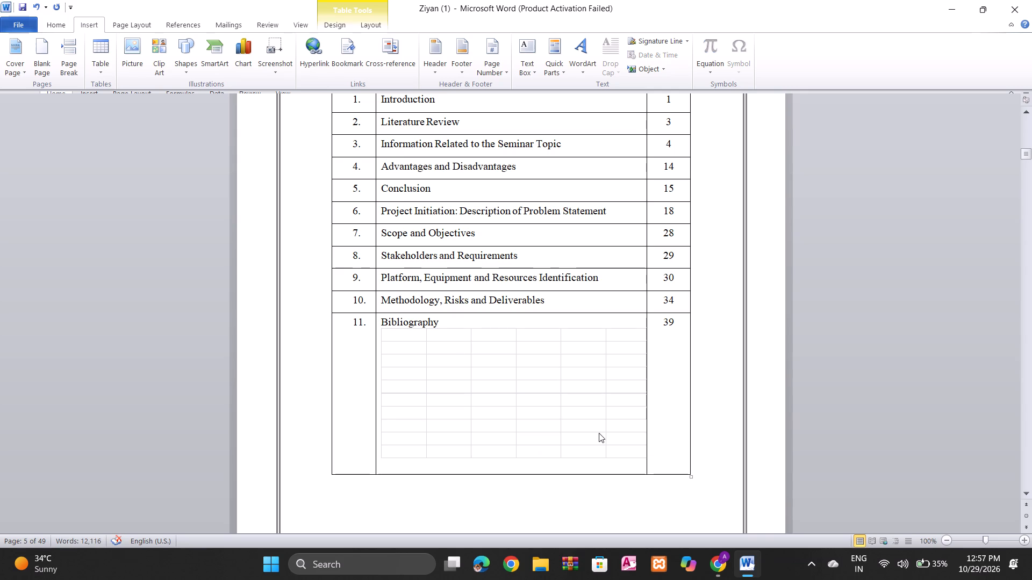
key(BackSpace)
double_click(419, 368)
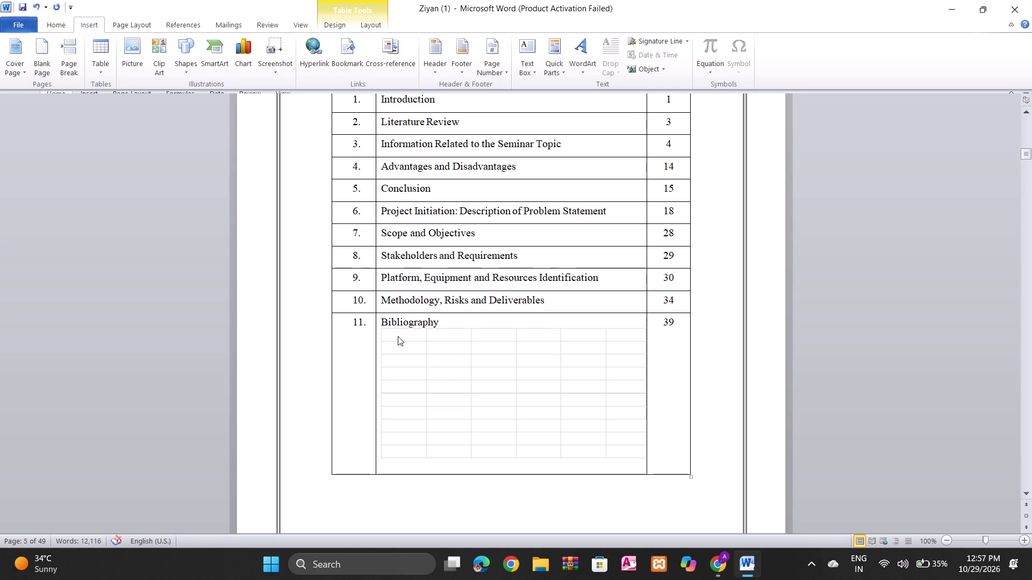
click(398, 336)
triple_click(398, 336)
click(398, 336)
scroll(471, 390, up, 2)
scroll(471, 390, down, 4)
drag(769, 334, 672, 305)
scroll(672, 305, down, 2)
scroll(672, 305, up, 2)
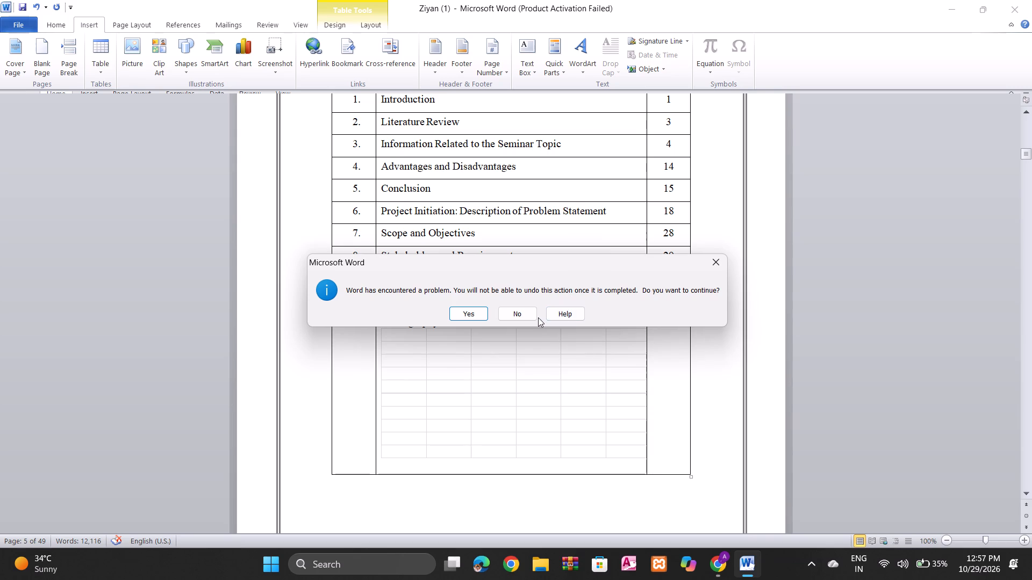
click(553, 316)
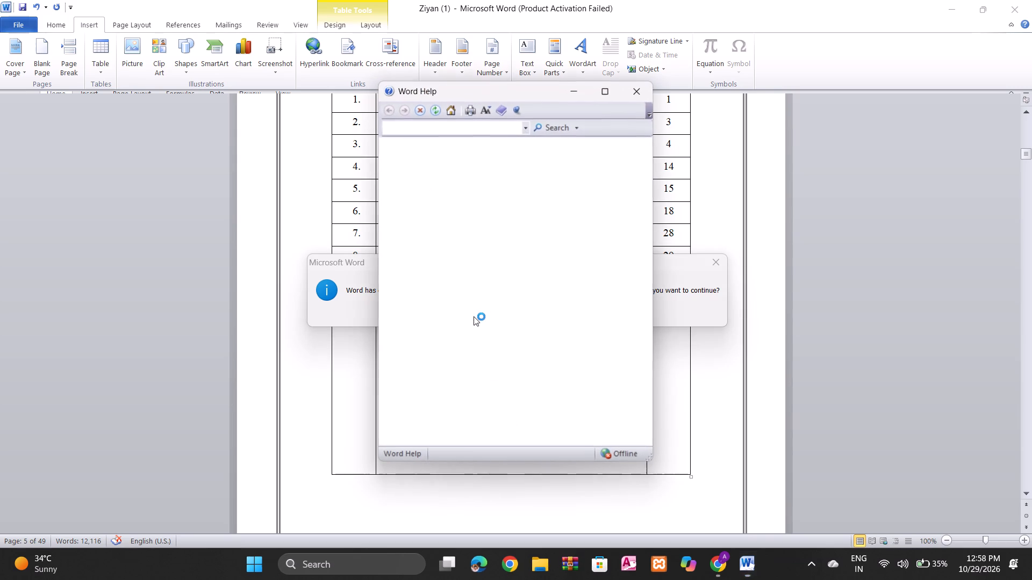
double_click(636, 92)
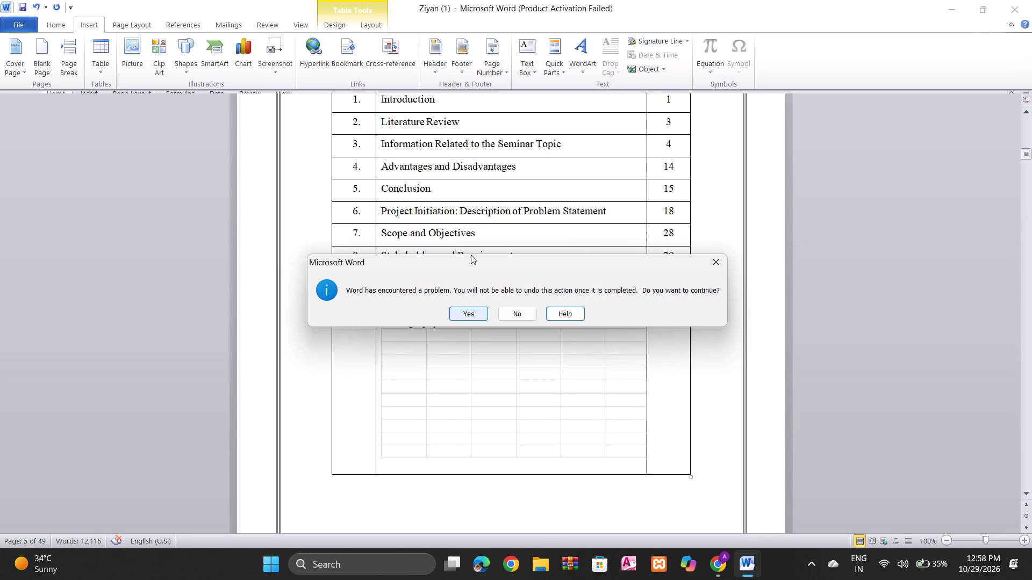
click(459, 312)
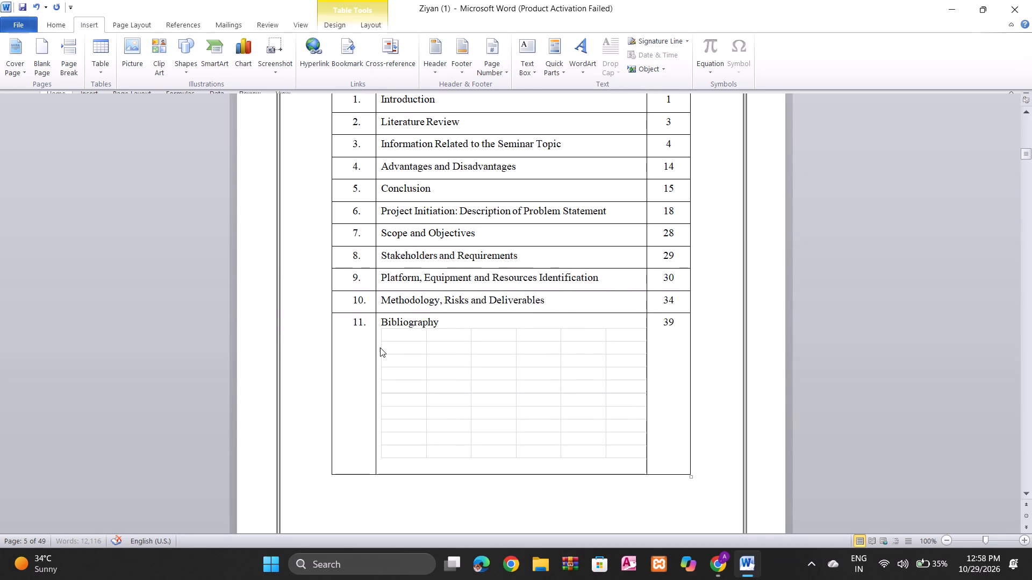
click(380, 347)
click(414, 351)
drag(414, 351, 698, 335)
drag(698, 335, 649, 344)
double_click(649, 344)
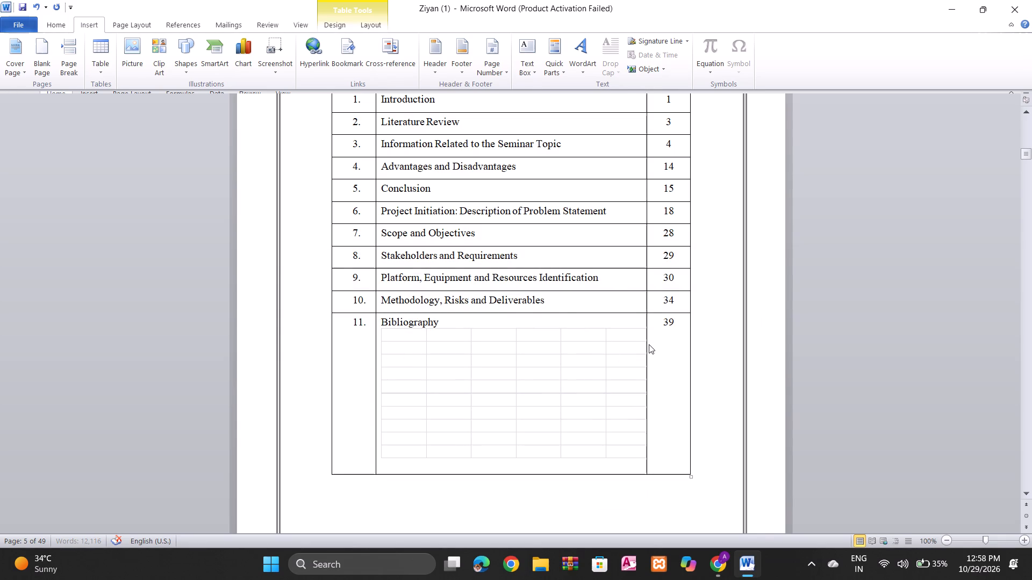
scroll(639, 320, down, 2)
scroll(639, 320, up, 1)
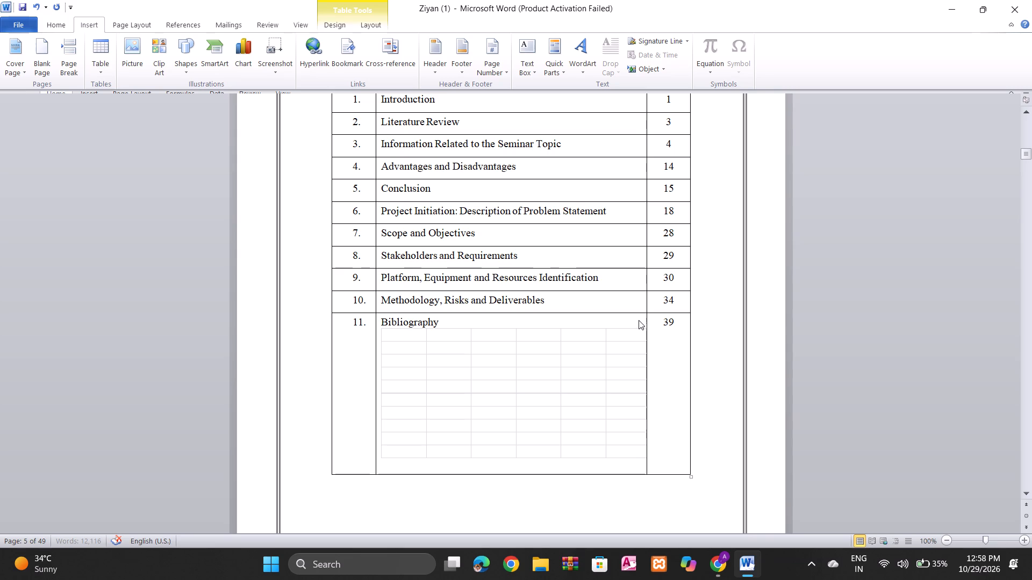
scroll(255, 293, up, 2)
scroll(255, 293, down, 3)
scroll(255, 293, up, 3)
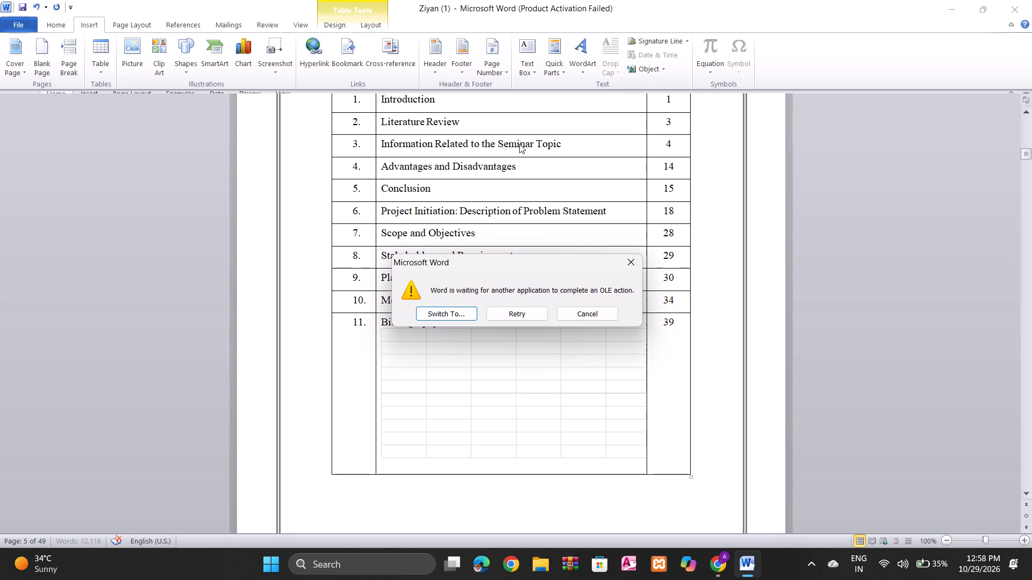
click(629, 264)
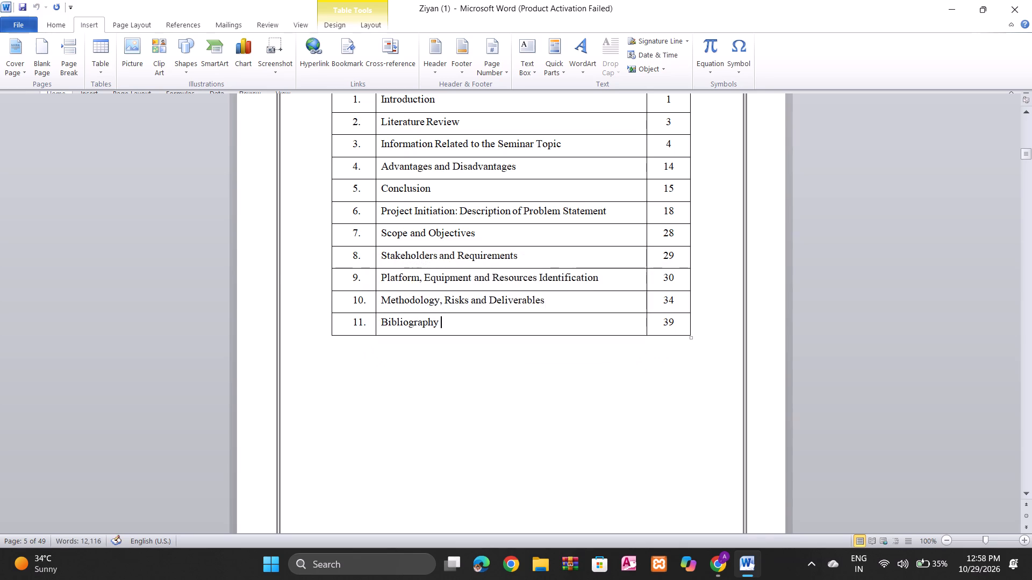
Look over the pages after the INDEX table, from the List of Figures to the start of the Introduction.
scroll(629, 264, down, 7)
scroll(629, 264, right, 1)
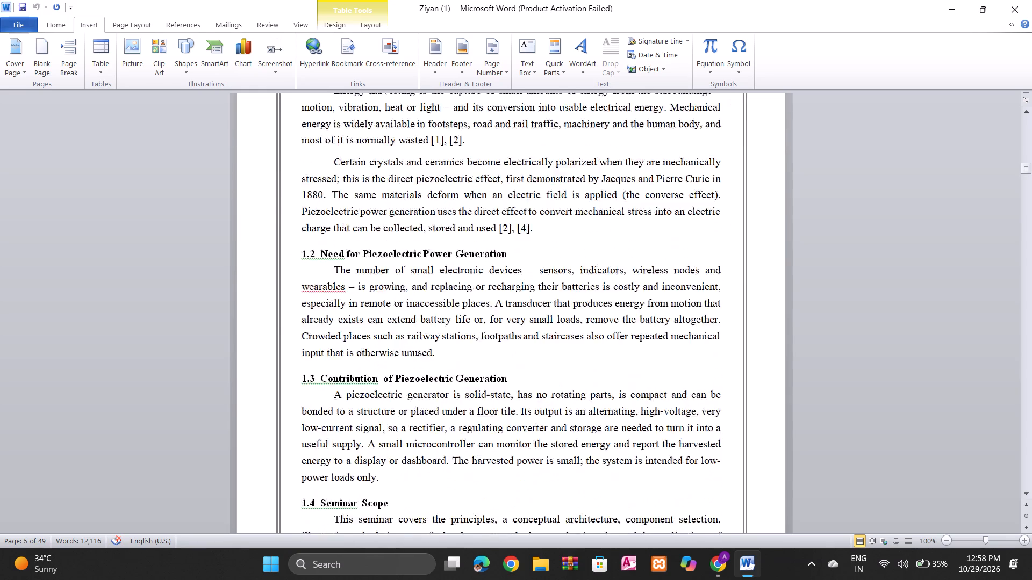
scroll(629, 264, right, 1)
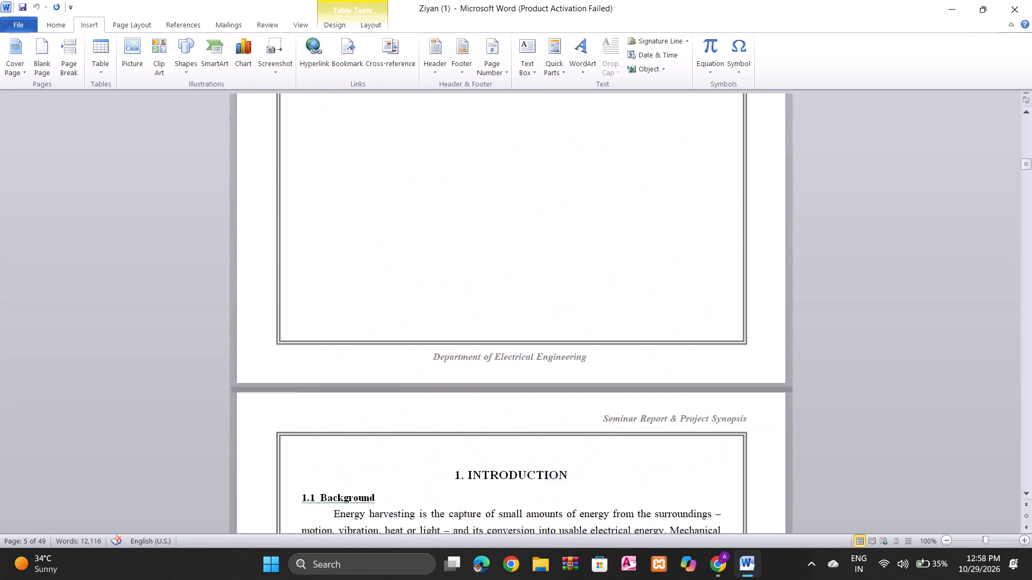
scroll(629, 264, right, 1)
scroll(629, 264, up, 2)
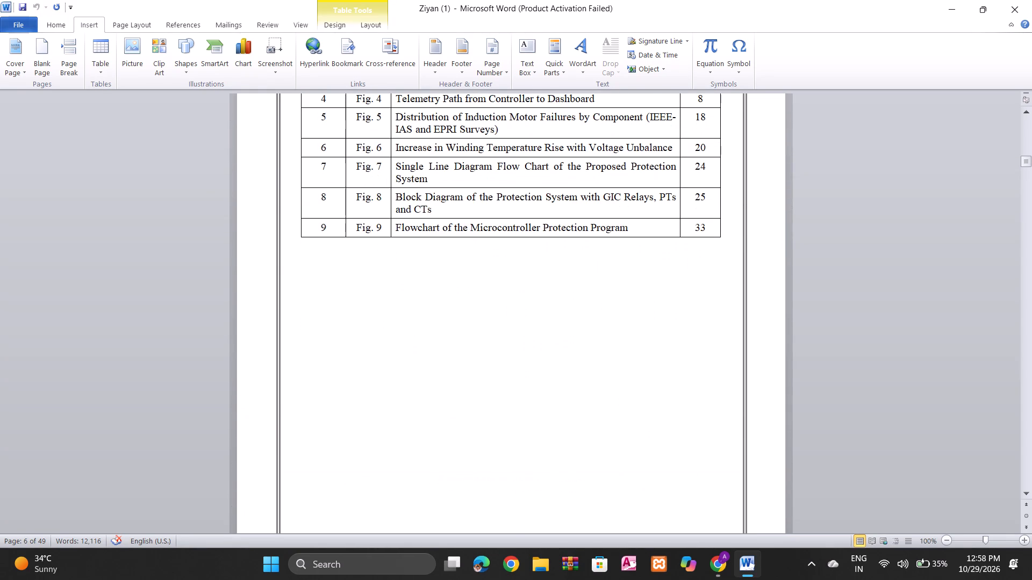
scroll(629, 264, up, 1)
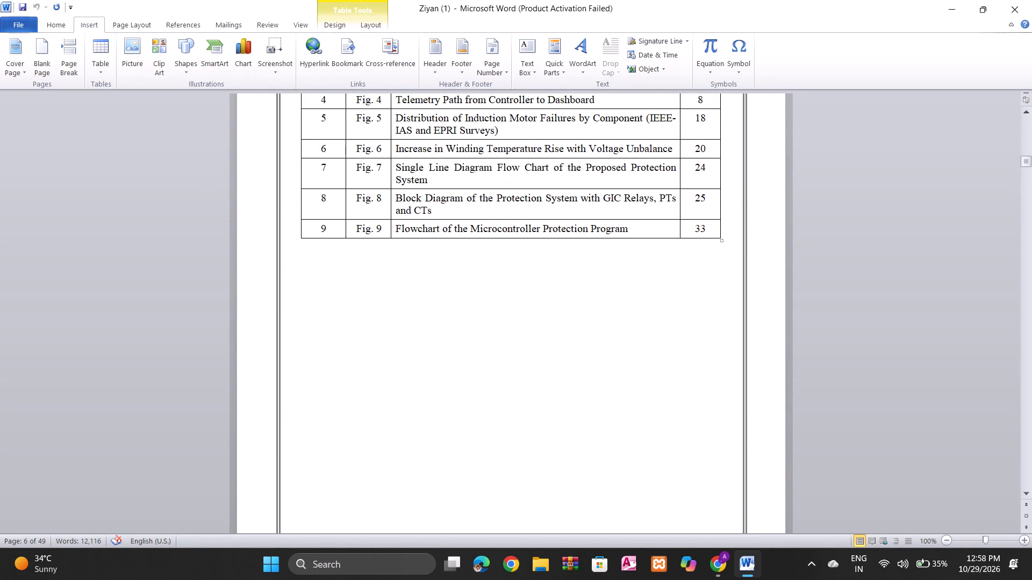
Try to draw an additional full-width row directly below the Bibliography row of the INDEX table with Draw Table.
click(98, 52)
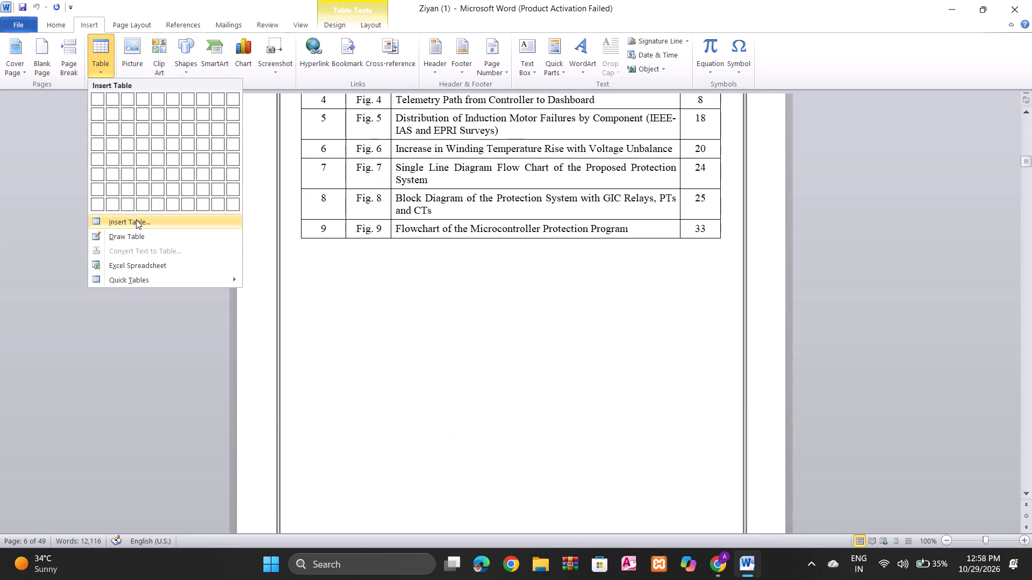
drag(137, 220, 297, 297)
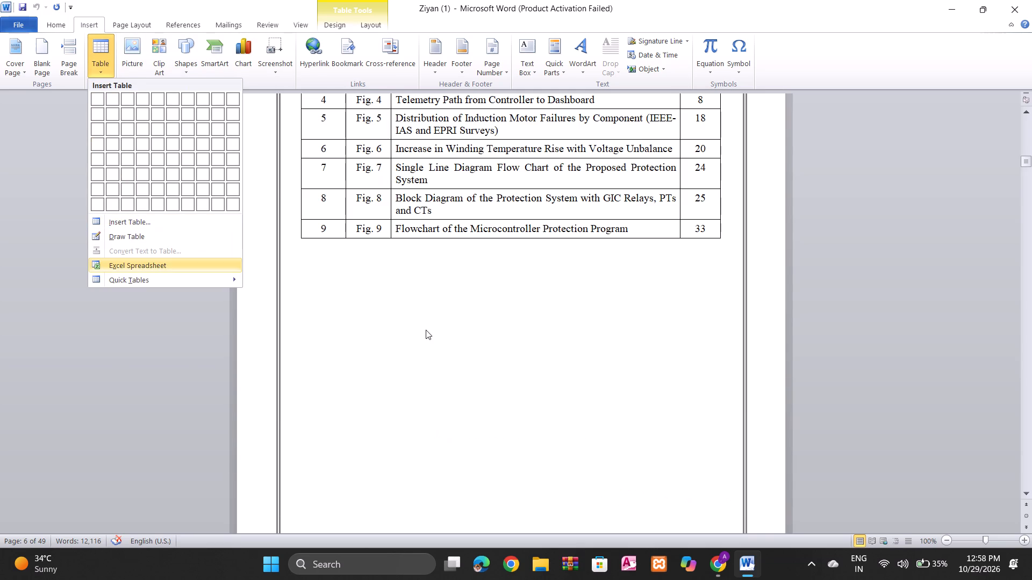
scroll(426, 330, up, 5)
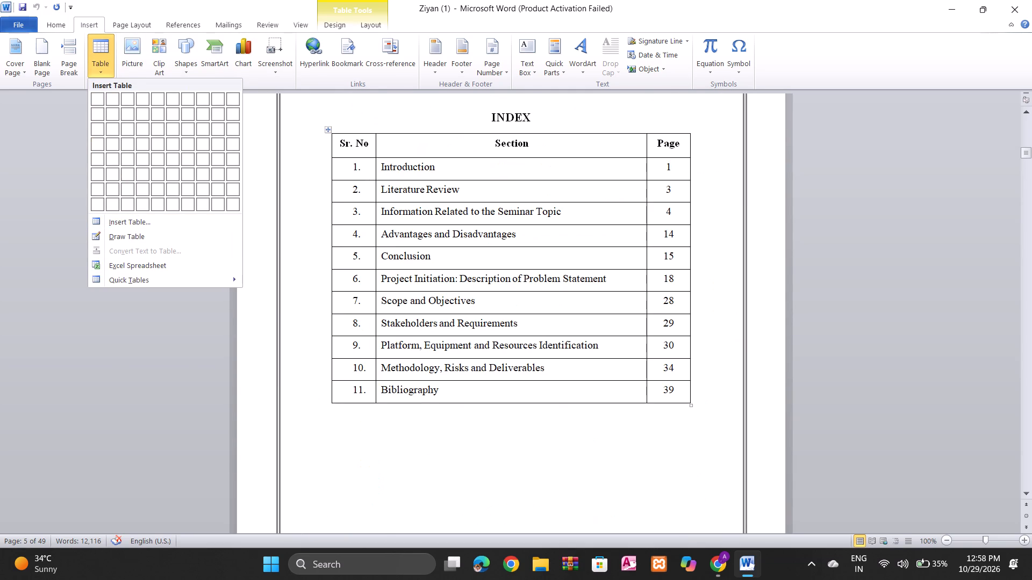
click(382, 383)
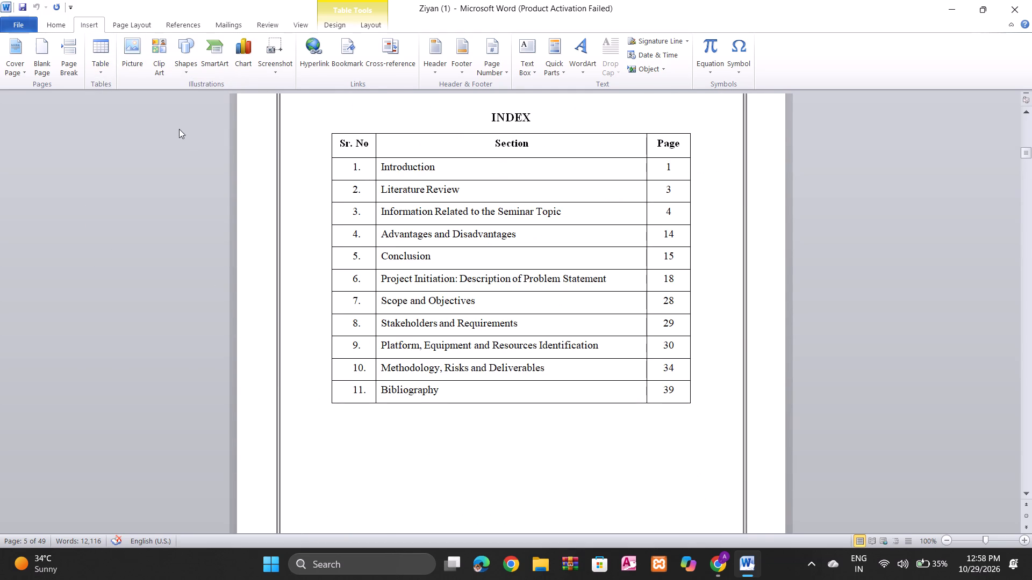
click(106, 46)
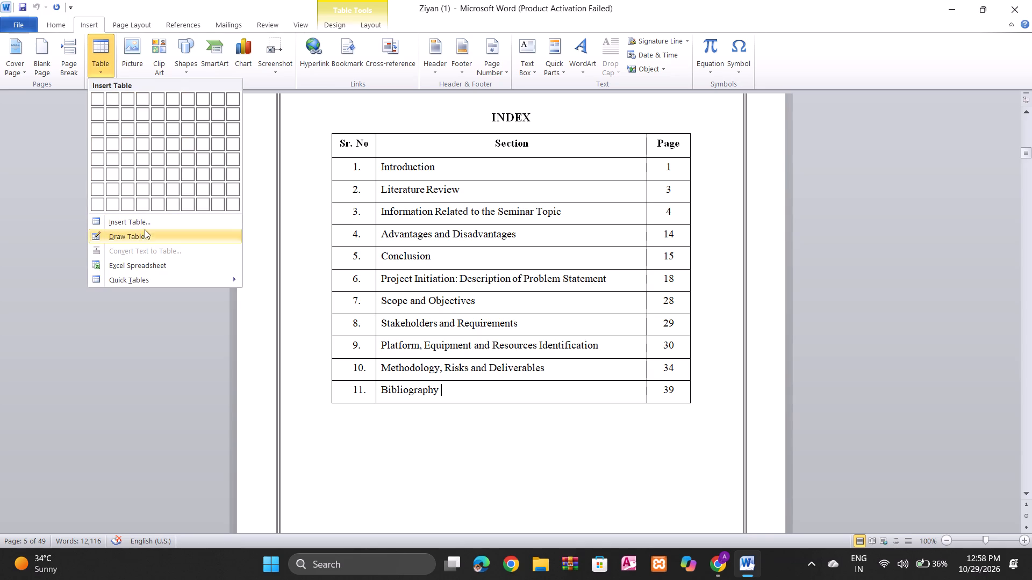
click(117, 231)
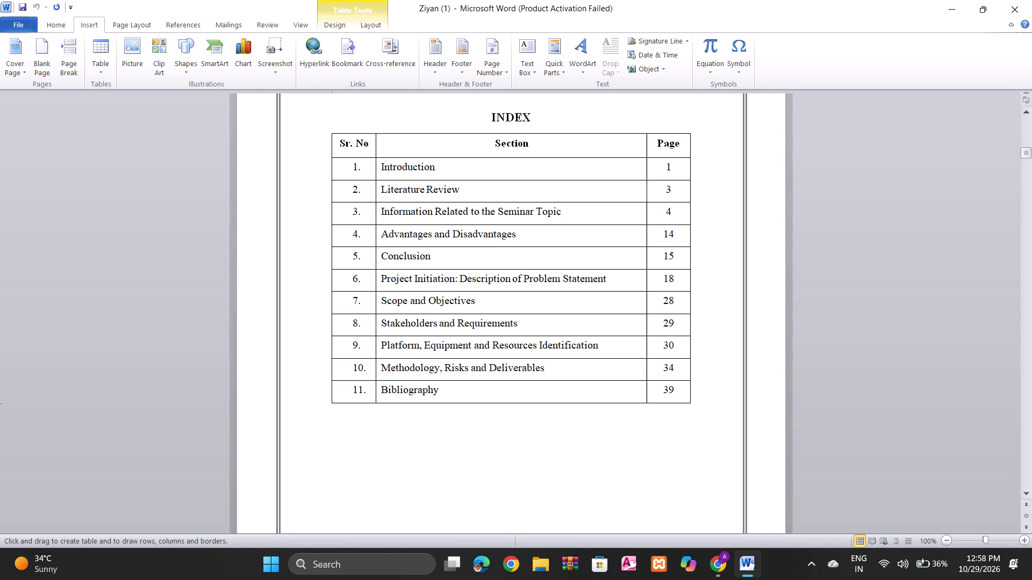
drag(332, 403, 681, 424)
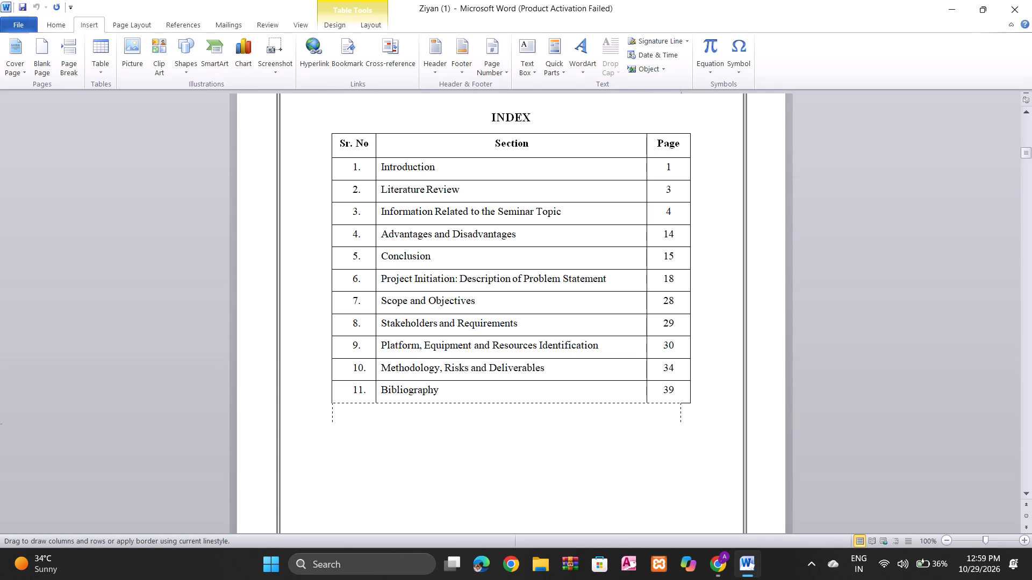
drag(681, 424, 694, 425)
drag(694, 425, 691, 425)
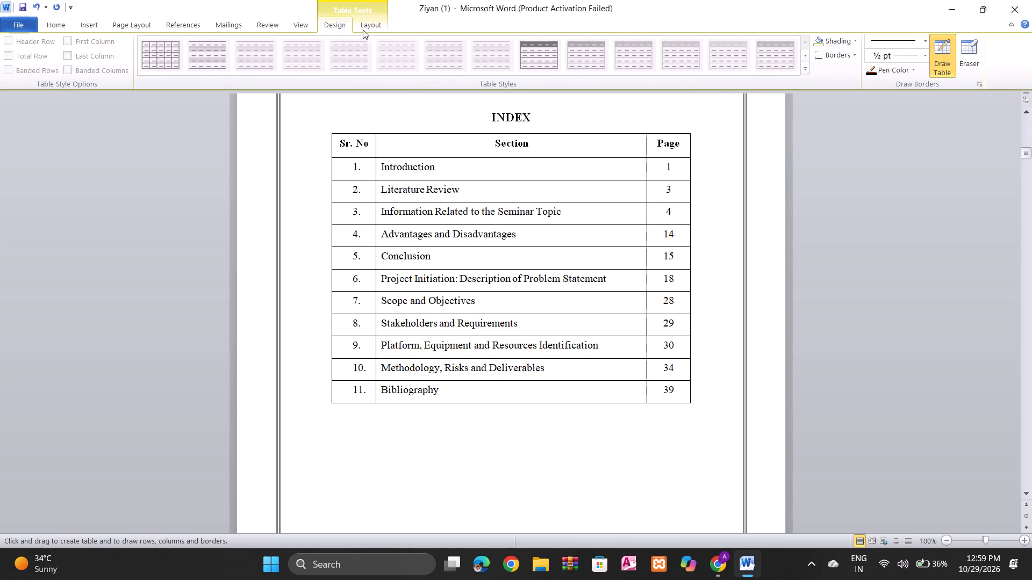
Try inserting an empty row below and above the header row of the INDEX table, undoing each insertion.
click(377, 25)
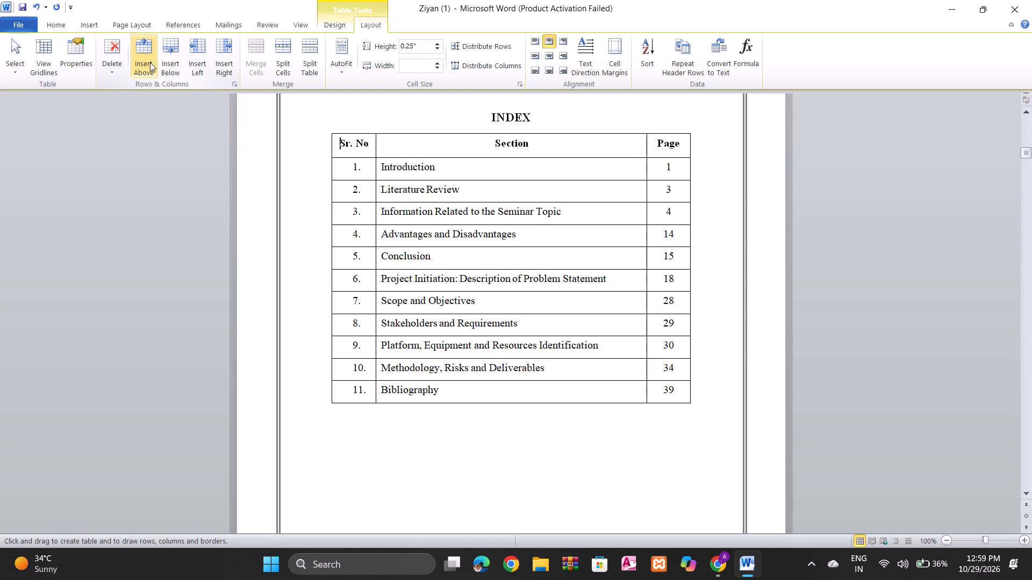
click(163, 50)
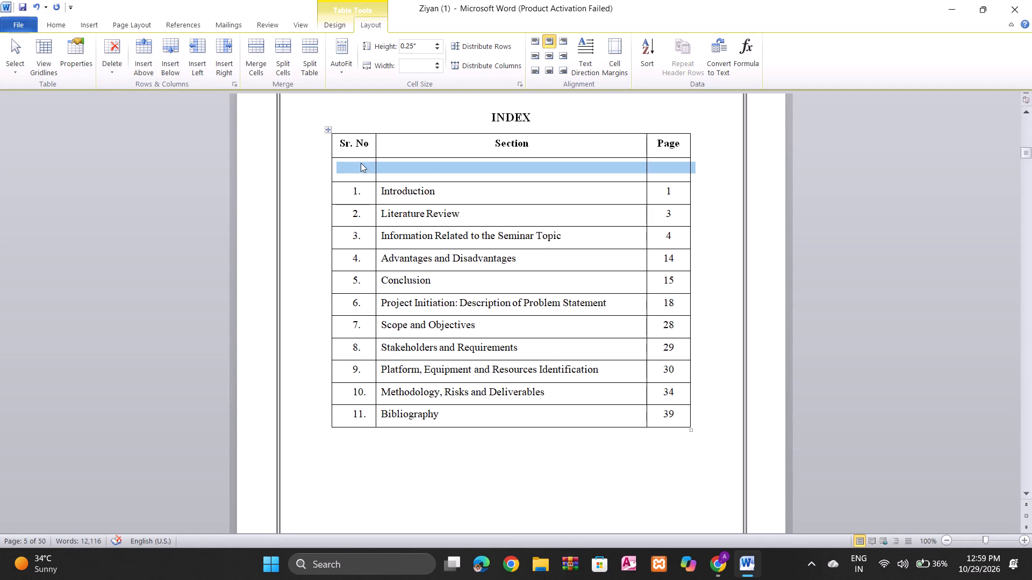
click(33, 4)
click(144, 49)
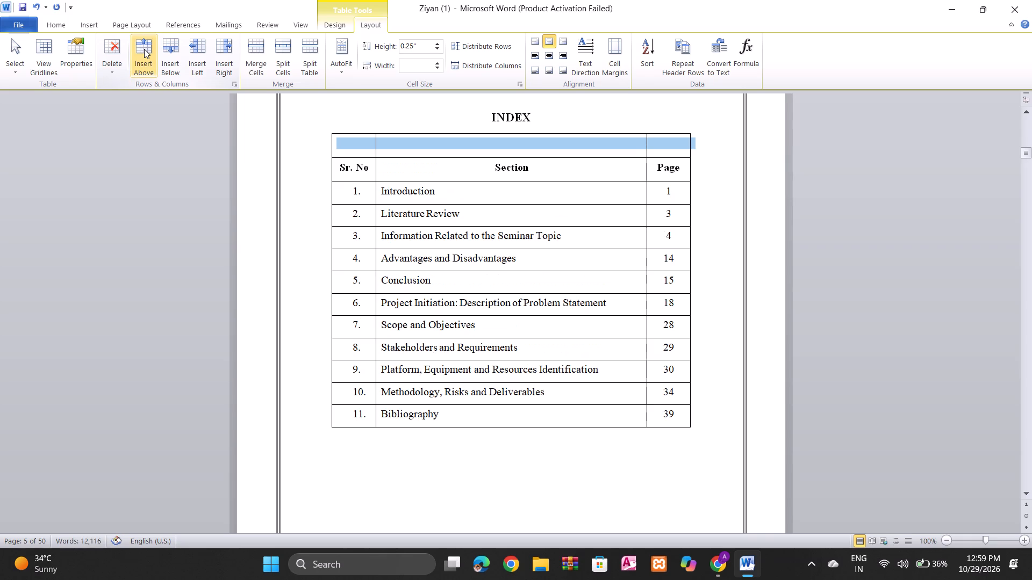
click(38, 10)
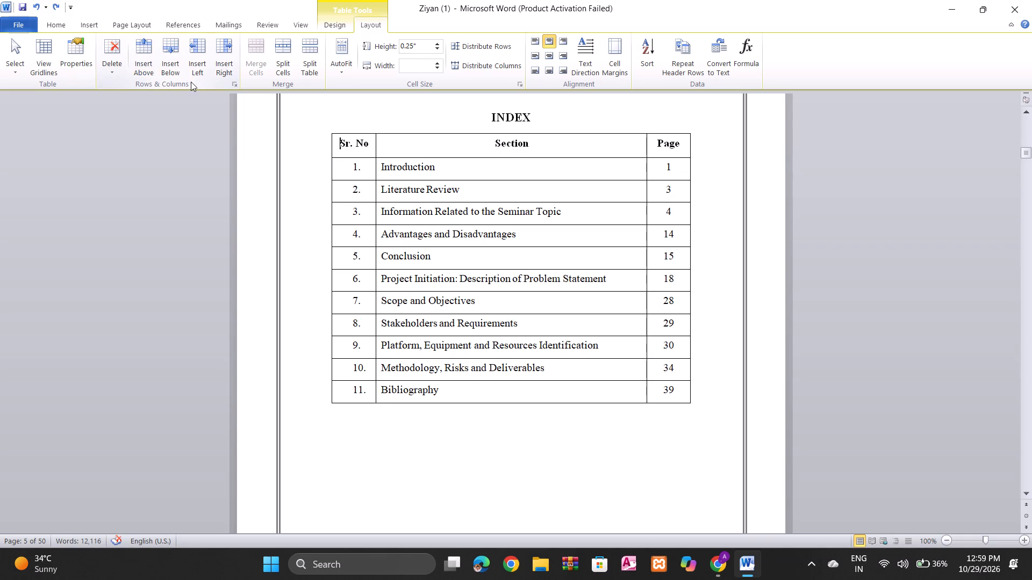
Insert a new row below the Bibliography row at the end of the INDEX table.
click(607, 400)
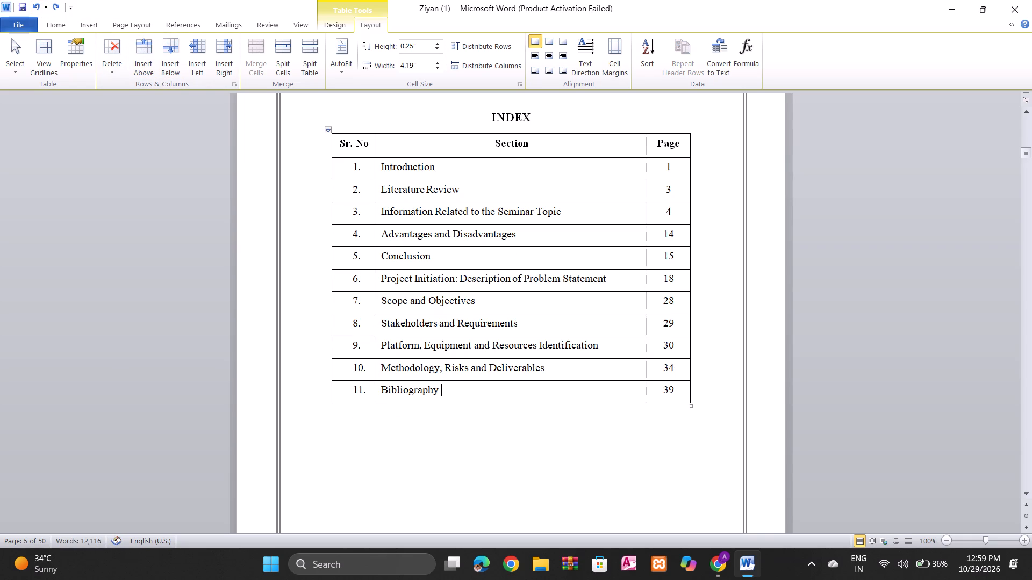
click(179, 57)
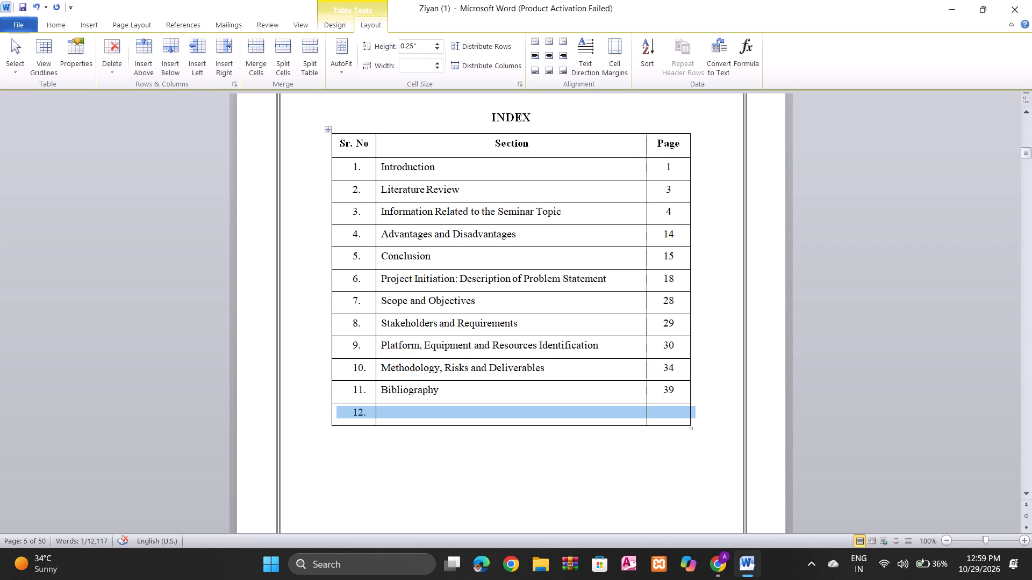
Fill row 12 of the INDEX table with the section "Reference" and page number 42.
click(418, 410)
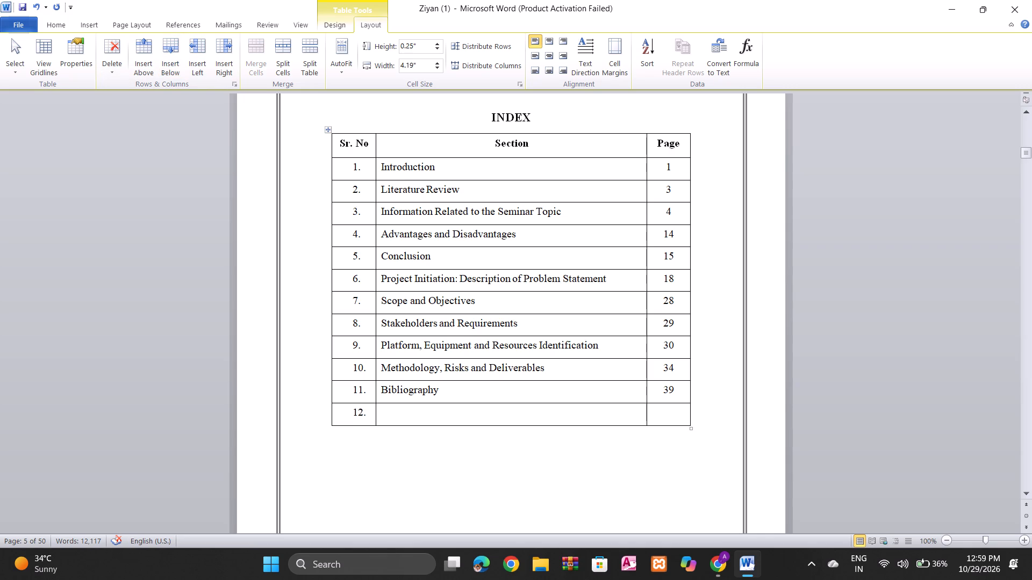
text(re)
key(BackSpace)
key(BackSpace)
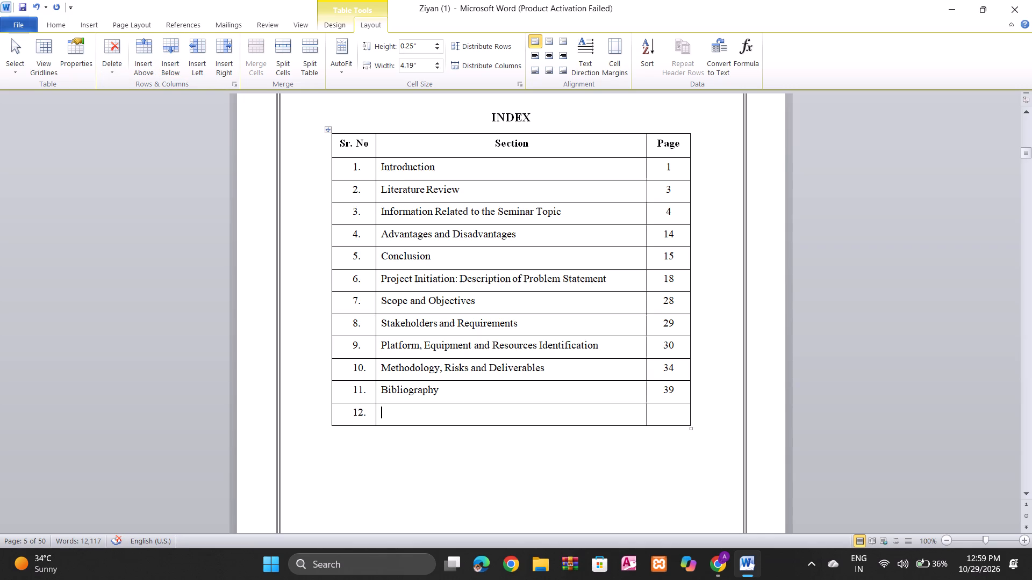
key(e)
text(fere)
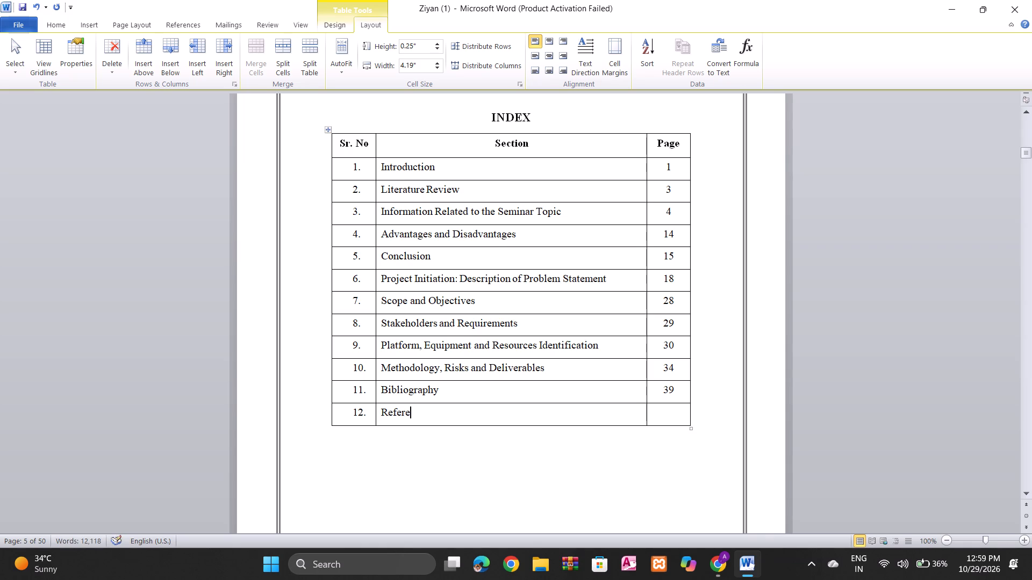
text(nce)
click(675, 415)
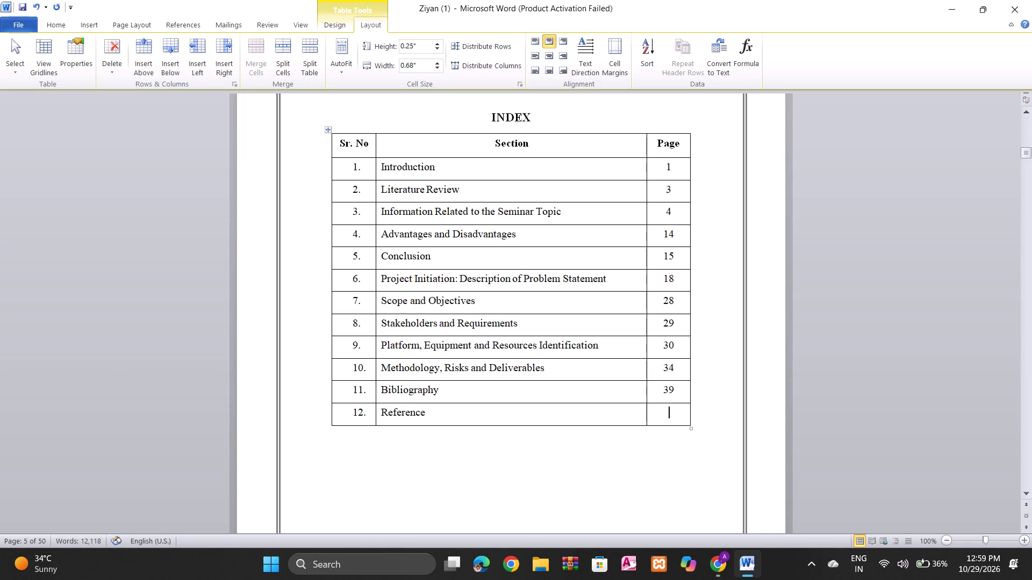
text(42)
Save the report.
scroll(675, 415, up, 1)
key(ctrl+s)
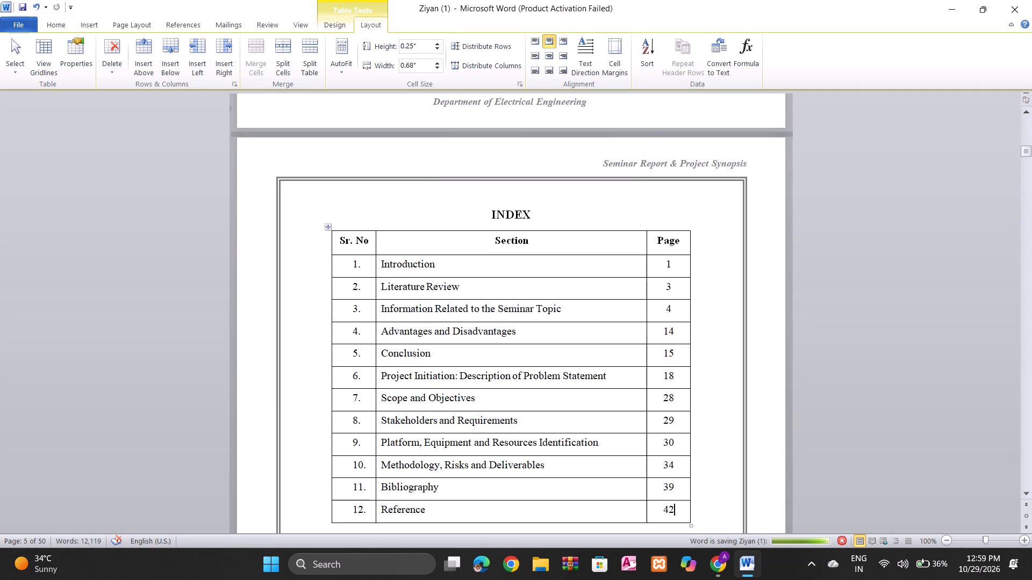
Look through the report from the List of Figures to its end, checking the page on which the References section starts.
scroll(675, 415, down, 10)
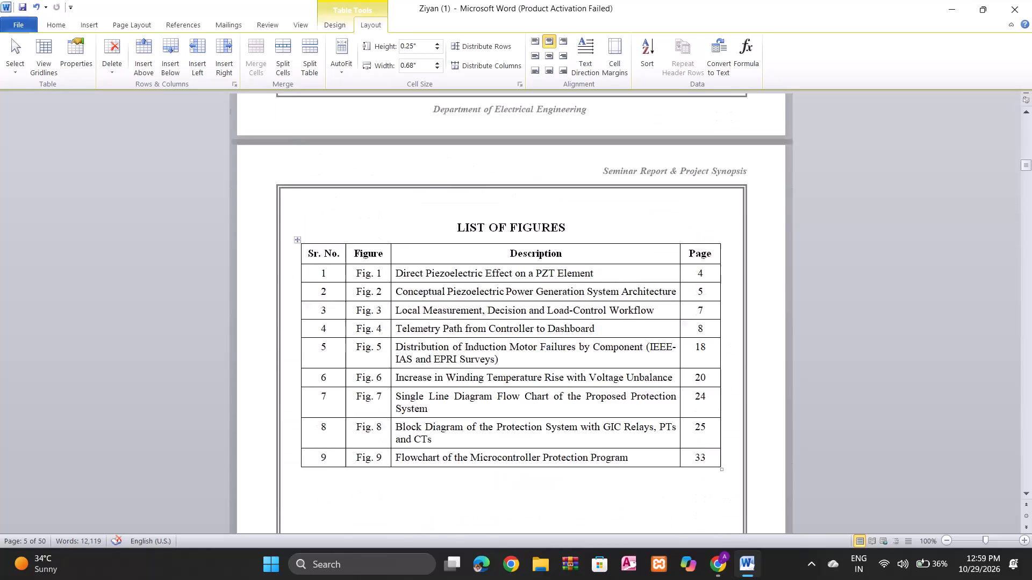
scroll(675, 415, down, 11)
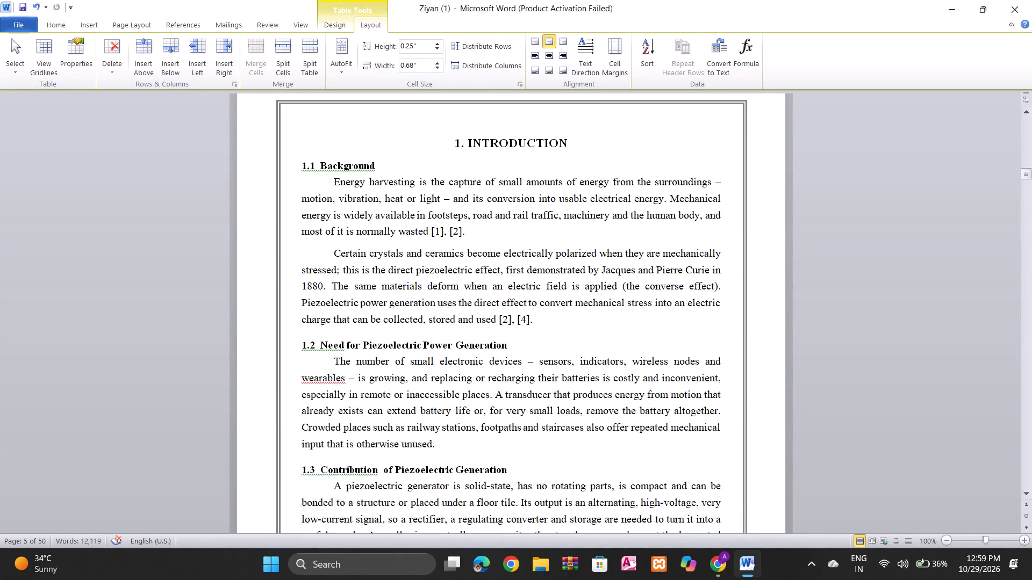
scroll(675, 415, down, 10)
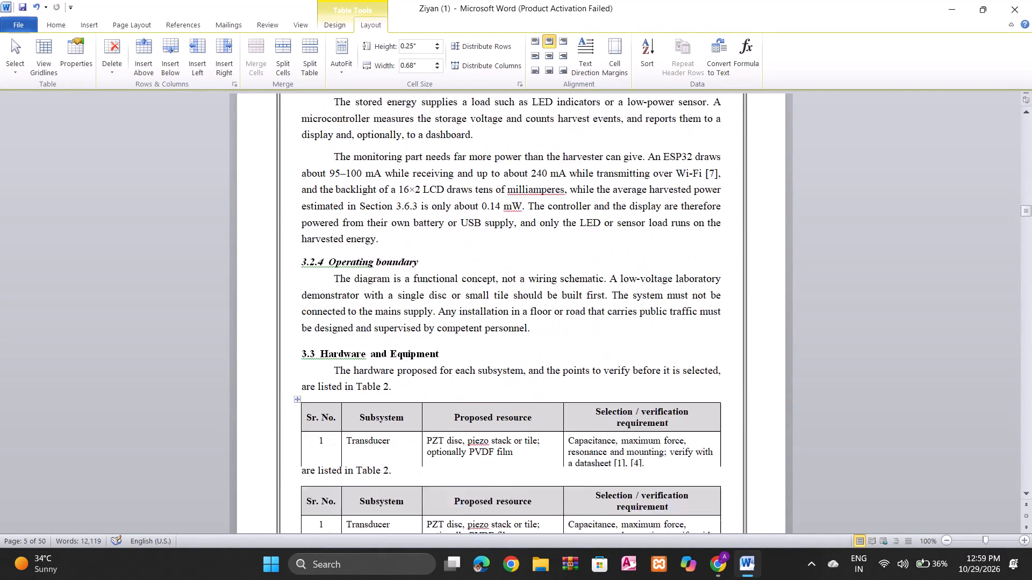
scroll(675, 415, down, 14)
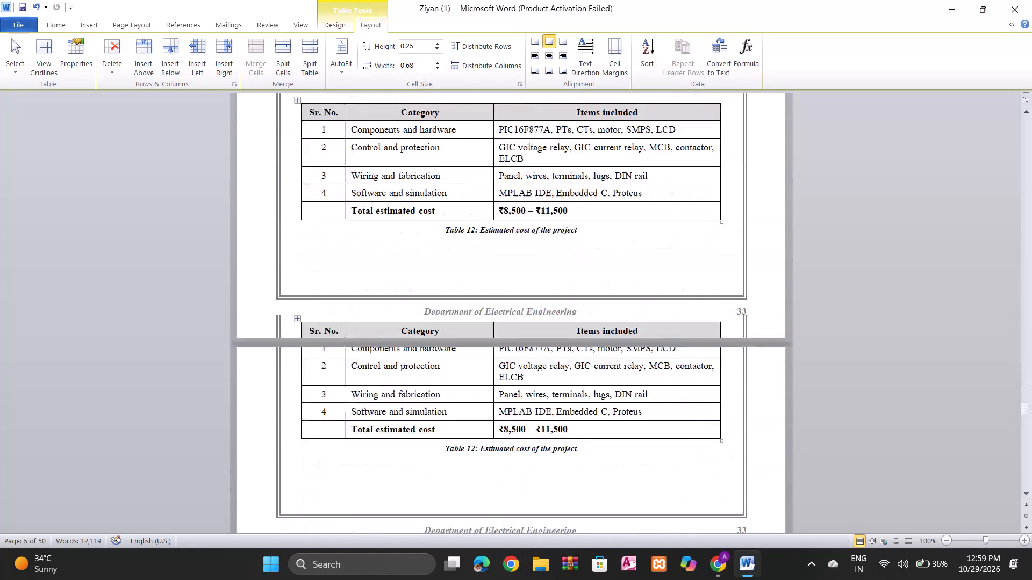
scroll(675, 415, down, 4)
scroll(675, 415, down, 20)
scroll(675, 415, down, 8)
scroll(675, 415, up, 2)
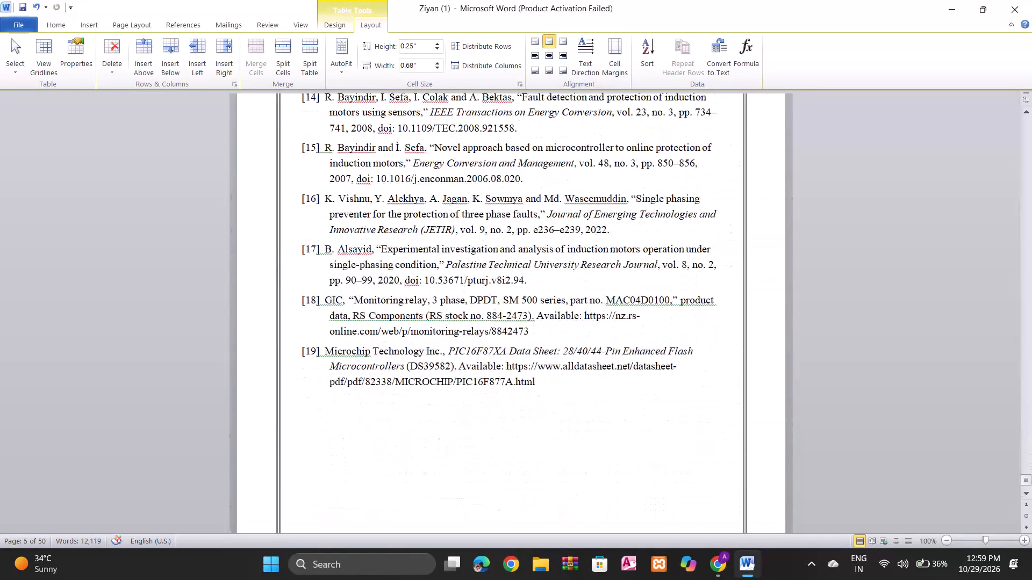
scroll(675, 415, up, 10)
scroll(675, 415, down, 1)
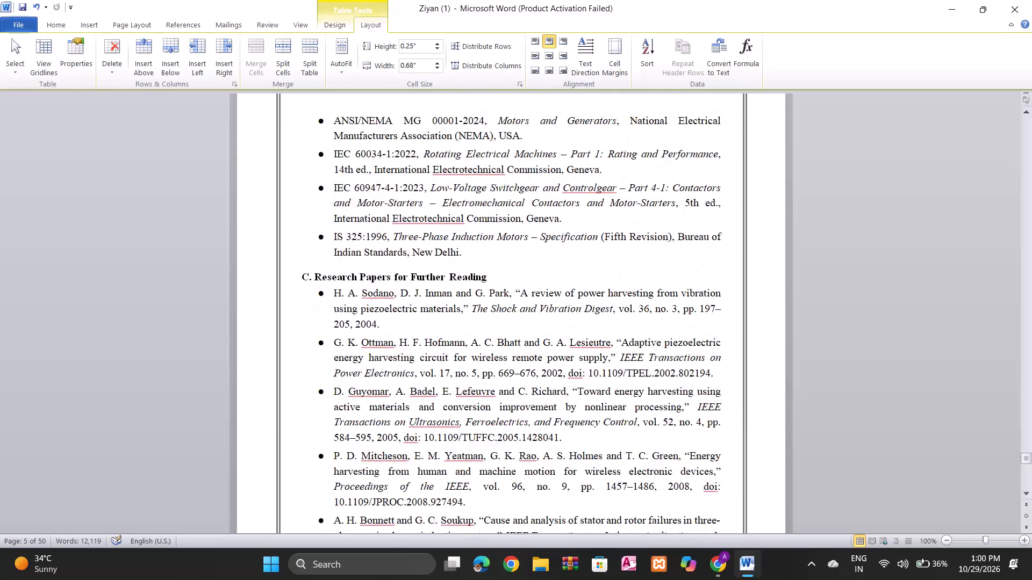
scroll(675, 415, down, 6)
scroll(675, 415, up, 4)
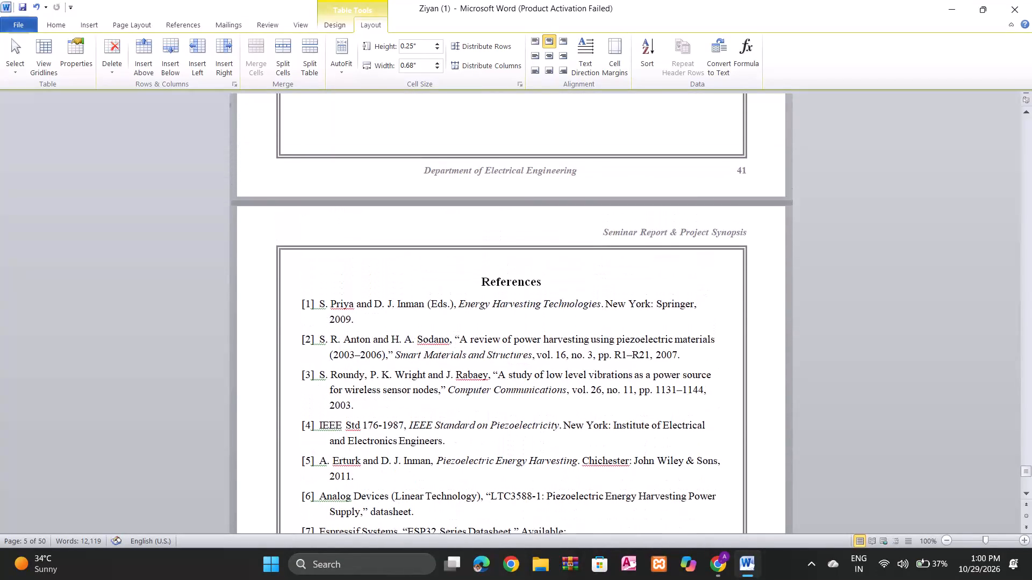
Review the pages back from the Bibliography to the Conclusion, examining the page between section 5 and section 6.
scroll(675, 415, up, 11)
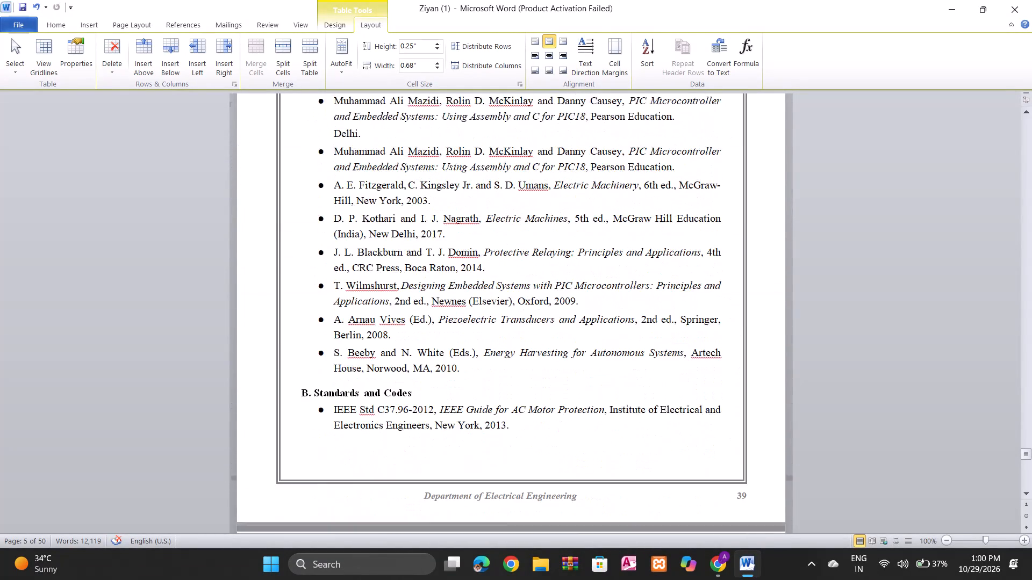
scroll(675, 415, up, 10)
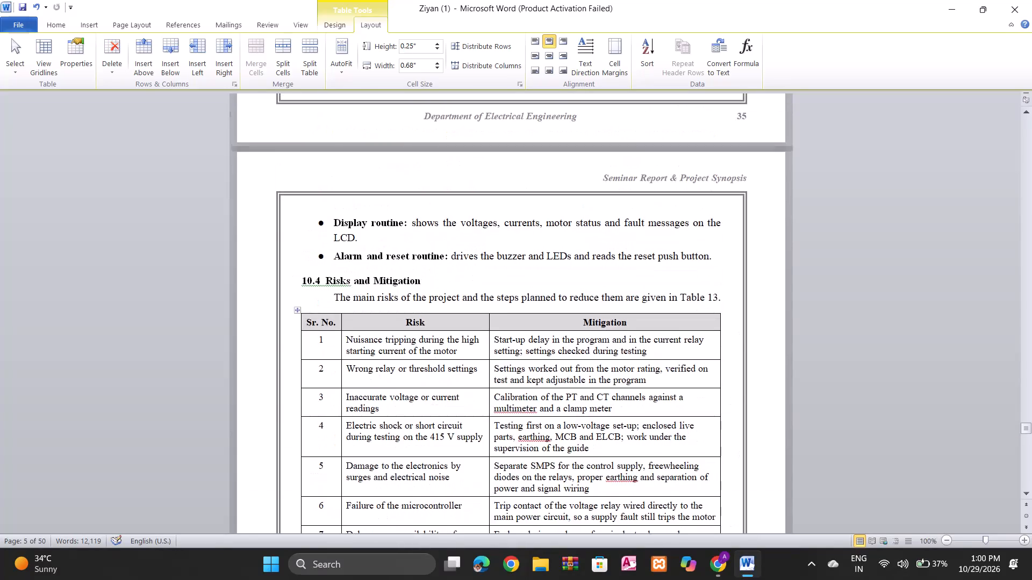
scroll(675, 415, up, 14)
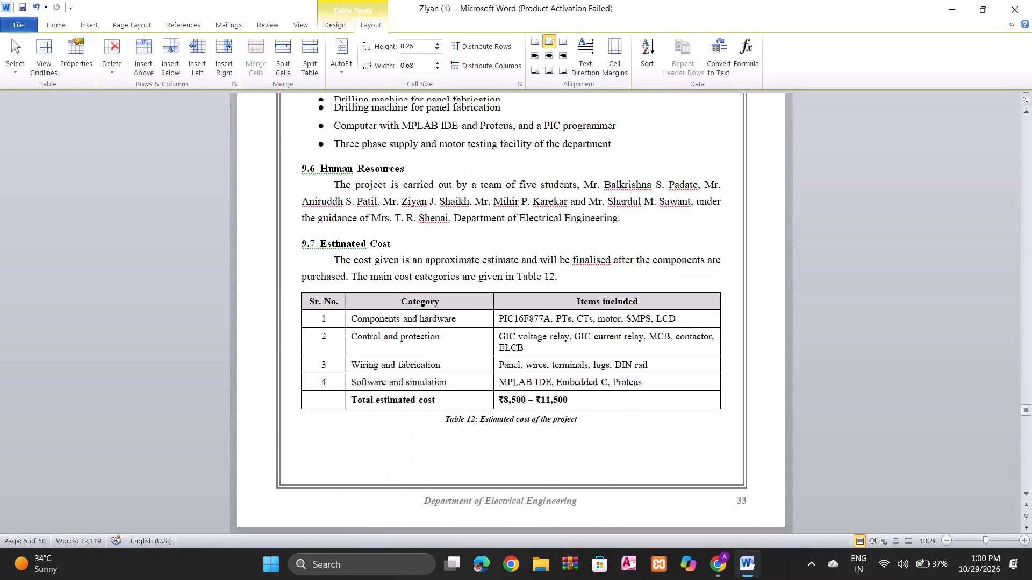
scroll(675, 415, up, 10)
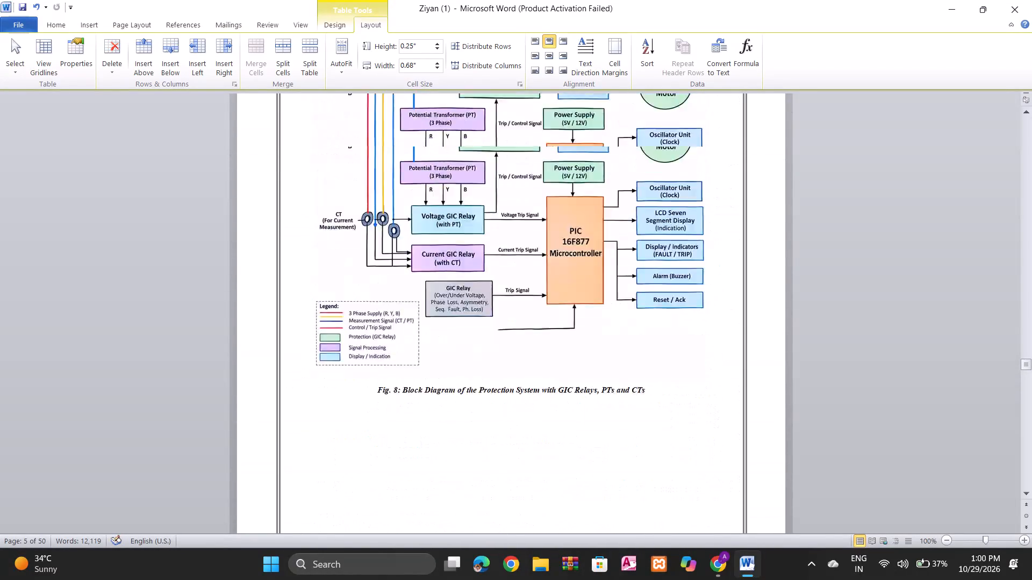
scroll(675, 415, up, 3)
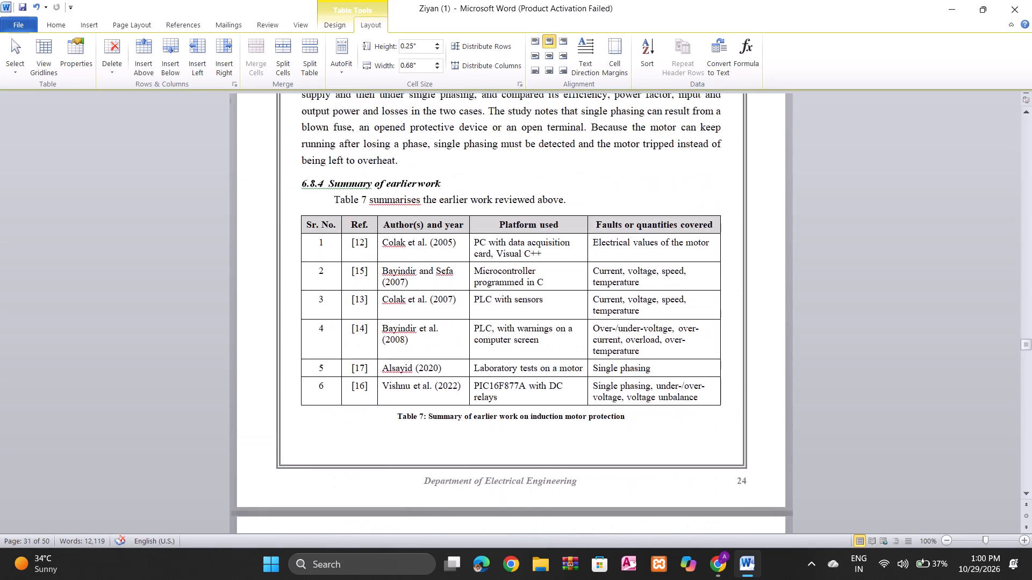
scroll(675, 415, up, 10)
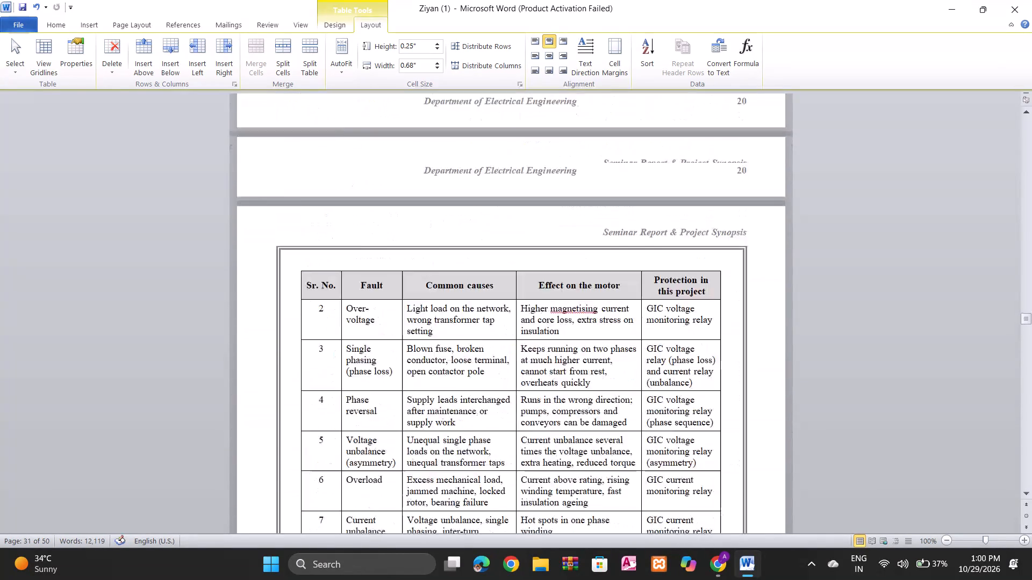
scroll(675, 415, up, 13)
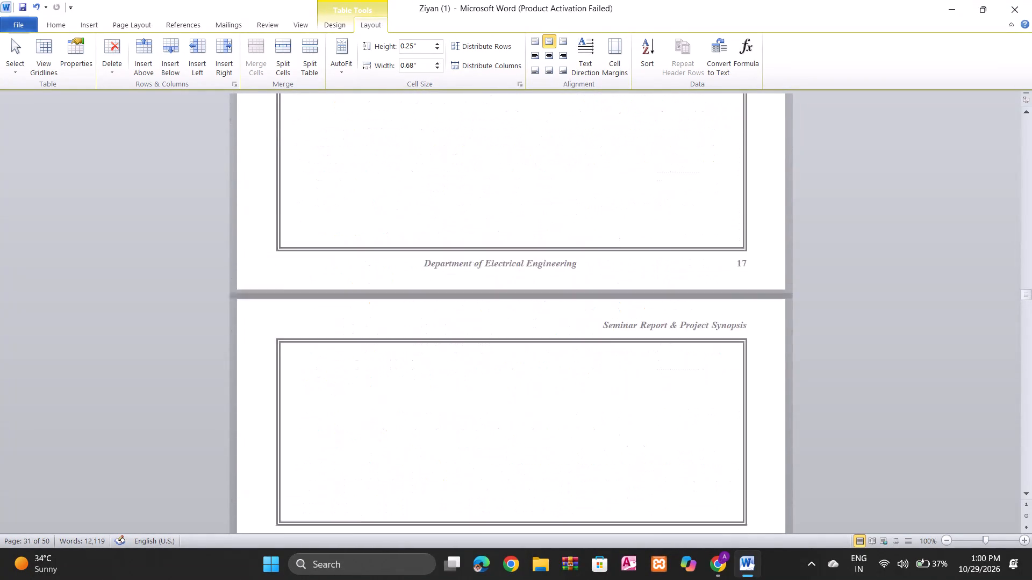
scroll(675, 415, up, 3)
scroll(675, 415, down, 2)
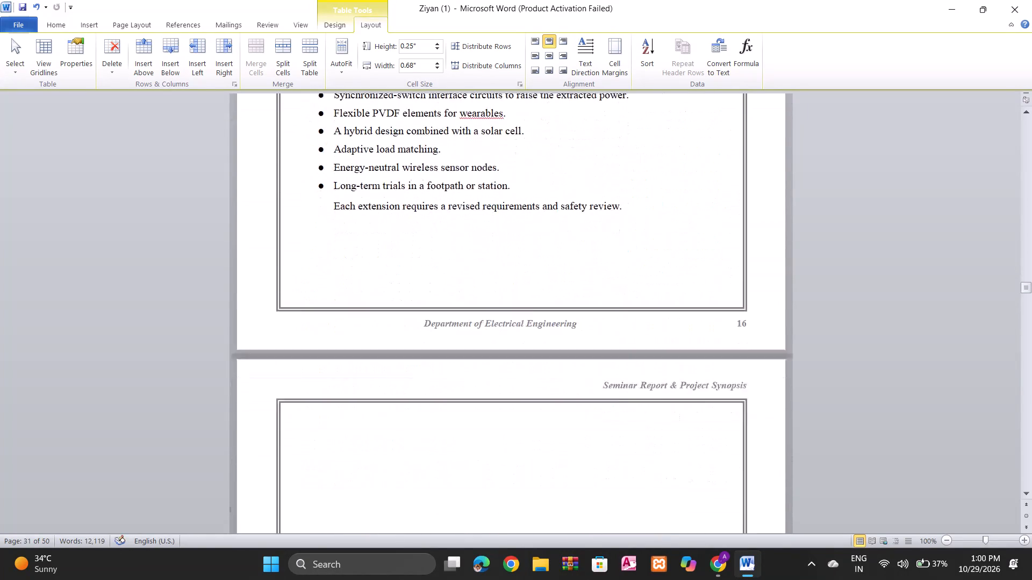
scroll(675, 415, down, 5)
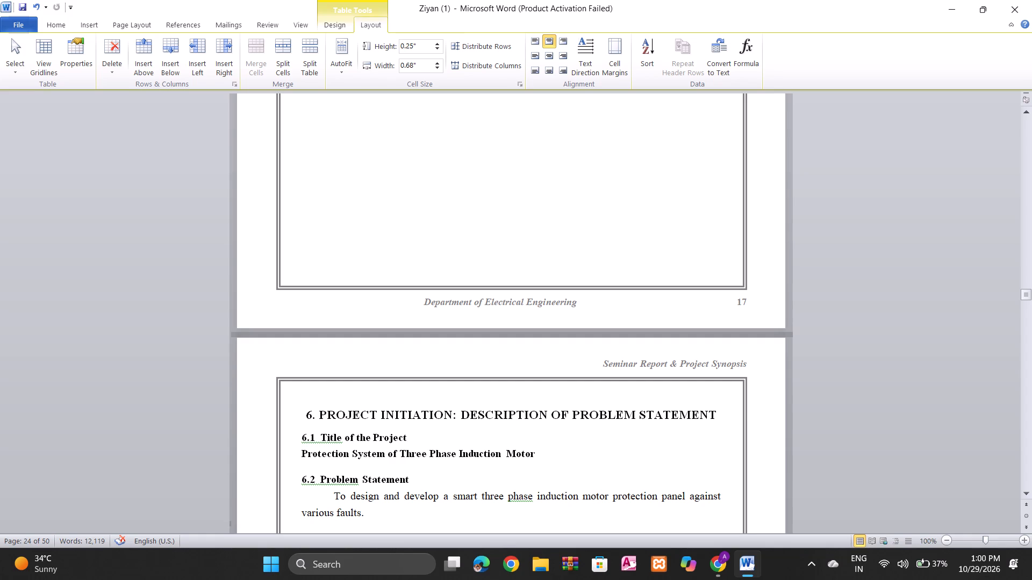
scroll(675, 415, up, 2)
scroll(675, 415, down, 1)
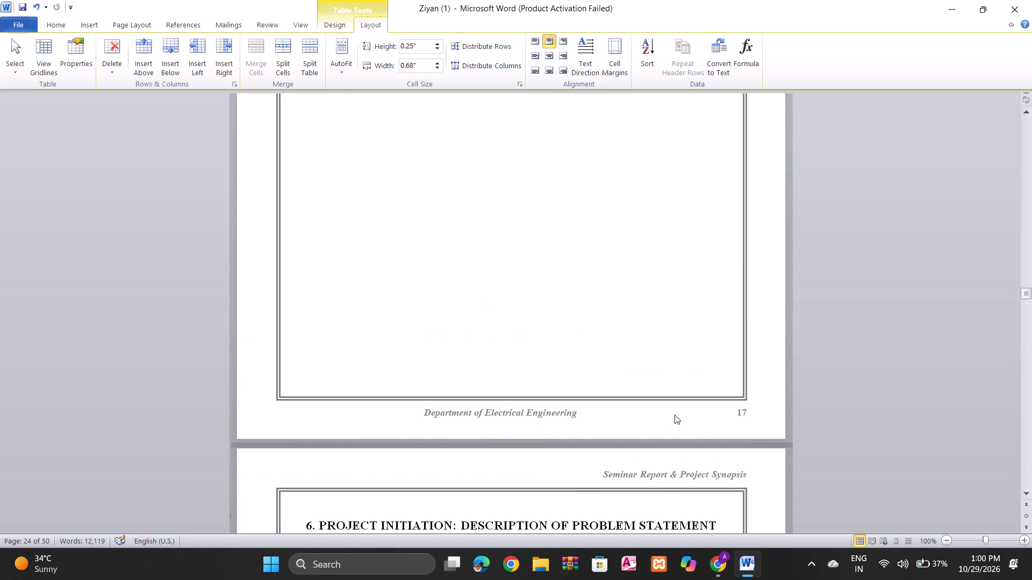
scroll(675, 415, down, 1)
scroll(675, 415, up, 3)
Examine the report's layout in a multi-page overview, from the cover page through section 6, including the page after the INDEX.
ctrl+scroll(675, 415, down, 3)
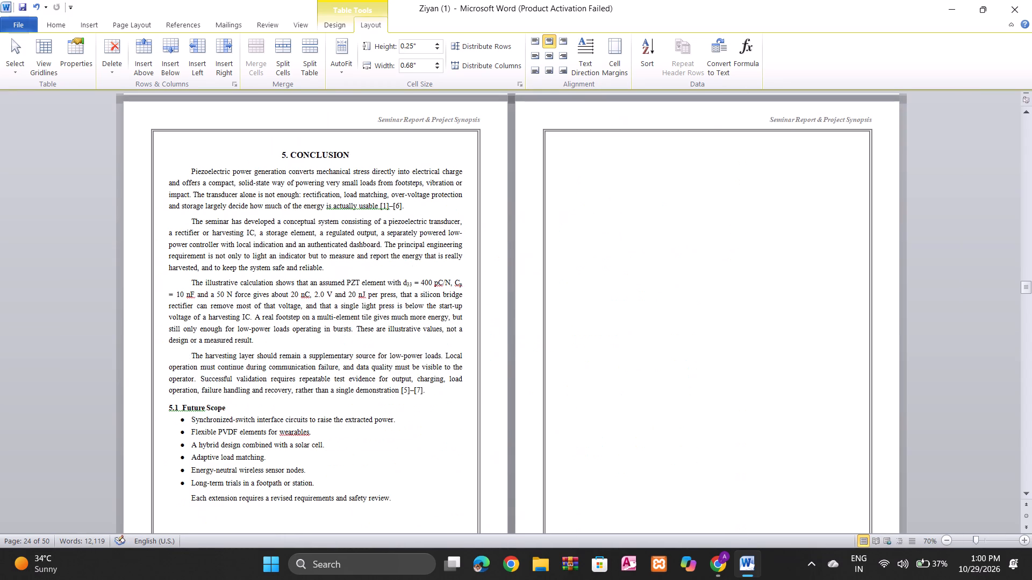
ctrl+scroll(675, 415, down, 2)
scroll(675, 415, down, 1)
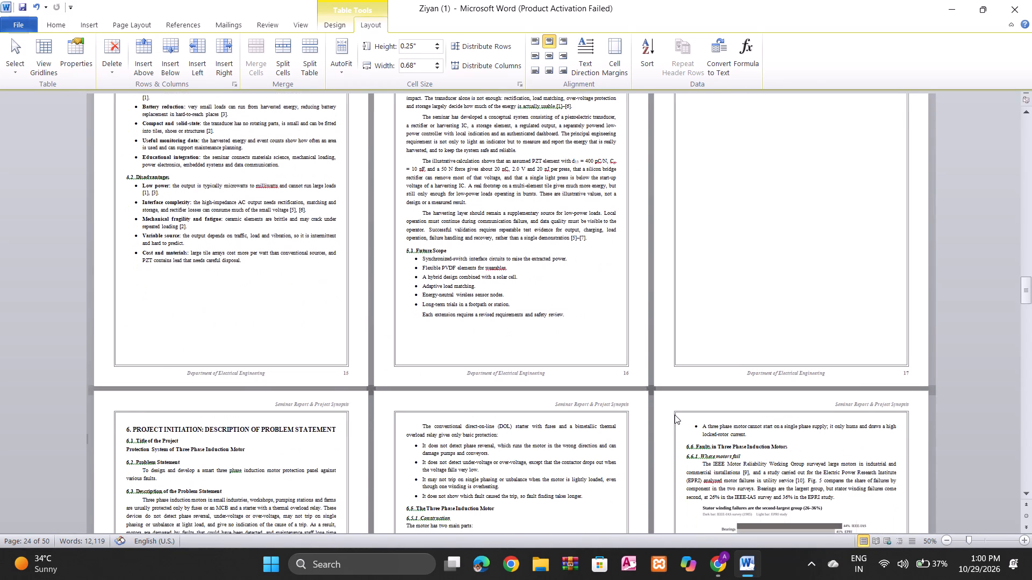
scroll(675, 415, down, 4)
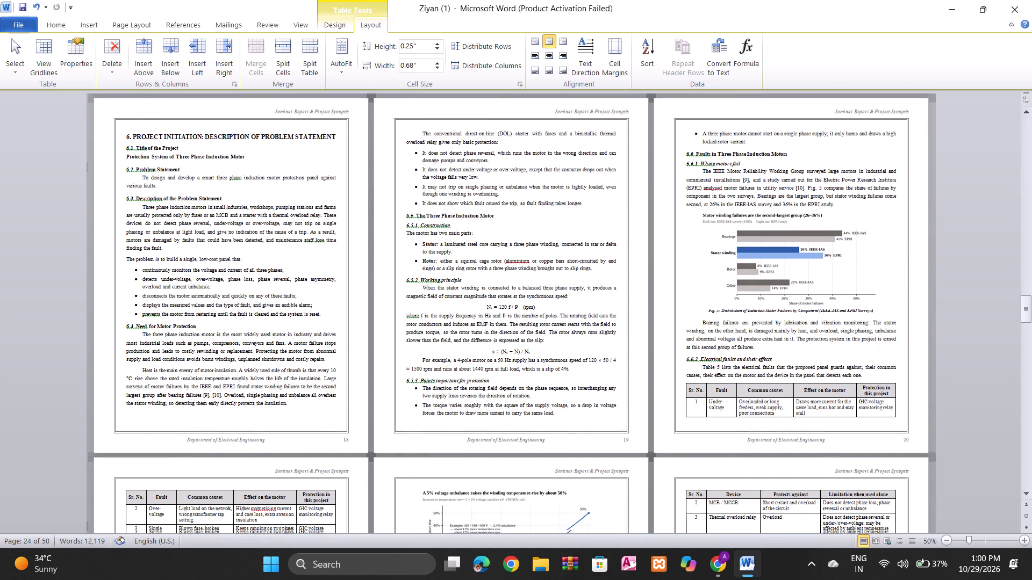
ctrl+scroll(675, 415, down, 1)
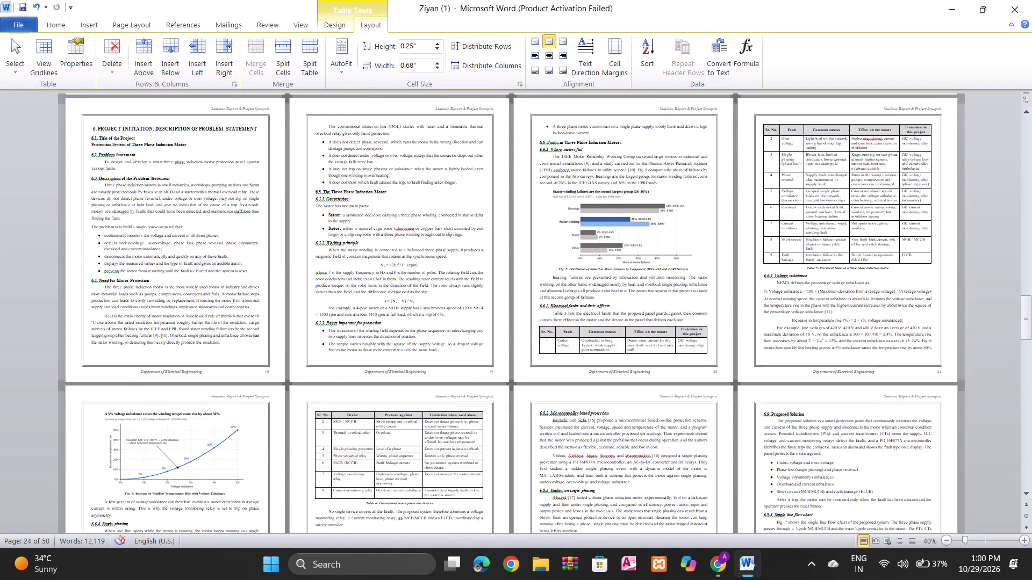
scroll(675, 415, up, 5)
ctrl+scroll(675, 415, down, 1)
ctrl+scroll(675, 415, up, 1)
ctrl+scroll(675, 415, down, 1)
ctrl+scroll(675, 415, up, 1)
scroll(675, 415, up, 5)
scroll(675, 415, down, 1)
ctrl+scroll(675, 415, up, 1)
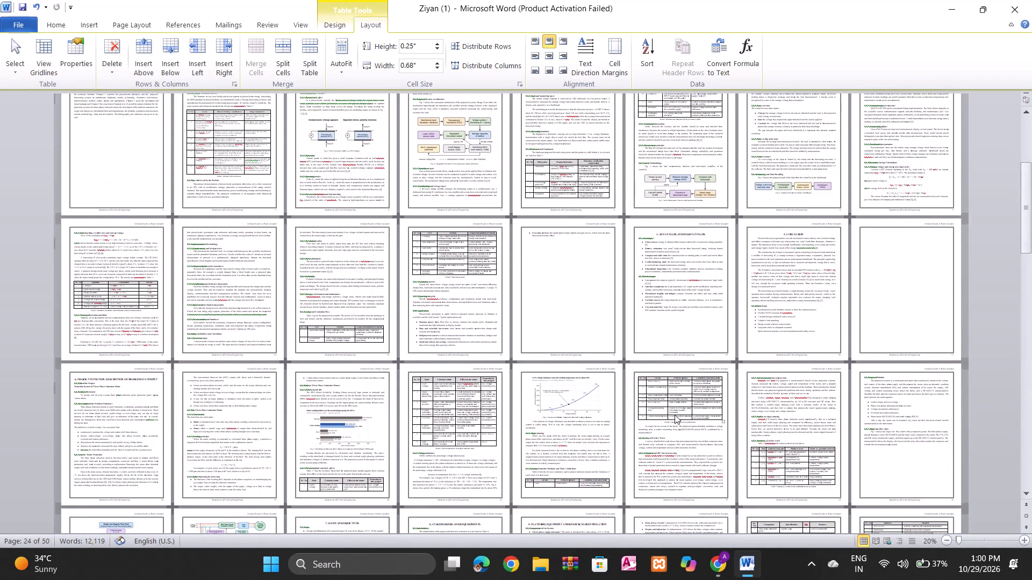
ctrl+scroll(675, 415, up, 3)
scroll(675, 415, down, 1)
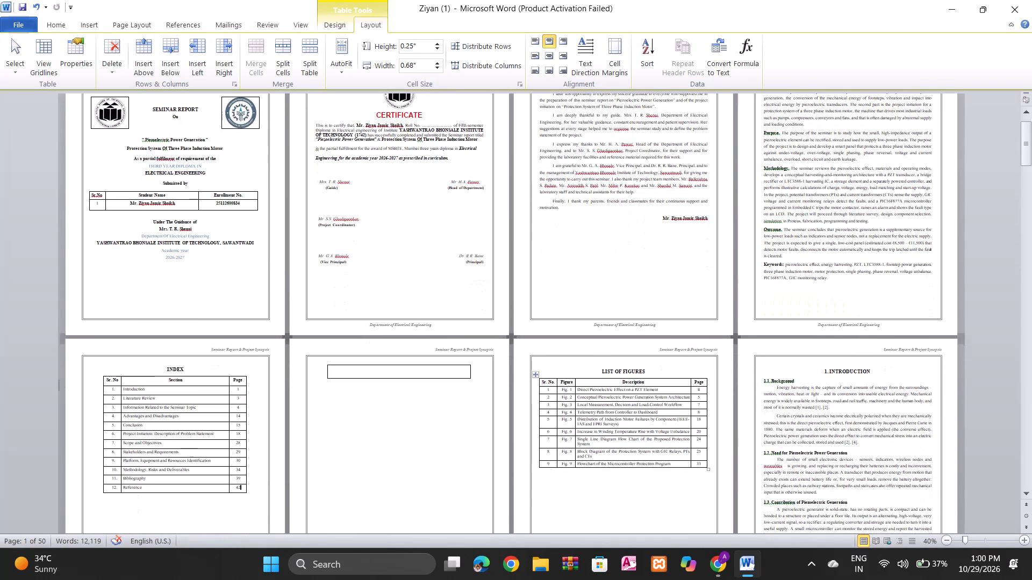
scroll(675, 415, down, 1)
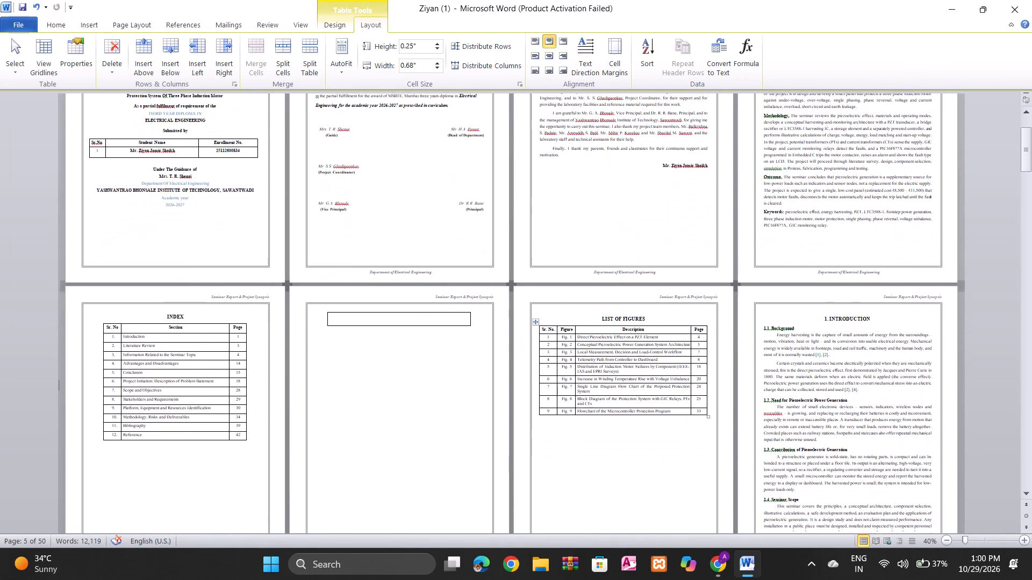
scroll(675, 415, down, 2)
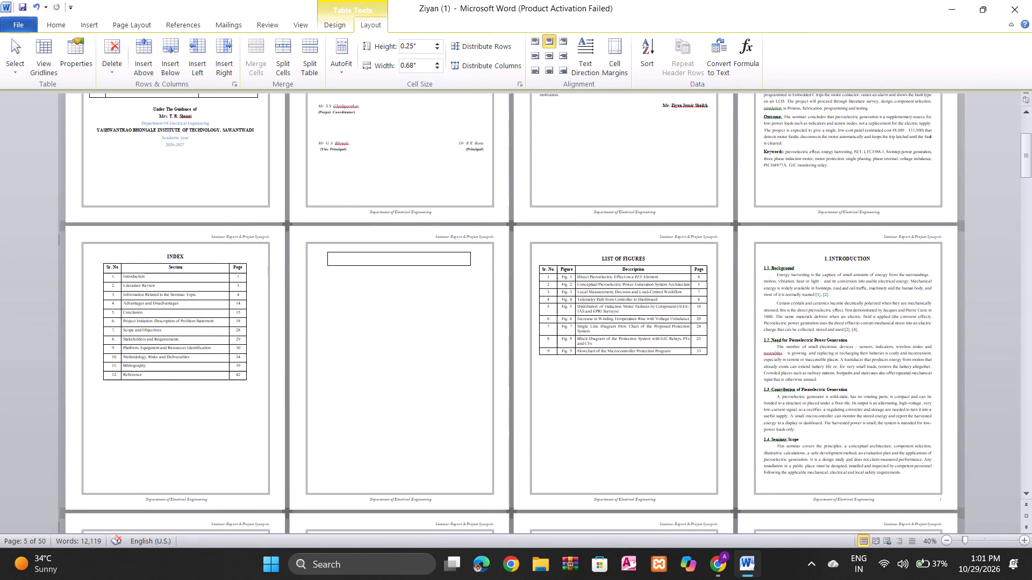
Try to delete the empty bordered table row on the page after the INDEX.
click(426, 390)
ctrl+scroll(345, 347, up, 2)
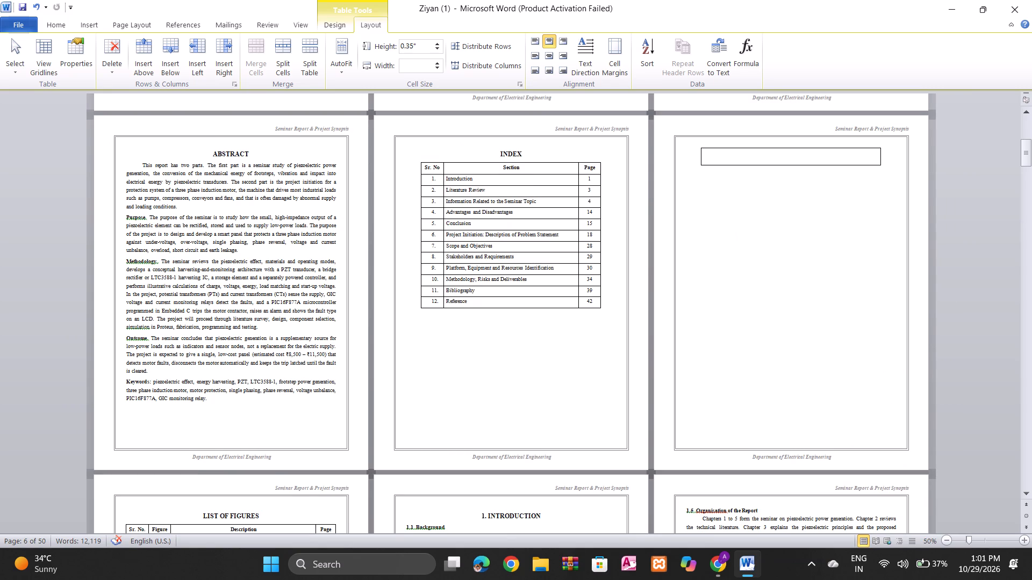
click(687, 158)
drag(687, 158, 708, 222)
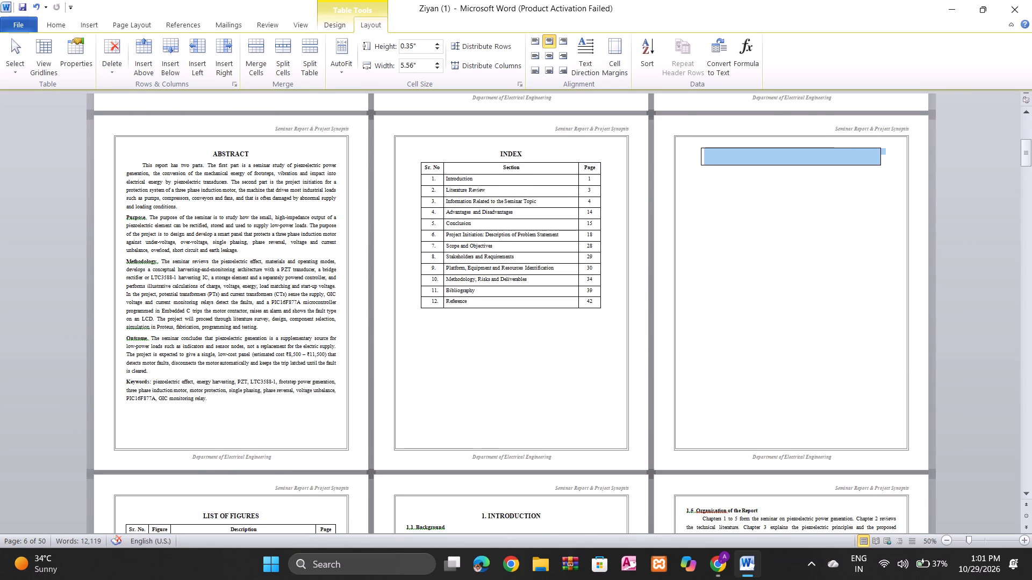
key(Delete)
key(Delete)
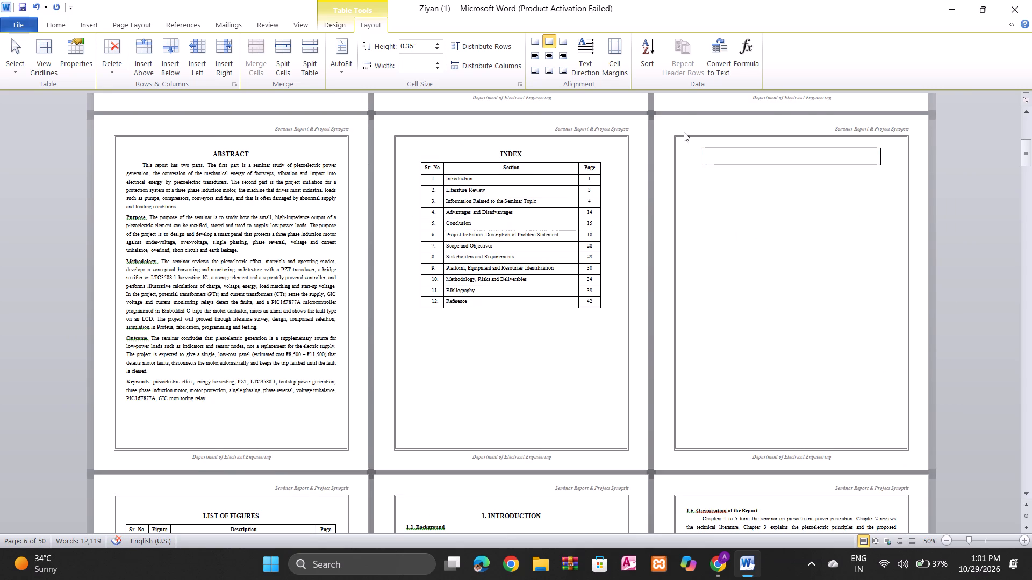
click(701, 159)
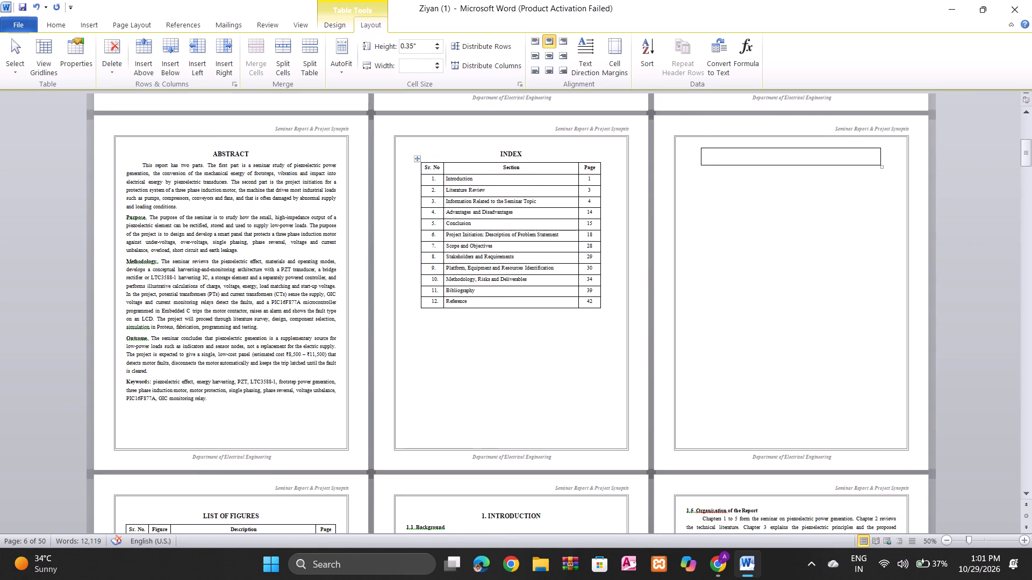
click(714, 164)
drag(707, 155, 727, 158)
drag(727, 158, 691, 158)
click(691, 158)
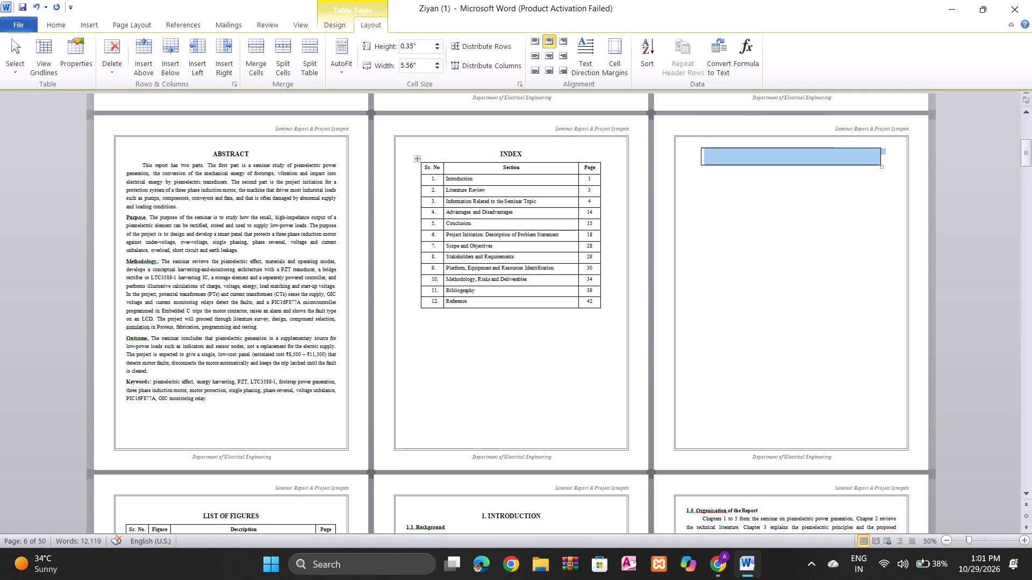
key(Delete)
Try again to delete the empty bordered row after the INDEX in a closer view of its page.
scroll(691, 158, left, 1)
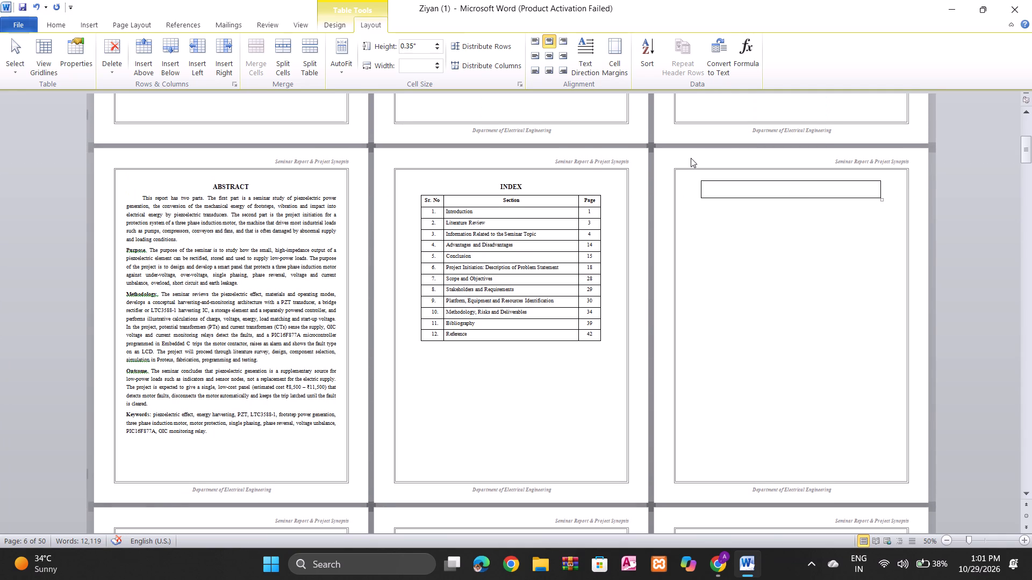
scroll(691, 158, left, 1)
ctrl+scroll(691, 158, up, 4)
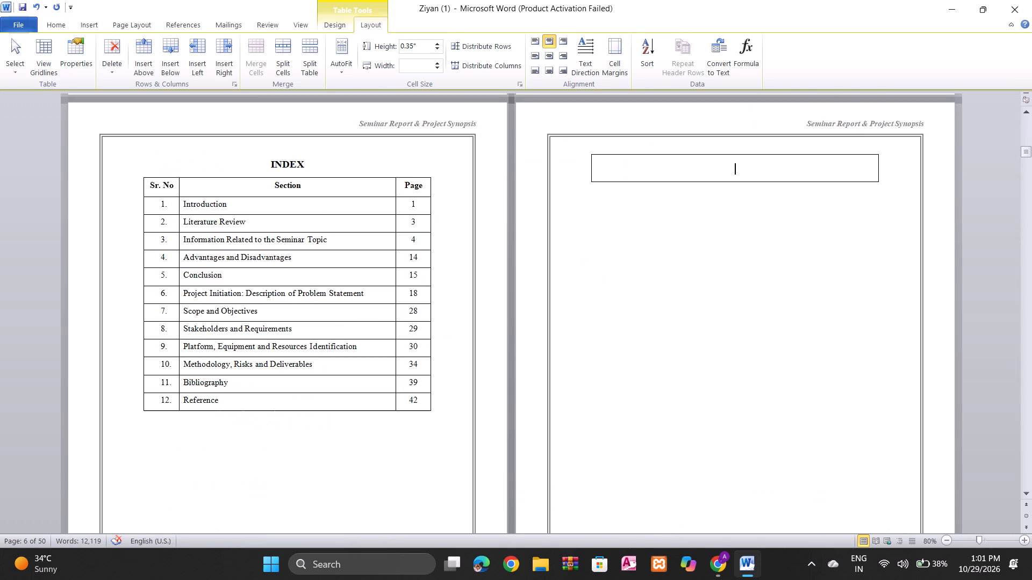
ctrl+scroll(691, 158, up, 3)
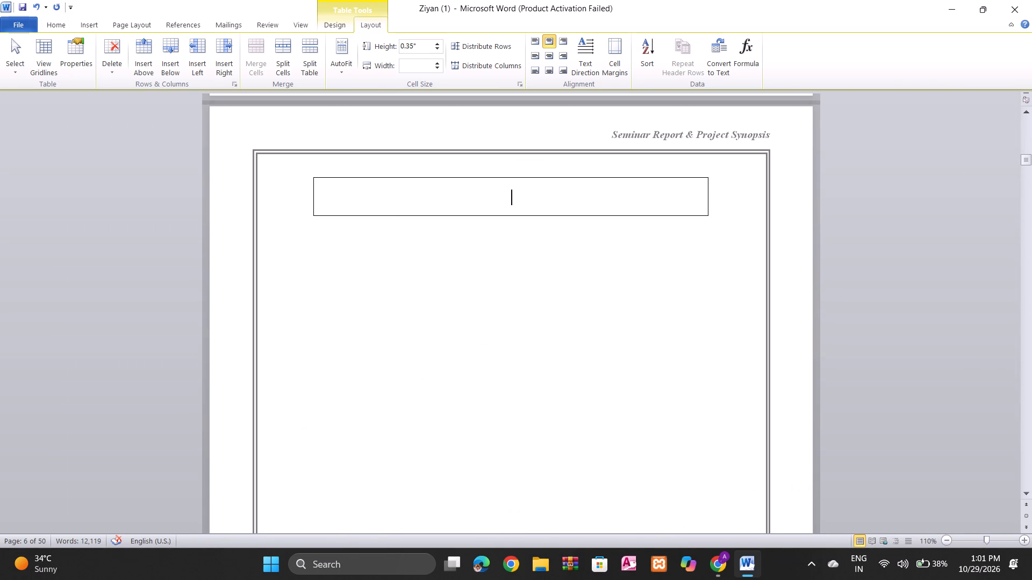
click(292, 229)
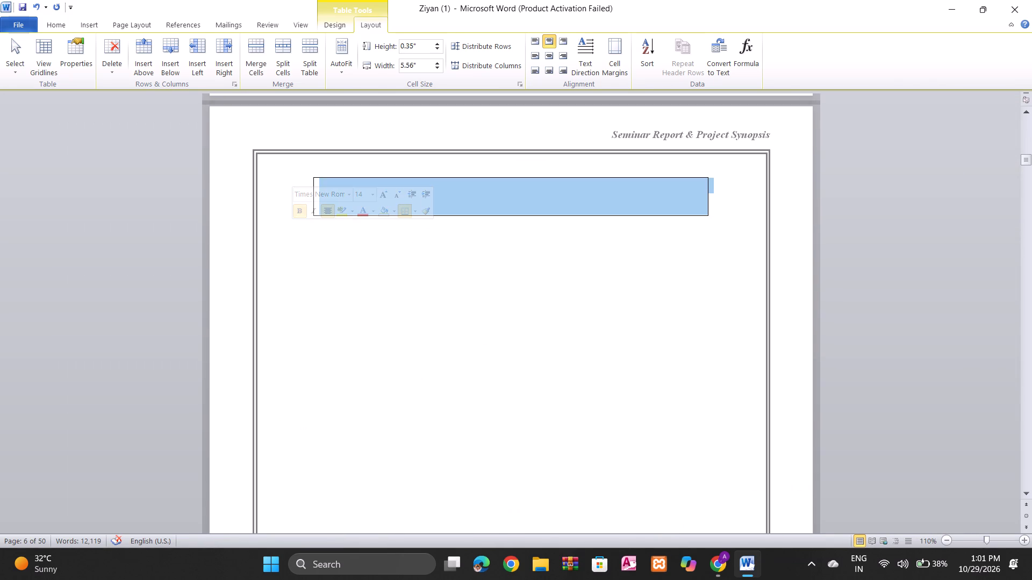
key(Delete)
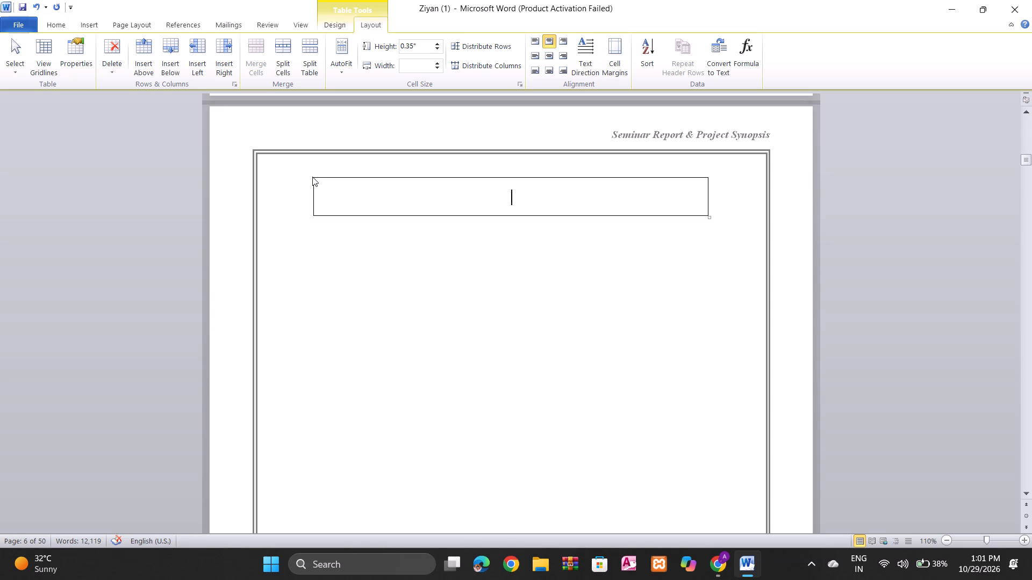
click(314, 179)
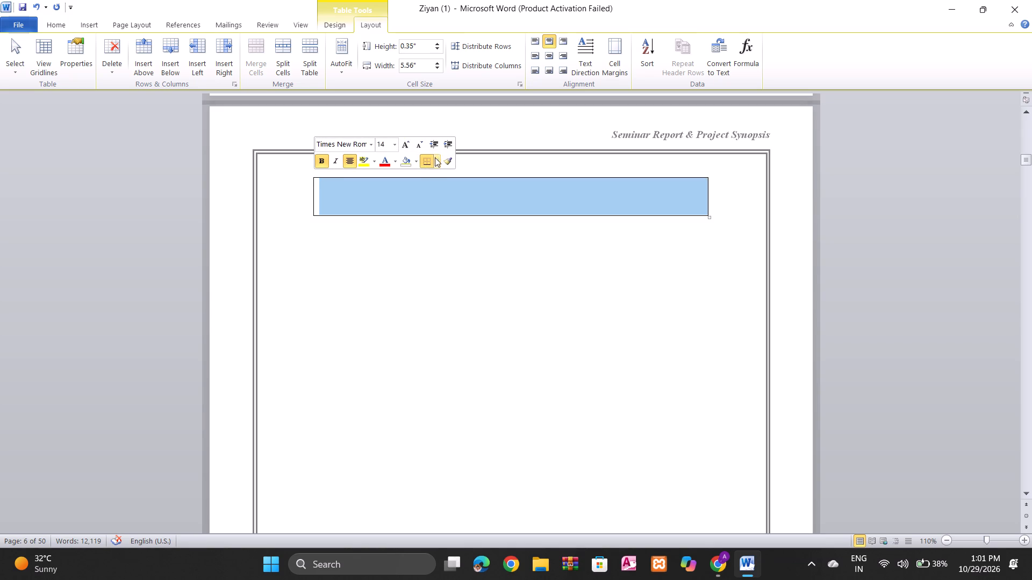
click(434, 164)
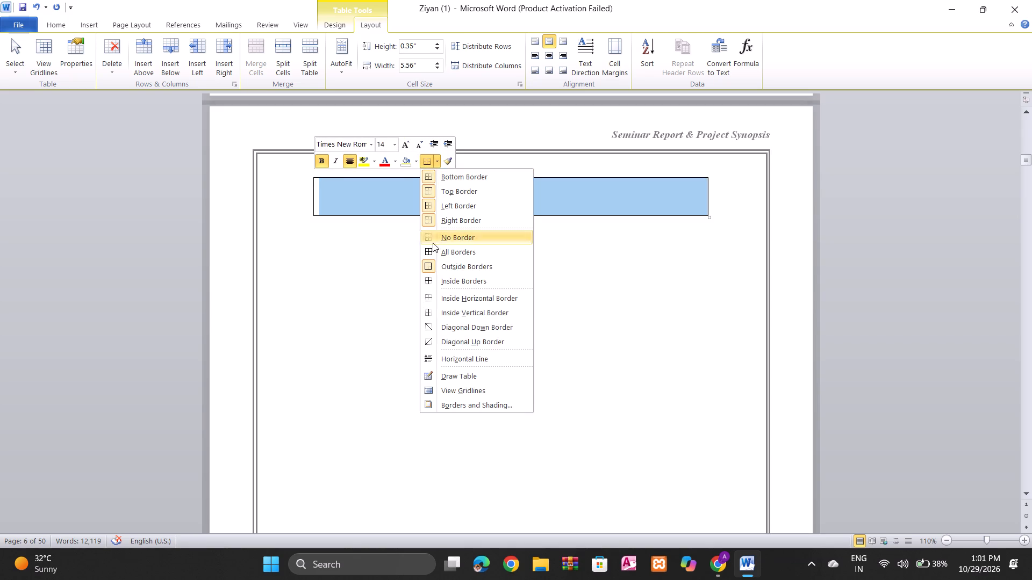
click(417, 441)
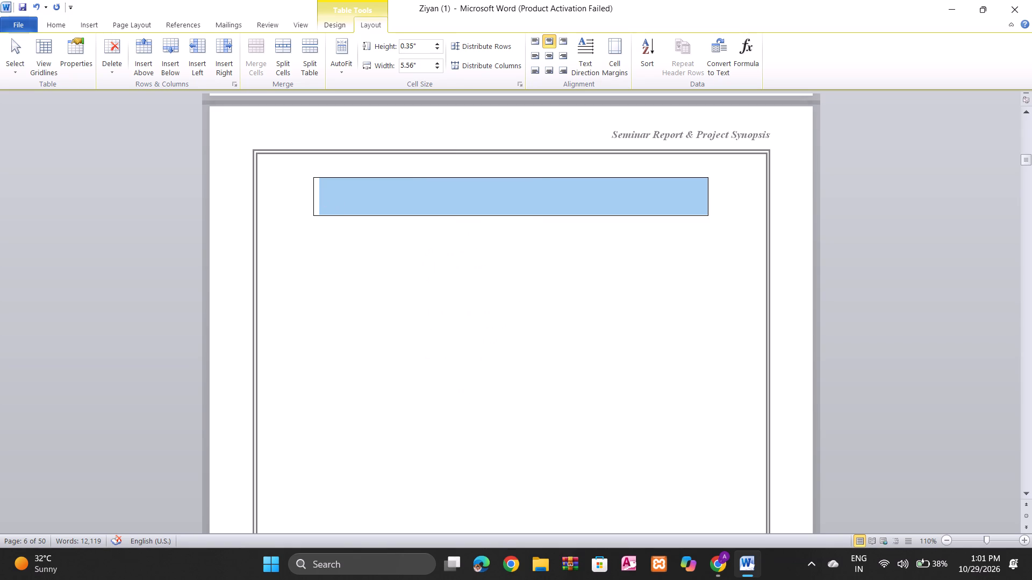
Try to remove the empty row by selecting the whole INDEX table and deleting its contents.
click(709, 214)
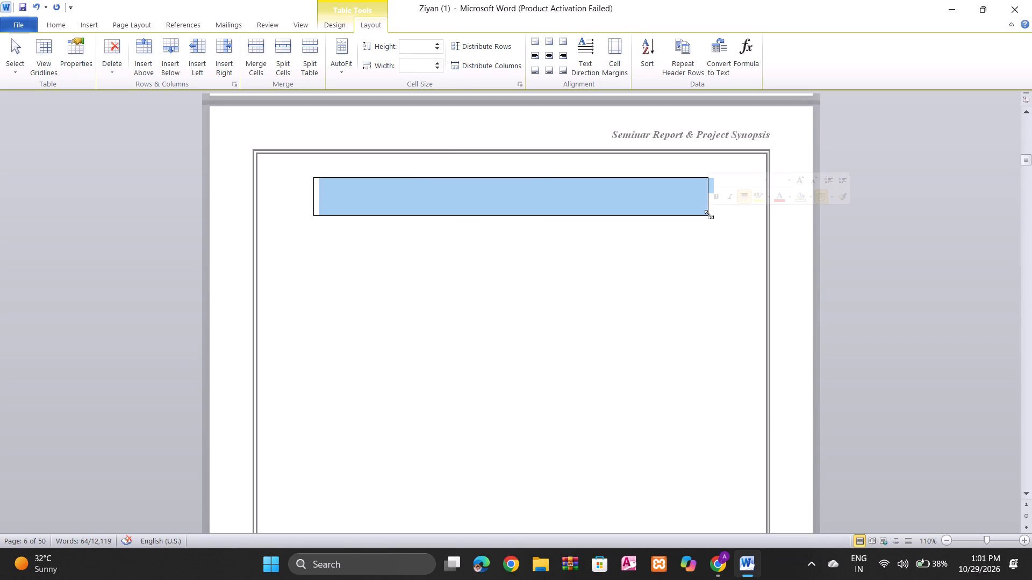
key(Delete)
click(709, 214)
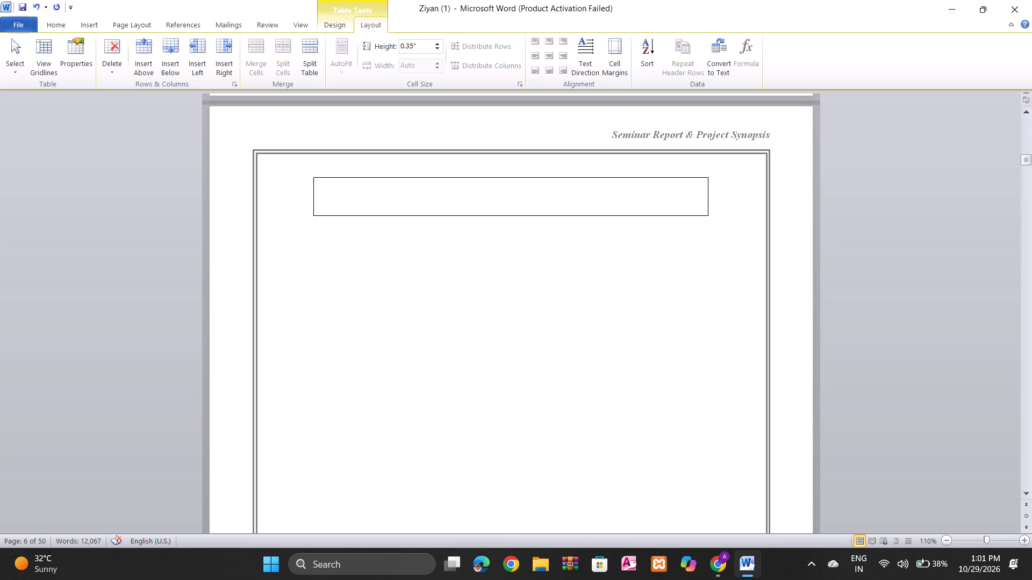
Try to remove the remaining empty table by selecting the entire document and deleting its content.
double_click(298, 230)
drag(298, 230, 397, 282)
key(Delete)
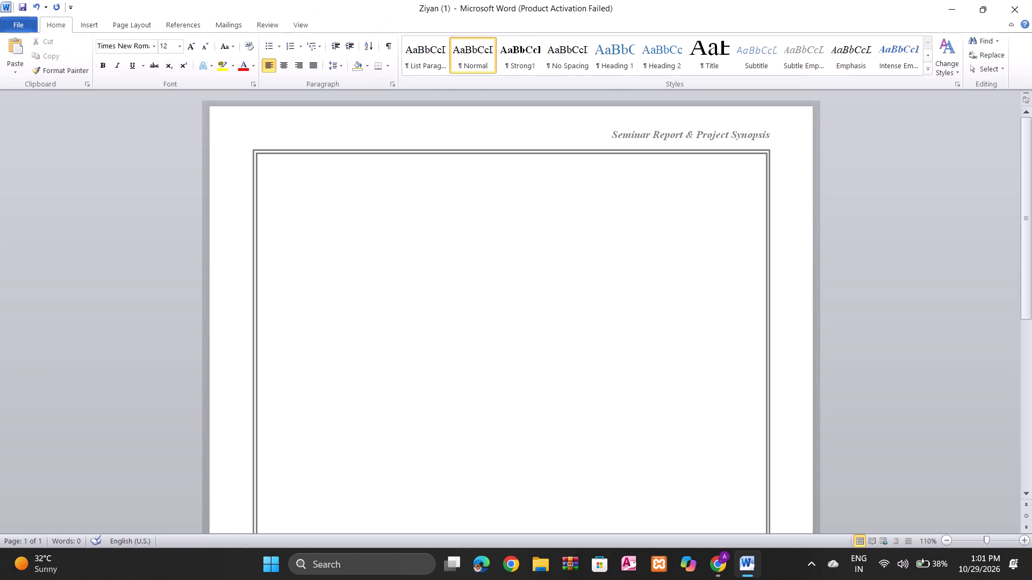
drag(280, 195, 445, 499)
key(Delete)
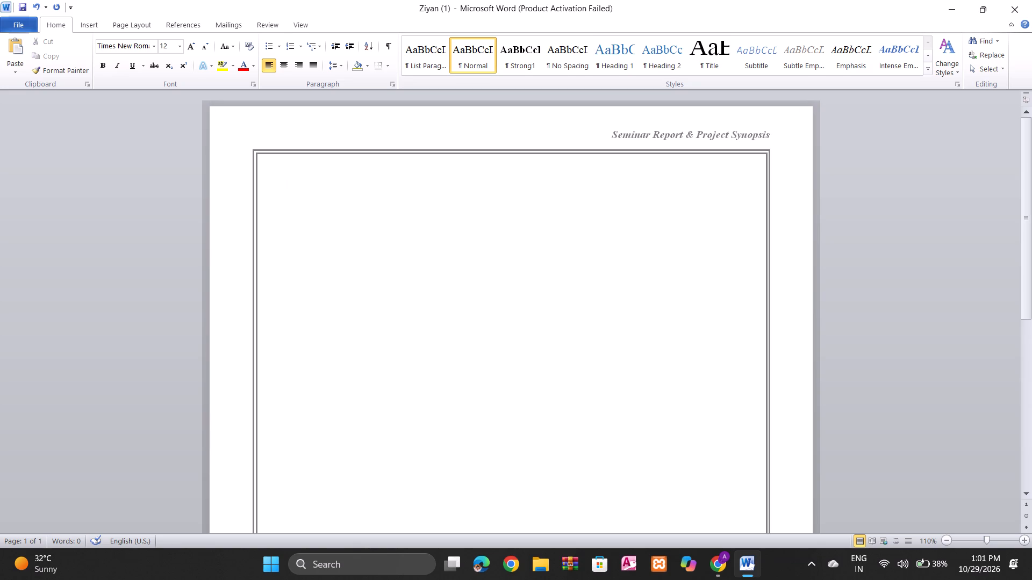
Examine the page left after the deletion, both in overview and close up.
triple_click(290, 273)
drag(290, 273, 297, 271)
scroll(283, 191, down, 3)
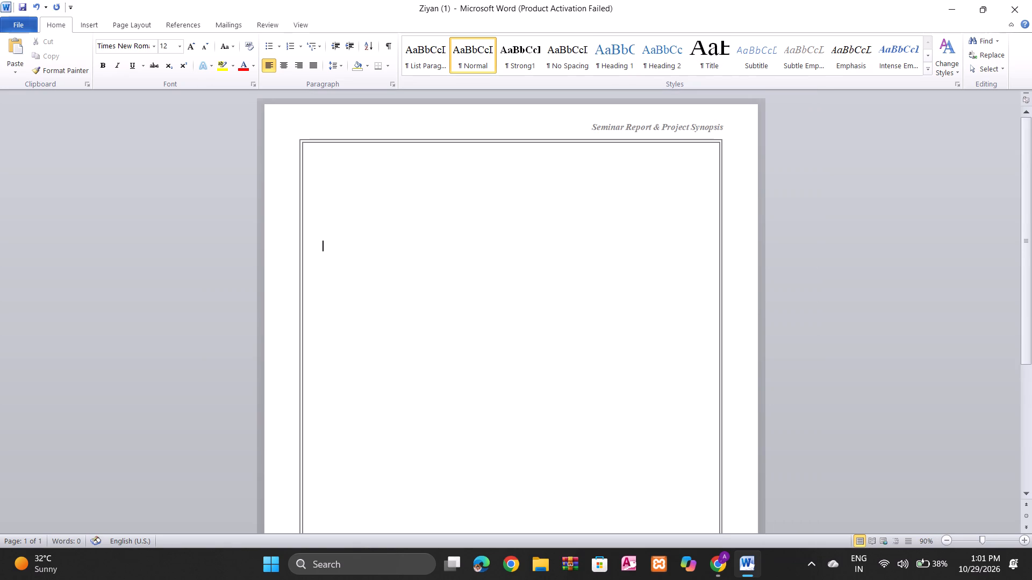
ctrl+scroll(283, 191, down, 3)
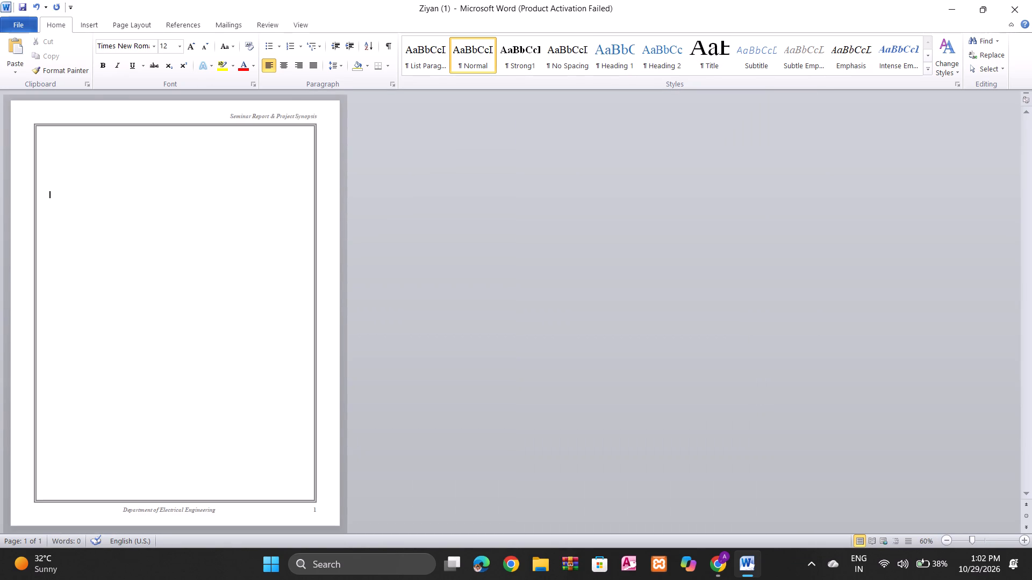
ctrl+scroll(283, 191, down, 2)
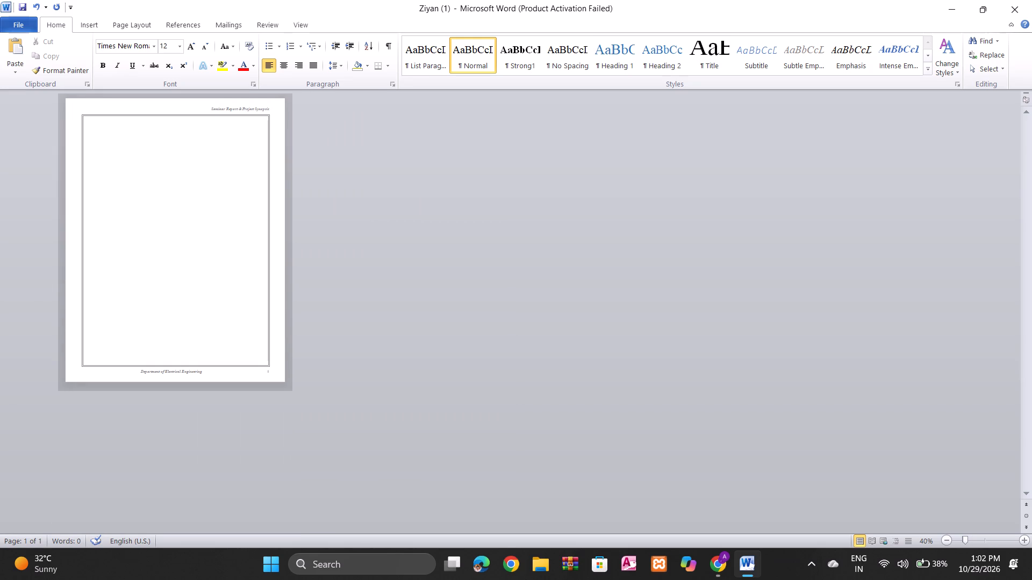
drag(96, 125, 206, 274)
ctrl+scroll(206, 274, down, 6)
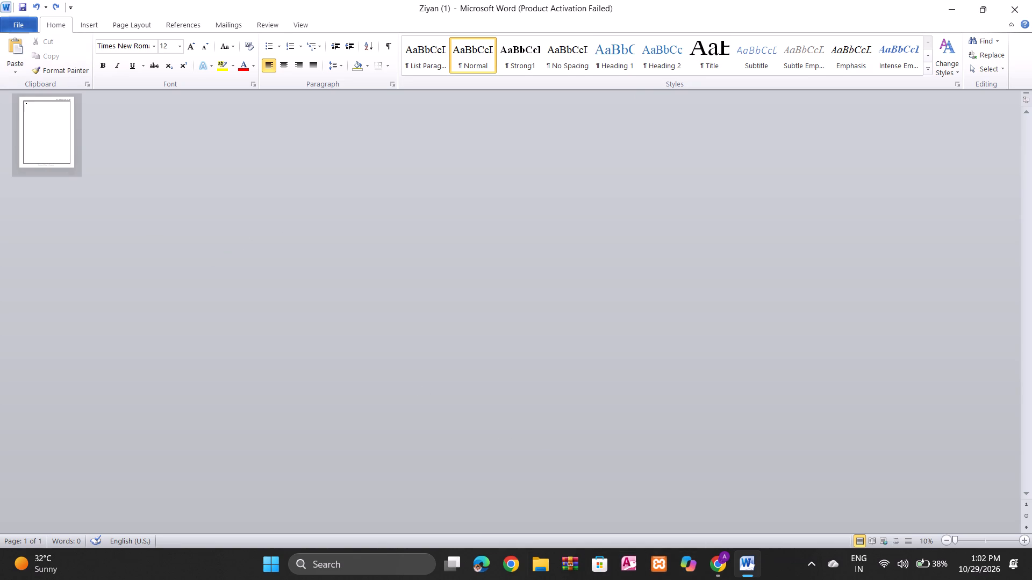
ctrl+scroll(48, 140, up, 11)
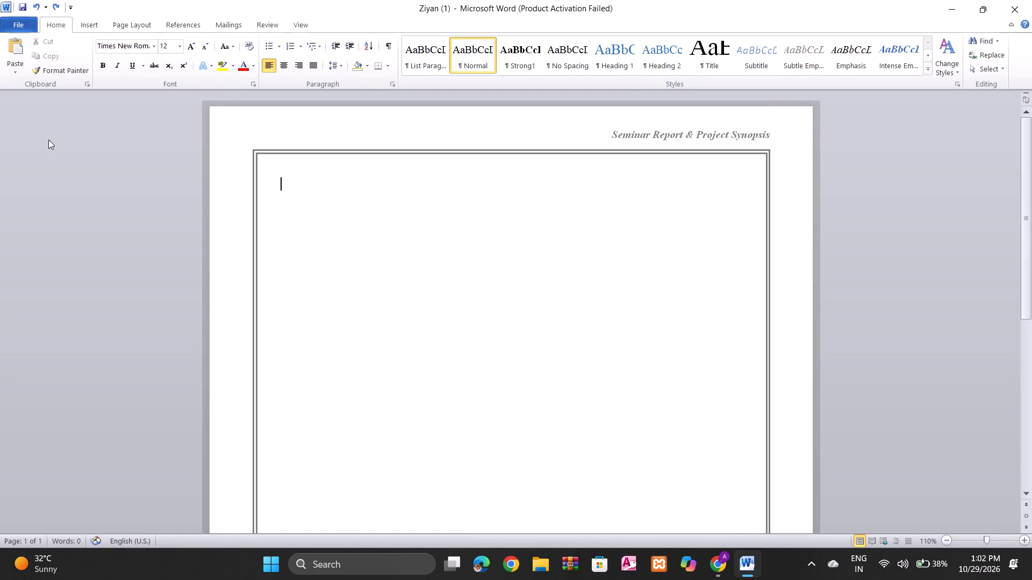
scroll(48, 140, left, 1)
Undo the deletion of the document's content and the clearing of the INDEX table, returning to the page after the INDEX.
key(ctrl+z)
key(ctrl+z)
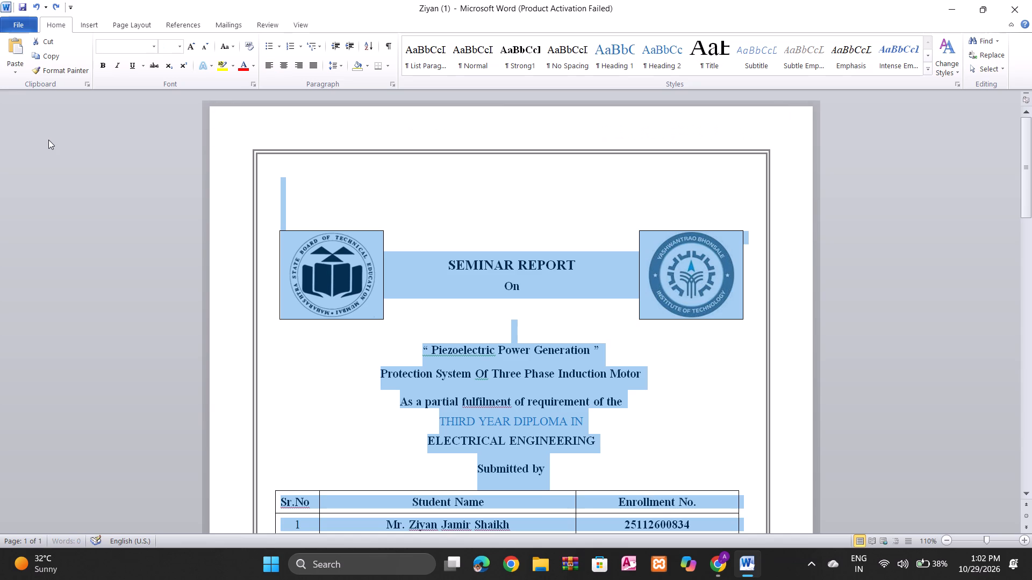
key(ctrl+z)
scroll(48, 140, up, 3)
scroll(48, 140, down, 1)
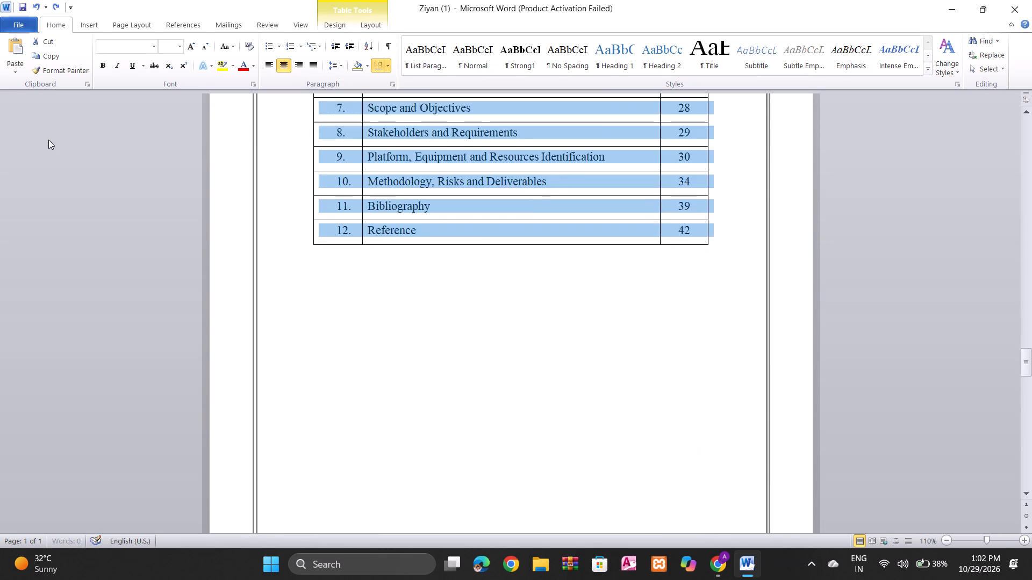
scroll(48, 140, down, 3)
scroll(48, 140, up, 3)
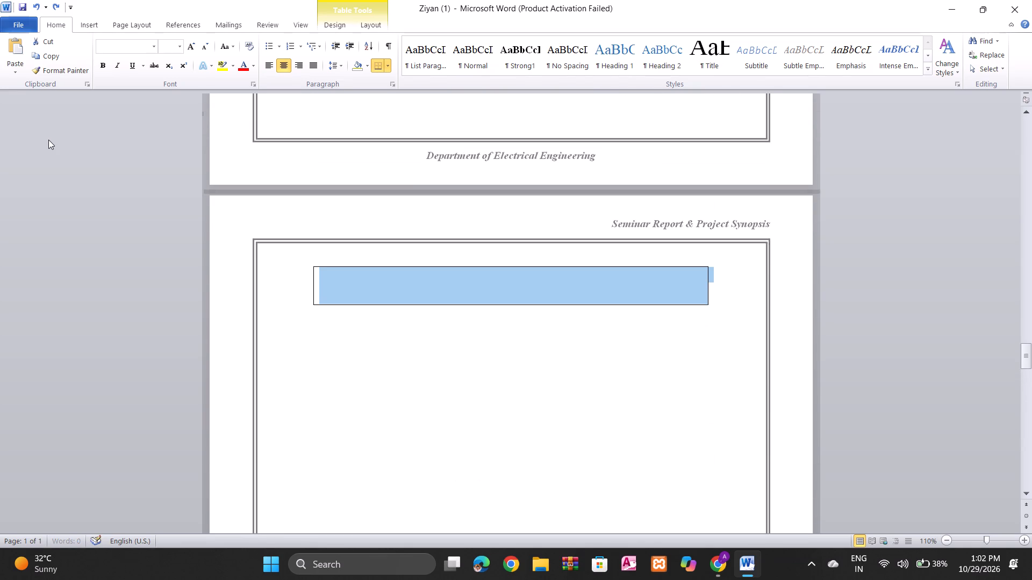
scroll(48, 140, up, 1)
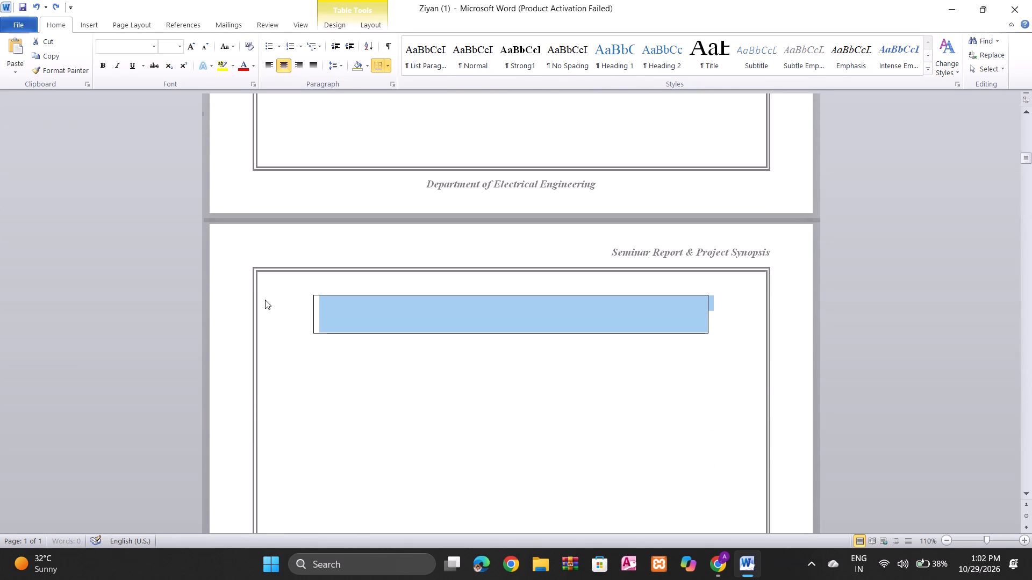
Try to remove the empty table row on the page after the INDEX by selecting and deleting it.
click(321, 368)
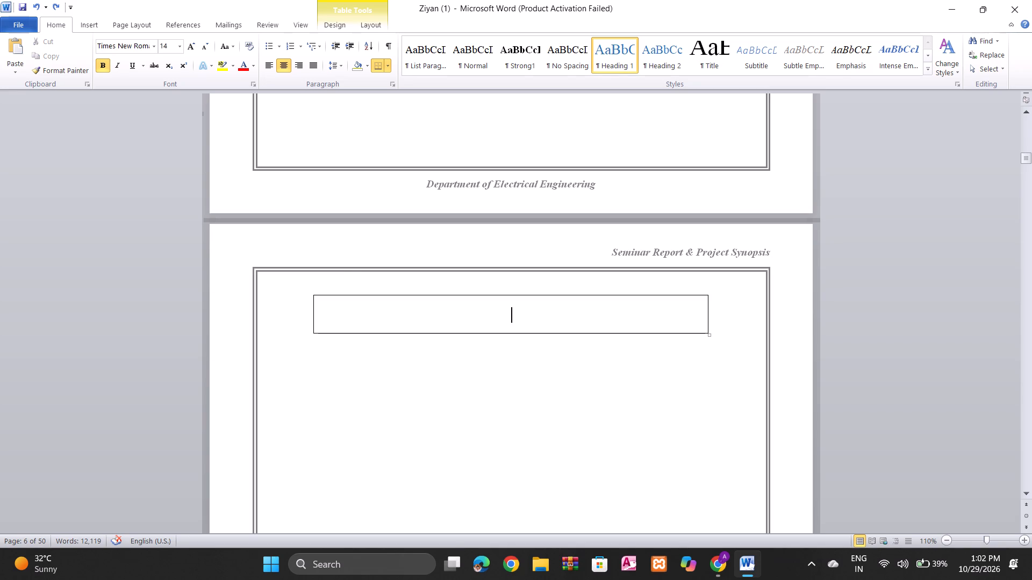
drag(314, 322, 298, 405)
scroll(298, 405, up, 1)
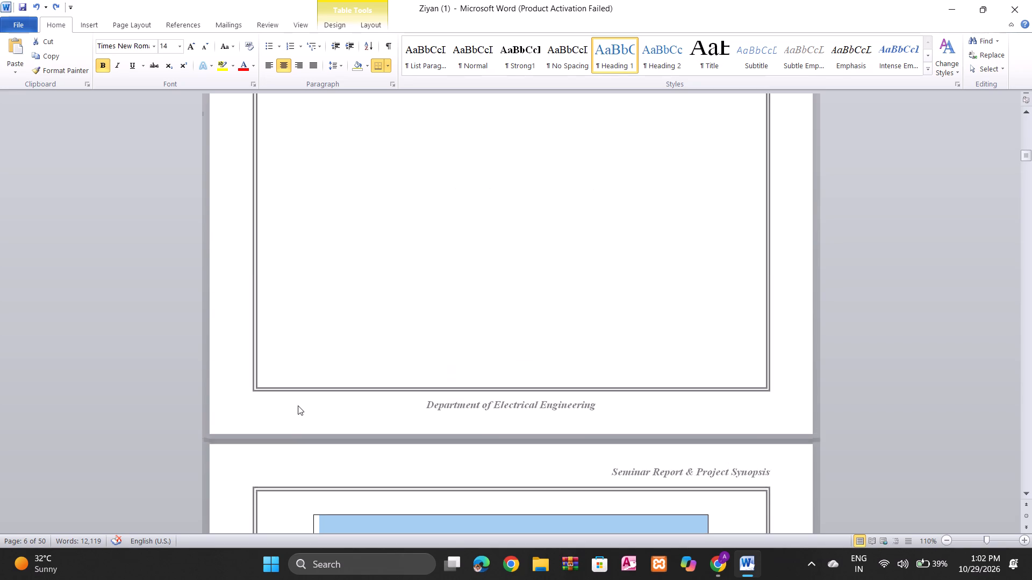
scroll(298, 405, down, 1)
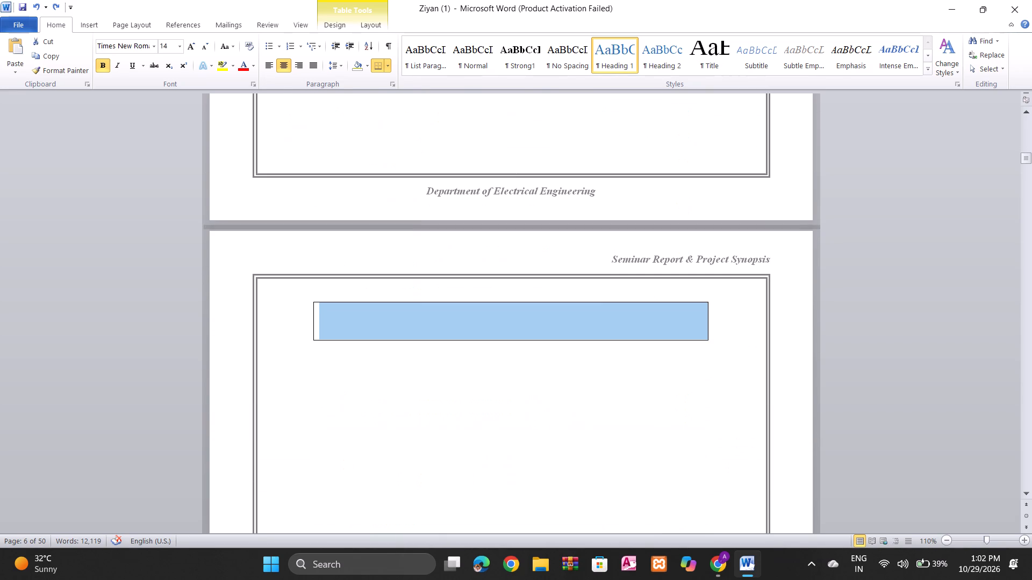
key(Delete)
Delete section 1.1 Background, its heading and both paragraphs, from the INTRODUCTION chapter.
scroll(298, 405, down, 1)
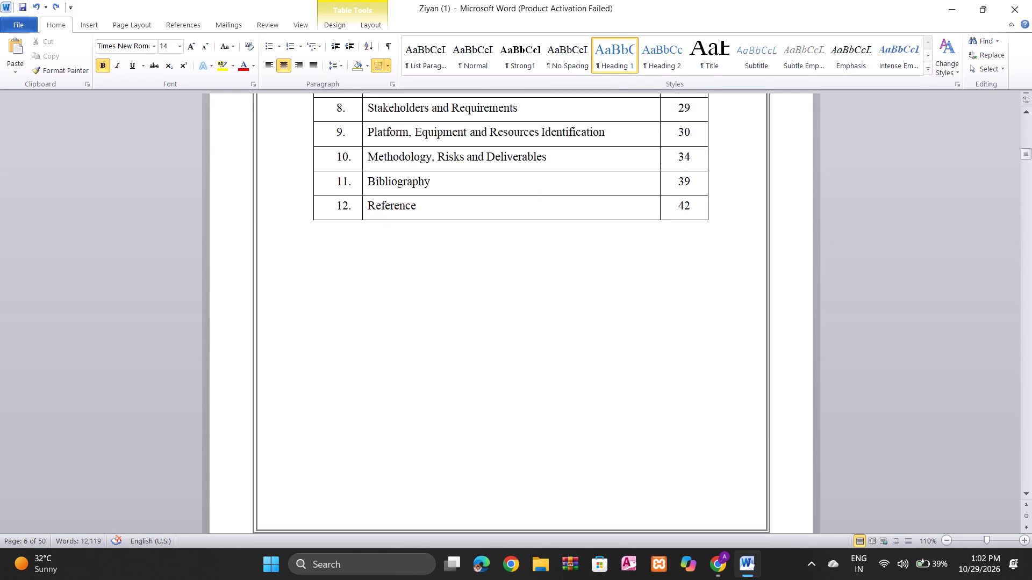
scroll(298, 405, down, 1)
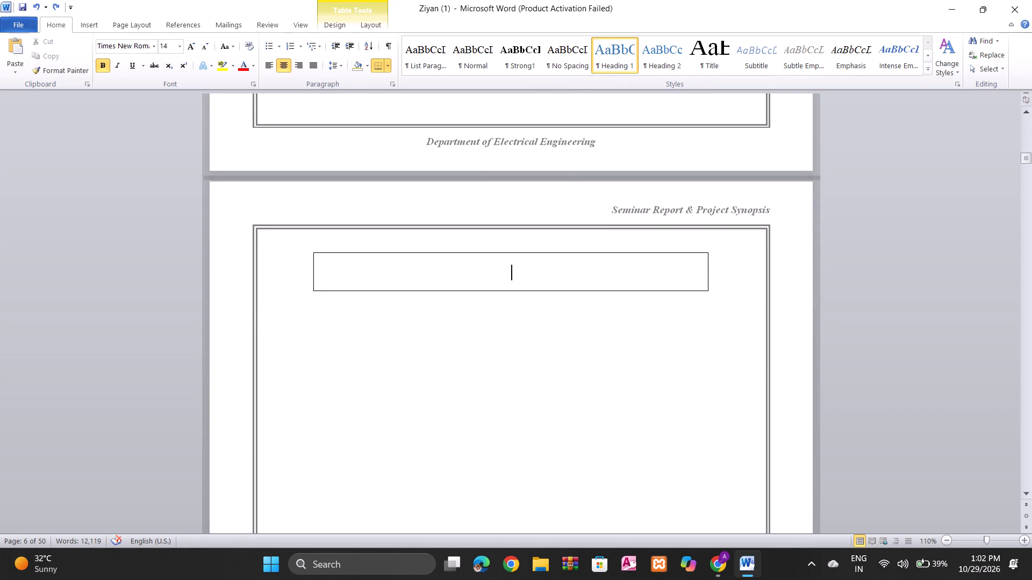
scroll(298, 405, down, 2)
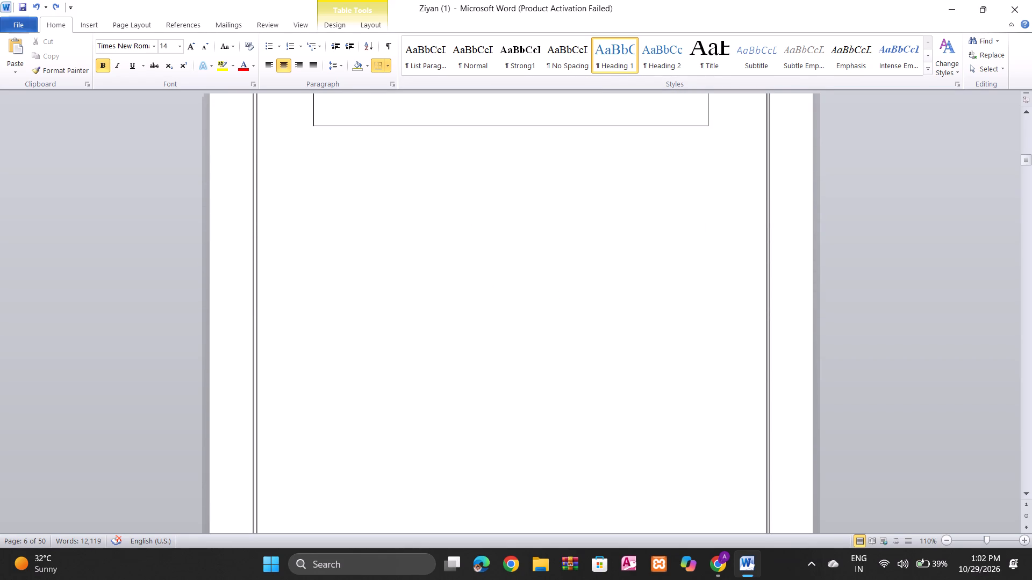
scroll(298, 405, down, 6)
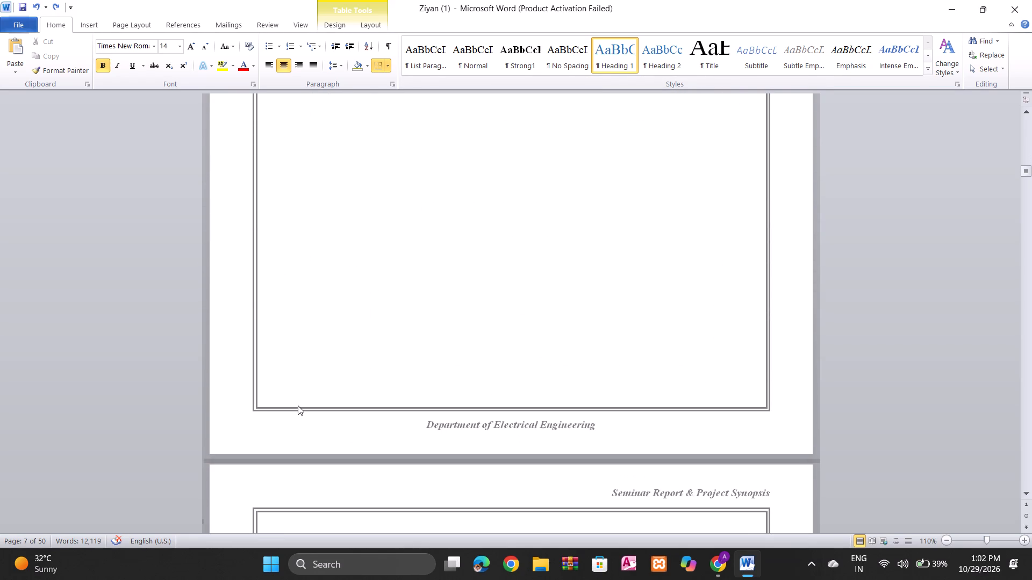
scroll(298, 405, down, 2)
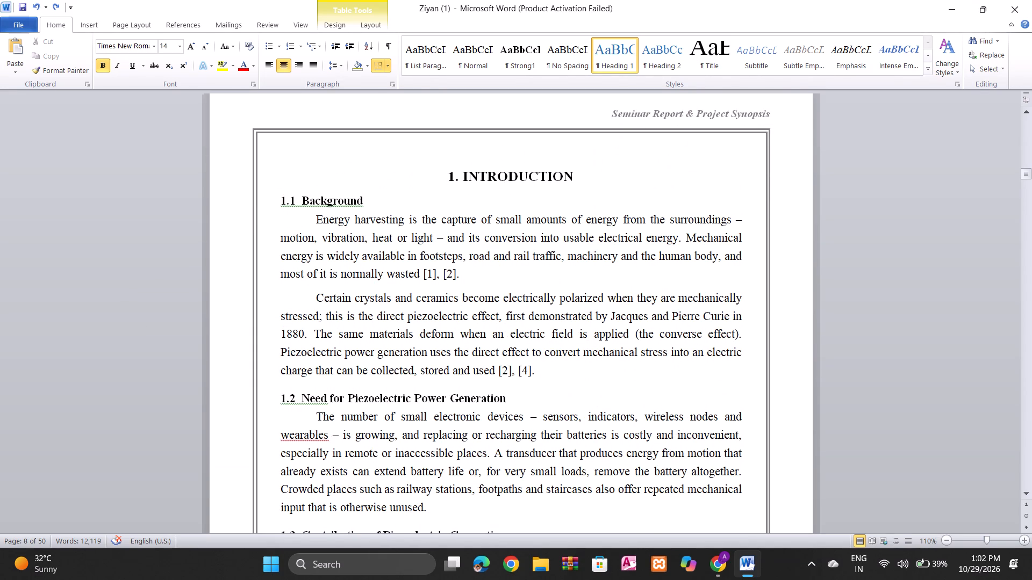
drag(278, 202, 536, 373)
key(BackSpace)
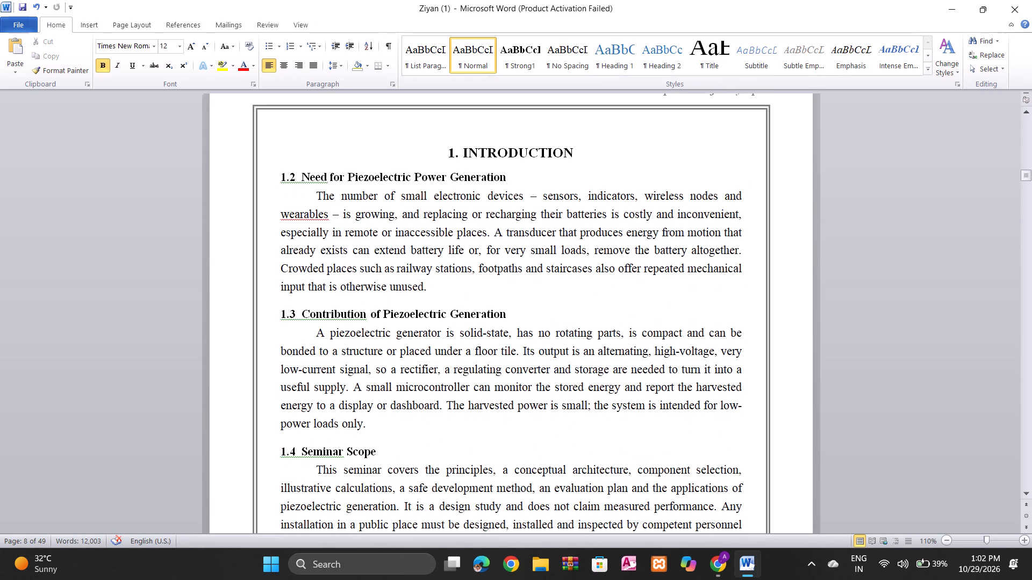
Renumber the headings Need for Piezoelectric Power Generation and Contribution of Piezoelectric Generation as 1.1 and 1.2.
click(298, 184)
key(BackSpace)
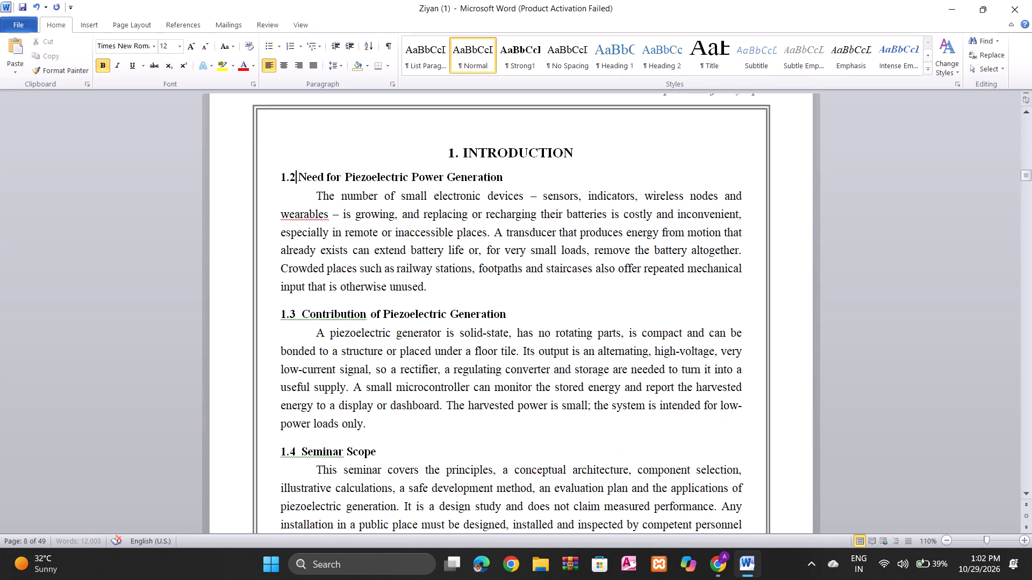
key(BackSpace)
key(1)
key(space)
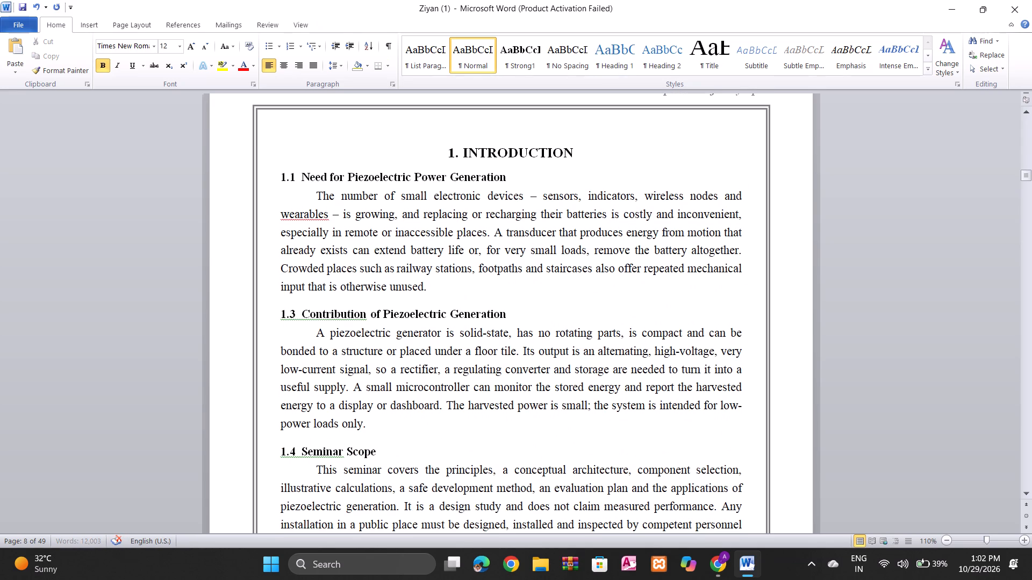
scroll(298, 184, down, 2)
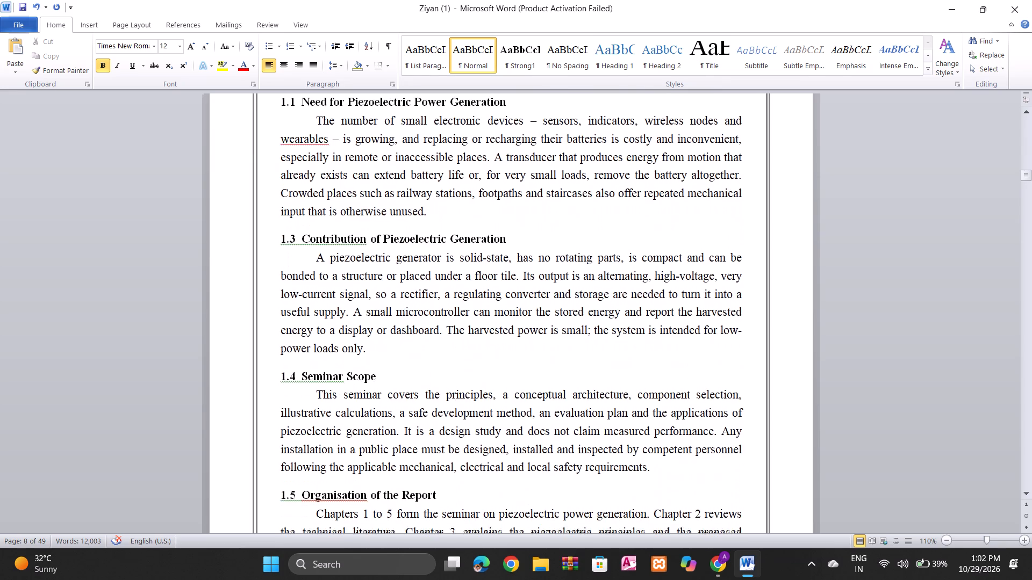
scroll(298, 184, down, 3)
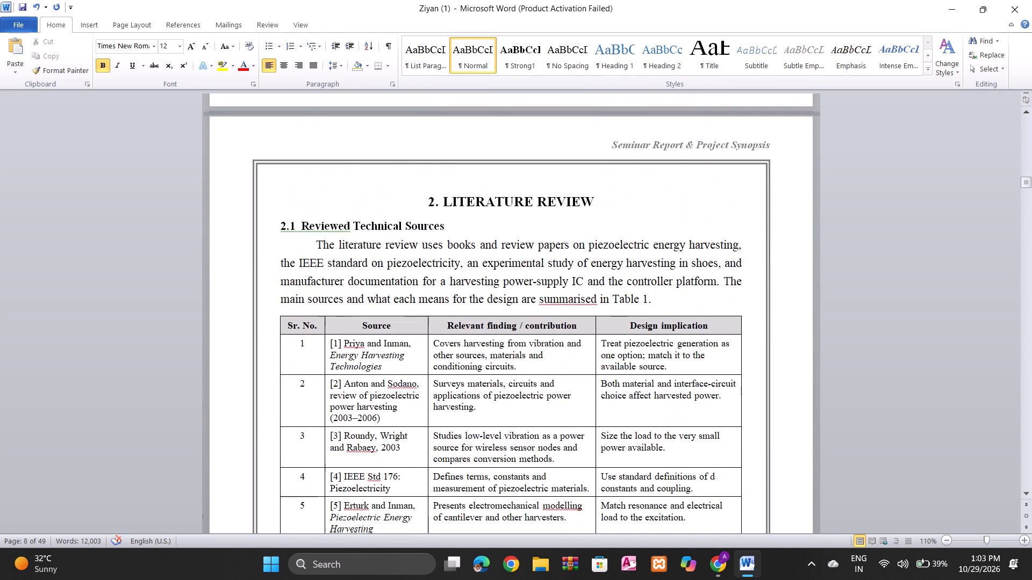
scroll(298, 184, up, 4)
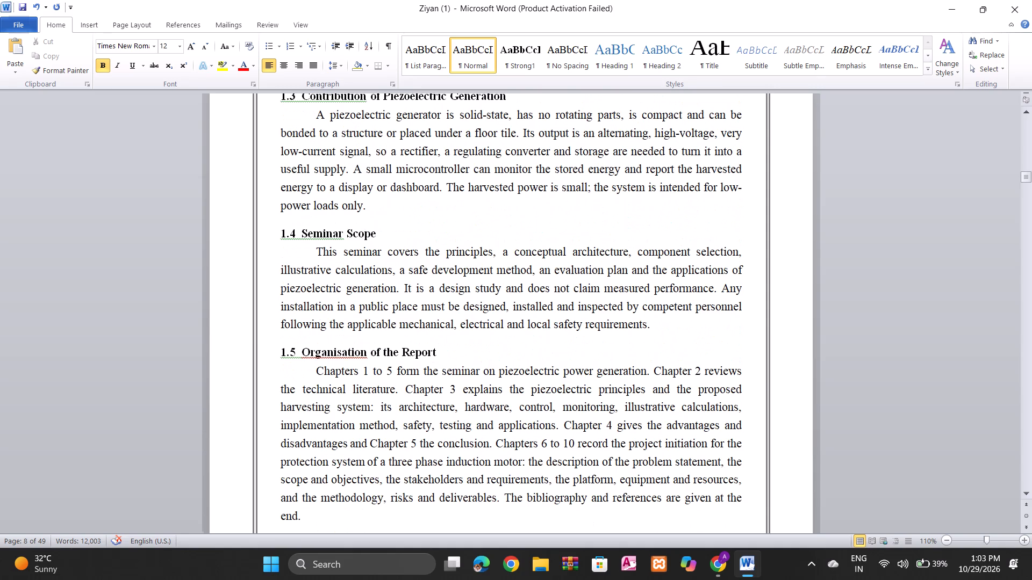
scroll(298, 184, up, 1)
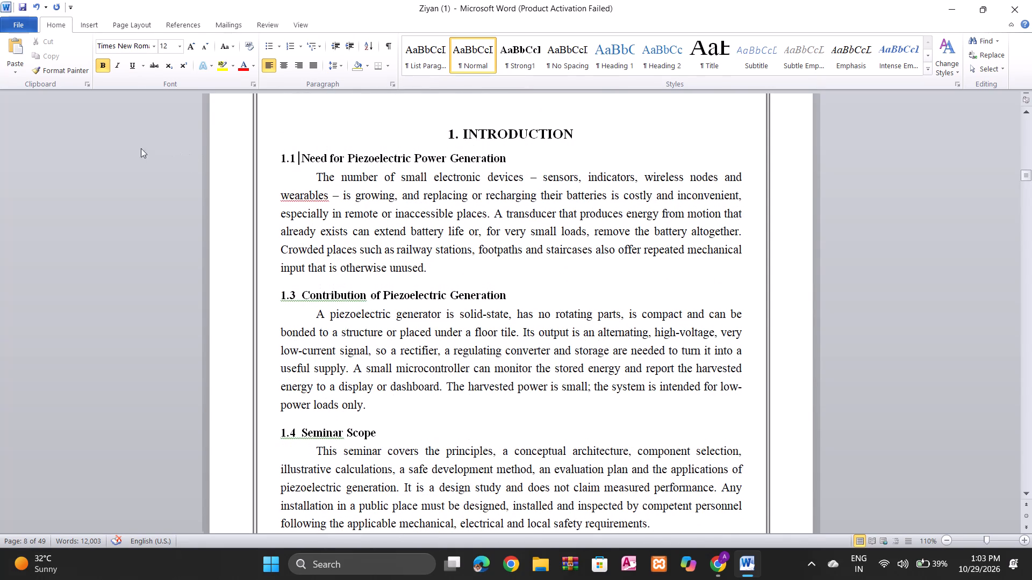
click(294, 299)
key(BackSpace)
key(2)
Renumber the headings Seminar Scope and Organisation of the Report as 1.3 and 1.4.
click(297, 436)
key(BackSpace)
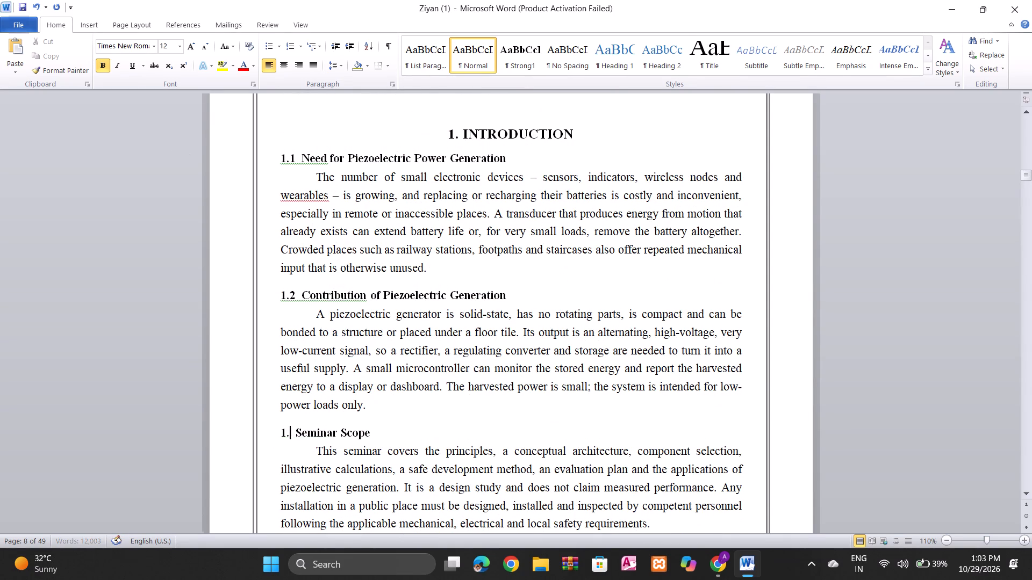
key(3)
scroll(297, 436, down, 2)
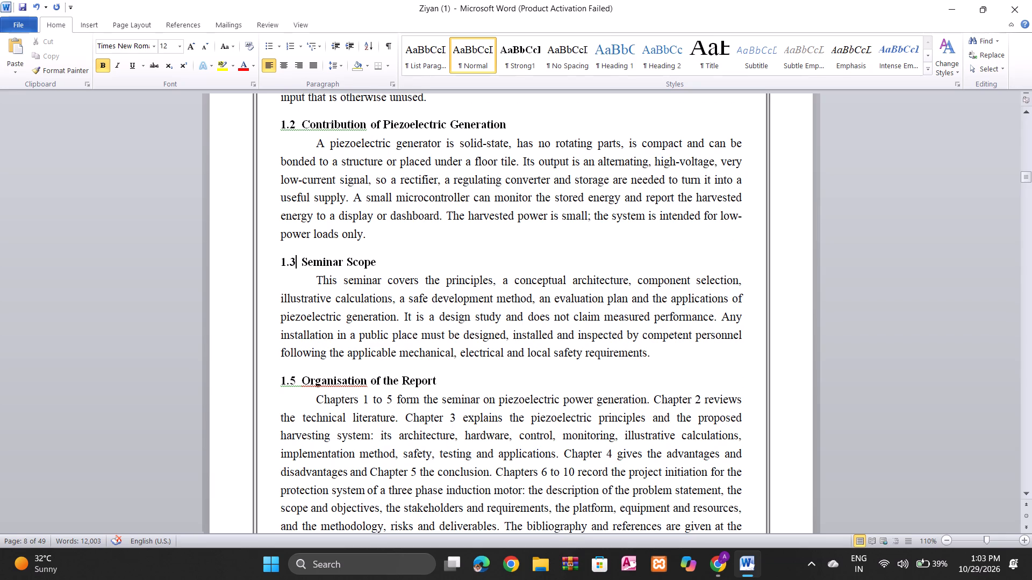
scroll(297, 436, down, 1)
click(296, 320)
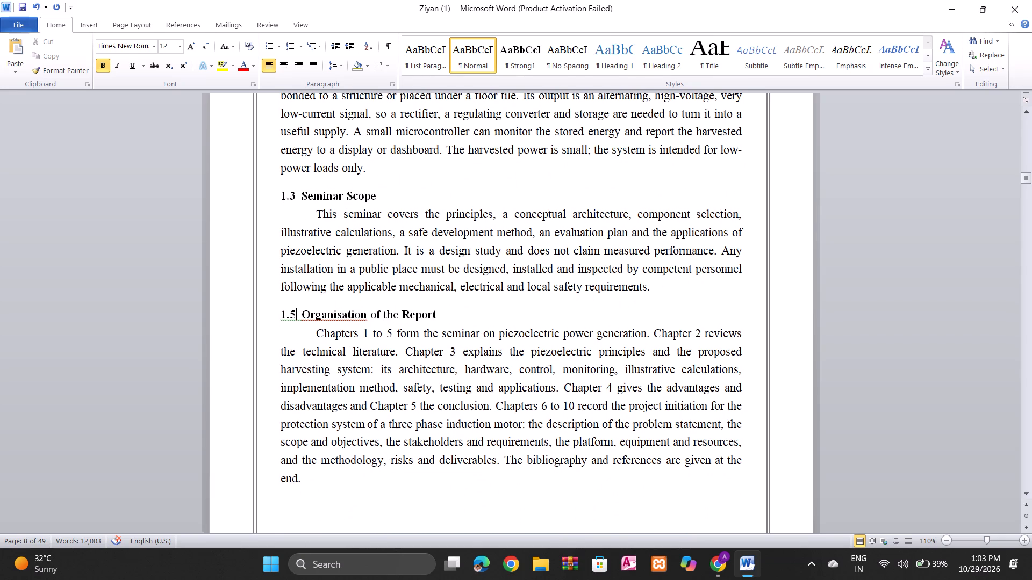
key(BackSpace)
key(4)
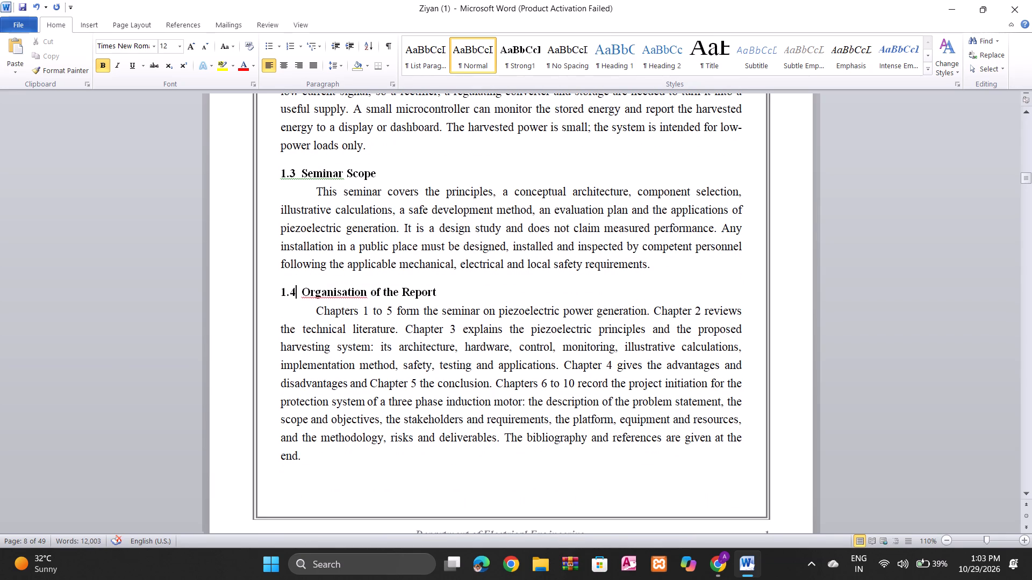
Change the spelling of Organisation in heading 1.4 to Organization.
click(338, 291)
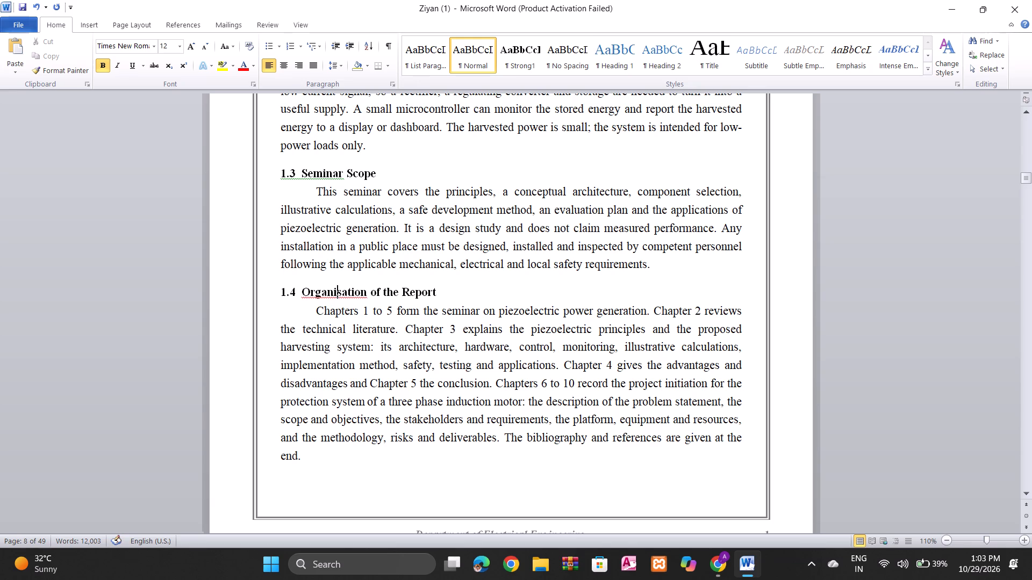
key(Right)
key(BackSpace)
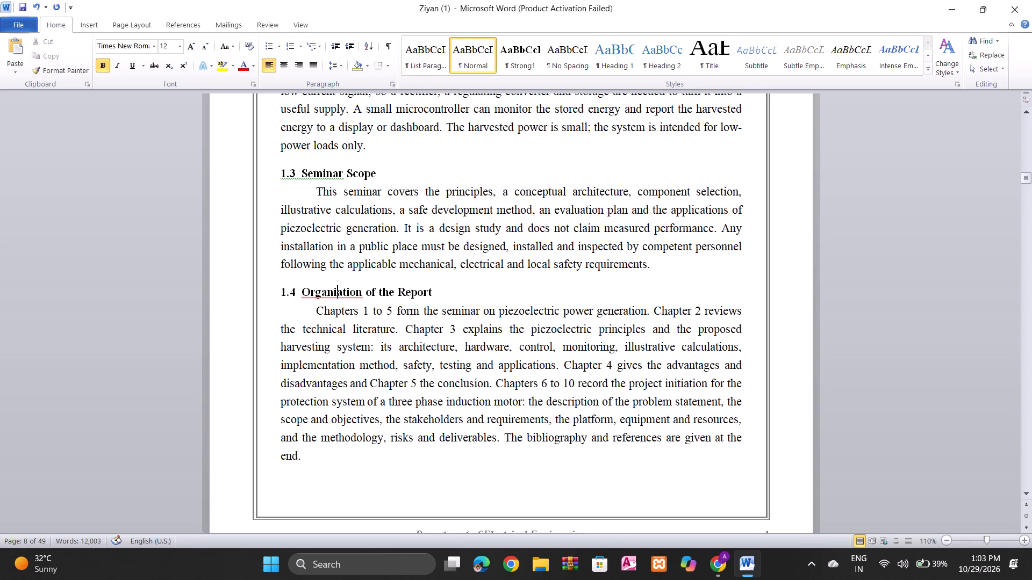
key(z)
Delete the figure number 1, the citations [2], [4] and the full stop ending the 3.1.1 Piezoelectric effect paragraph.
scroll(338, 291, down, 4)
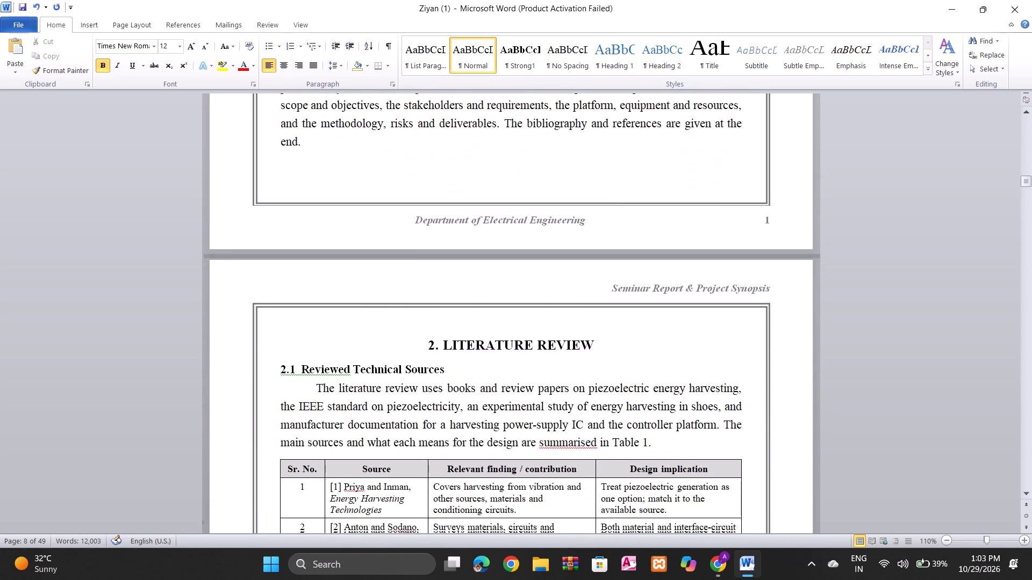
scroll(338, 291, down, 4)
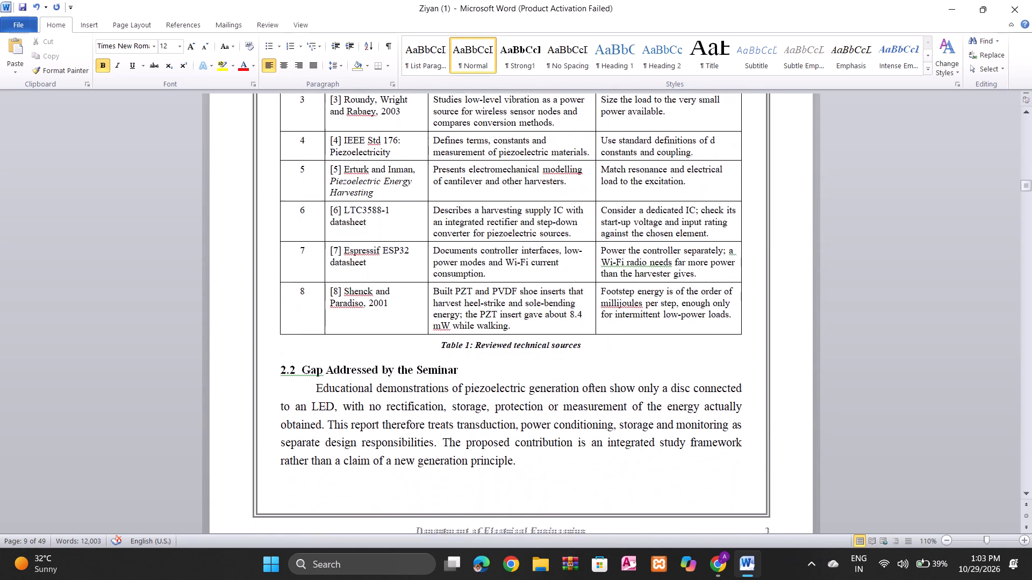
scroll(338, 291, down, 4)
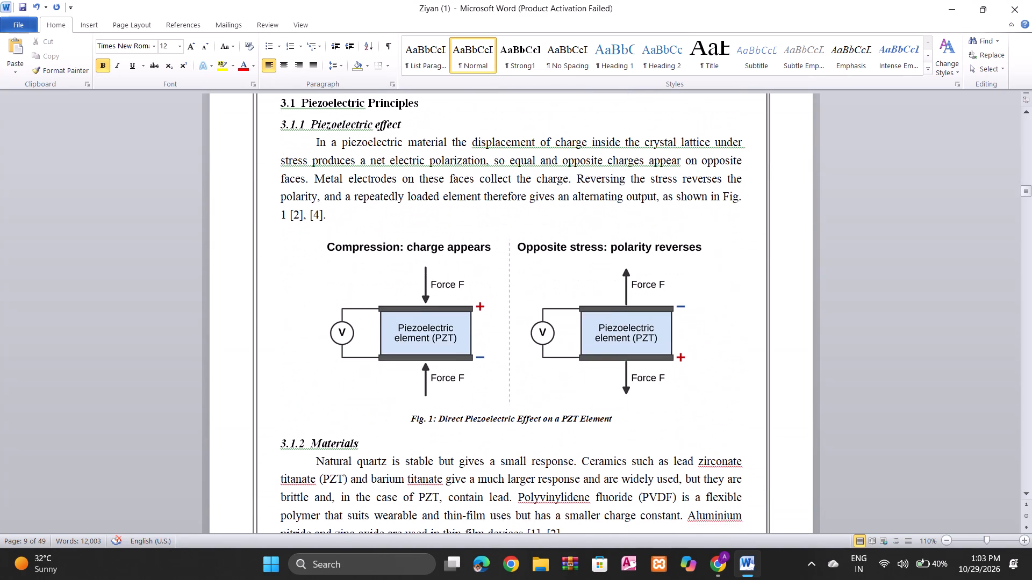
click(327, 213)
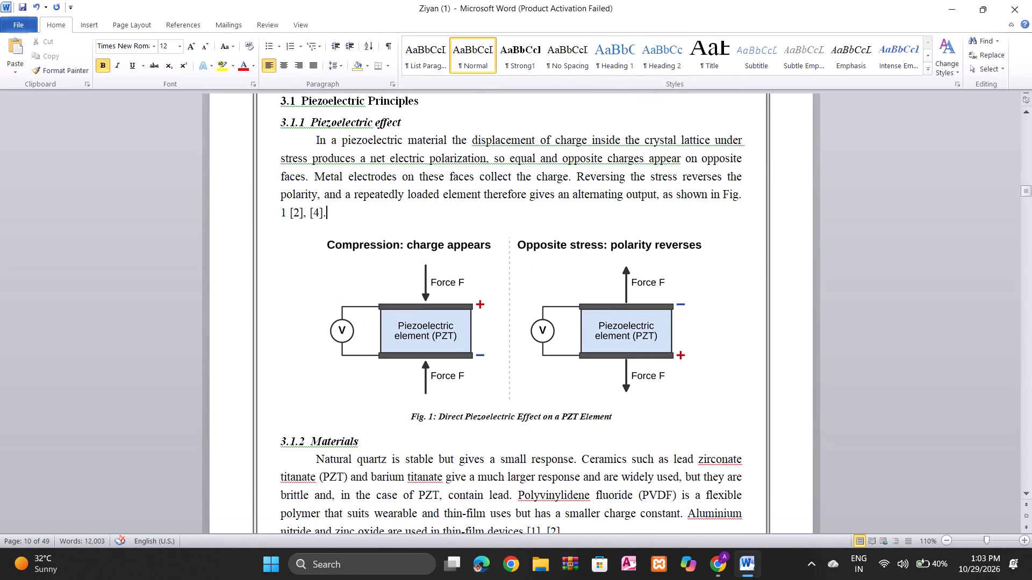
key(BackSpace)
key(BackSpace)
key(BackSpace)
key(BackSpace)
key(BackSpace)
key(BackSpace)
key(BackSpace)
key(BackSpace)
key(BackSpace)
key(BackSpace)
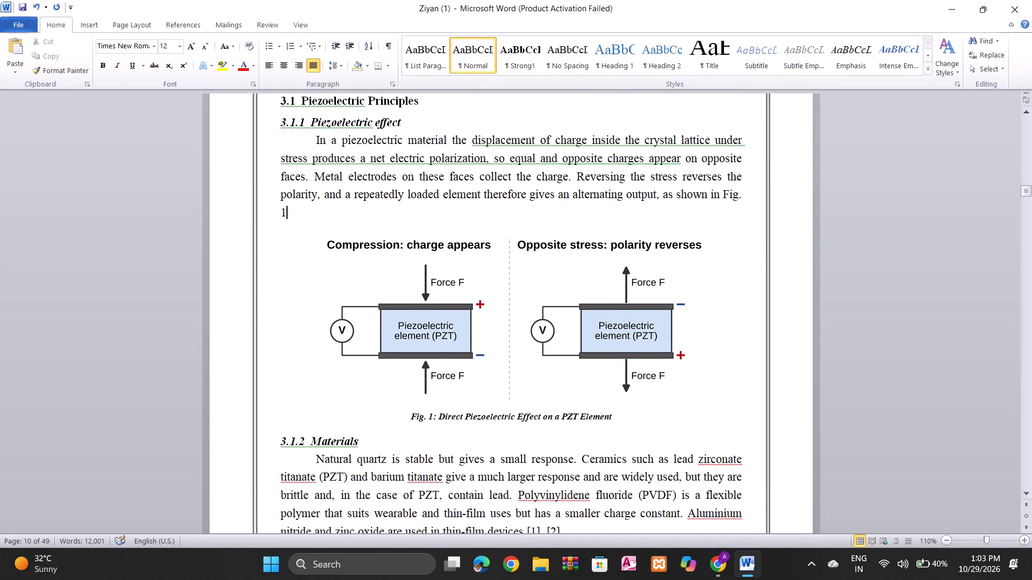
key(BackSpace)
Remove the citations [1], [2] from the end of the 3.1.2 Materials paragraph, ending it with a full stop after "devices".
scroll(327, 213, down, 1)
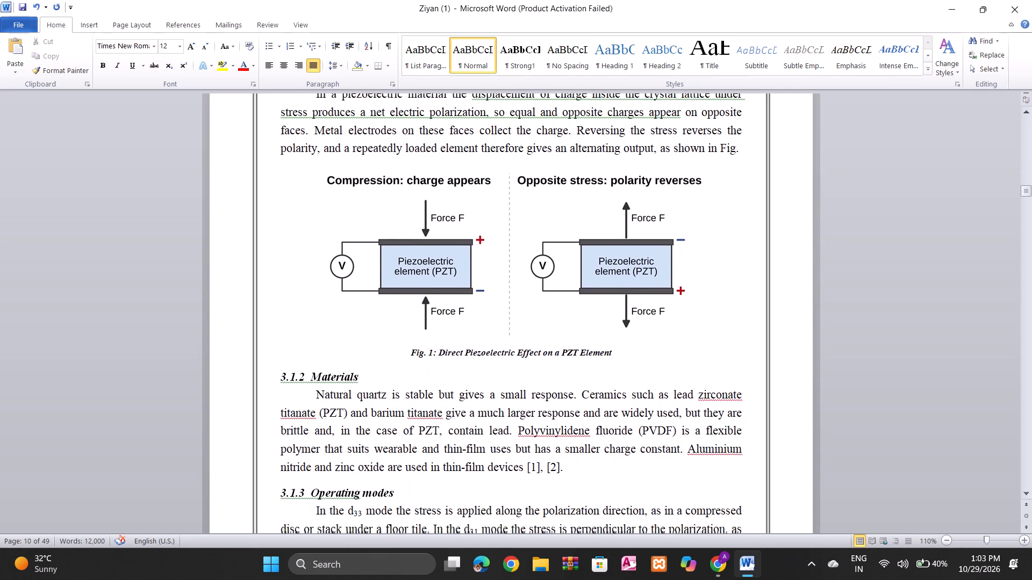
scroll(327, 213, down, 2)
click(566, 350)
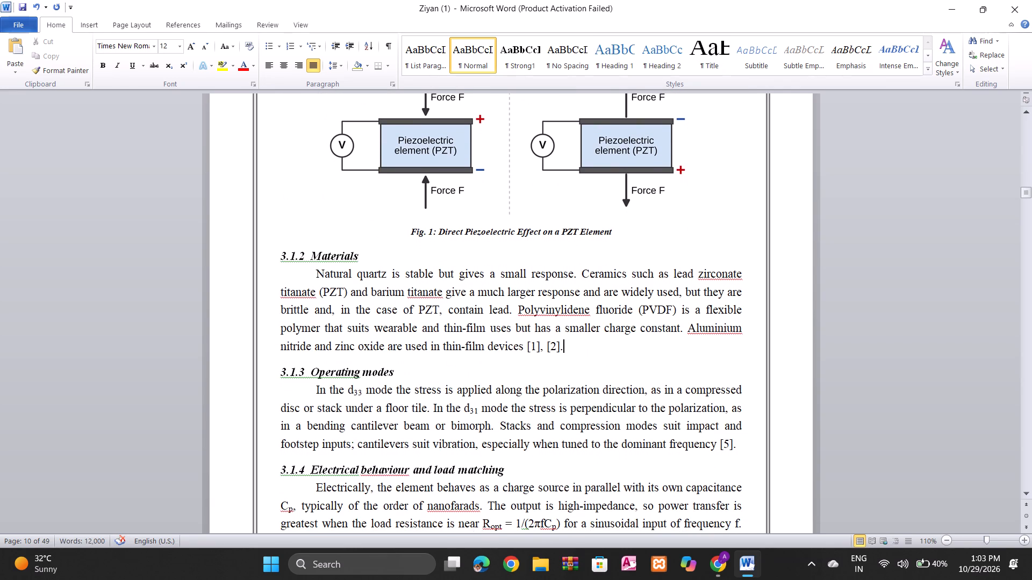
key(BackSpace)
key(BackSpace)
key(BackSpace)
key(BackSpace)
key(BackSpace)
key(BackSpace)
key(BackSpace)
key(BackSpace)
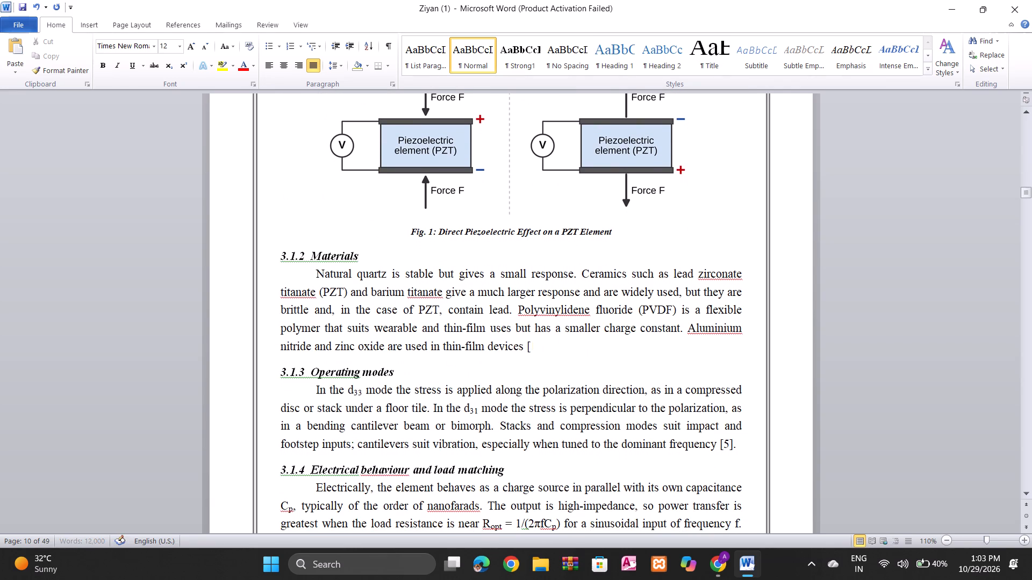
key(BackSpace)
key(BackSpace)
key(period)
Remove the citation [5] from the end of the 3.1.3 Operating modes paragraph, ending it with a full stop.
scroll(566, 350, down, 2)
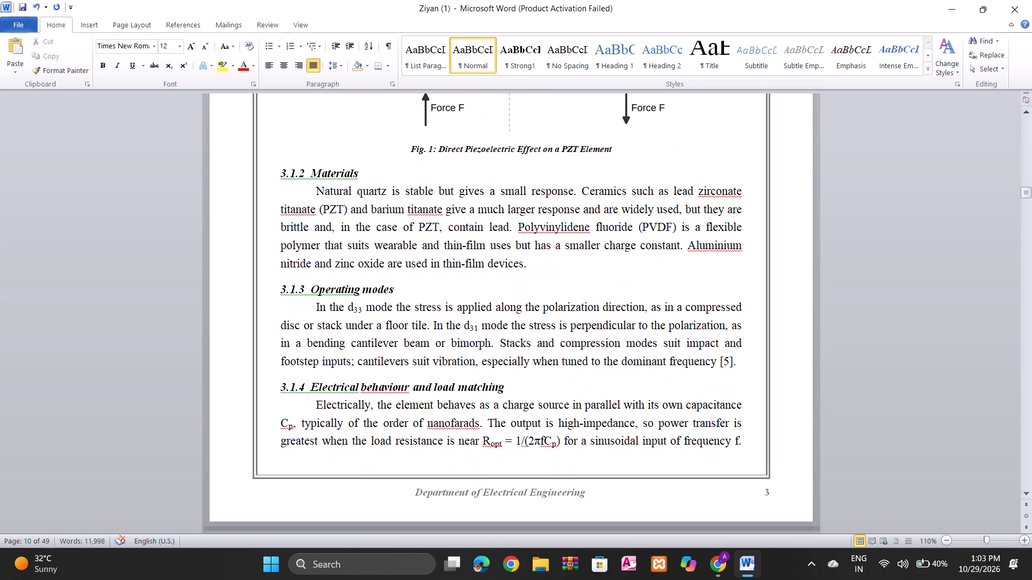
scroll(566, 350, down, 2)
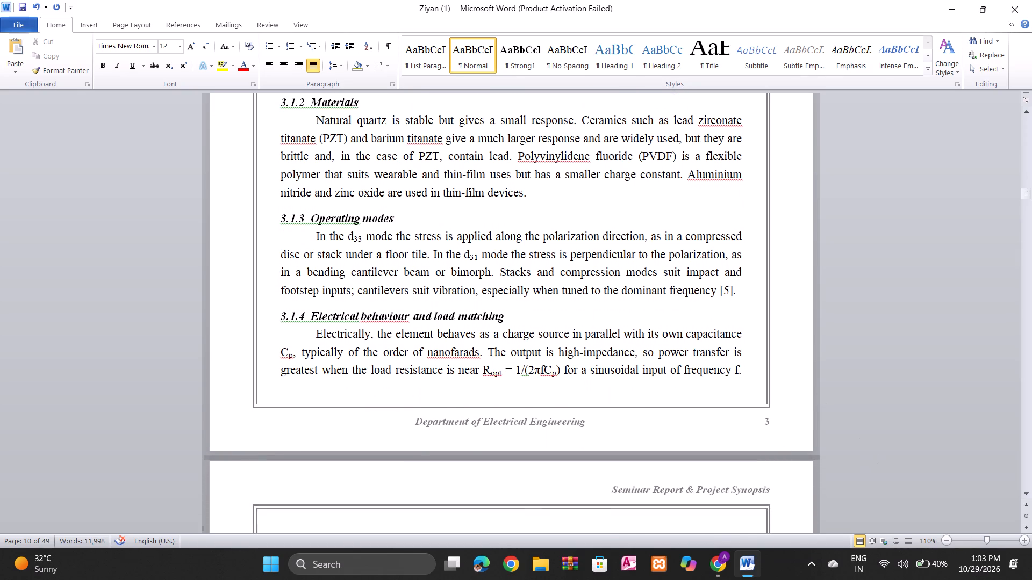
click(735, 291)
key(BackSpace)
key(BackSpace)
key(BackSpace)
key(BackSpace)
key(period)
Remove the citation [5] after "most of the energy" just above heading 3.2, ending the sentence with a full stop.
scroll(591, 380, down, 3)
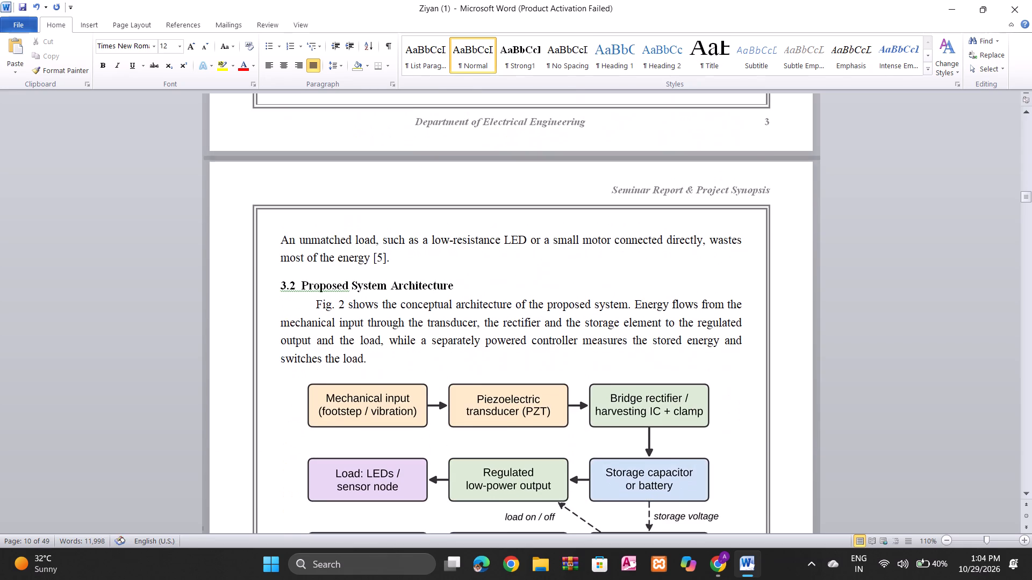
scroll(591, 380, down, 1)
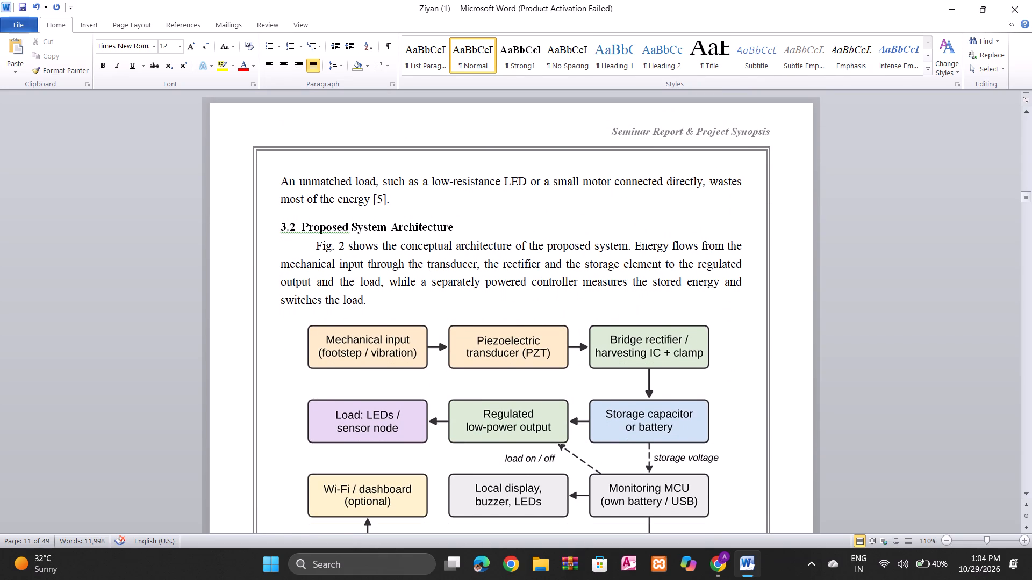
click(394, 197)
key(BackSpace)
key(BackSpace)
key(BackSpace)
key(BackSpace)
key(period)
Delete the citations [1], [5] from the end of the 3.2.1 Transducer layer paragraph, keeping the full stop.
scroll(394, 197, down, 3)
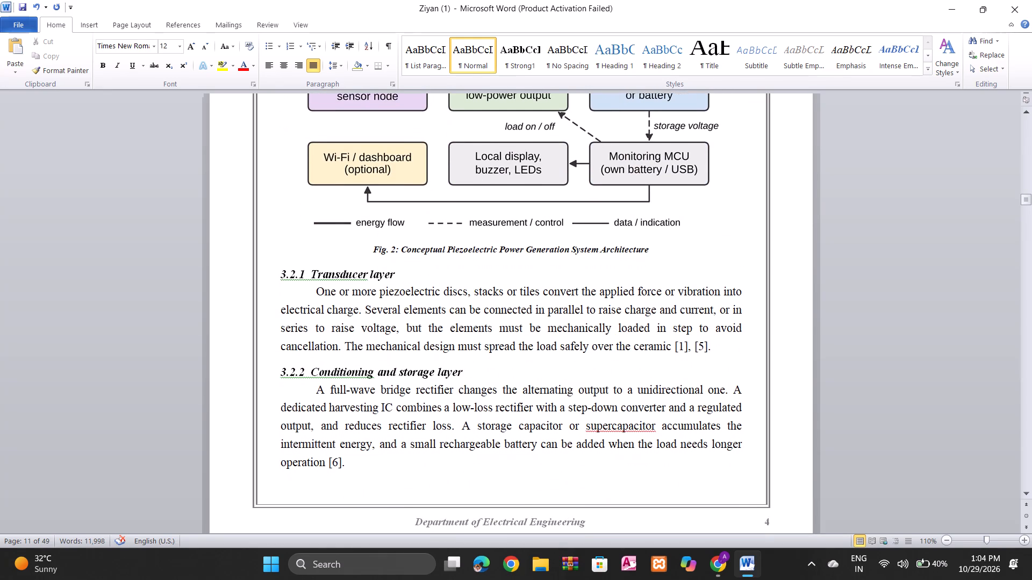
click(708, 346)
key(BackSpace)
key(BackSpace)
key(BackSpace)
key(BackSpace)
key(BackSpace)
key(BackSpace)
key(BackSpace)
key(BackSpace)
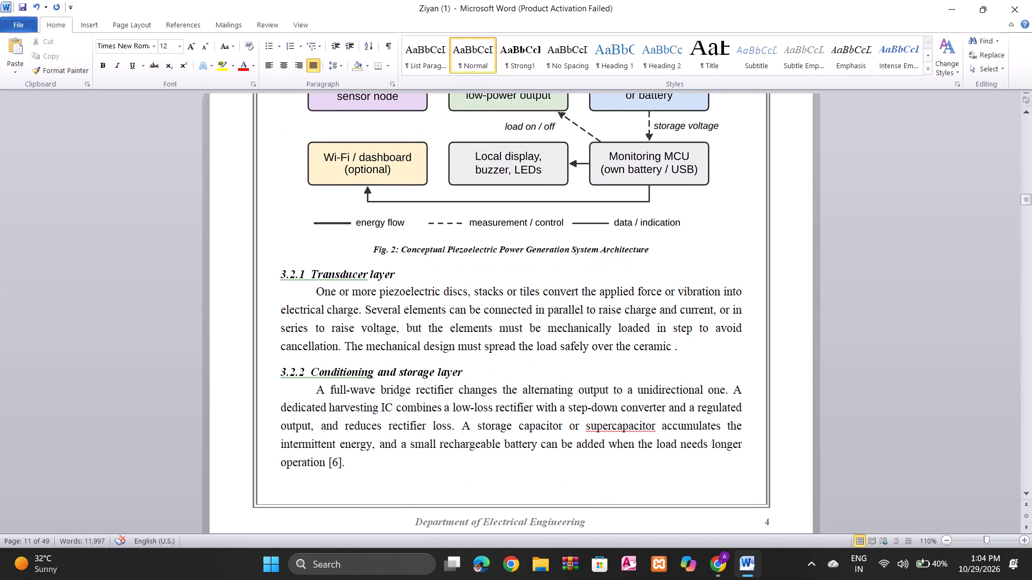
Remove the citation [6] from the end of the 3.2.2 Conditioning and storage layer paragraph, ending it with a full stop.
scroll(708, 346, down, 1)
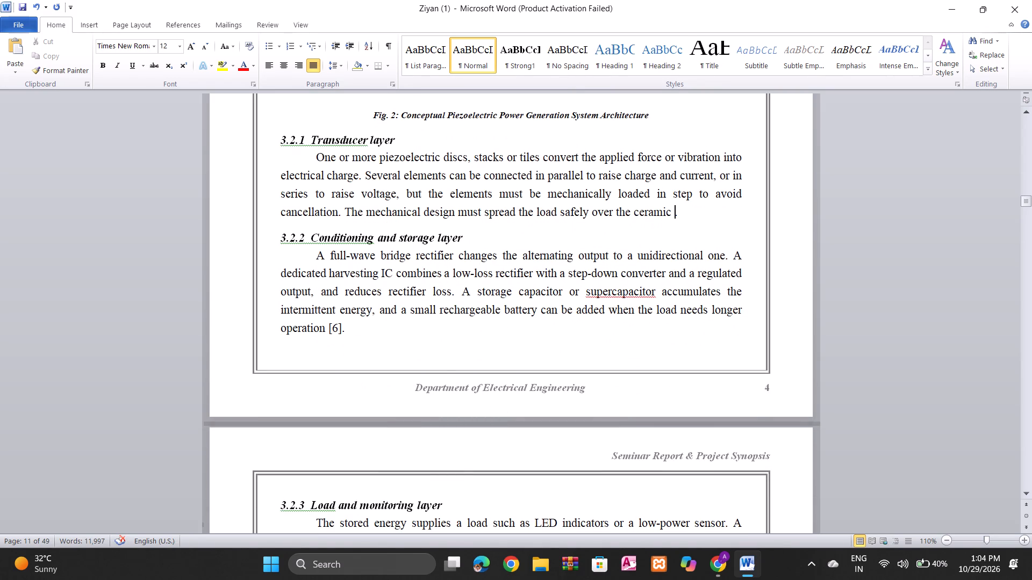
click(343, 336)
key(BackSpace)
key(BackSpace)
key(BackSpace)
key(BackSpace)
key(period)
Delete the citation [7] after "Wi-Fi" in the second paragraph of 3.2.3 Load and monitoring layer, keeping the comma.
scroll(343, 336, down, 3)
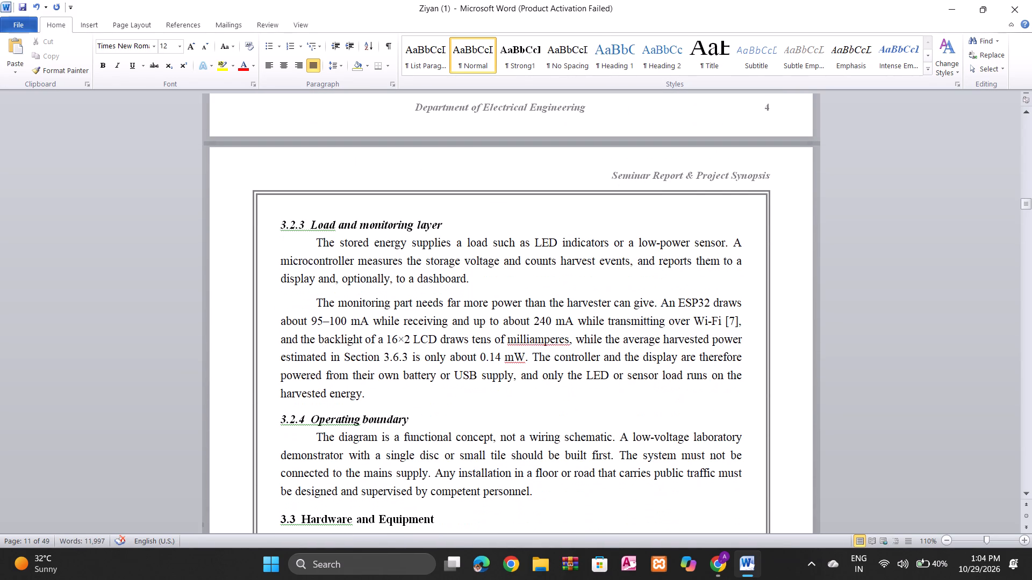
click(742, 320)
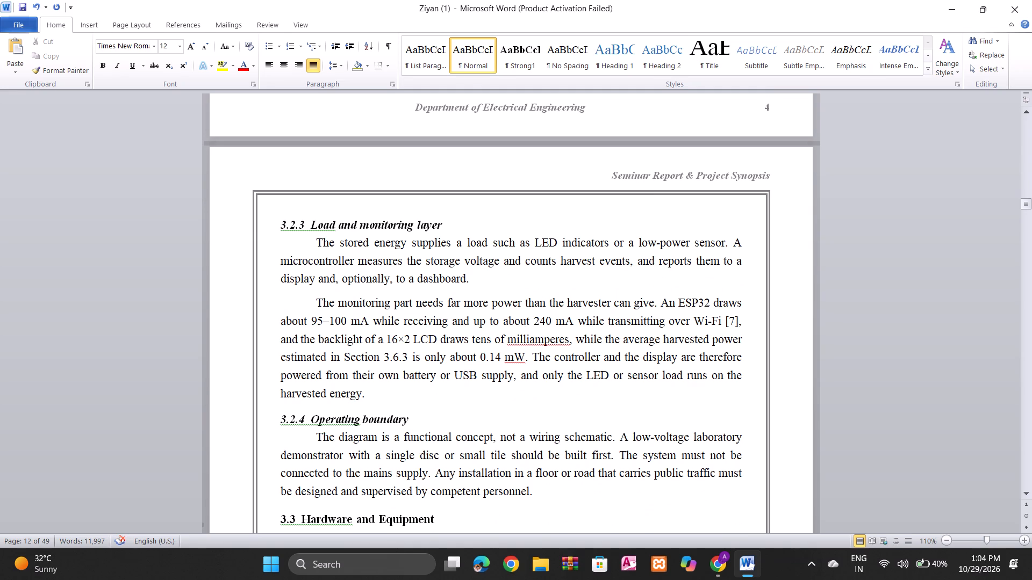
key(Left)
key(BackSpace)
key(BackSpace)
key(BackSpace)
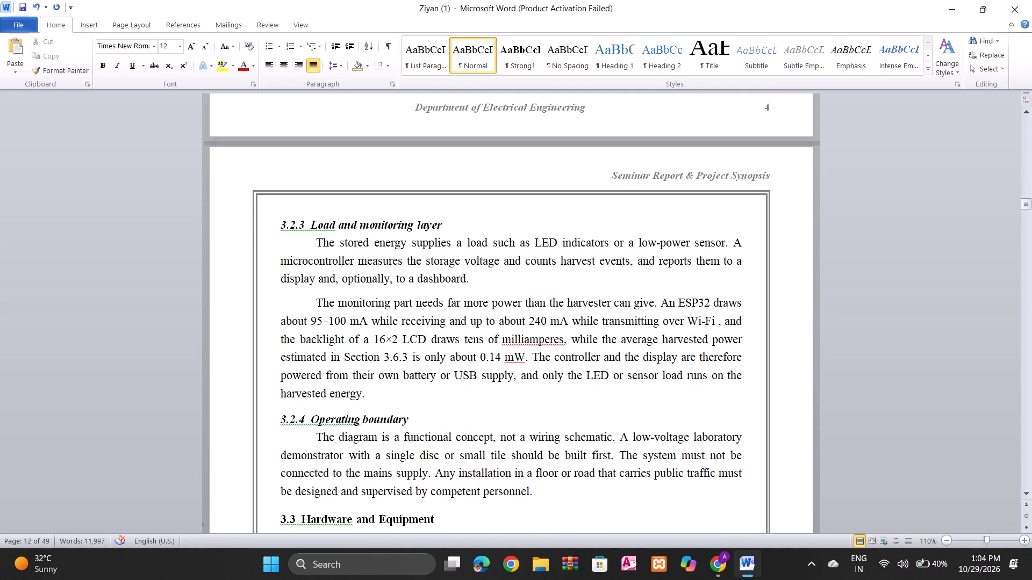
Remove the citations [6], [7] from the end of the 3.3.1 Component integration paragraph, ending it with a full stop.
scroll(742, 320, down, 3)
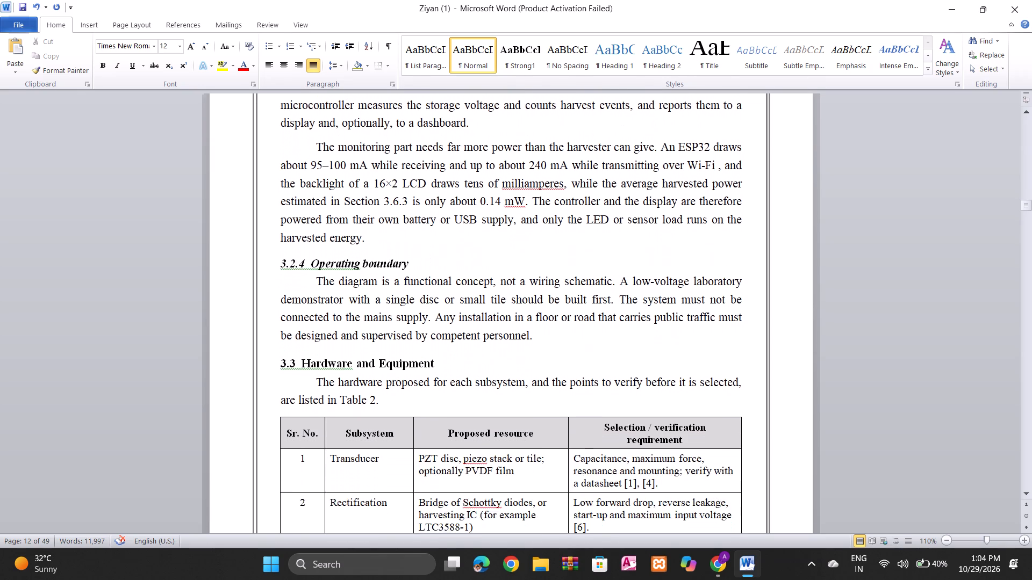
scroll(742, 320, down, 5)
scroll(742, 320, up, 1)
scroll(742, 320, down, 1)
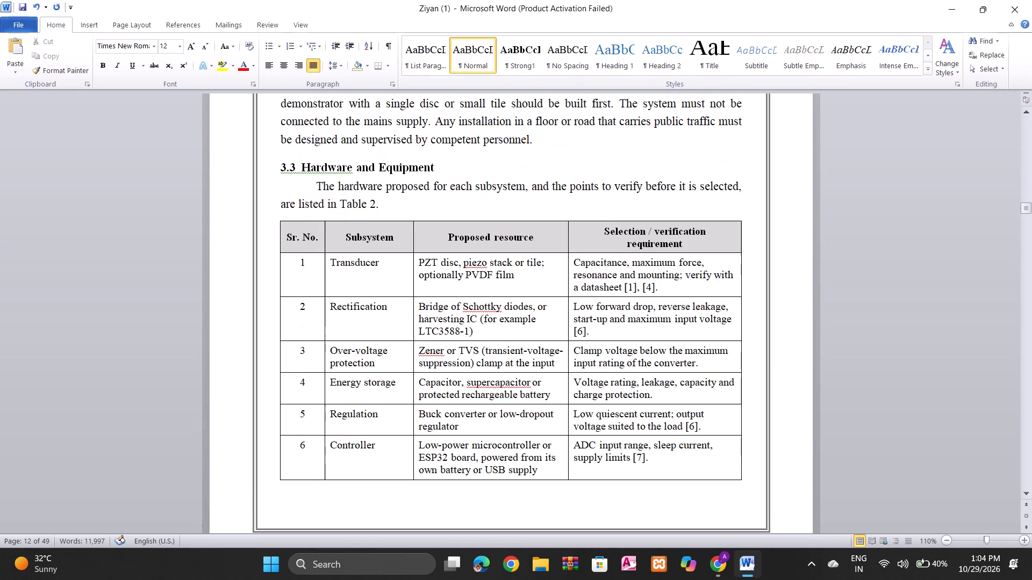
scroll(742, 320, down, 4)
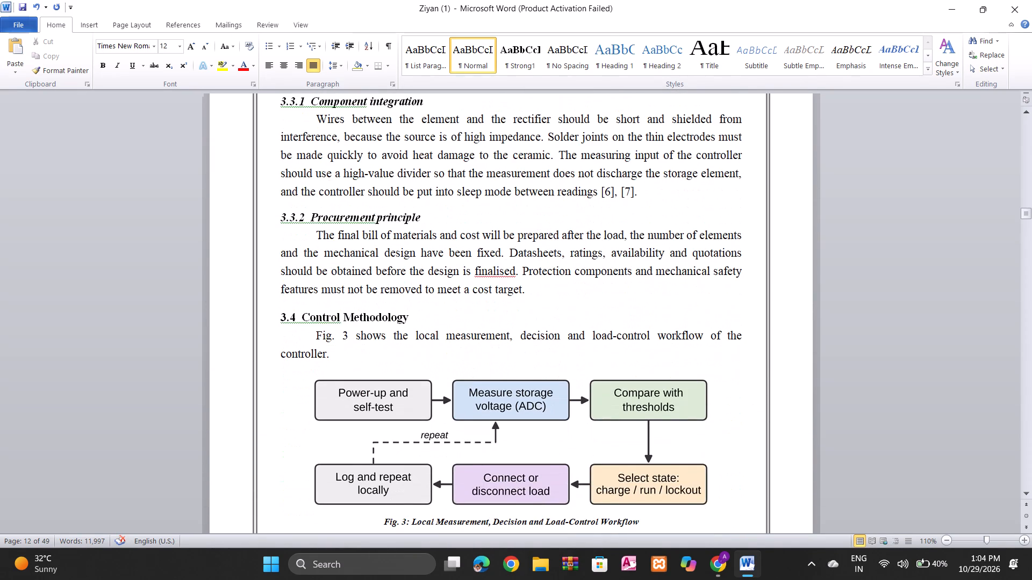
click(639, 192)
key(BackSpace)
key(BackSpace)
key(BackSpace)
key(BackSpace)
key(BackSpace)
key(BackSpace)
key(BackSpace)
key(BackSpace)
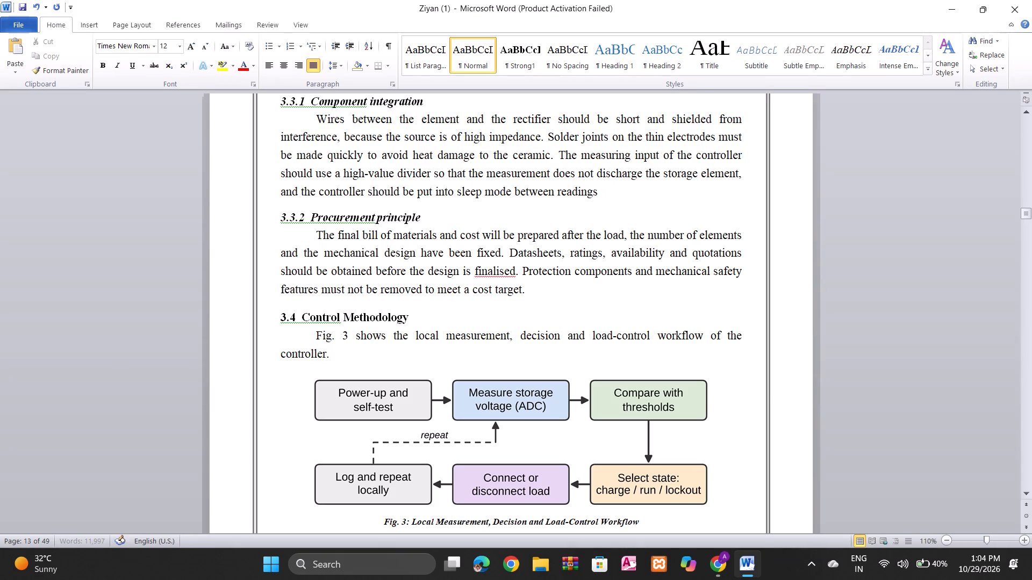
key(BackSpace)
key(period)
Remove the citations [2], [4] after "mechanical losses" just before heading 3.6.2, ending the sentence with a full stop.
scroll(639, 192, down, 1)
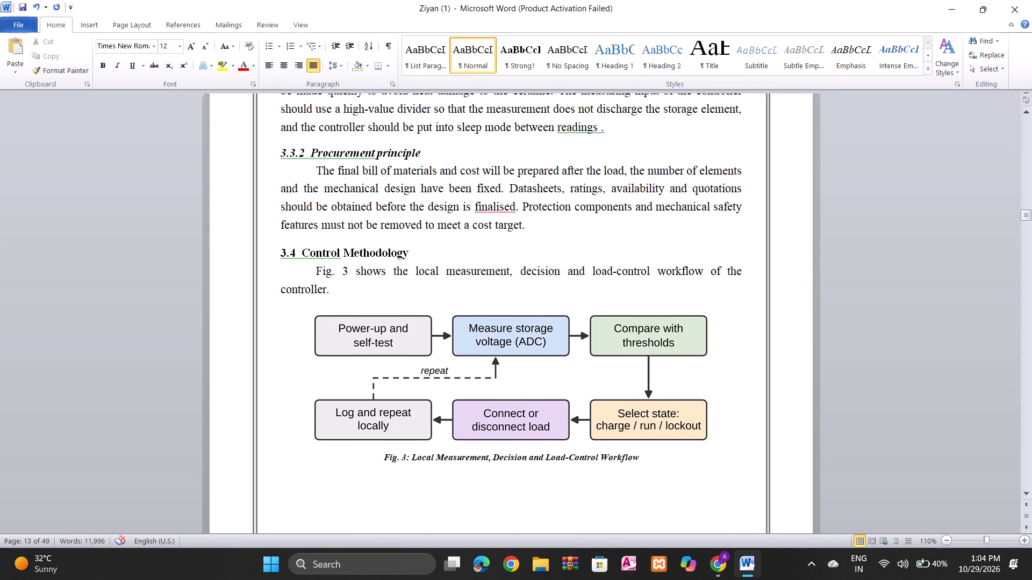
scroll(639, 192, down, 4)
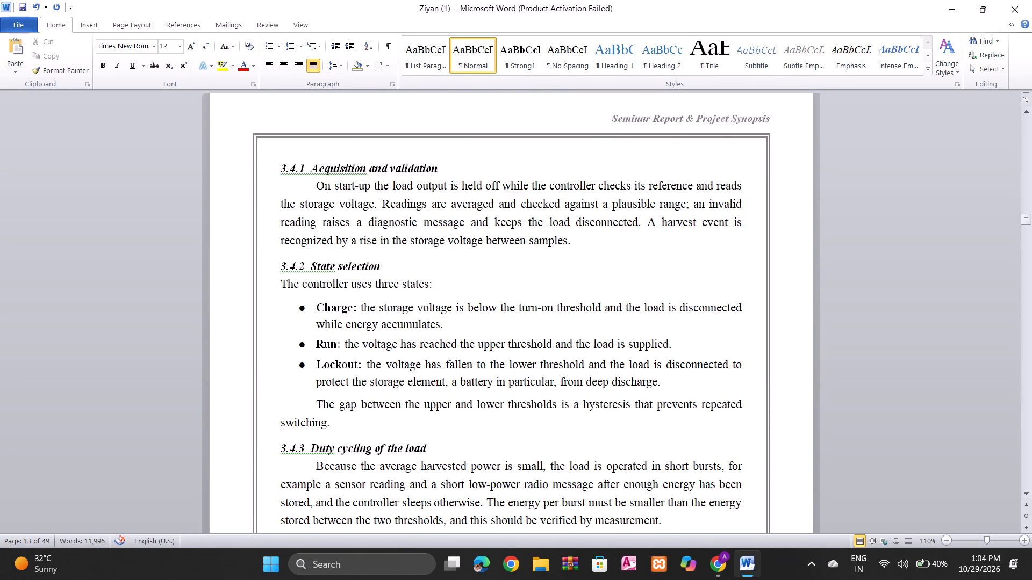
scroll(639, 192, down, 4)
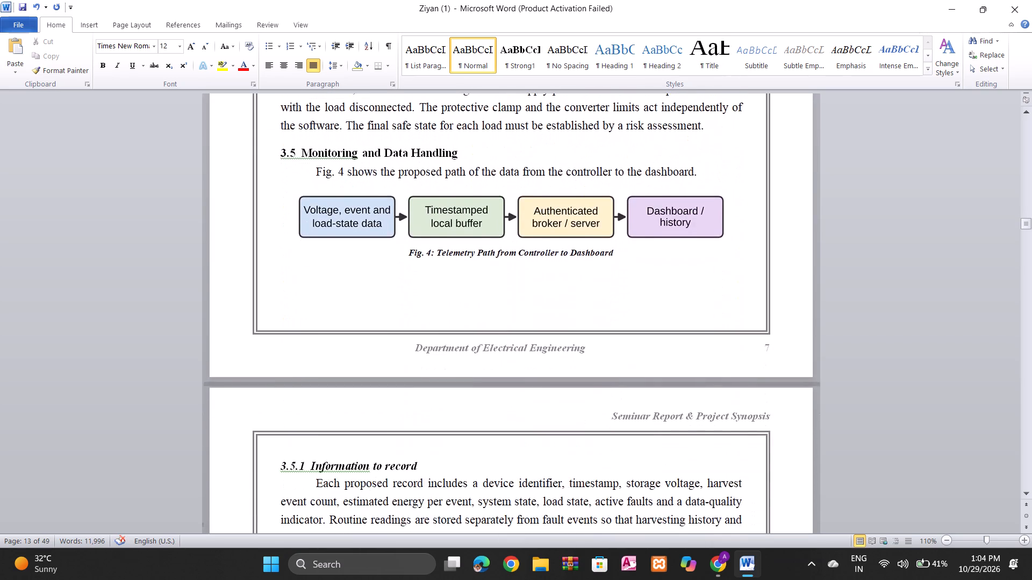
scroll(639, 192, down, 4)
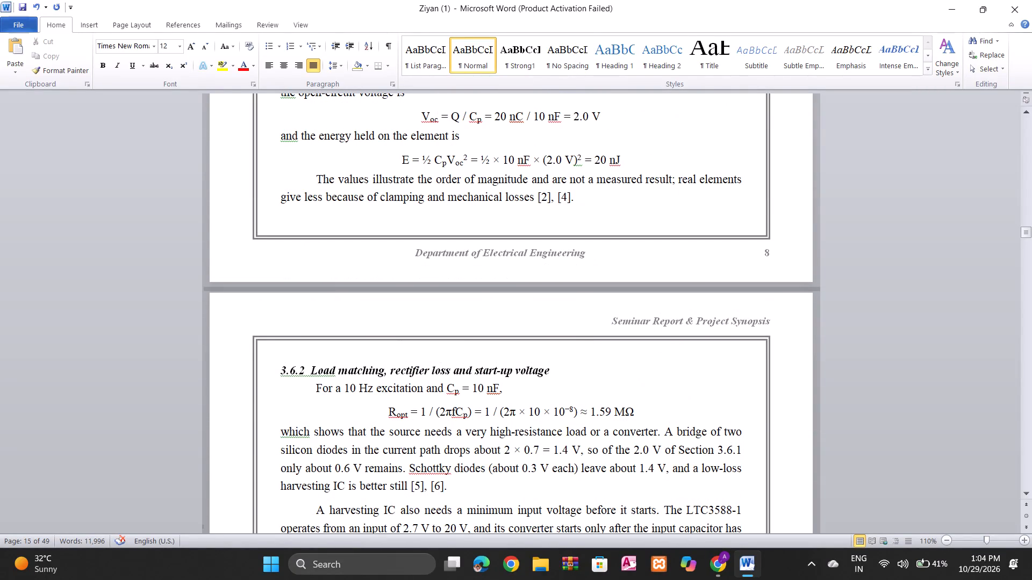
click(573, 199)
key(BackSpace)
key(BackSpace)
key(BackSpace)
key(BackSpace)
key(BackSpace)
key(BackSpace)
key(BackSpace)
key(BackSpace)
key(BackSpace)
key(period)
Delete the citation [8] from the end of the first 3.6.3 Footstep illustration and limits paragraph, keeping the full stop.
scroll(573, 199, down, 2)
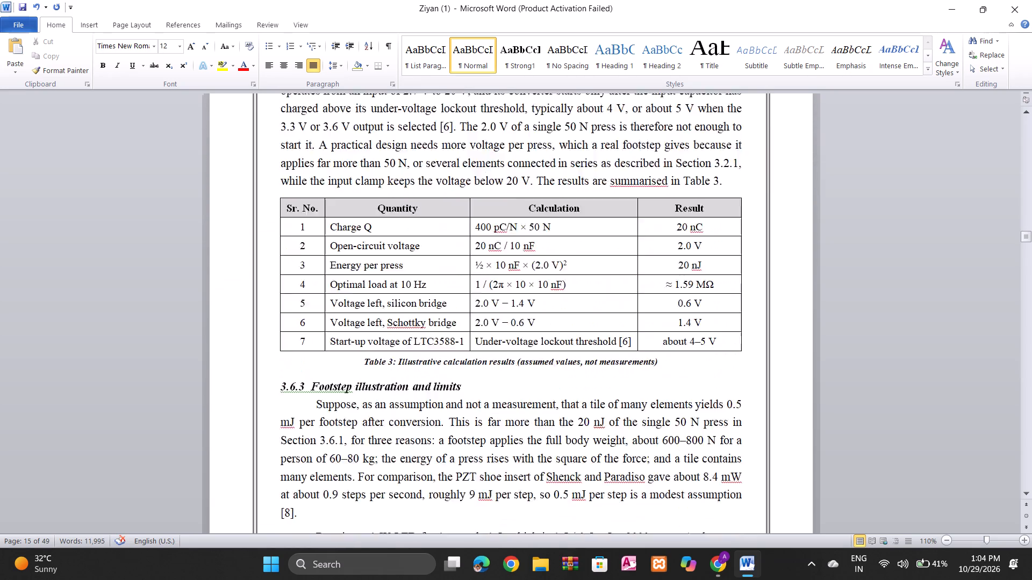
scroll(573, 199, down, 4)
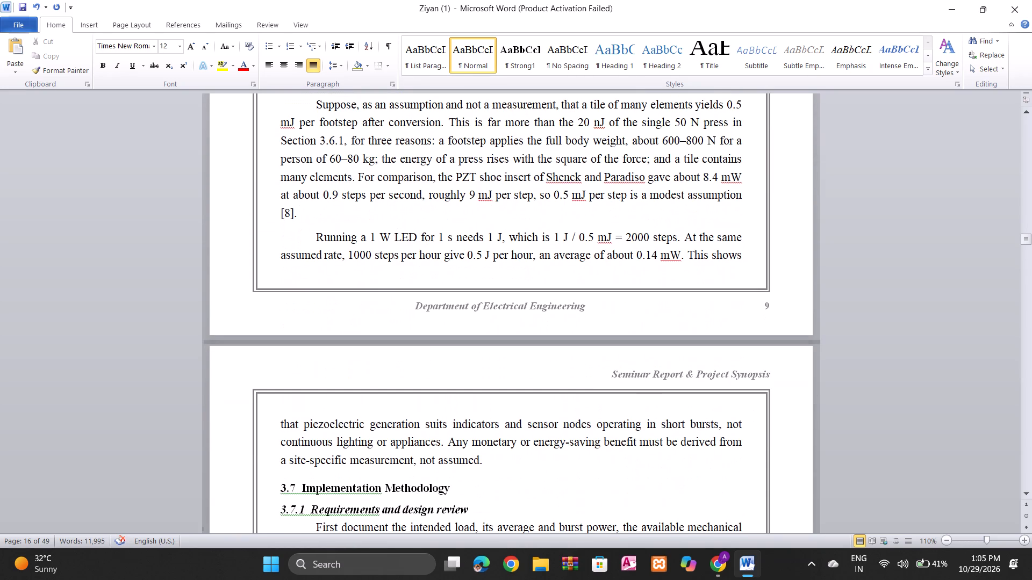
scroll(573, 199, down, 1)
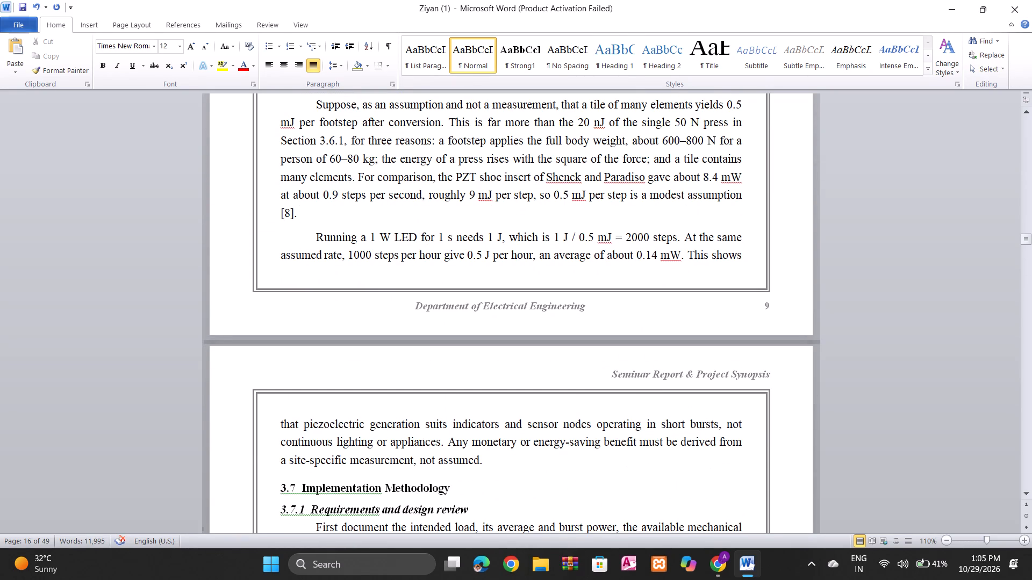
click(294, 210)
key(BackSpace)
key(BackSpace)
key(BackSpace)
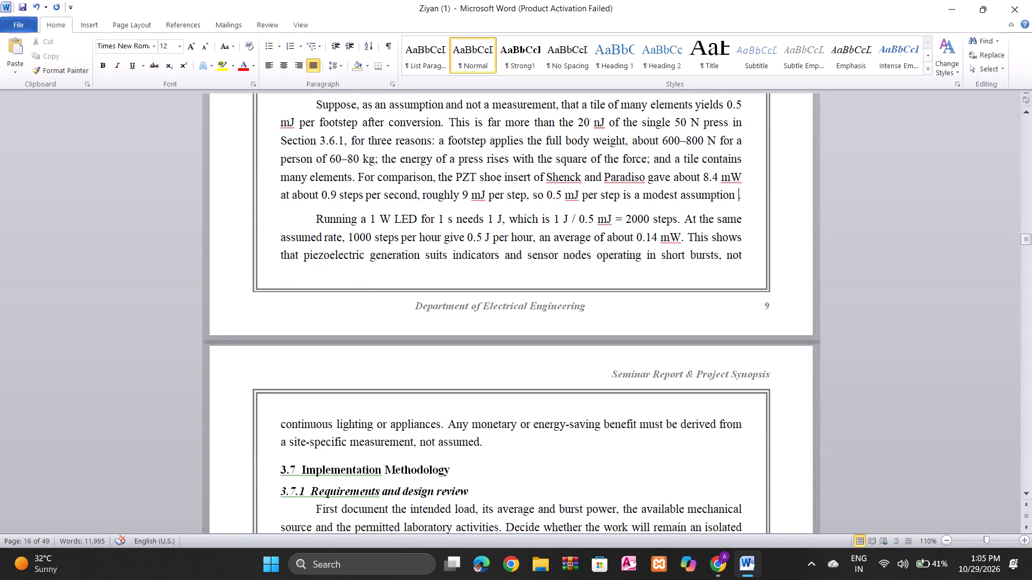
Remove the citations [1], [3] after "guaranteed output" at the end of the 3.8.3 Power limitations paragraph, keeping the full stop.
scroll(297, 187, down, 2)
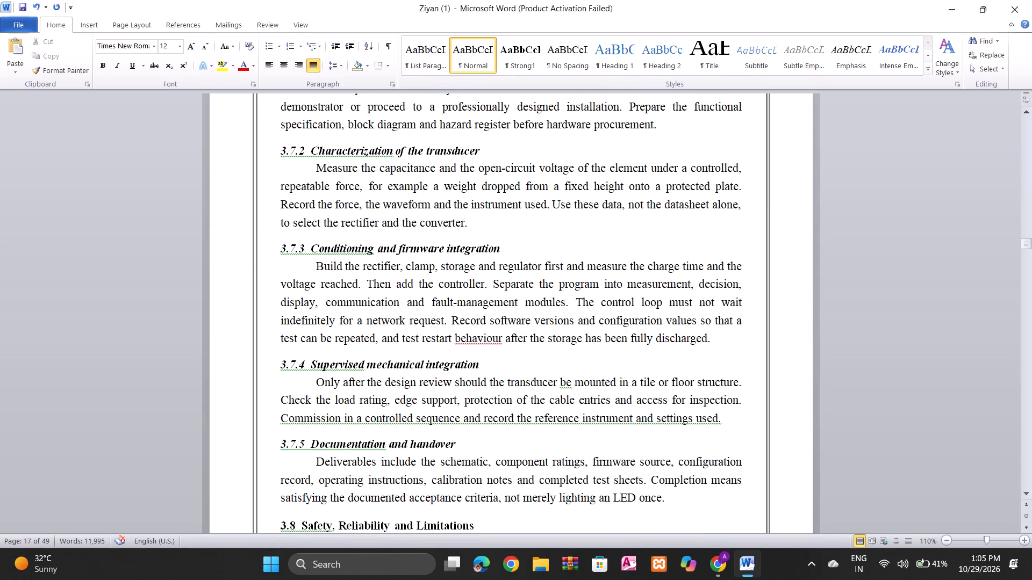
scroll(297, 187, down, 3)
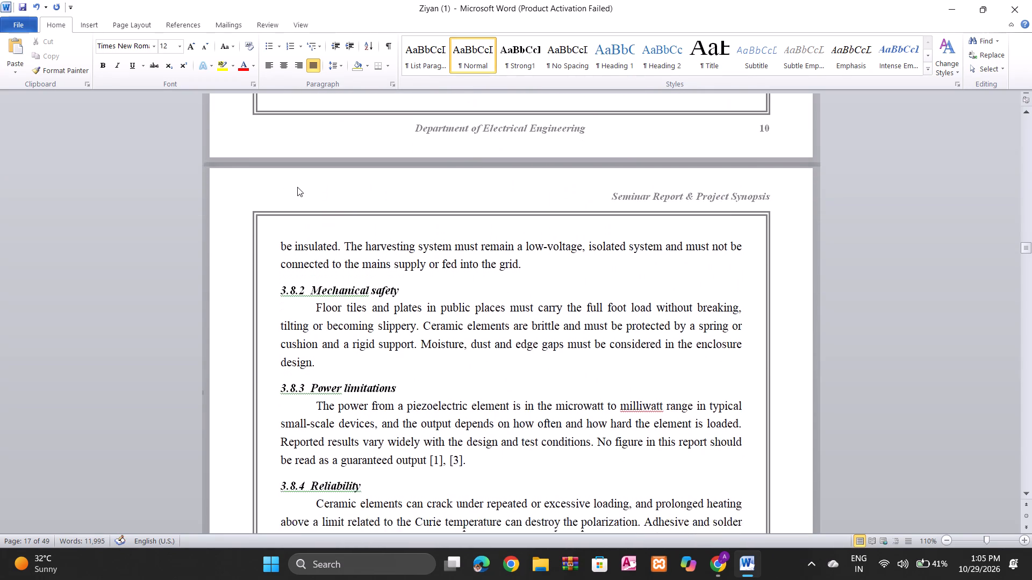
scroll(297, 187, down, 1)
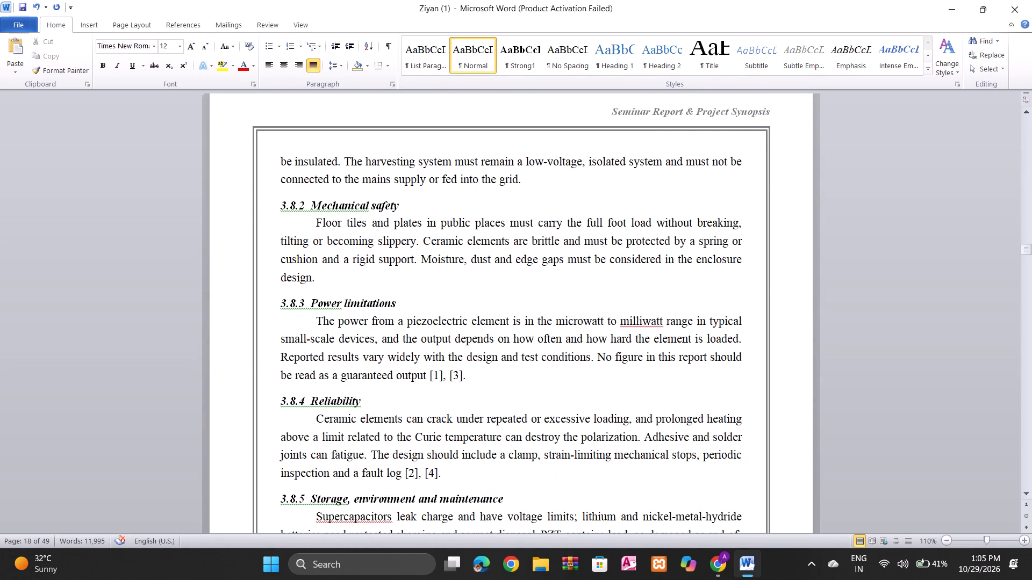
click(461, 373)
key(BackSpace)
key(BackSpace)
key(BackSpace)
key(BackSpace)
key(BackSpace)
key(BackSpace)
key(BackSpace)
key(BackSpace)
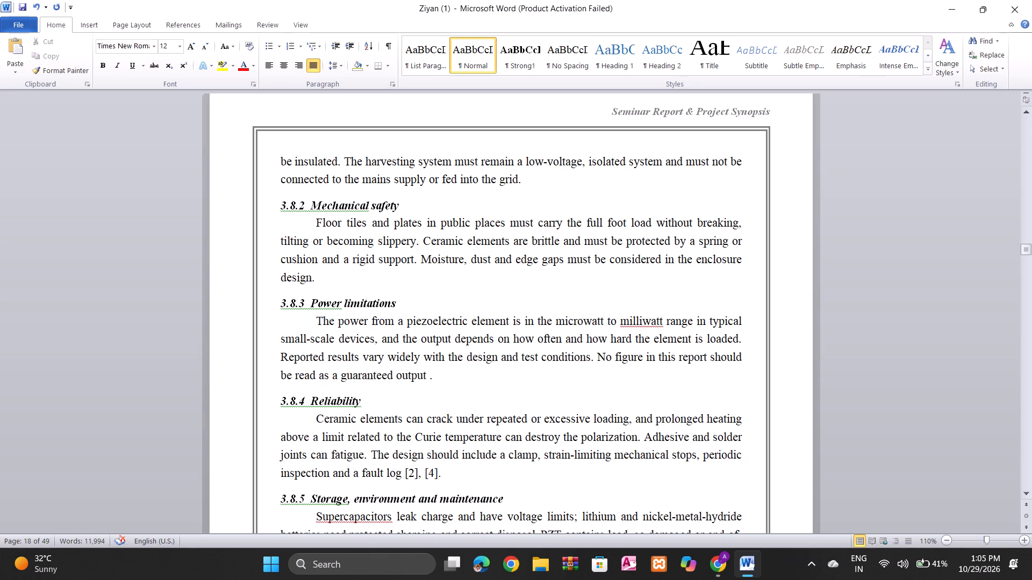
Remove the citations [2], [4] after "fault log" at the end of the 3.8.4 Reliability paragraph, keeping the full stop.
click(438, 471)
key(BackSpace)
key(BackSpace)
key(BackSpace)
key(BackSpace)
key(BackSpace)
key(BackSpace)
key(BackSpace)
key(BackSpace)
Delete the citation [3] from the end of the Self-powered sensors bullet in 3.10 Applications, keeping the full stop.
scroll(438, 471, down, 3)
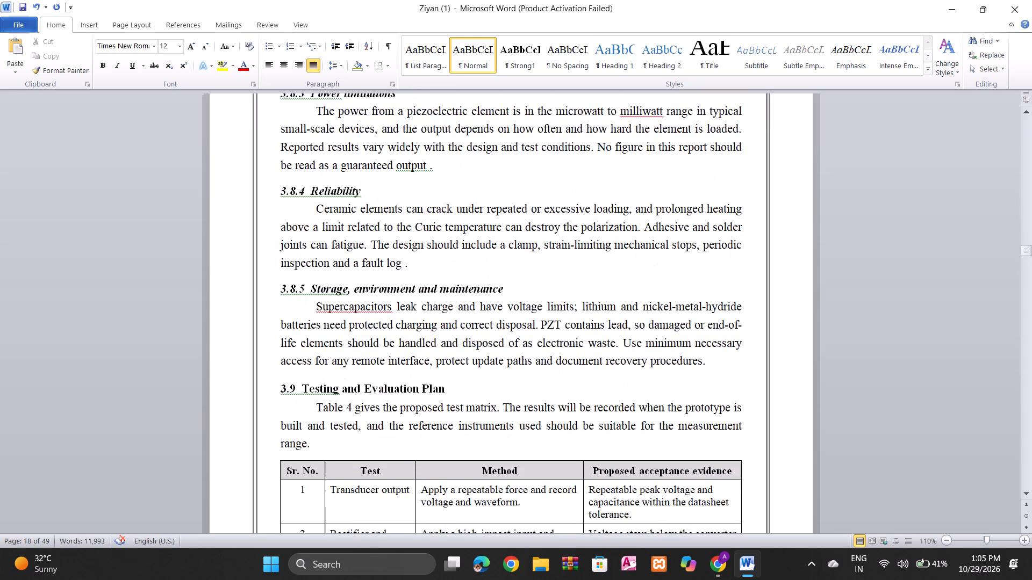
scroll(438, 471, down, 7)
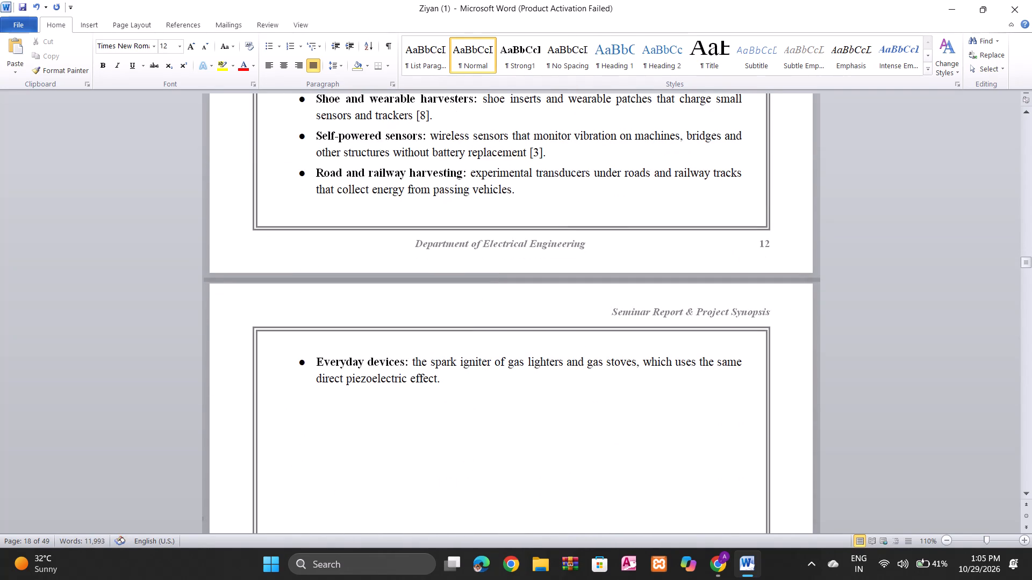
scroll(438, 471, down, 1)
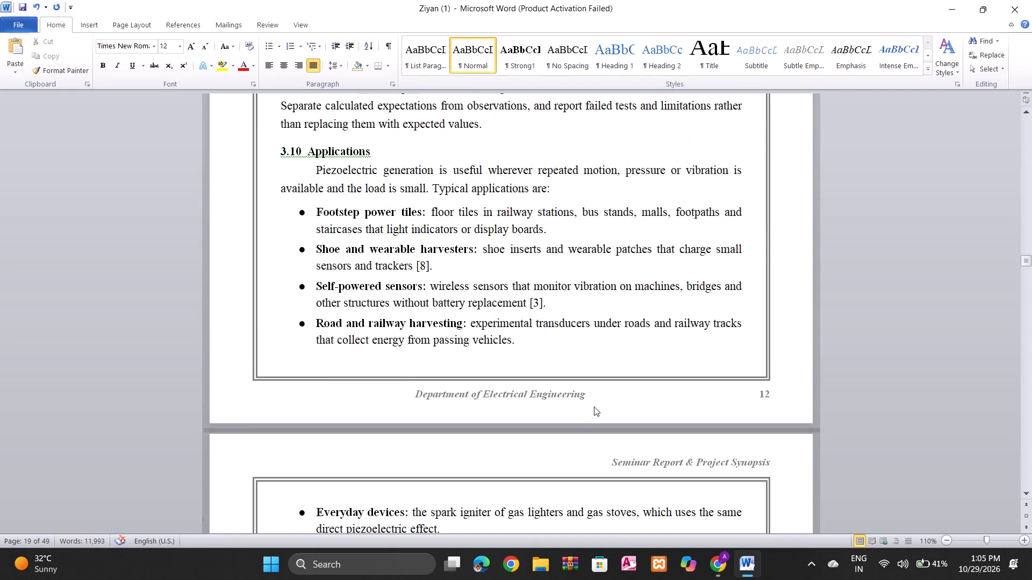
click(543, 303)
key(BackSpace)
key(BackSpace)
key(BackSpace)
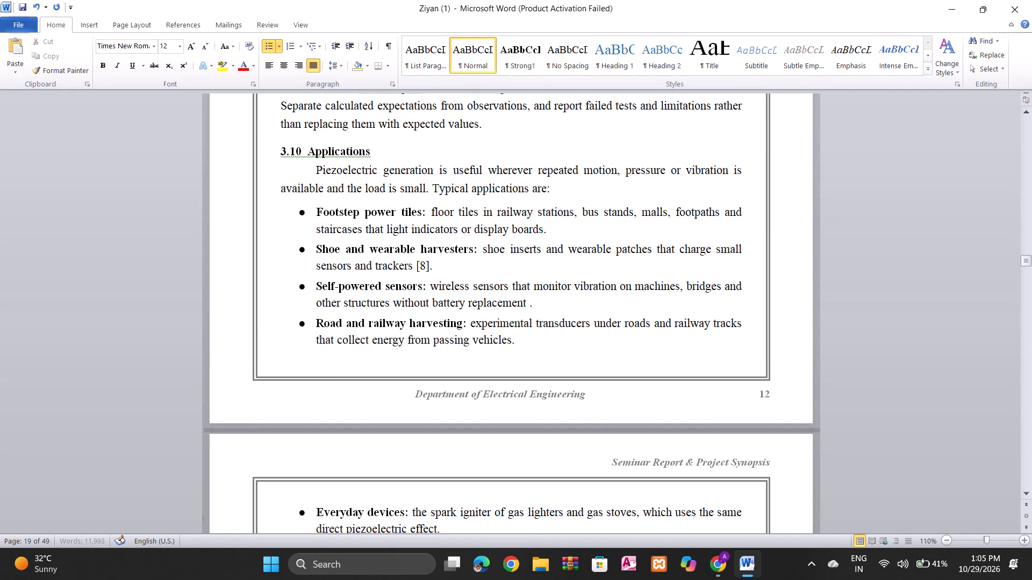
Delete the citation [8] from the end of the Shoe and wearable harvesters bullet in 3.10 Applications, keeping the full stop.
click(428, 270)
key(BackSpace)
key(BackSpace)
key(BackSpace)
Remove the citation range [1]–[6] after "actually usable" in the first paragraph of chapter 5 Conclusion, keeping the full stop.
scroll(428, 270, down, 5)
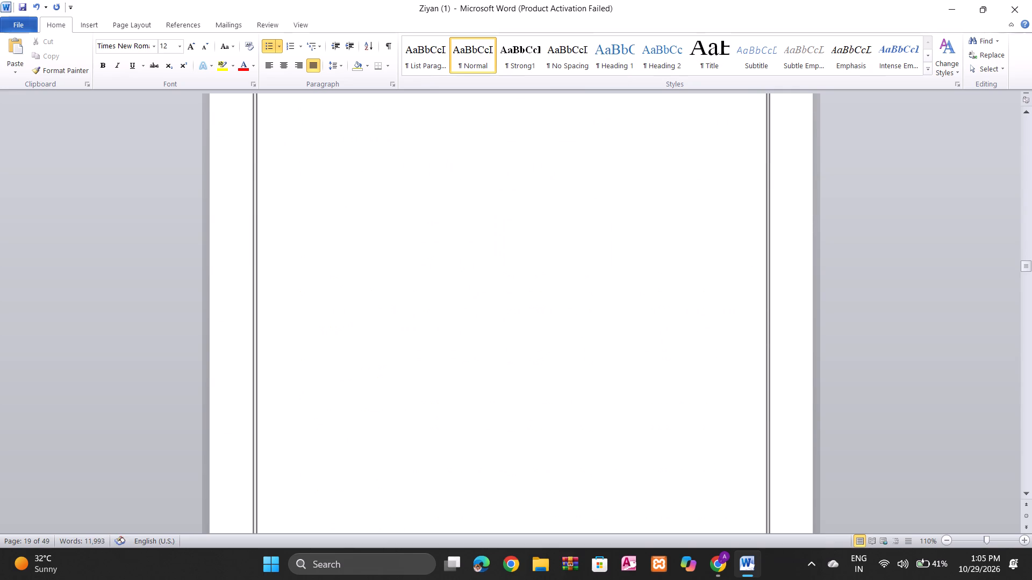
scroll(428, 270, down, 6)
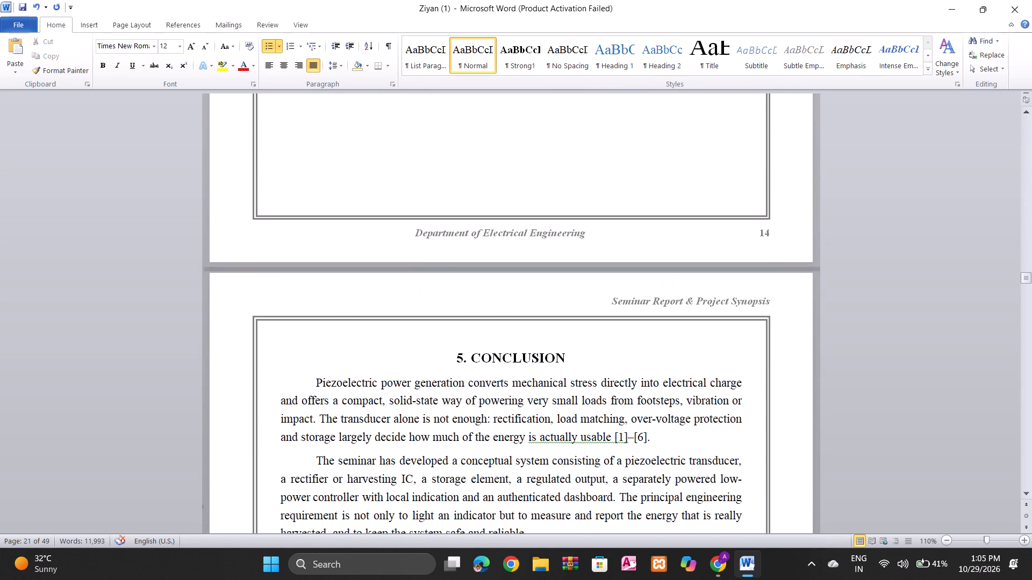
scroll(428, 270, down, 1)
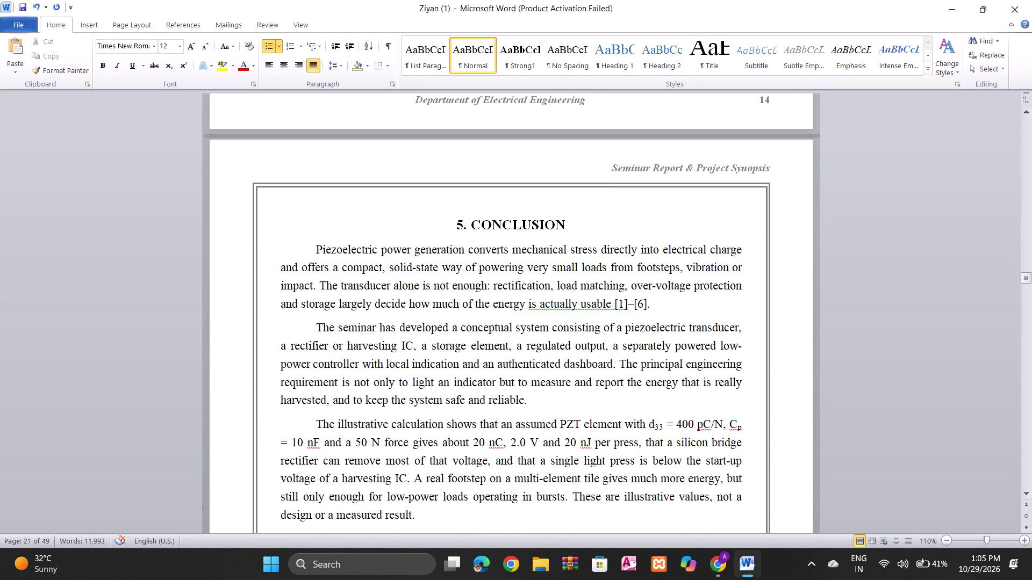
click(647, 305)
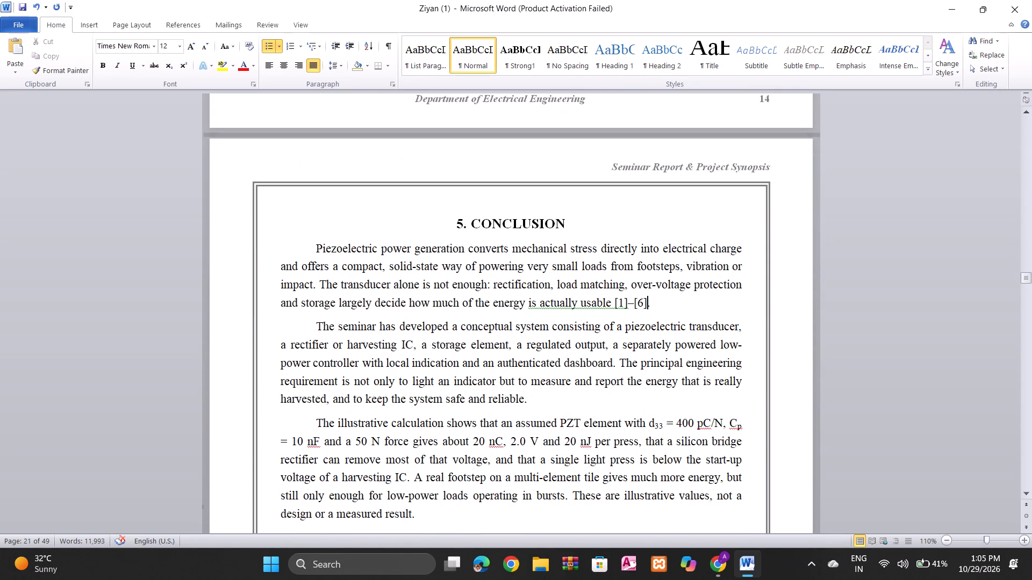
key(BackSpace)
key(BackSpace)
key(BackSpace)
key(BackSpace)
key(BackSpace)
key(BackSpace)
key(BackSpace)
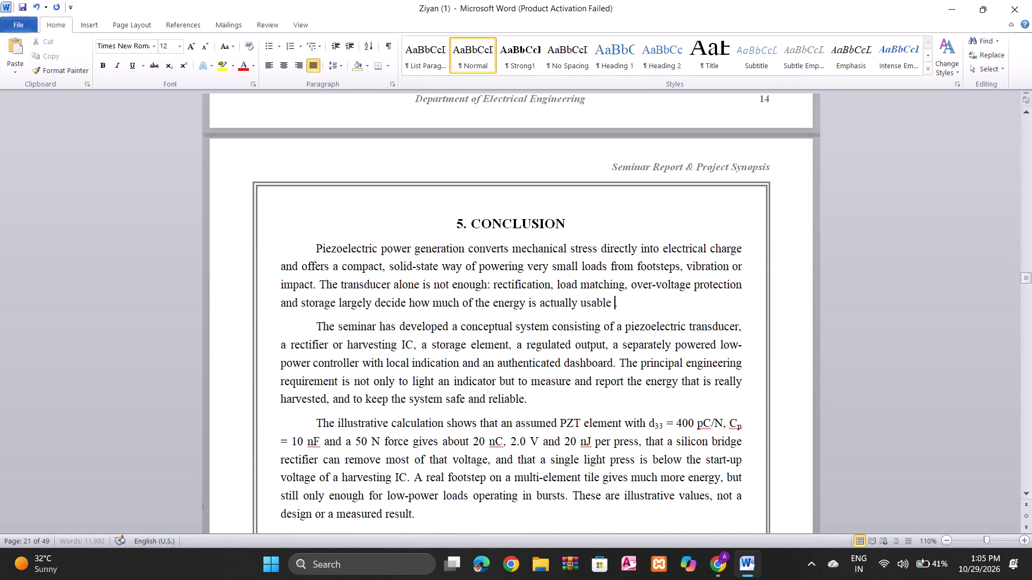
Delete the Everyday devices bullet at the end of 3.10 Applications, so chapter 4 directly follows the Road and railway harvesting page.
scroll(647, 305, up, 6)
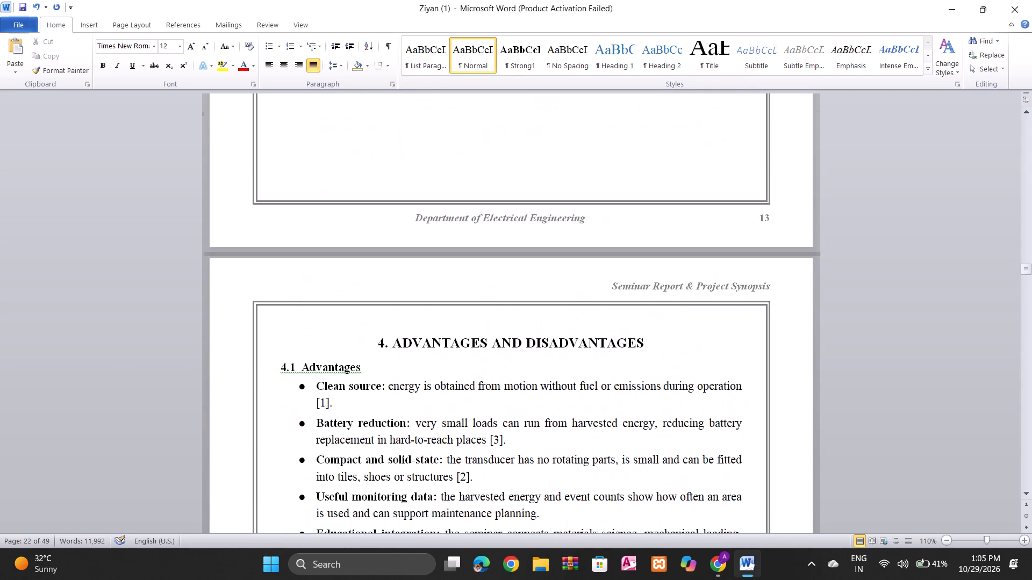
scroll(647, 305, up, 5)
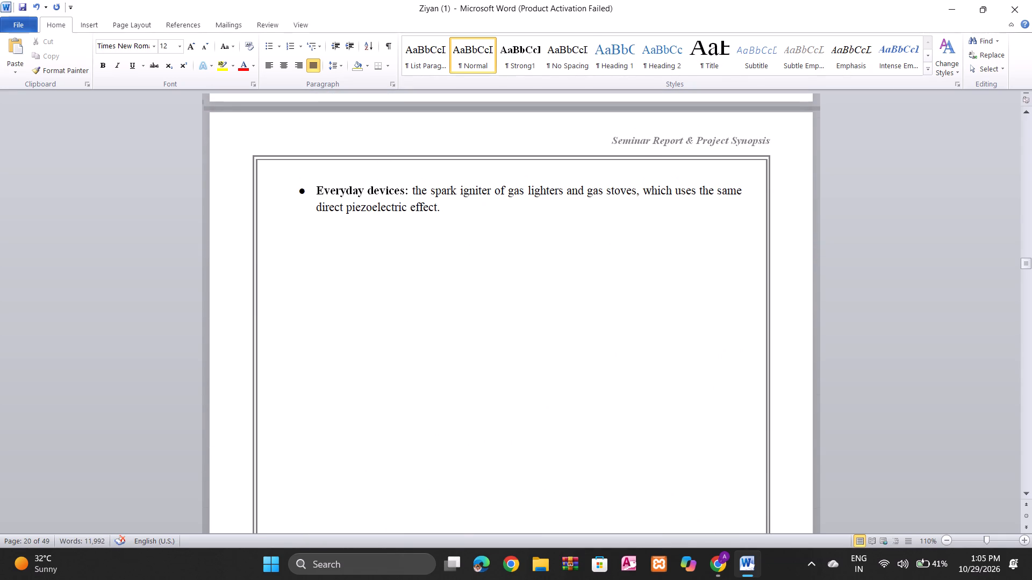
click(436, 210)
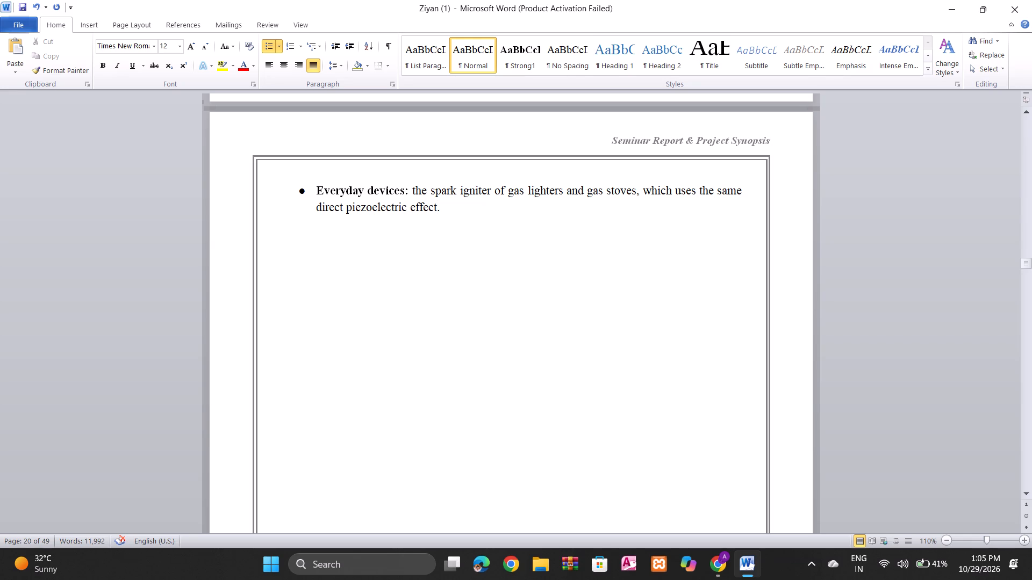
key(BackSpace)
key(BackSpace)
key(BackSpace)
key(BackSpace)
key(BackSpace)
key(BackSpace)
key(BackSpace)
key(BackSpace)
key(BackSpace)
key(BackSpace)
key(BackSpace)
key(BackSpace)
key(BackSpace)
key(BackSpace)
key(BackSpace)
key(BackSpace)
key(BackSpace)
key(BackSpace)
key(BackSpace)
key(BackSpace)
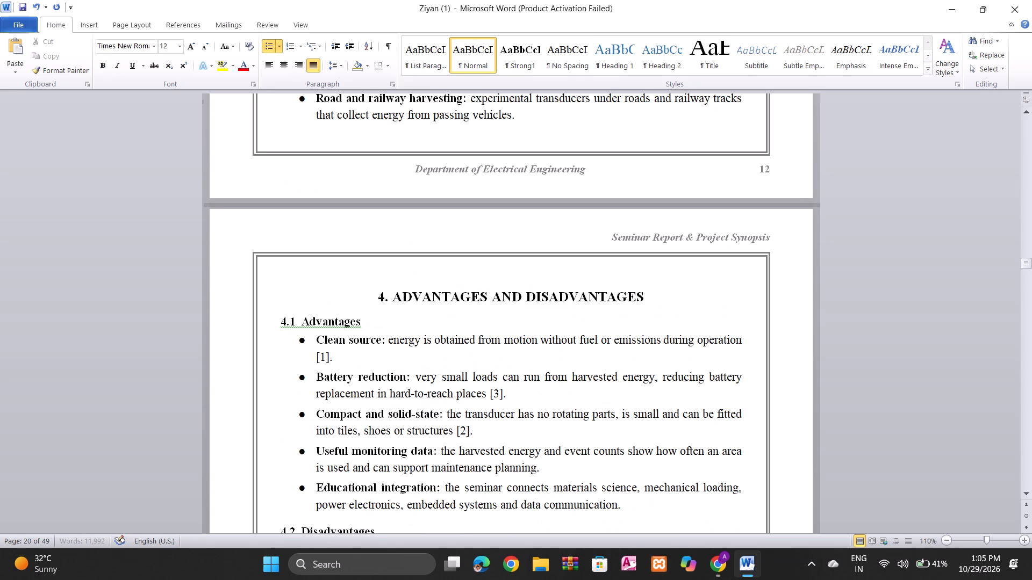
Remove the citation range [5]–[7] after "single demonstration" just before heading 5.1 Future Scope, ending the sentence with a full stop.
scroll(436, 210, down, 6)
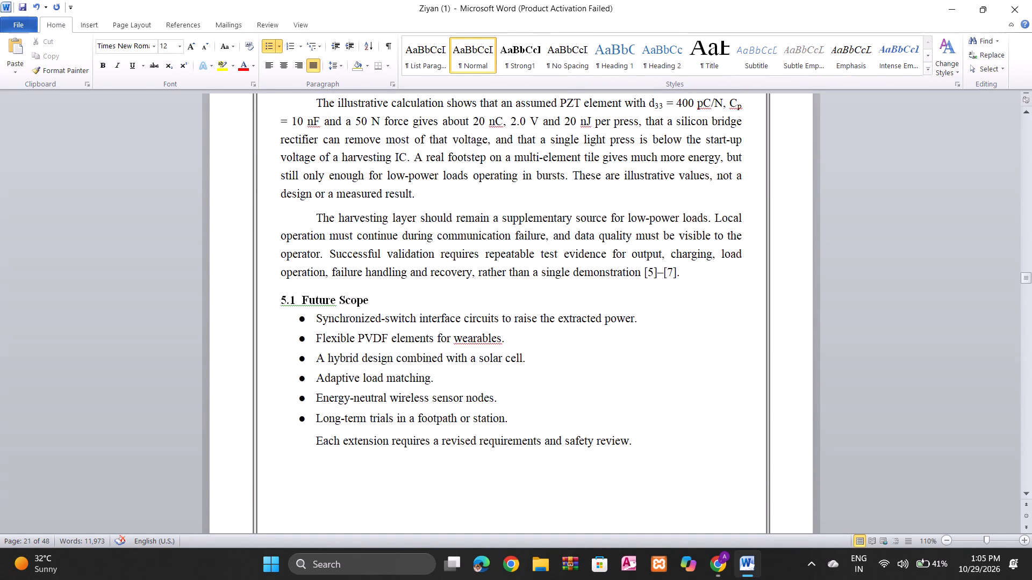
click(676, 266)
key(Delete)
key(BackSpace)
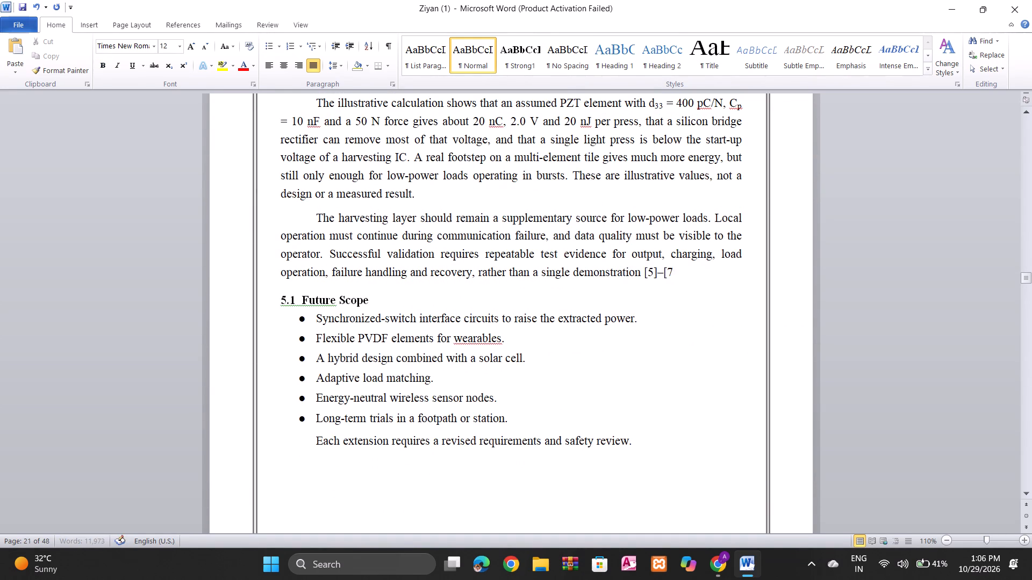
key(BackSpace)
key(BackSpace)
key(BackSpace)
key(BackSpace)
key(BackSpace)
key(BackSpace)
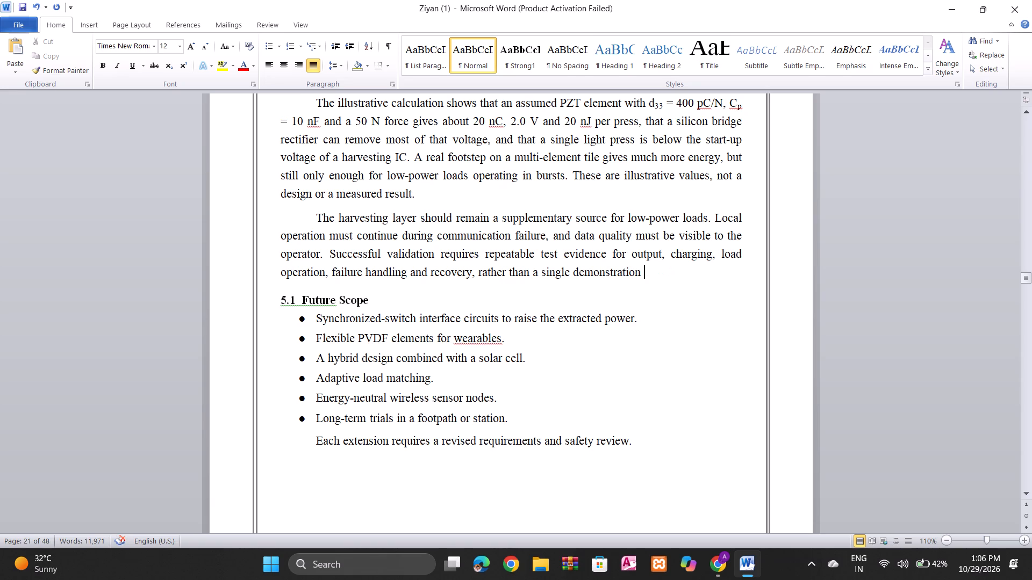
key(period)
Review the rest of the report from 5.1 Future Scope through chapters 6 to 10 to the end of the references.
scroll(676, 266, down, 4)
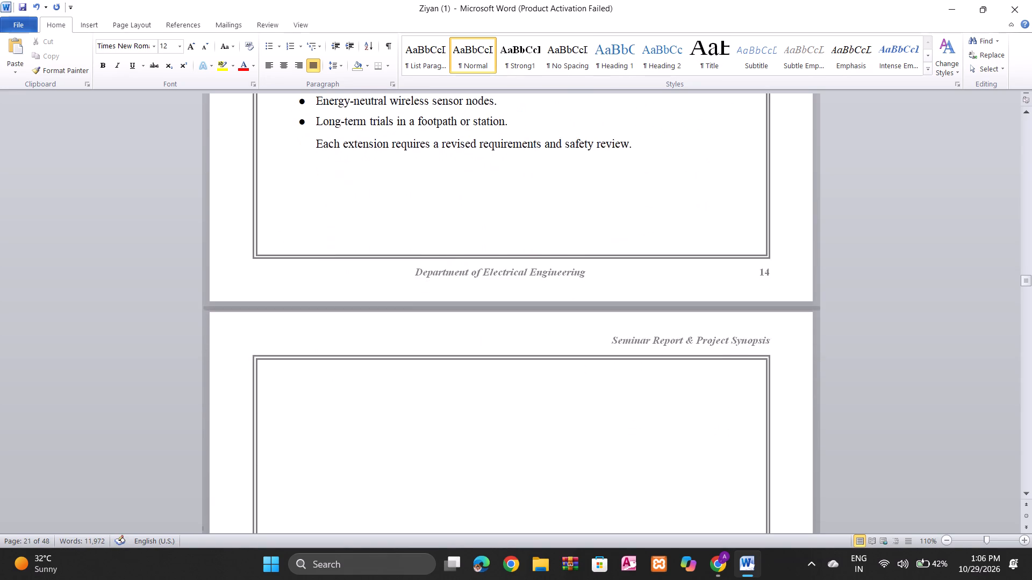
scroll(676, 266, down, 6)
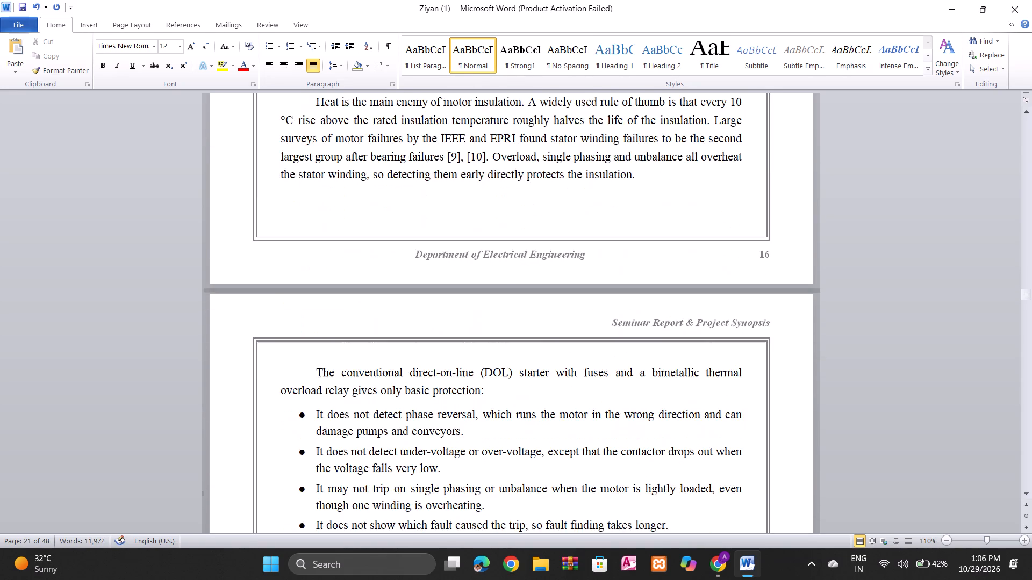
scroll(676, 266, up, 3)
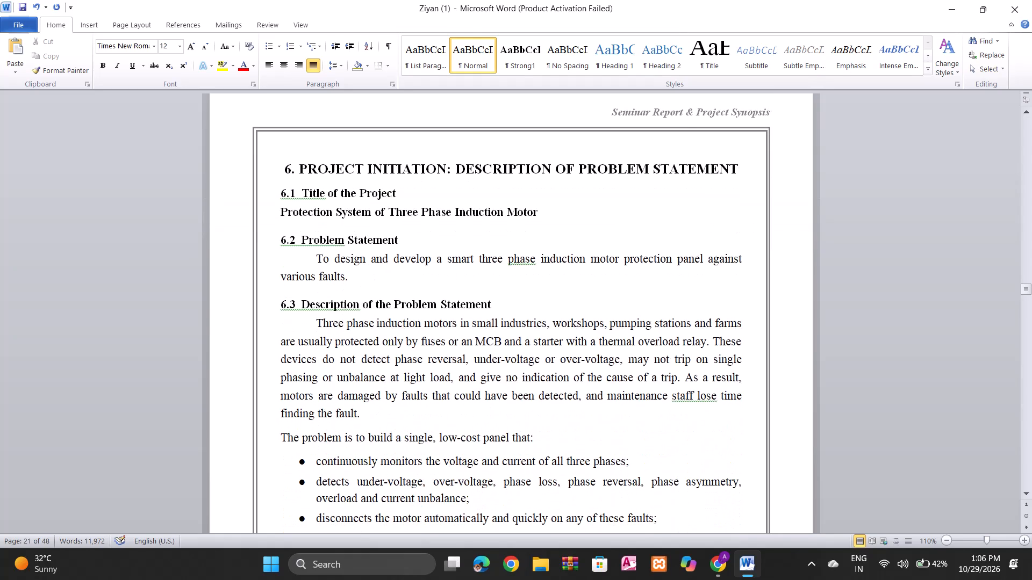
scroll(676, 266, down, 2)
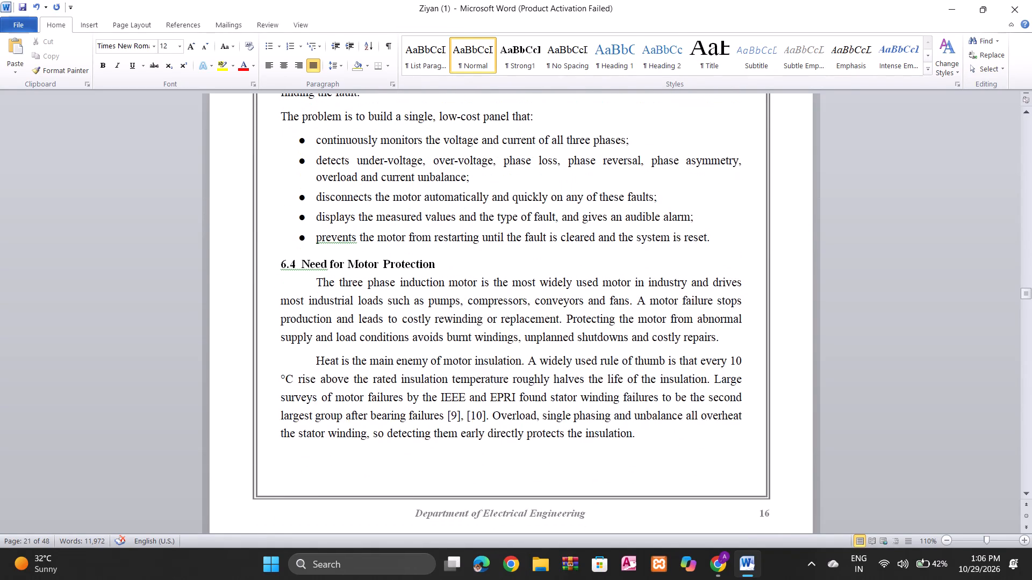
scroll(676, 266, down, 3)
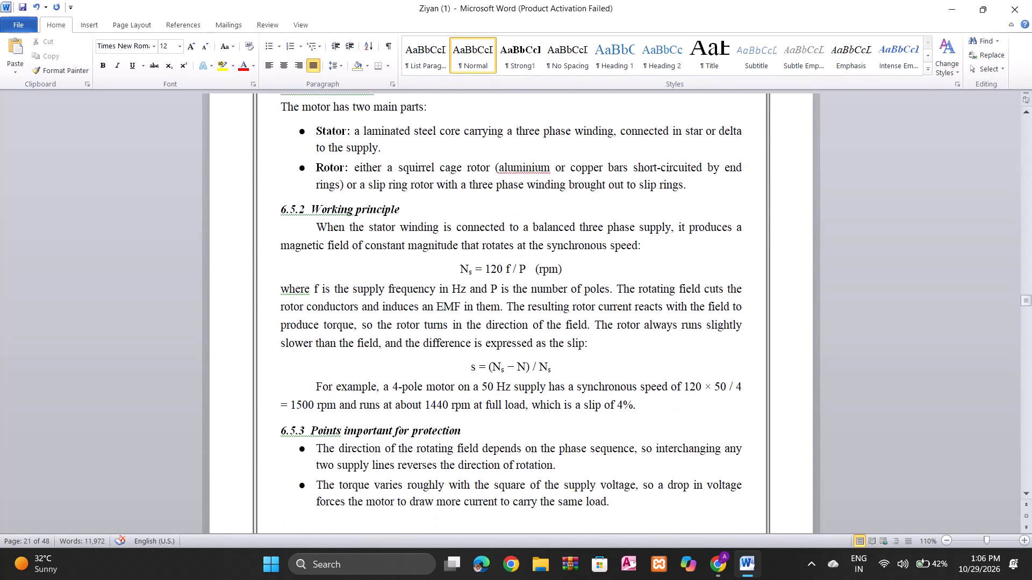
scroll(676, 266, down, 7)
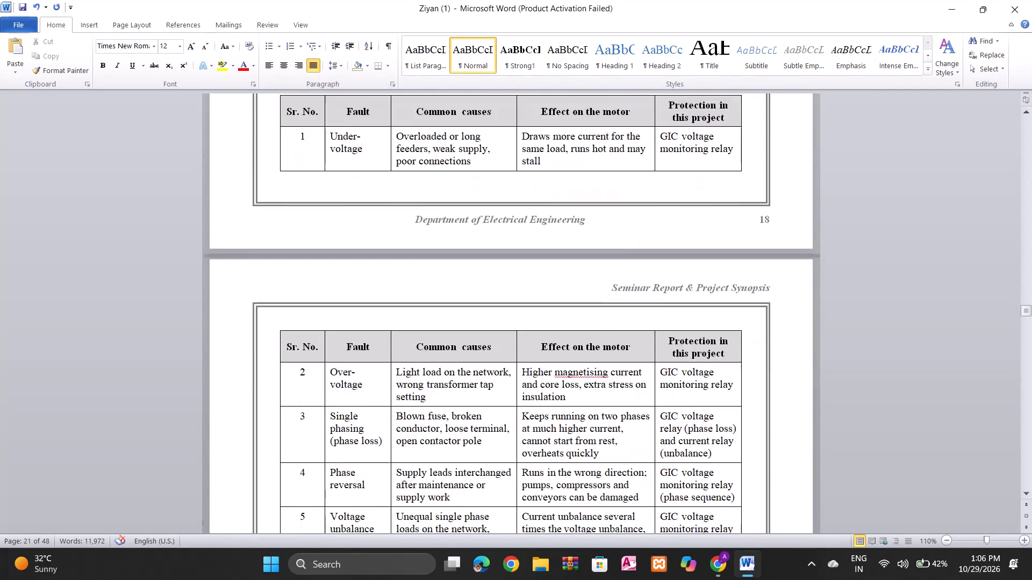
scroll(676, 266, down, 5)
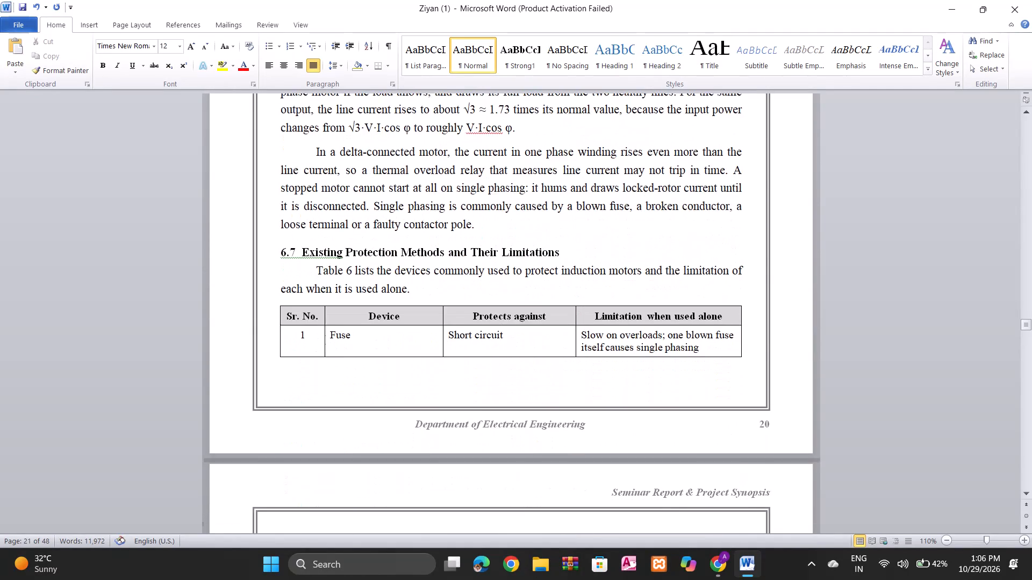
scroll(676, 266, down, 11)
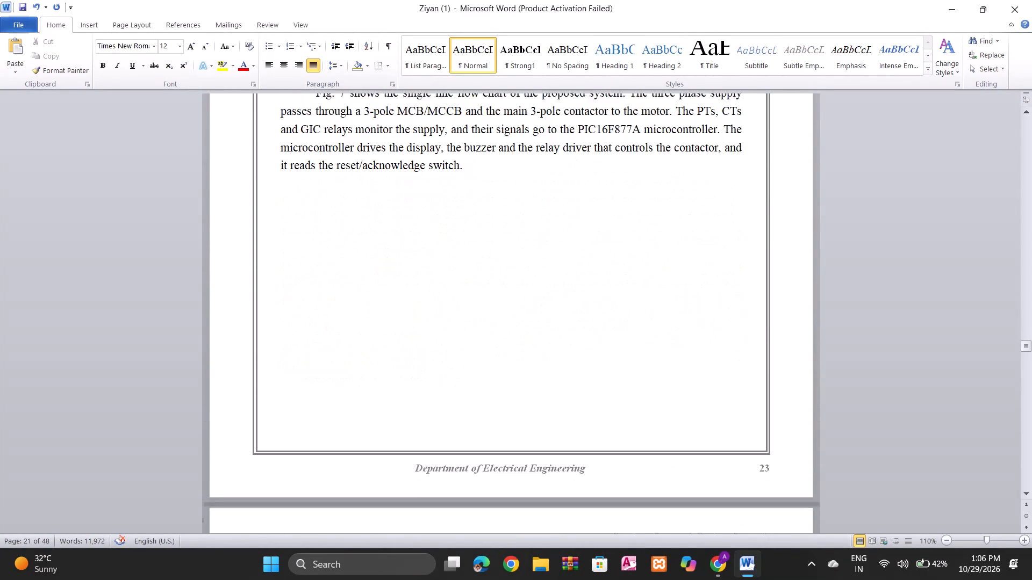
scroll(676, 266, down, 5)
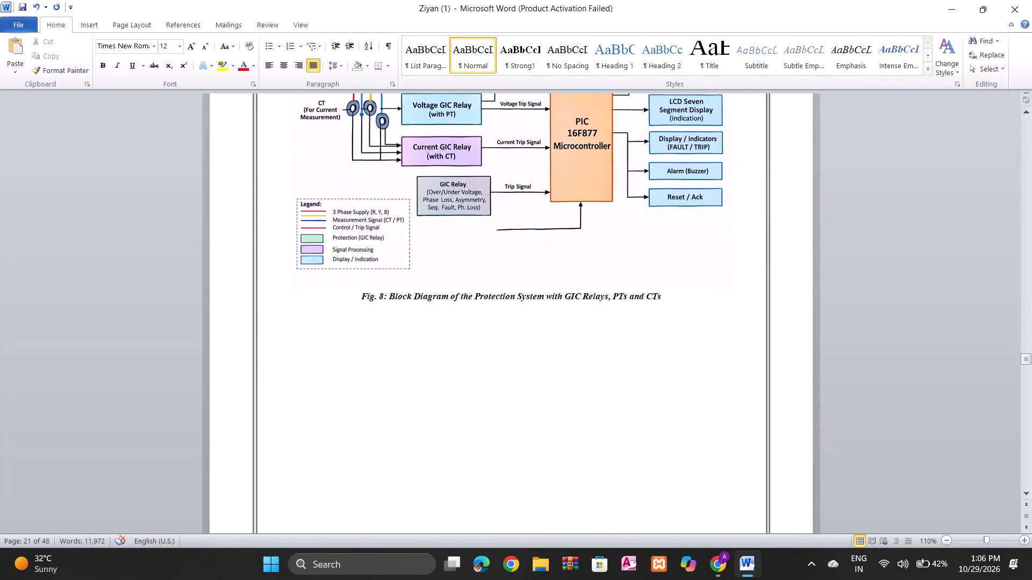
scroll(676, 266, down, 6)
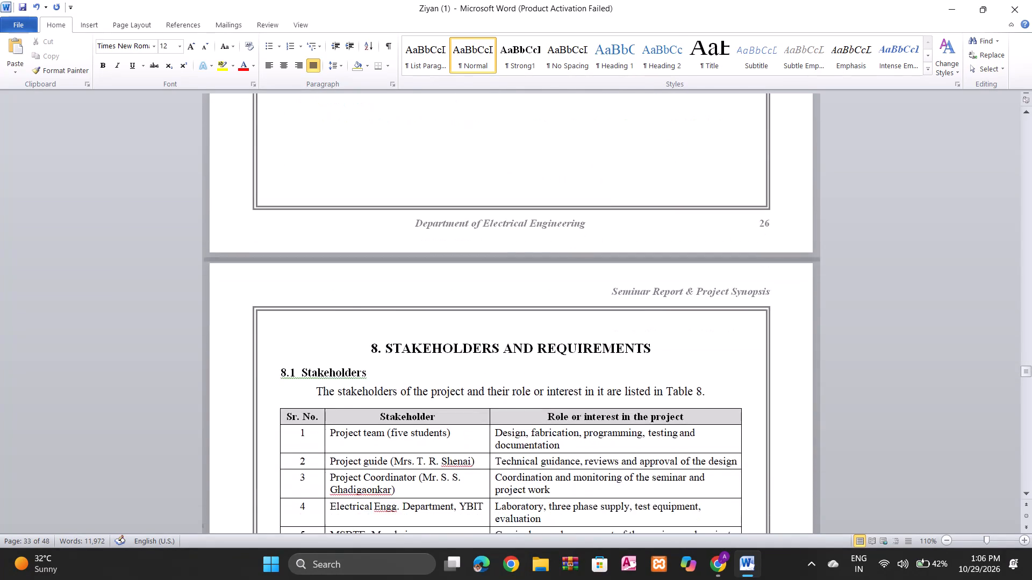
scroll(676, 266, down, 6)
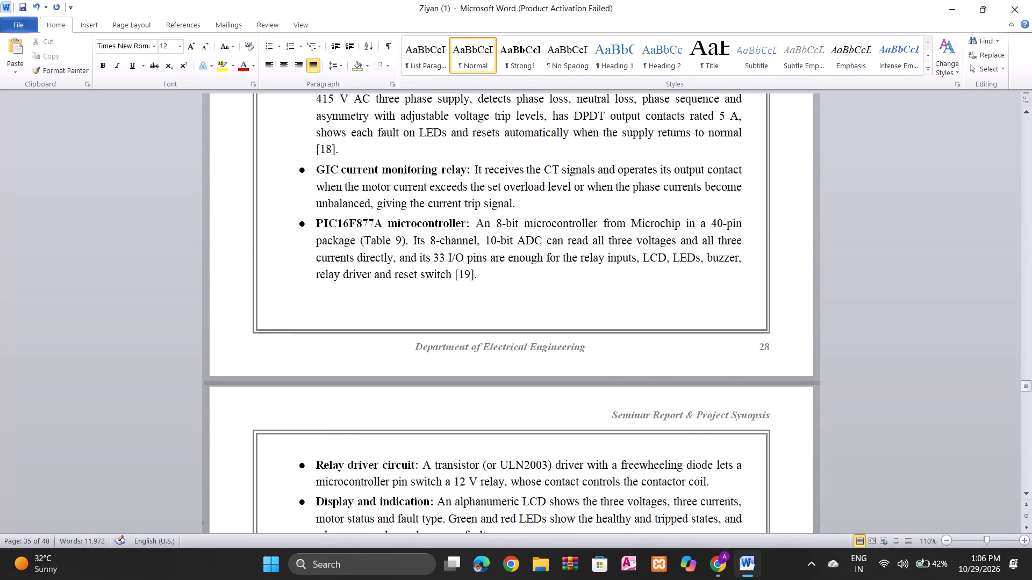
scroll(676, 266, down, 6)
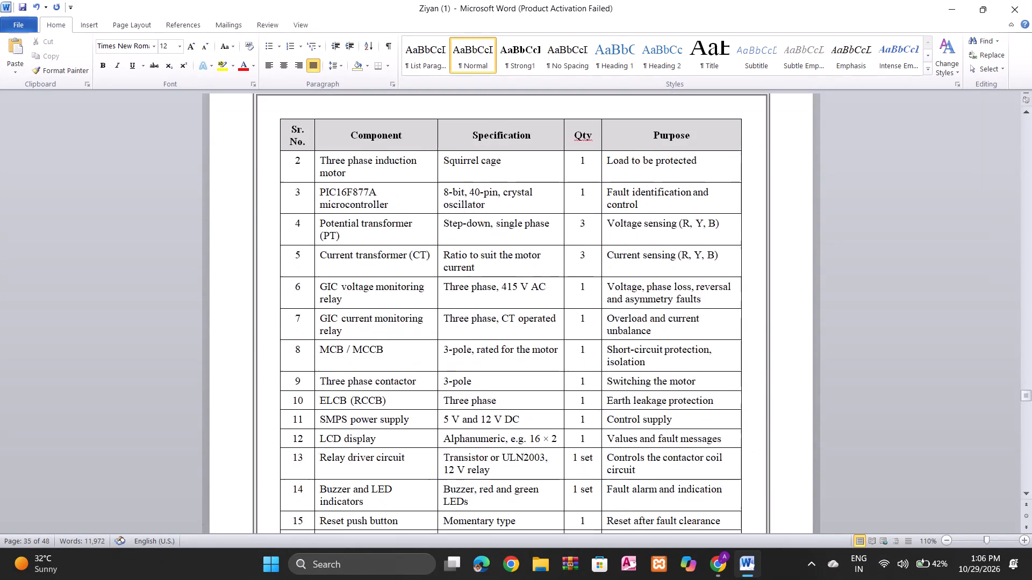
scroll(676, 266, down, 4)
scroll(676, 266, up, 2)
scroll(676, 266, down, 4)
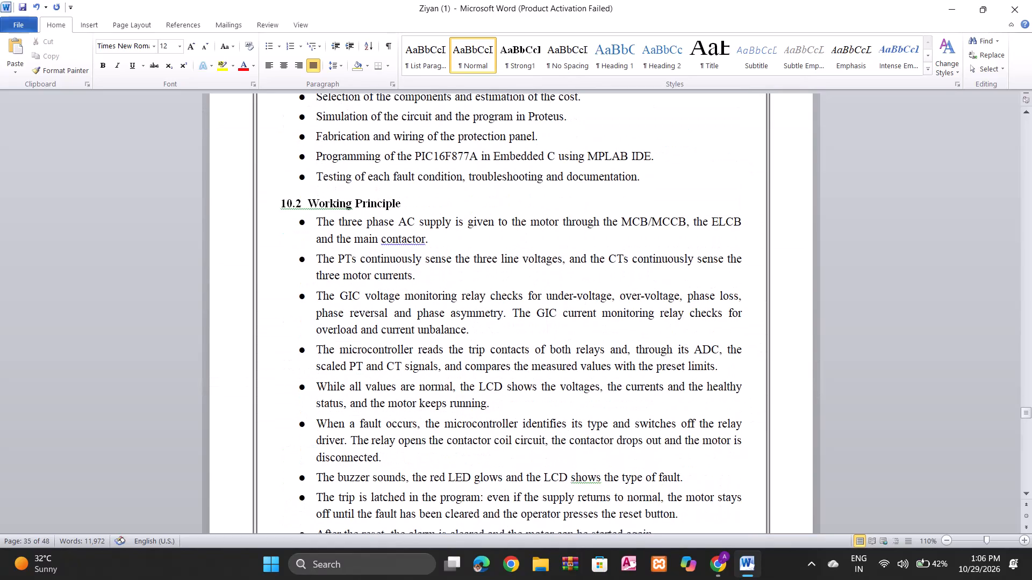
scroll(676, 266, down, 2)
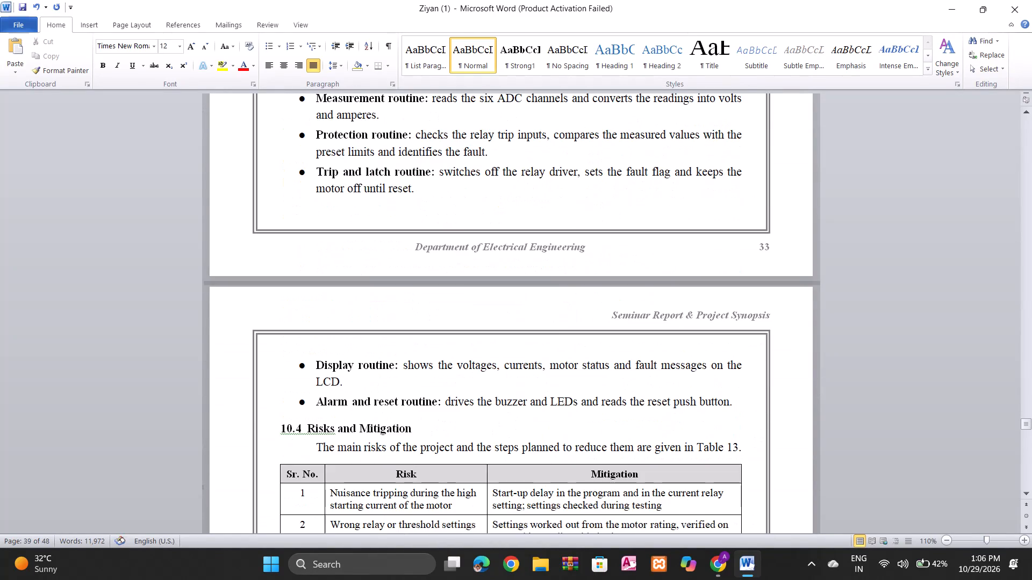
scroll(676, 266, down, 10)
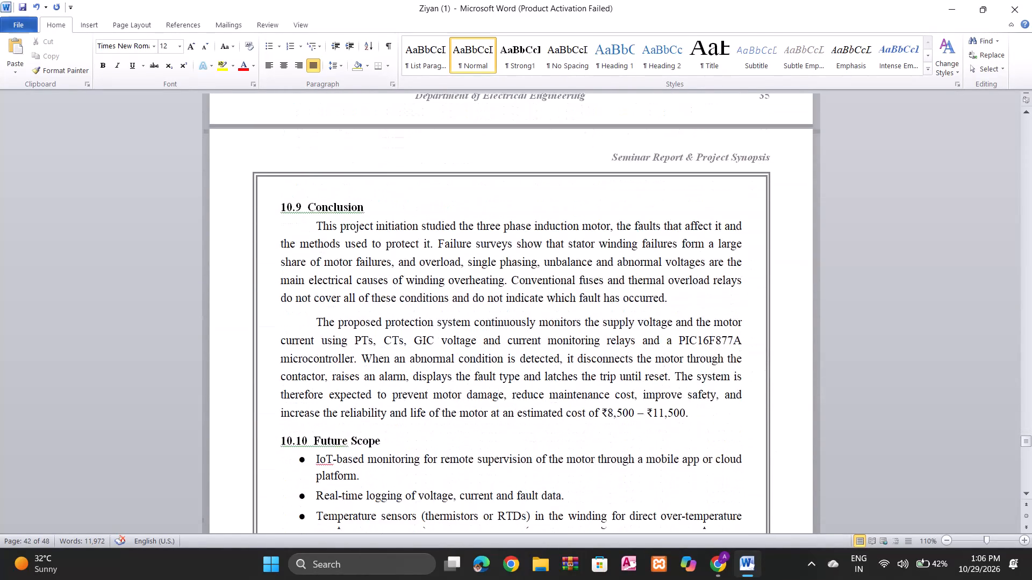
scroll(676, 266, down, 18)
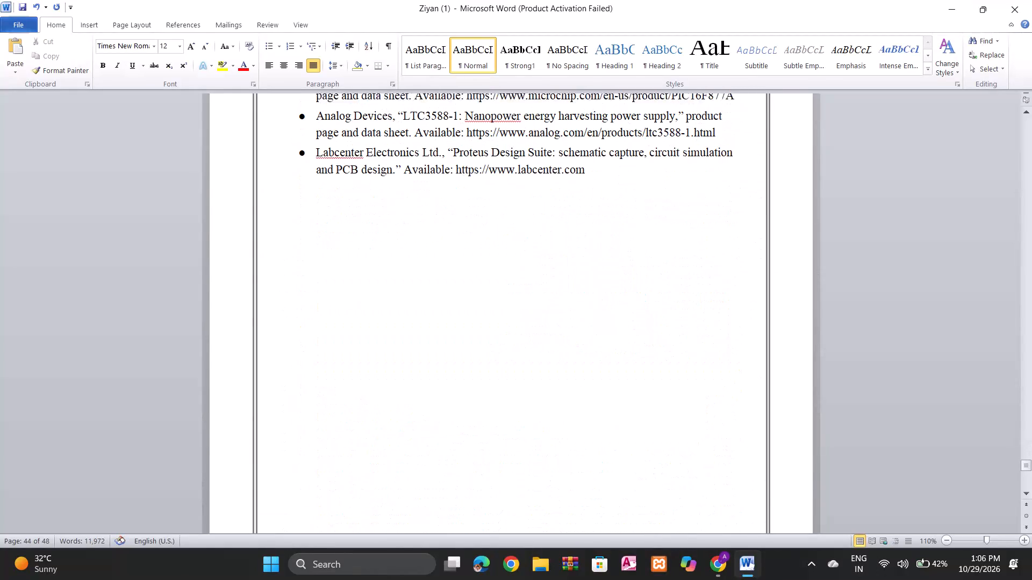
scroll(676, 266, down, 15)
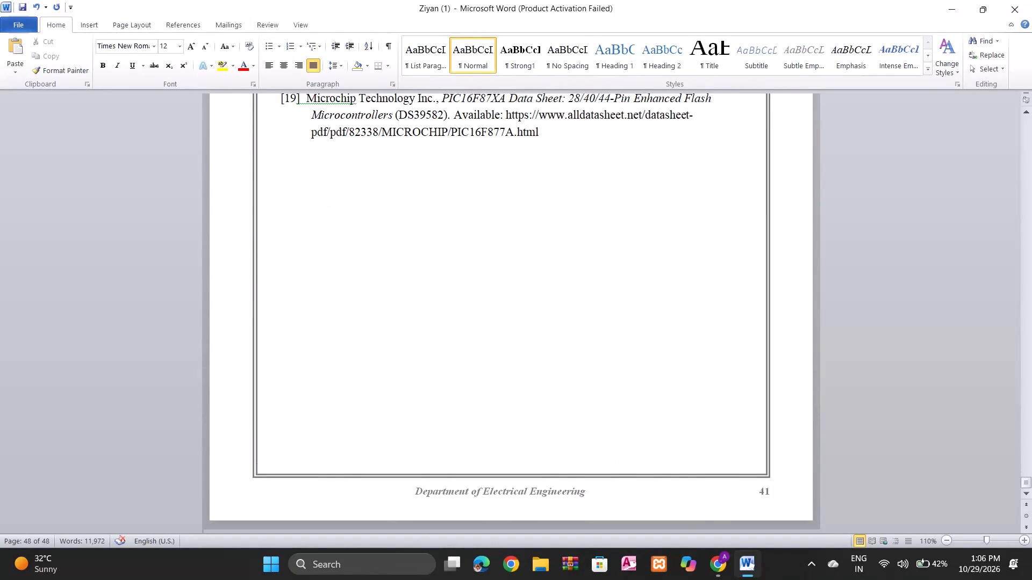
Save the report, including through Save As to the Downloads folder as a Word Document under its existing file name.
key(ctrl+s)
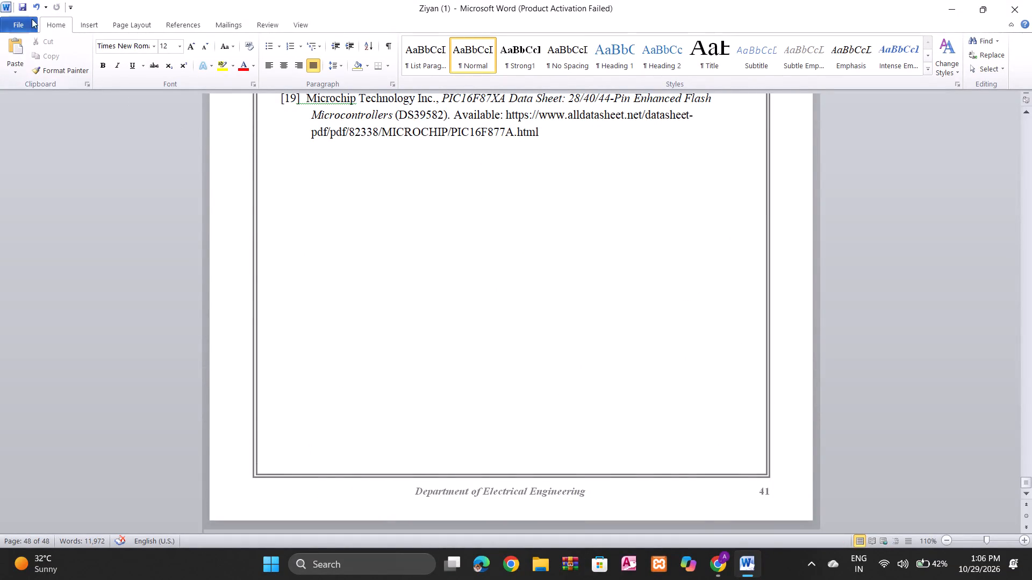
click(24, 25)
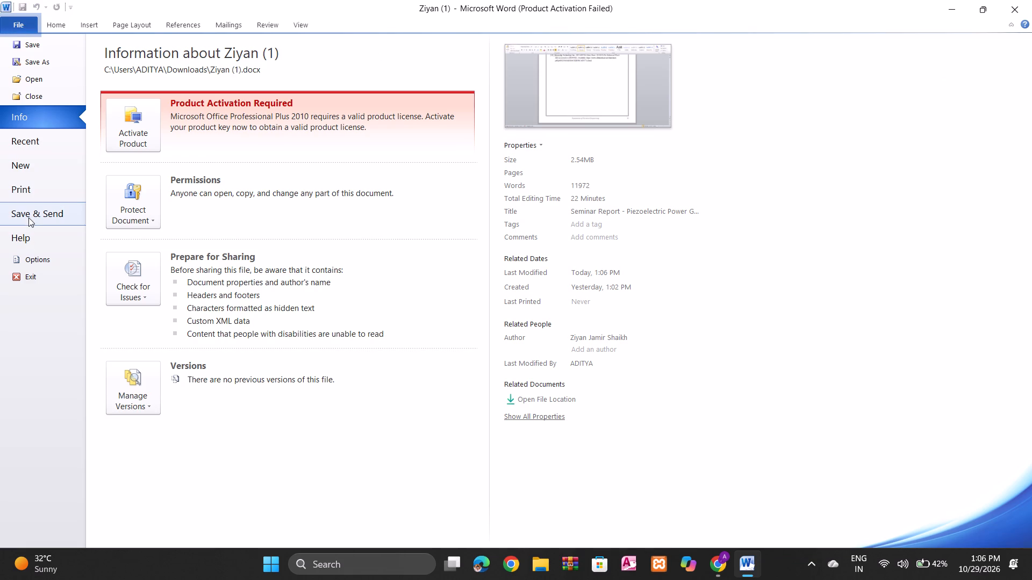
double_click(31, 57)
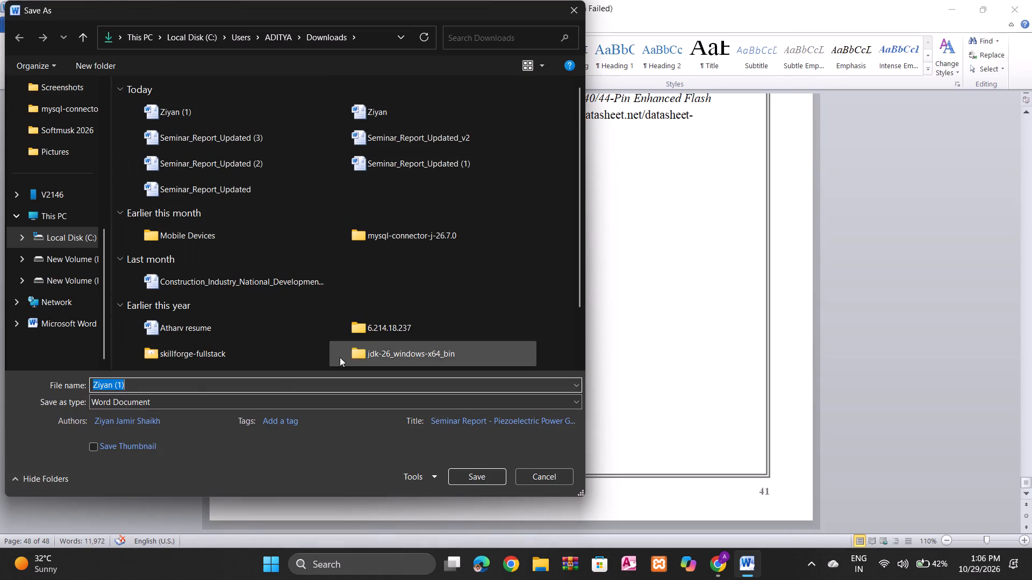
click(476, 470)
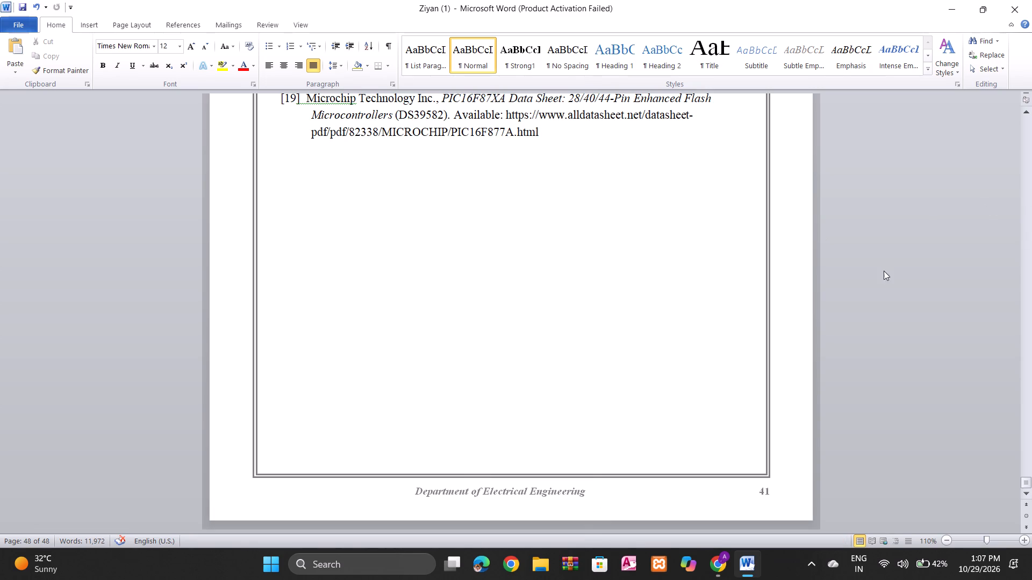
Close the saved report and quit the word processor.
click(1019, 2)
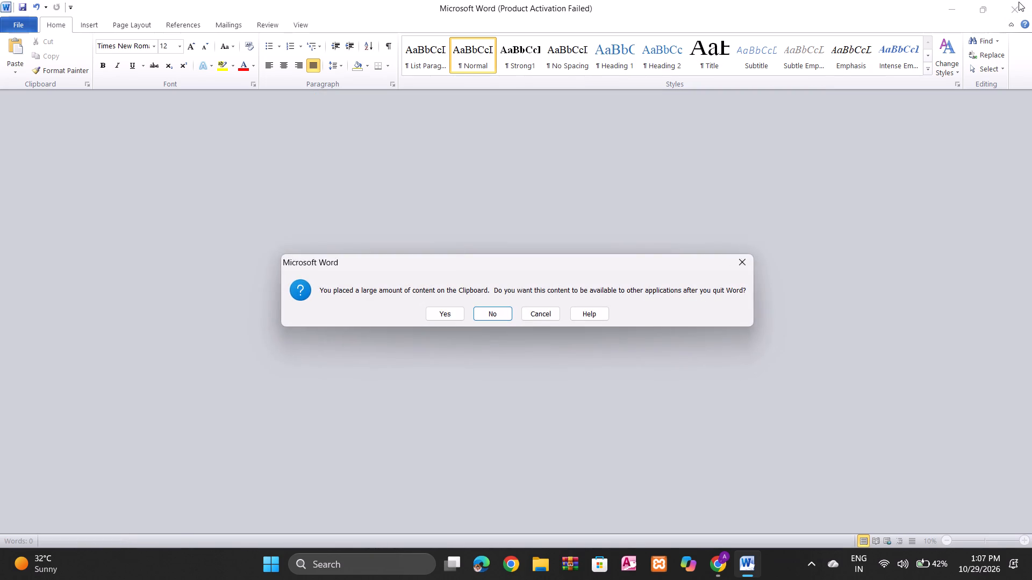
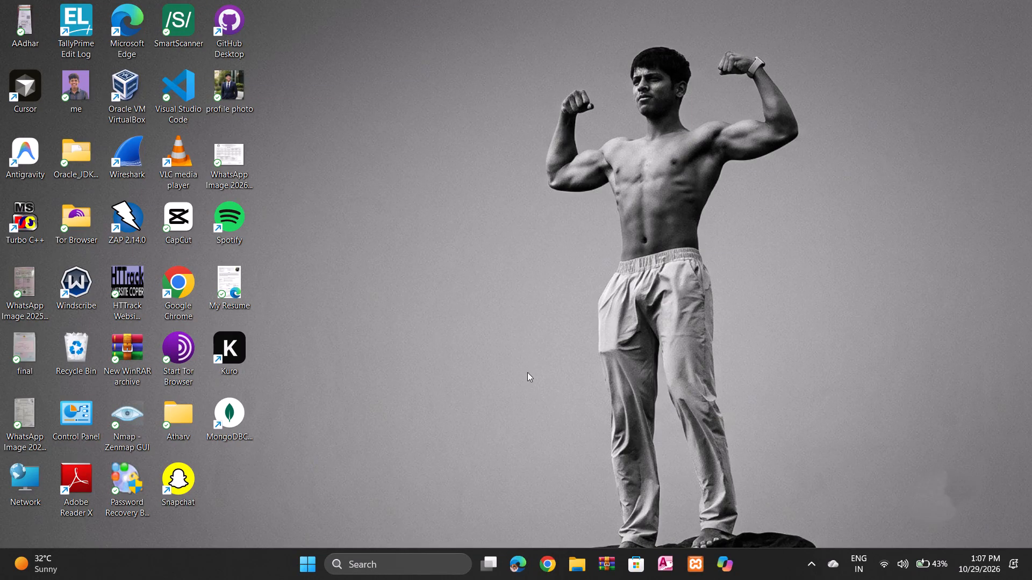
Shut down the computer.
click(314, 559)
click(597, 510)
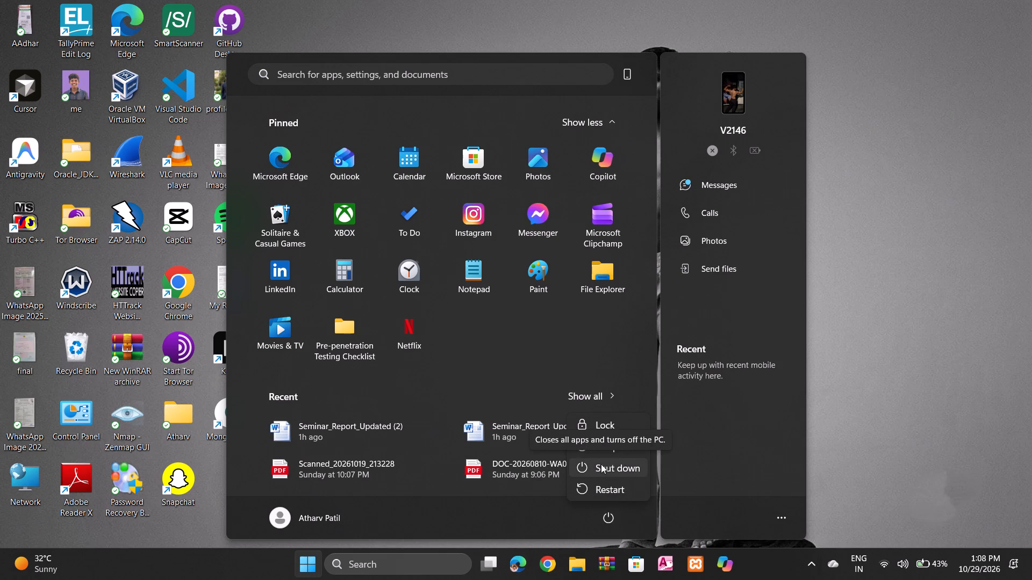
click(601, 464)
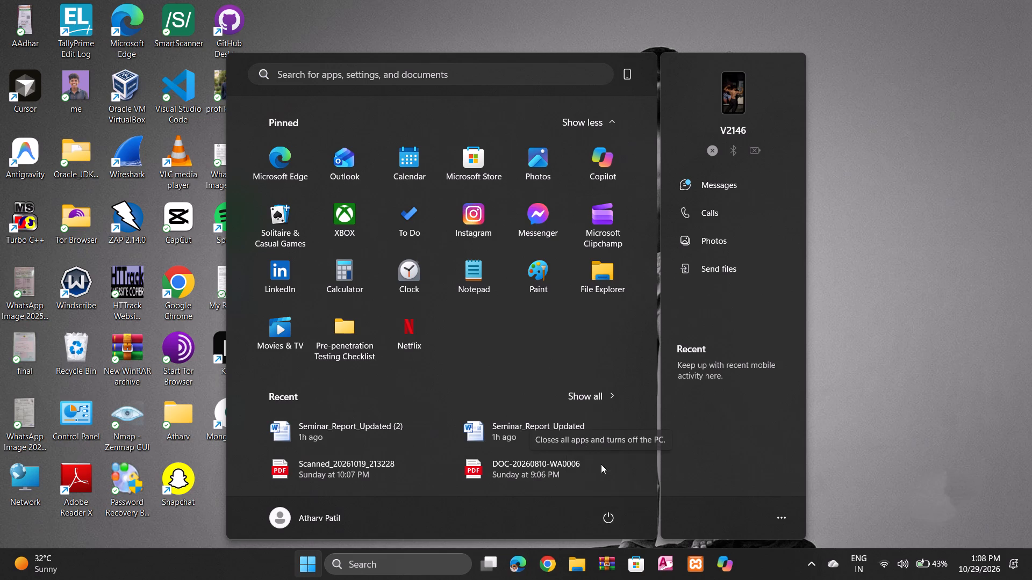